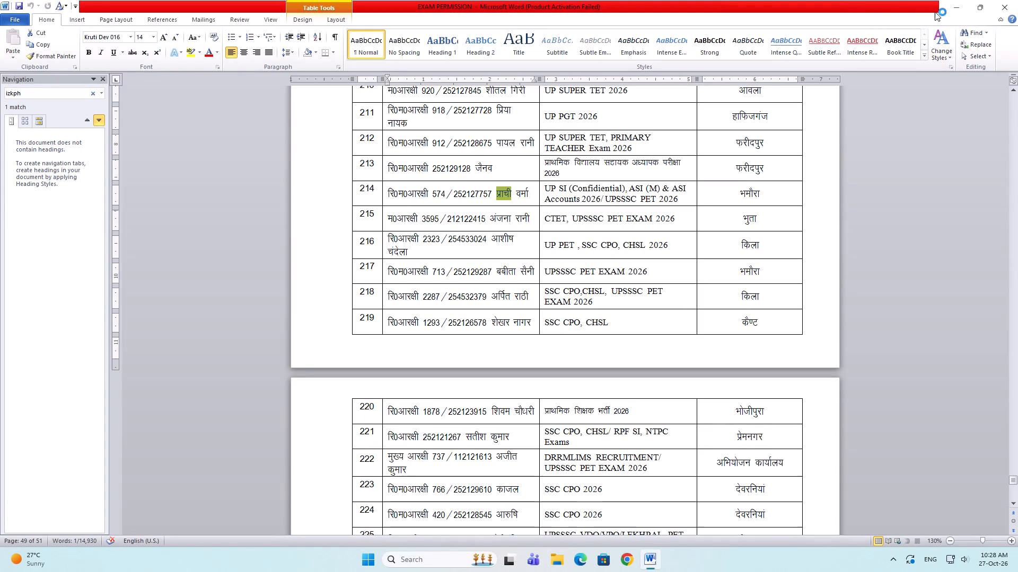
Close the EXAM PERMISSION document.
left_click(1008, 0)
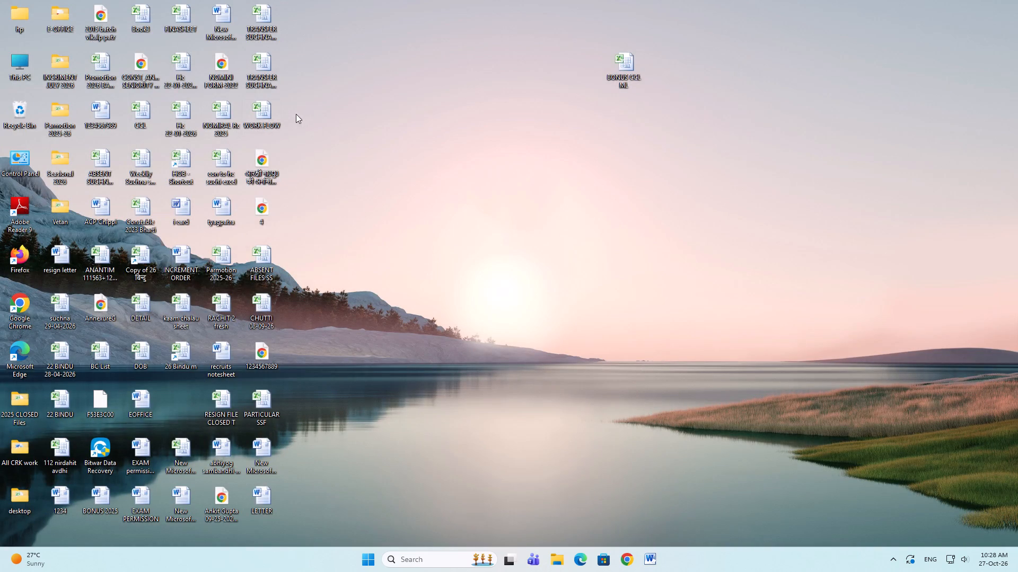
Open the BONUS CCL ML workbook from the desktop, dismiss the activation notice and maximize the Excel window.
double_click(621, 76)
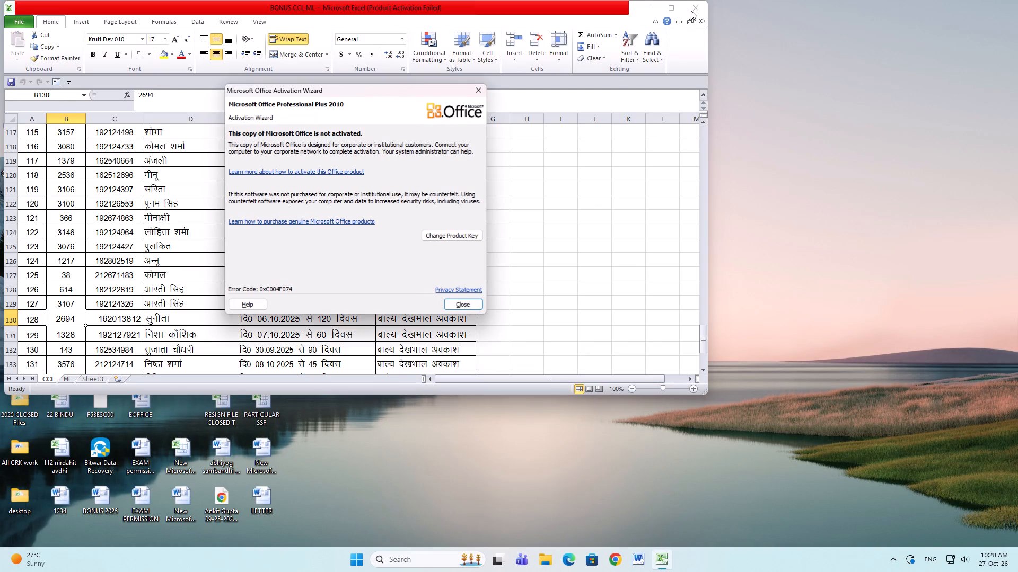
left_click(472, 305)
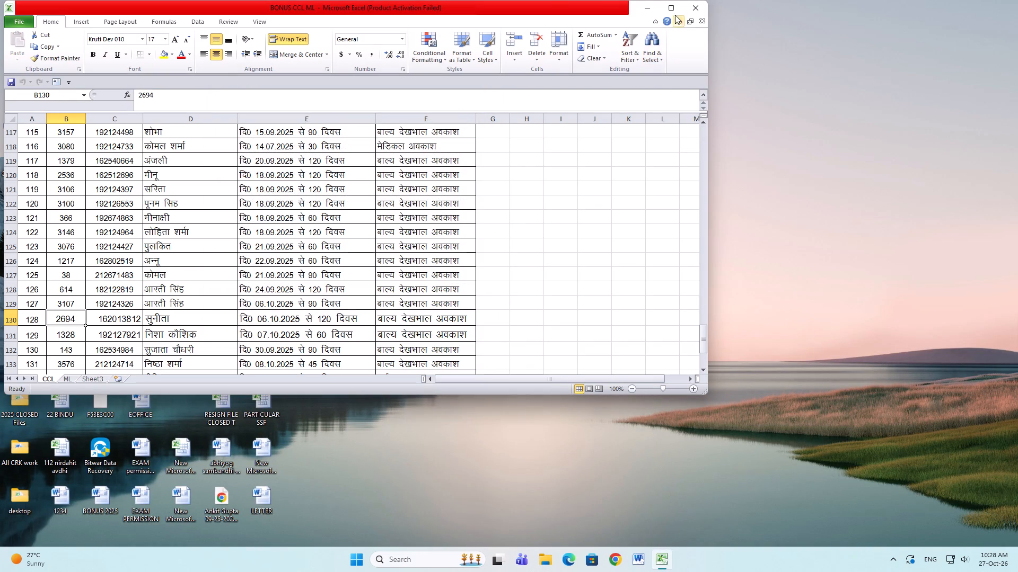
left_click(668, 3)
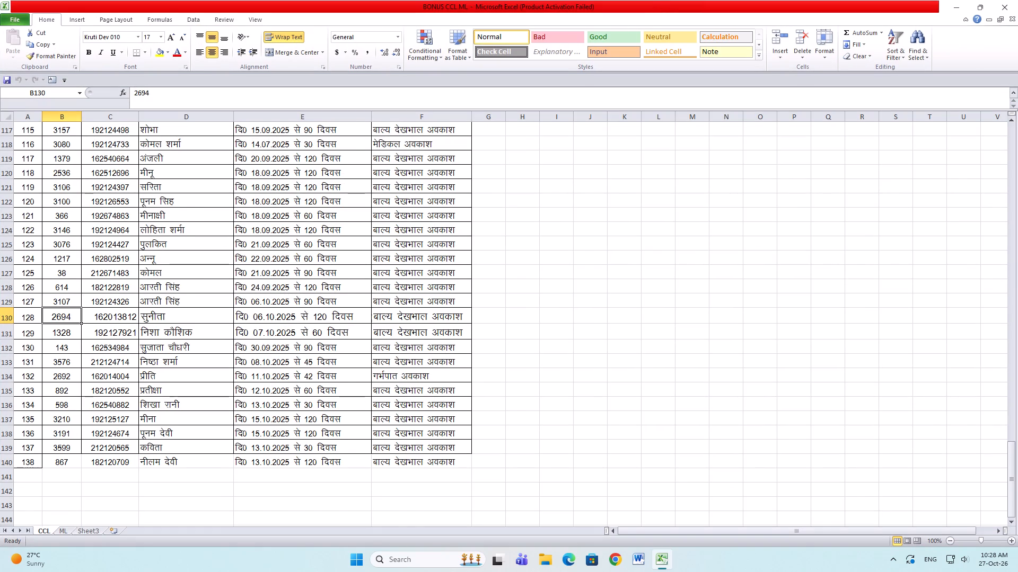
Look through the leave records on the CCL sheet down to the last entry in row 140 and save the workbook.
scroll(370, 207, "up", 11)
scroll(359, 199, "down", 1)
scroll(359, 199, "up", 20)
scroll(359, 199, "up", 6)
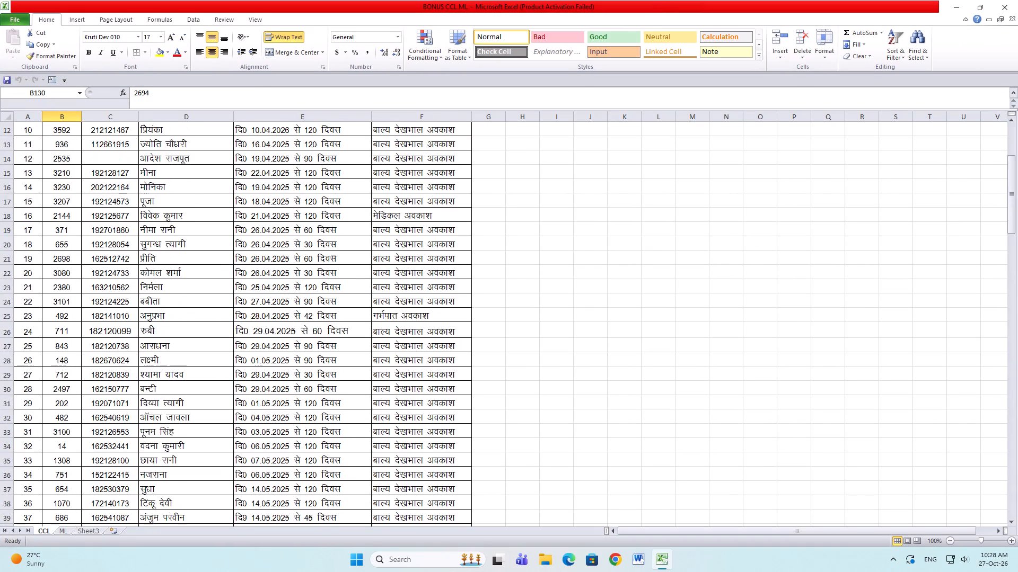
scroll(356, 191, "up", 10)
scroll(355, 191, "down", 20)
scroll(355, 191, "down", 3)
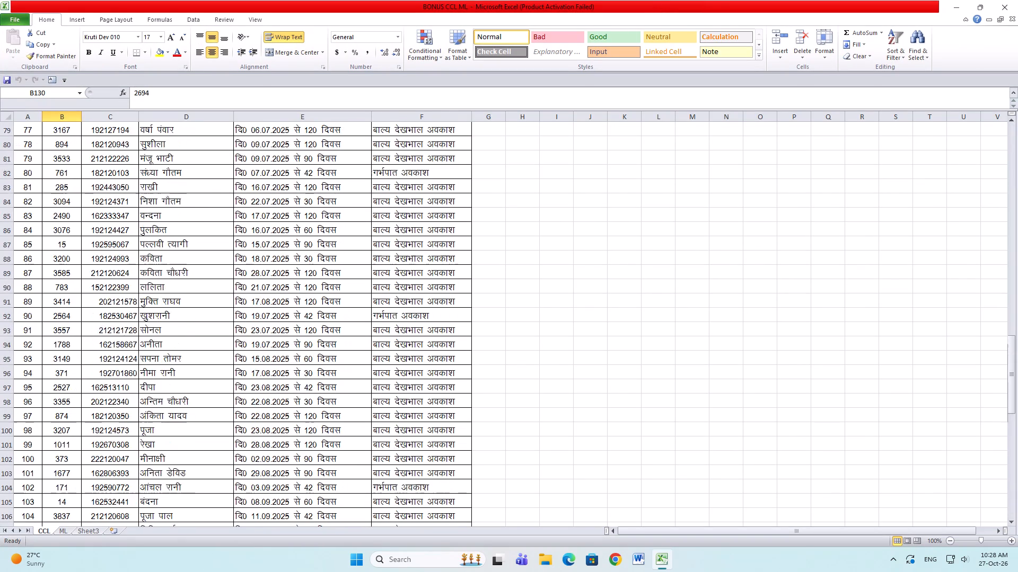
scroll(352, 194, "down", 20)
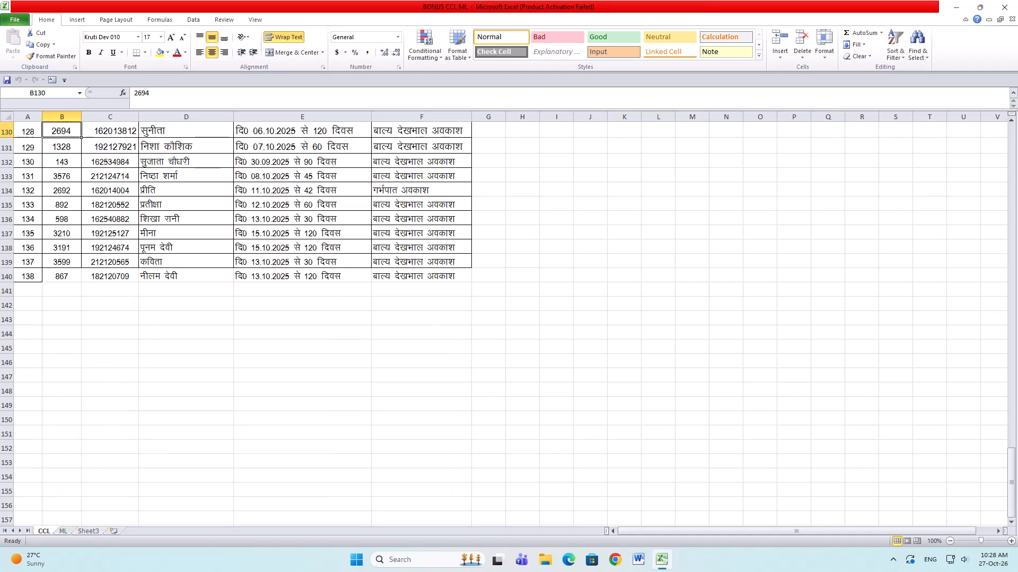
left_click(37, 278)
triple_click(6, 82)
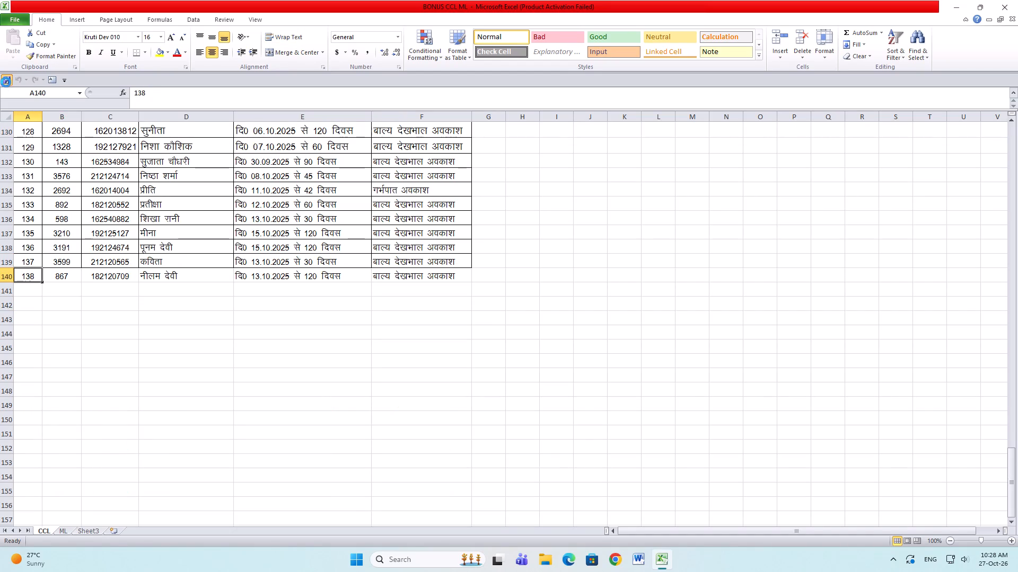
Select the empty cell B141 directly below the last leave record on the CCL sheet.
left_click(59, 296)
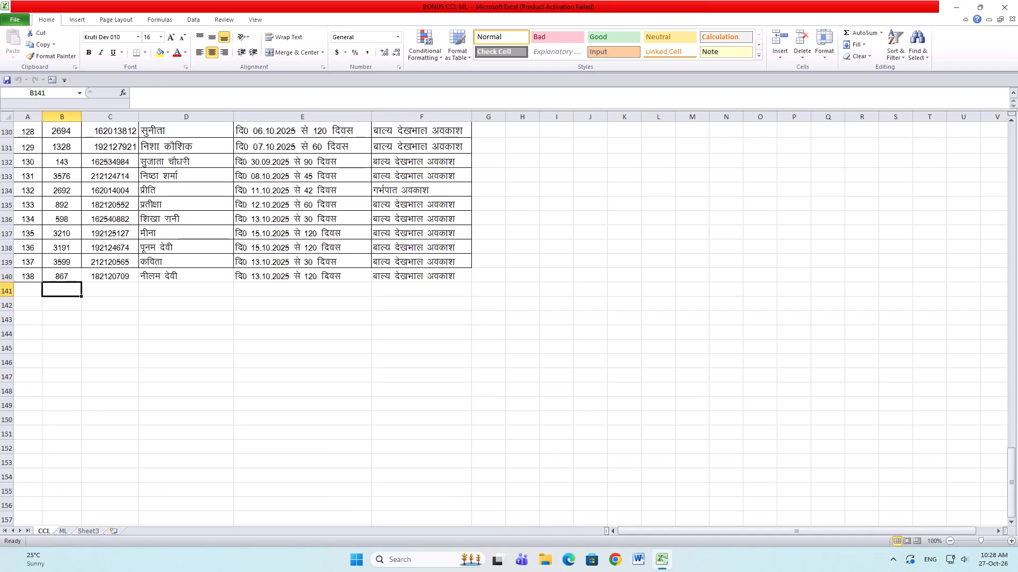
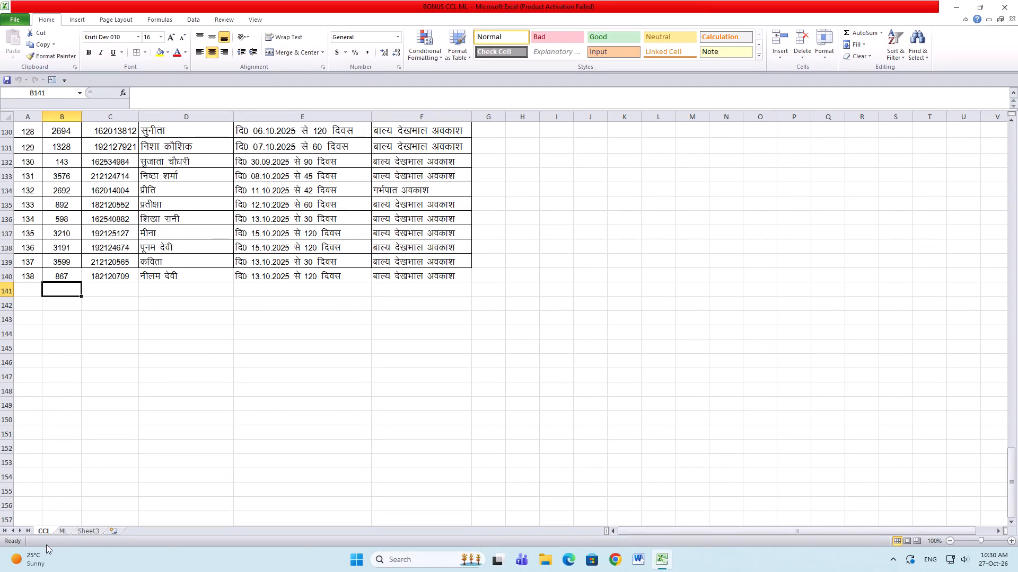
Check the last records on the ML sheet and return to the CCL sheet.
left_click(62, 531)
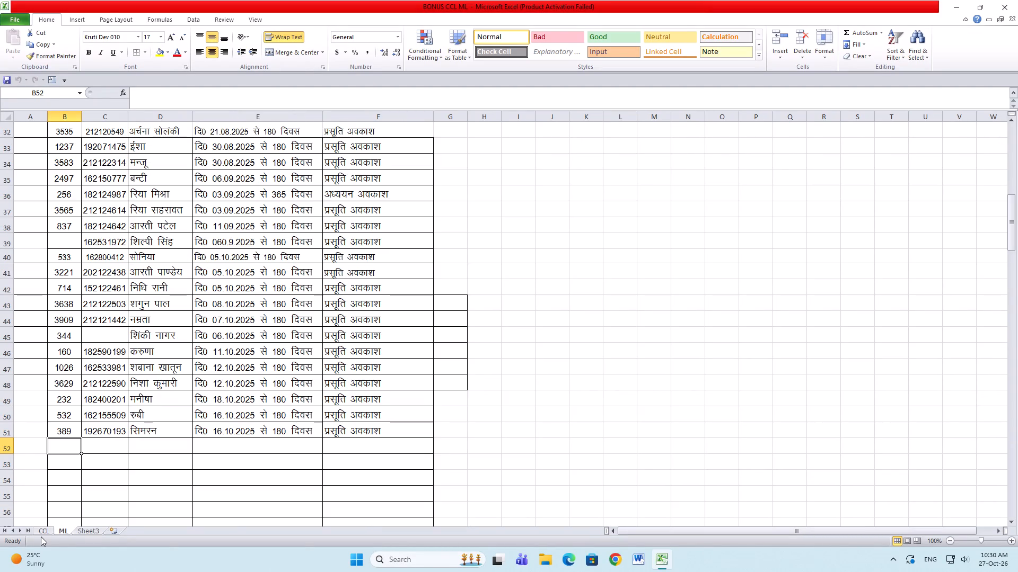
left_click(41, 535)
left_click(45, 529)
Enter the employee's two identification numbers and name in cells B141 to D141, below the last CCL record.
left_click(63, 291)
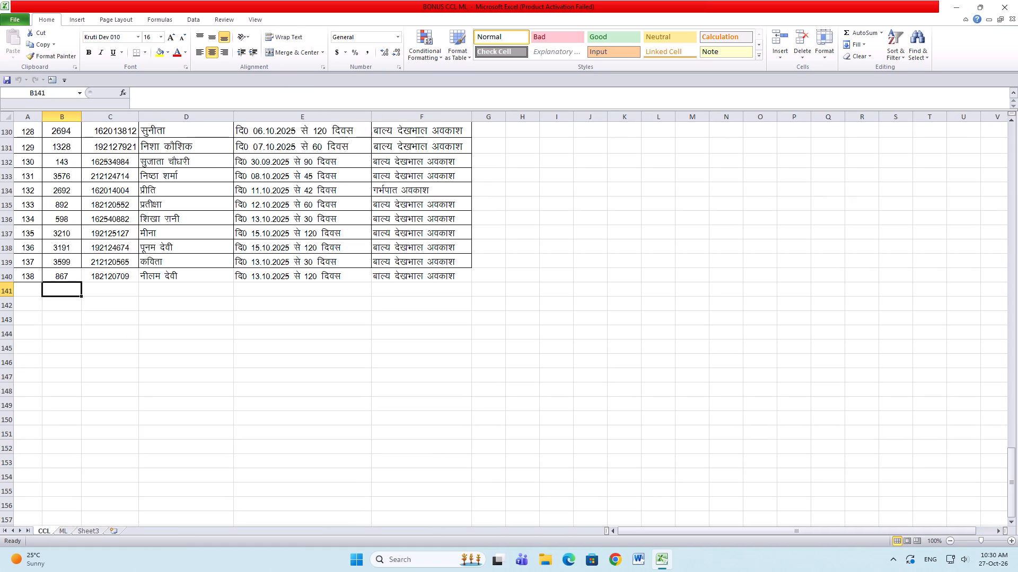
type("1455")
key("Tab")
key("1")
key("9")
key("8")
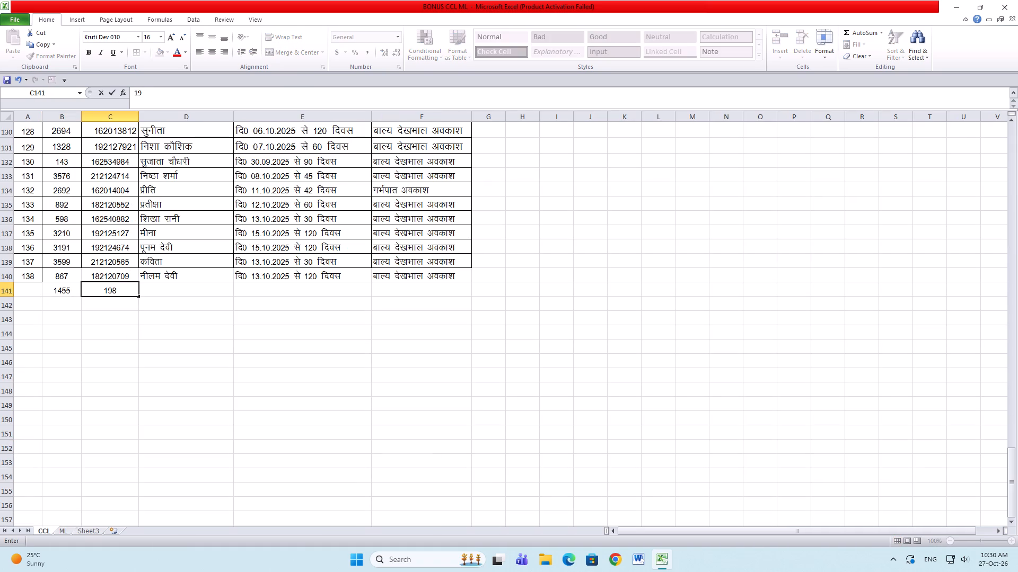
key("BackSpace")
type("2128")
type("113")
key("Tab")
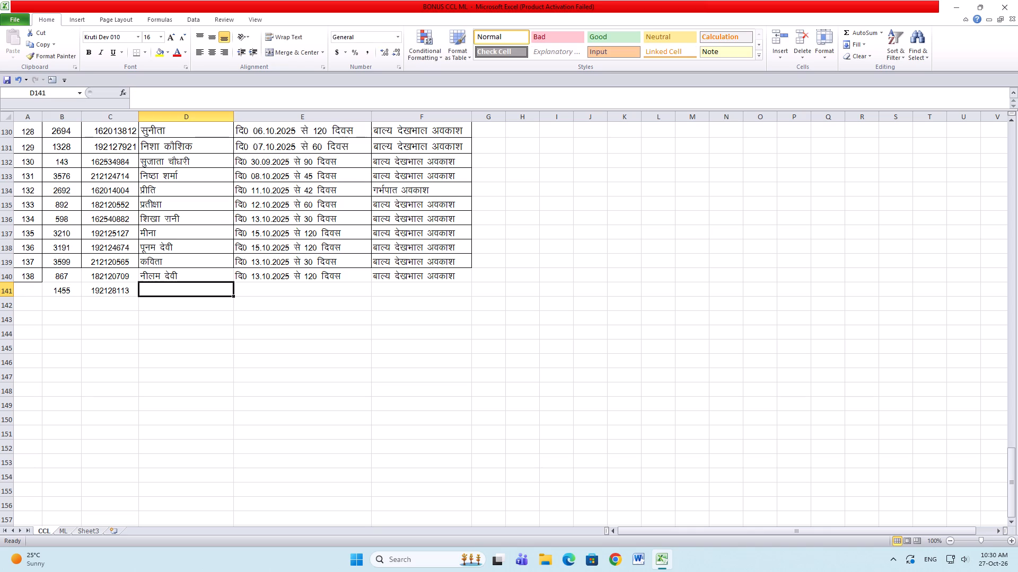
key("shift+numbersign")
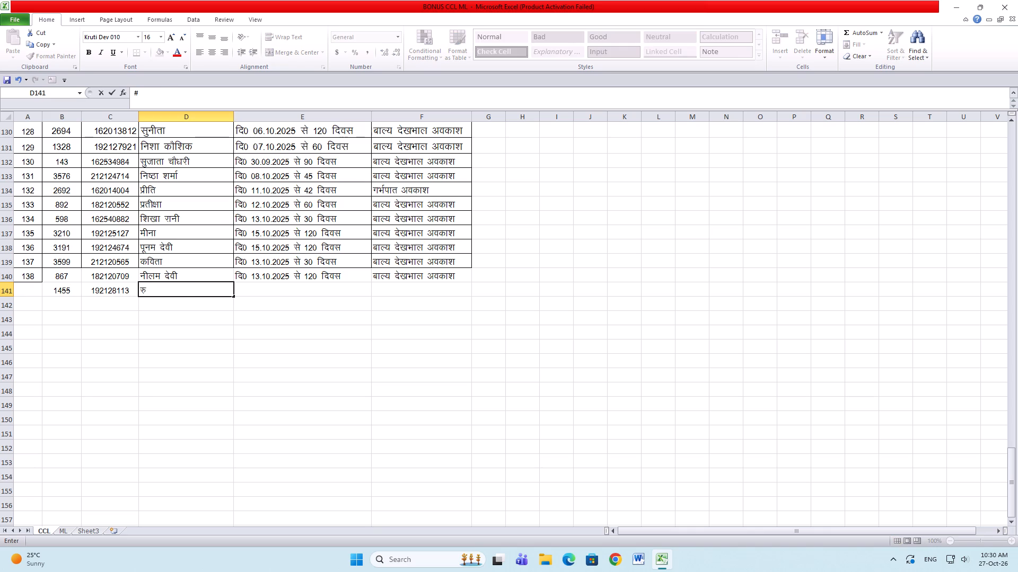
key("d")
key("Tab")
Fill E141 with the leave period दि0 15.10.2025 से 30 दिवस and F141 with the leave type बाल्य देखभाल अवकाश.
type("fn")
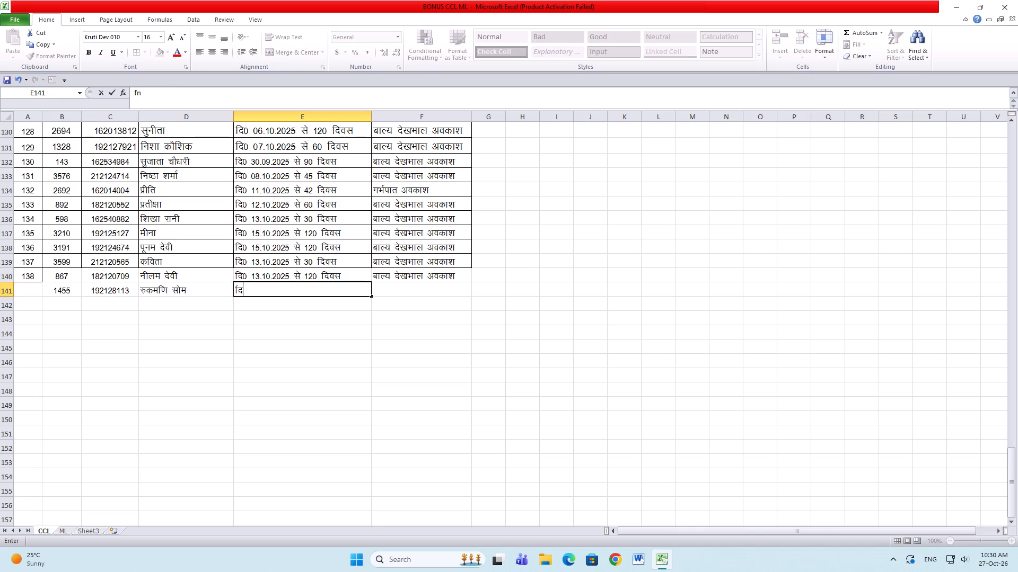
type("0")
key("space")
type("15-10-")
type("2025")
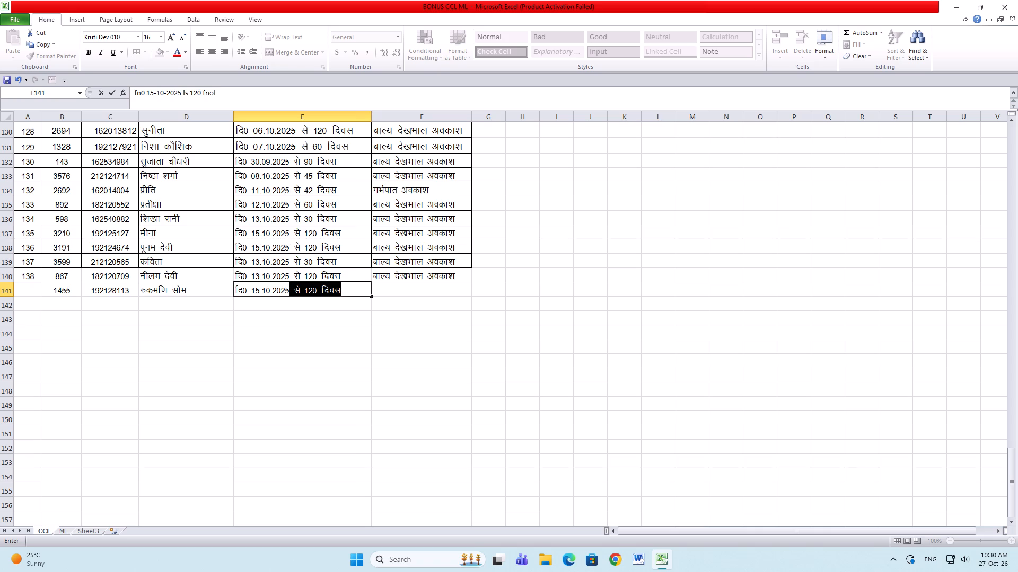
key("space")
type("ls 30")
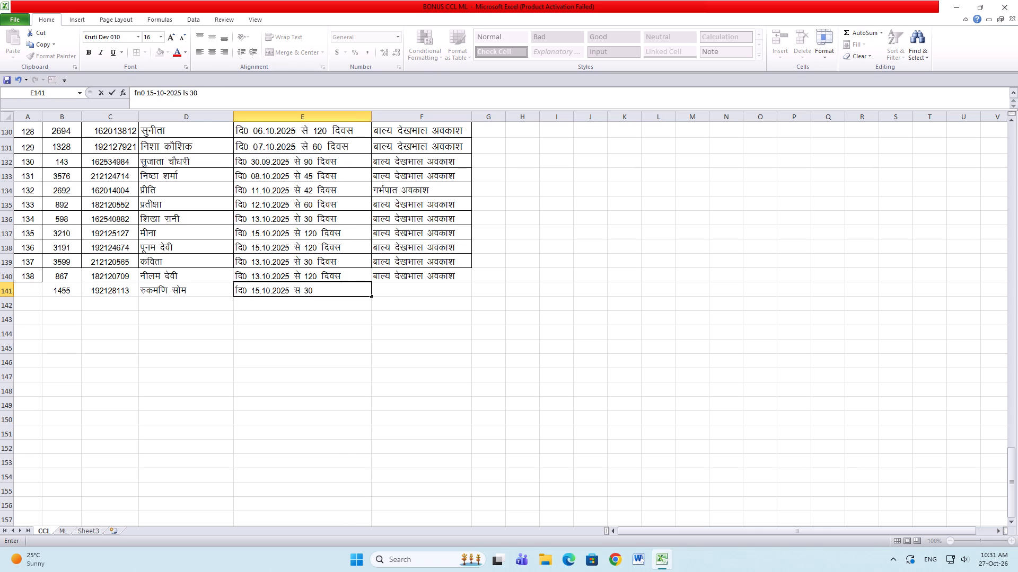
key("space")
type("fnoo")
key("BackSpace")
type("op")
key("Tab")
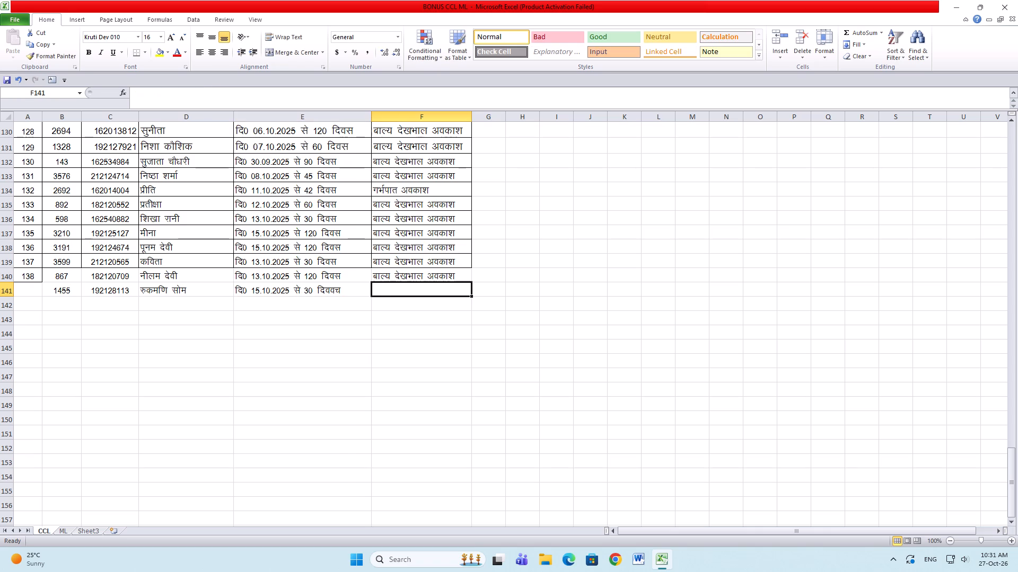
double_click(344, 294)
key("BackSpace")
key("BackSpace")
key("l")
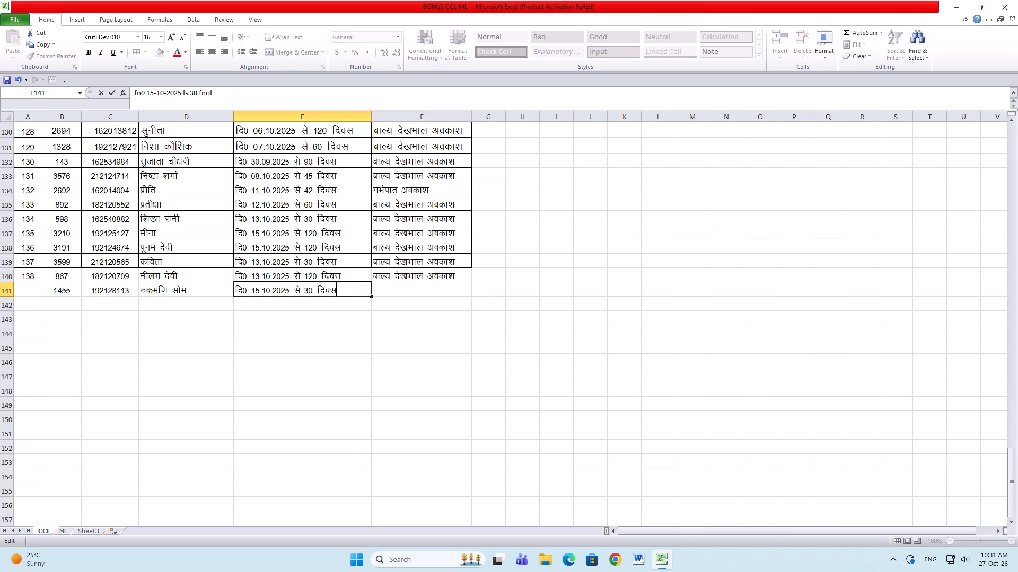
key("Tab")
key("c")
key("Return")
Enter the second employee's two identification numbers and name in cells B142 to D142.
key("Left")
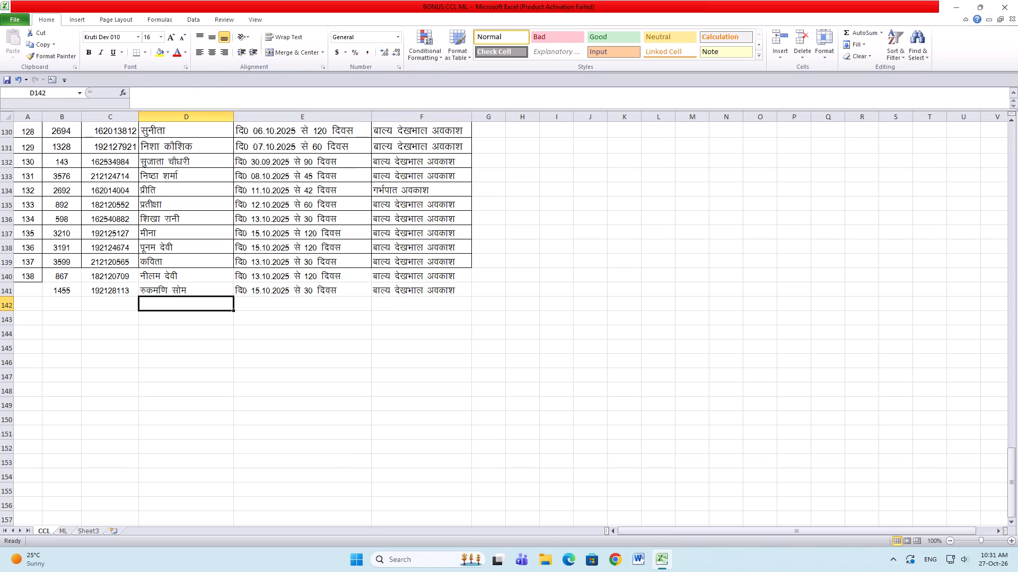
key("Left")
key("Left")
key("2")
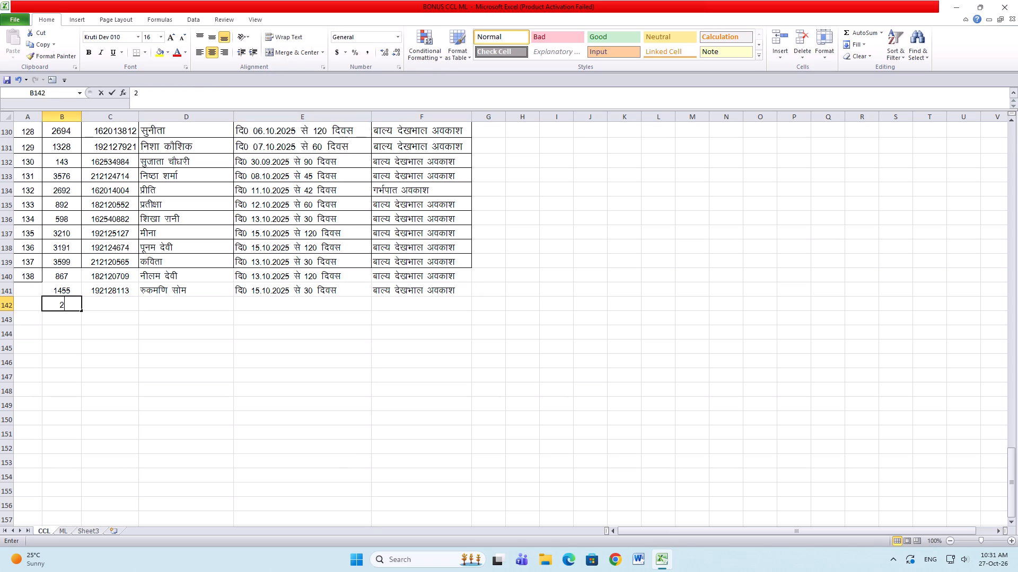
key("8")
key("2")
key("Tab")
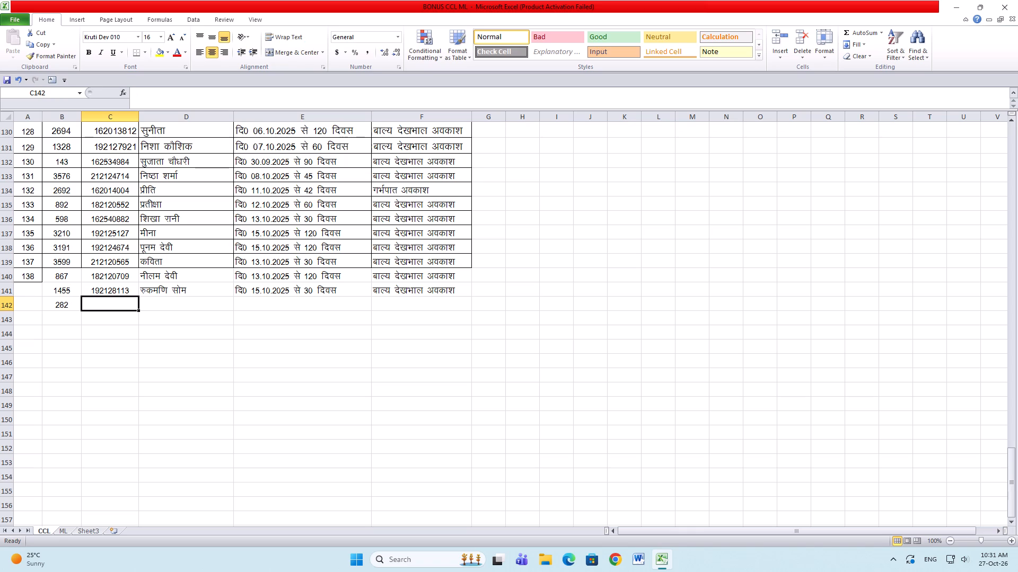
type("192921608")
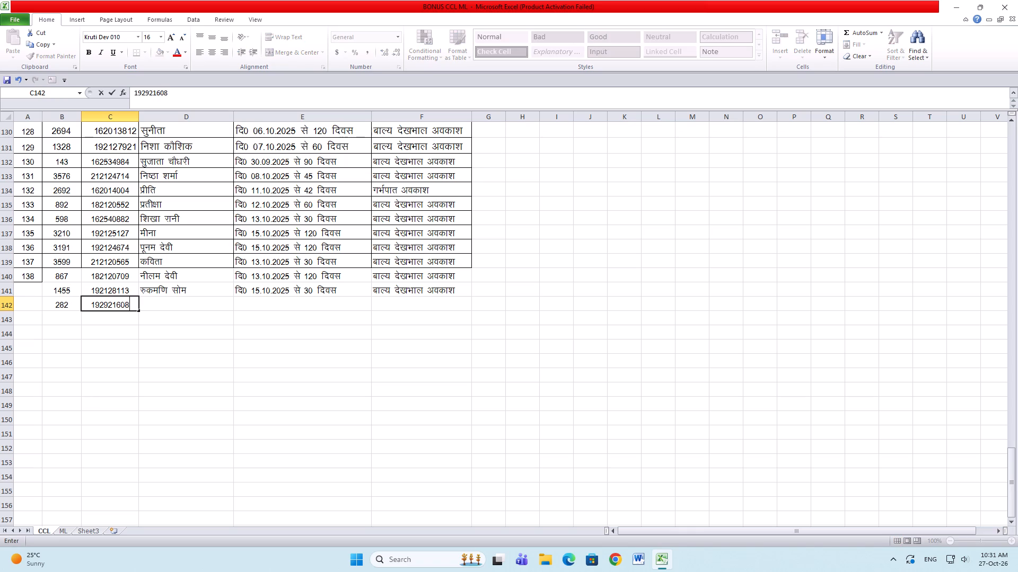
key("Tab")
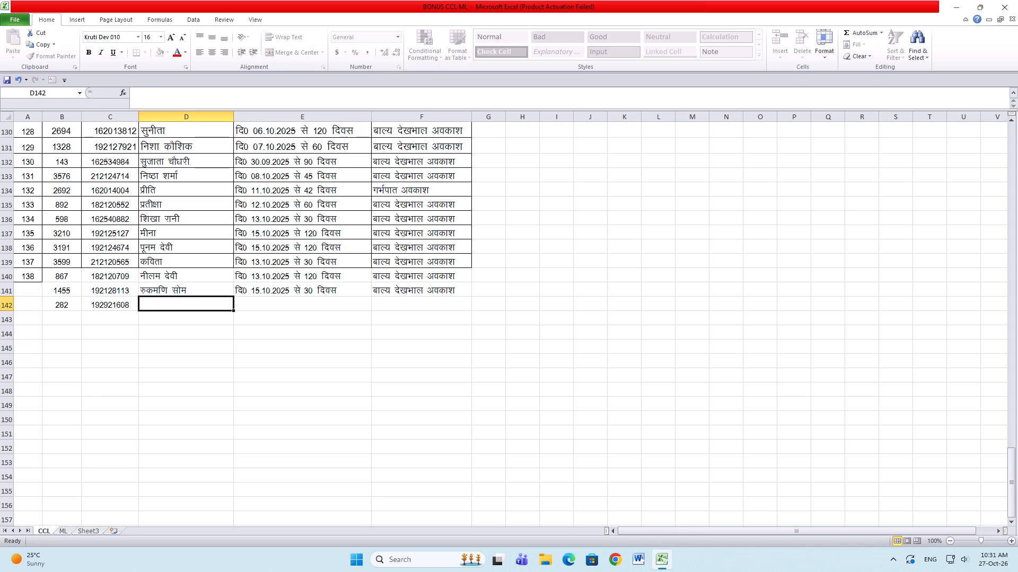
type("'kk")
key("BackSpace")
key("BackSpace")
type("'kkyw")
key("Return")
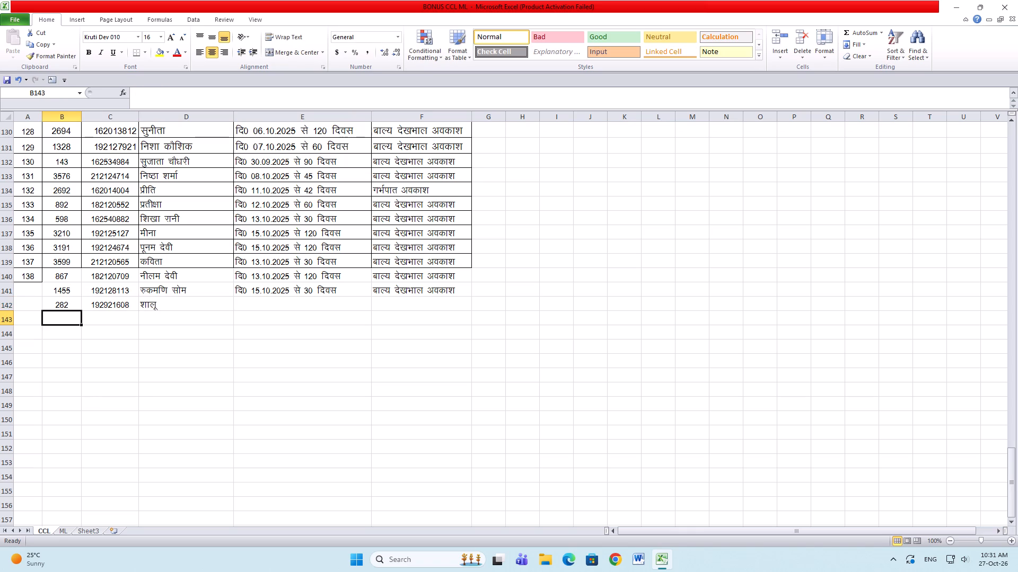
Enter the third employee's two identification numbers and name in cells B143 to D143.
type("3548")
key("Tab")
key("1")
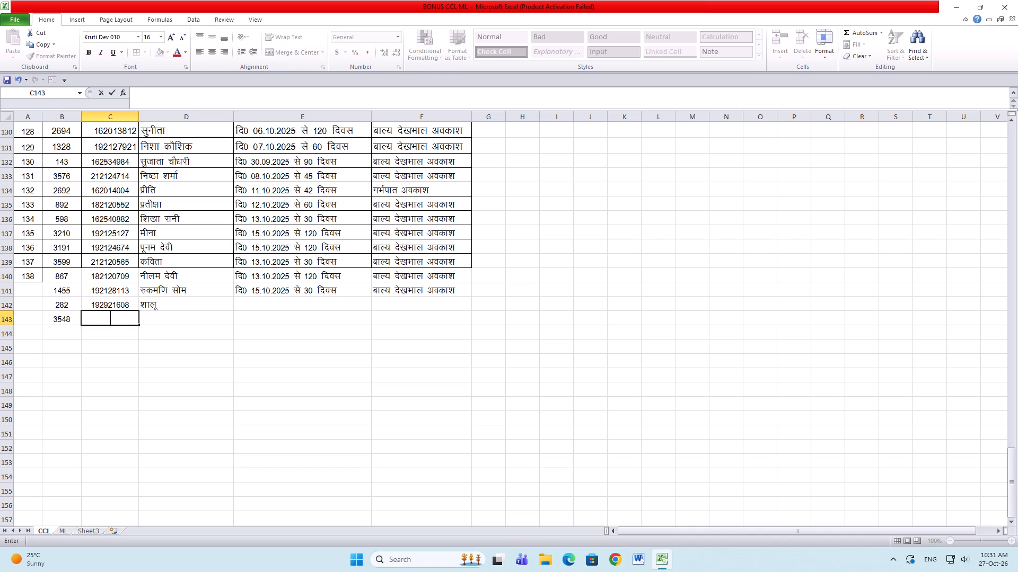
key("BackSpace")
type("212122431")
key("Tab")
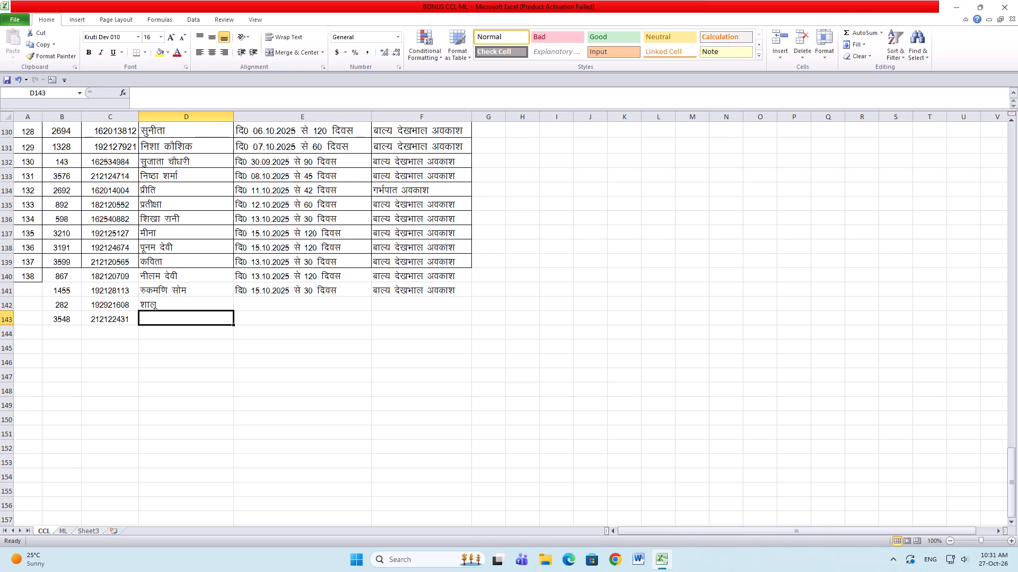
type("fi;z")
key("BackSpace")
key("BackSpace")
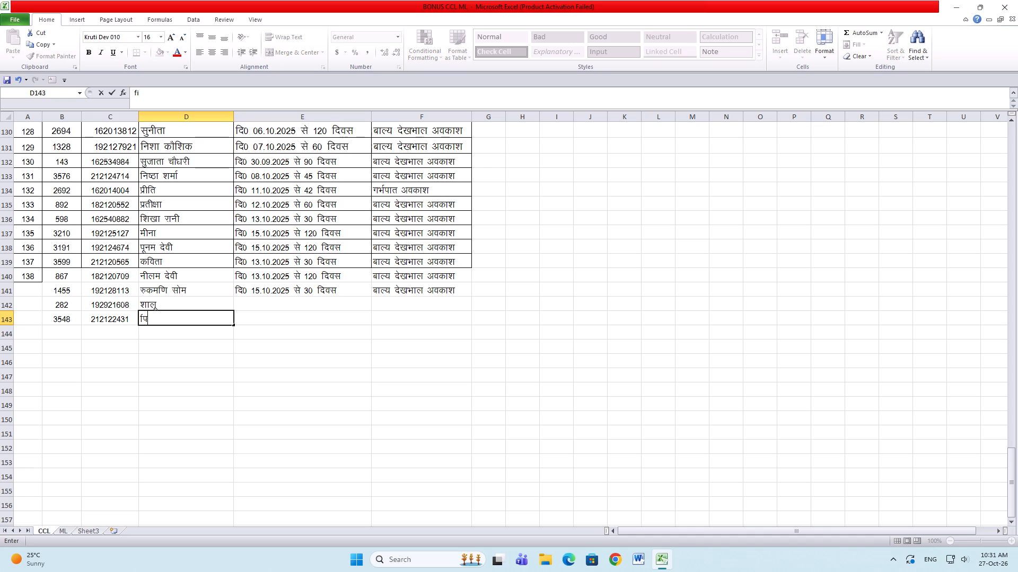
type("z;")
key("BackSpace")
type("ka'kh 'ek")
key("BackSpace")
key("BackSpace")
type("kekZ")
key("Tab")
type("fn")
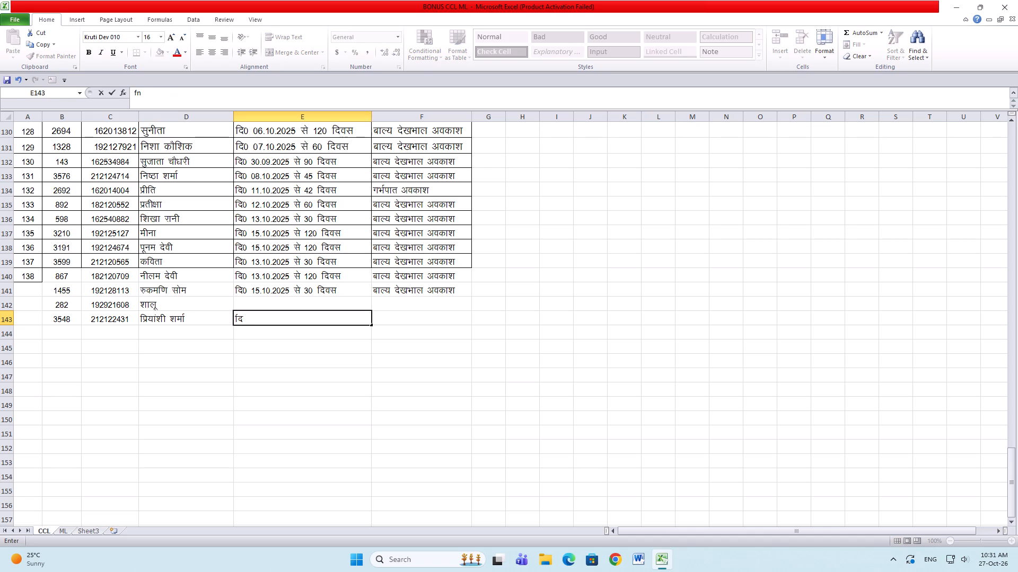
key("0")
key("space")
Fill E142 with the leave period दि0 16.10.2025 से 30 दिवस and F142 with the leave type बाल्य देखभाल अवकाश.
left_click(249, 300)
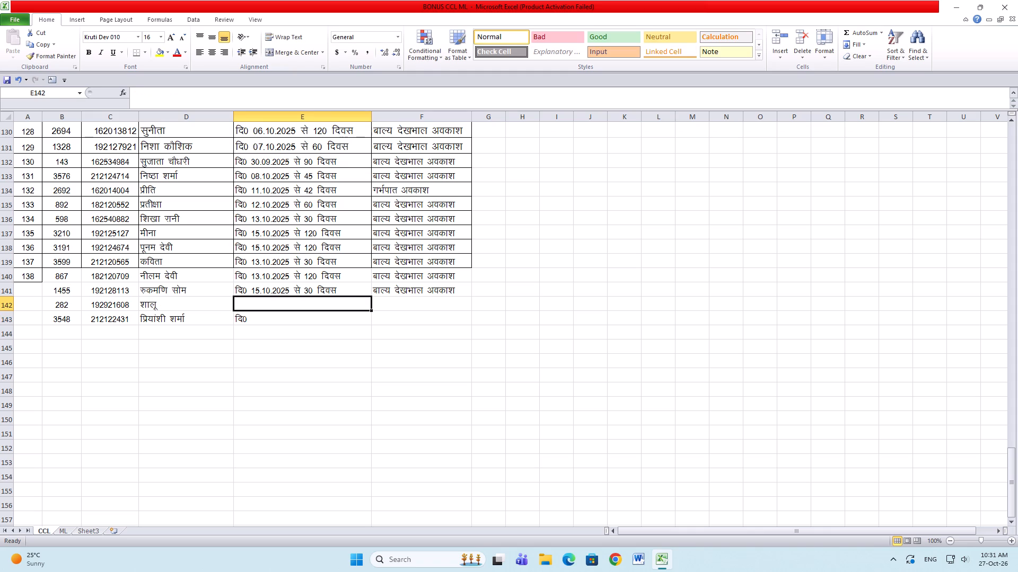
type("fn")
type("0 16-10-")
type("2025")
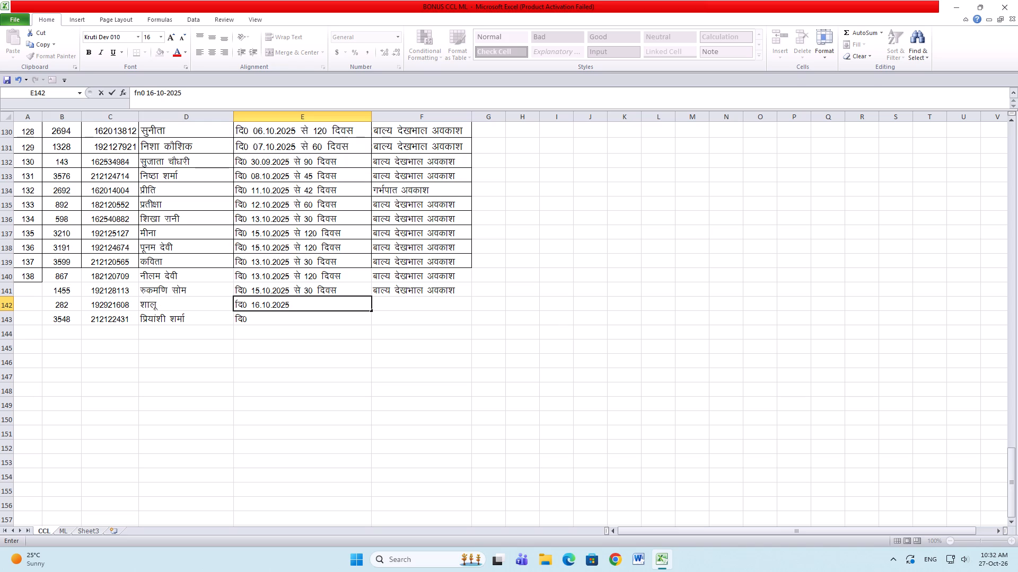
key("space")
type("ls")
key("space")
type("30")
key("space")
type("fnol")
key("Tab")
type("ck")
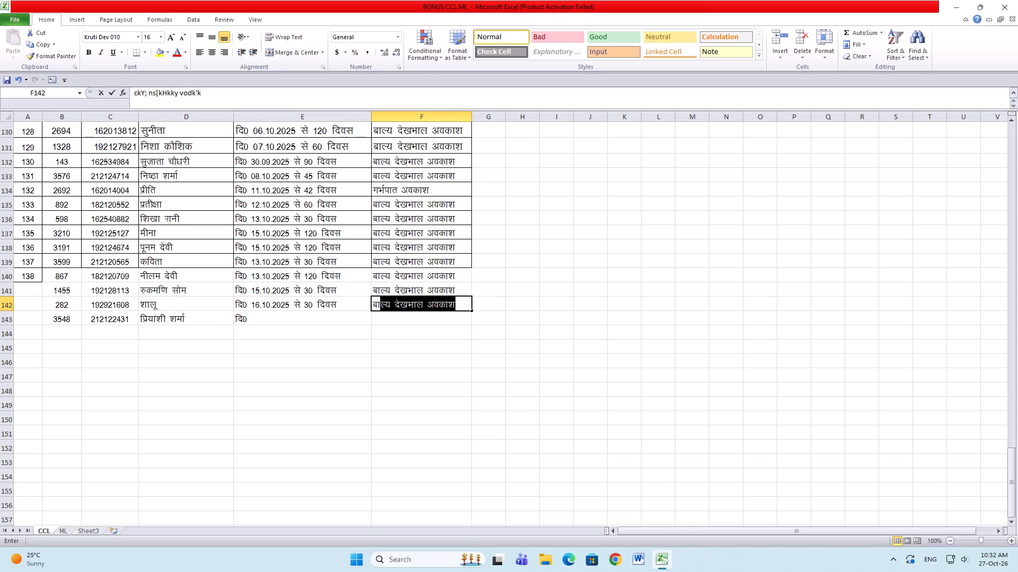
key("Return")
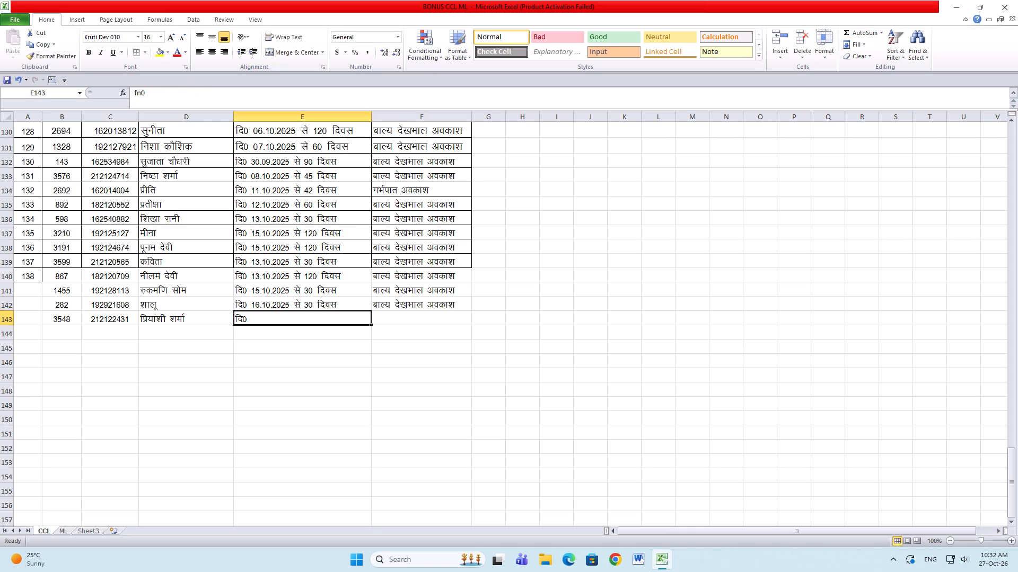
Fill E143 with the leave period दि0 16.10.2025 से 60 दिवस and F143 with the leave type बाल्य देखभाल अवकाश.
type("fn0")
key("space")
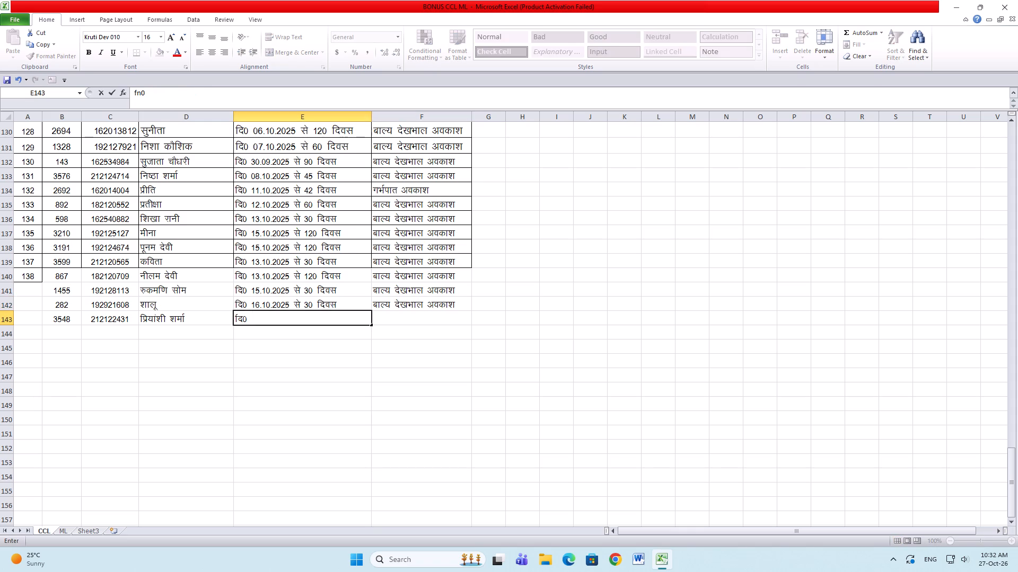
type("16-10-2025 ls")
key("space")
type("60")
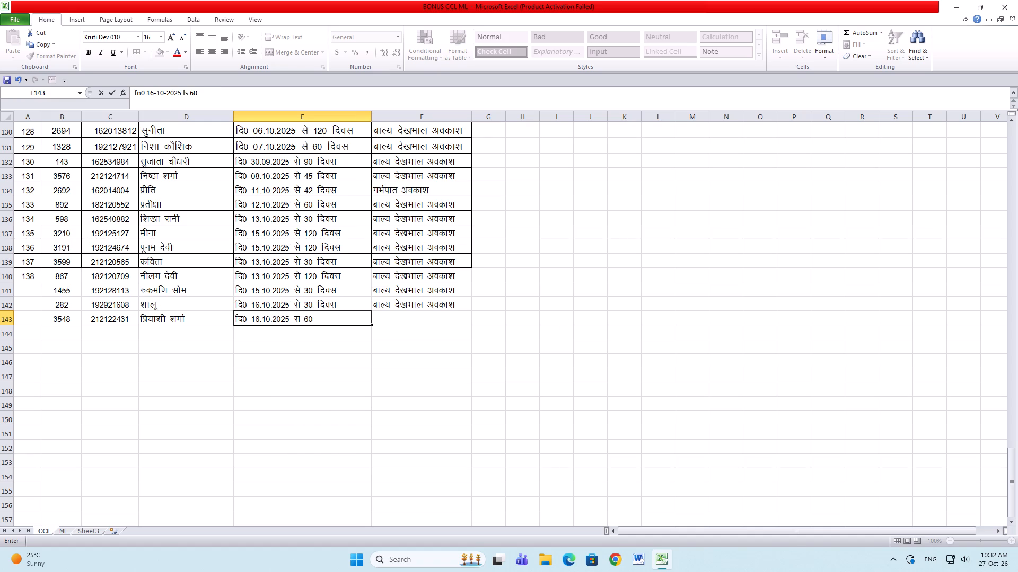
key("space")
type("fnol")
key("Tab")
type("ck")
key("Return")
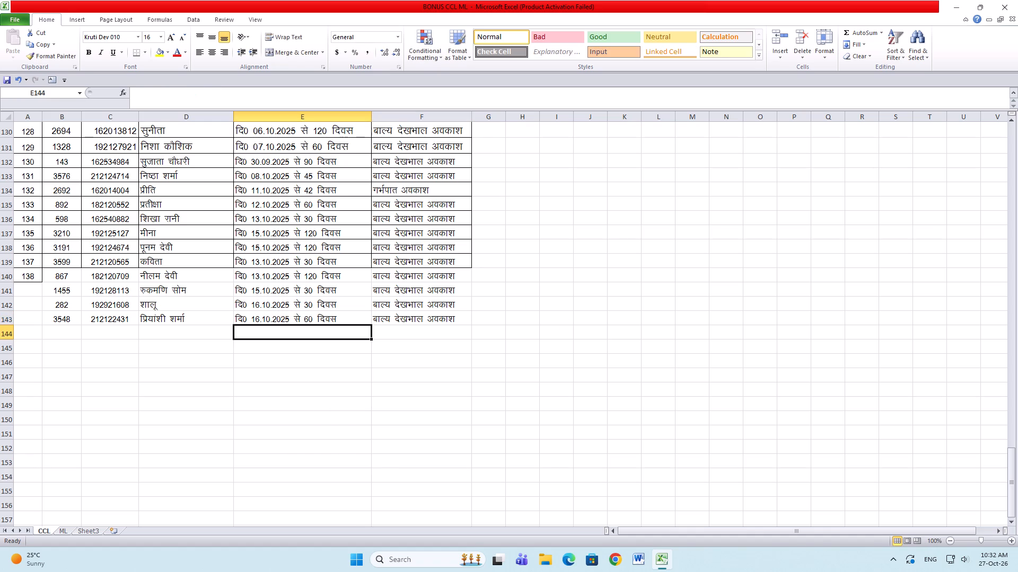
Enter the fourth employee's two identification numbers and name in cells B144 to D144.
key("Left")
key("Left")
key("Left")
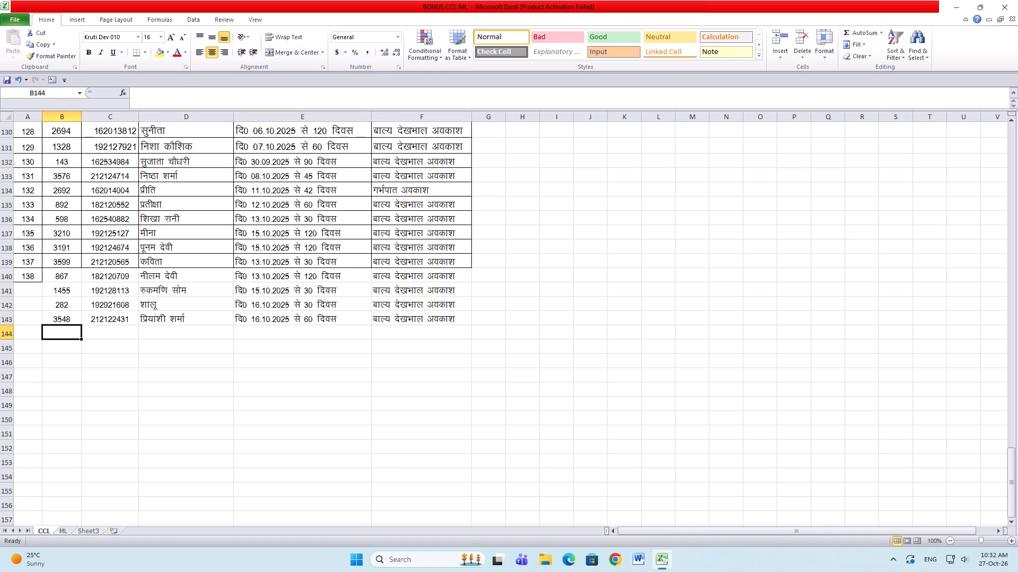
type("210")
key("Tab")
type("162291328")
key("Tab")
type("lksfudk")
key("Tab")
Fill E144 with the leave period दि0 16.10.2025 से 120 दिवस and F144 with the leave type बाल्य देखभाल अवकाश.
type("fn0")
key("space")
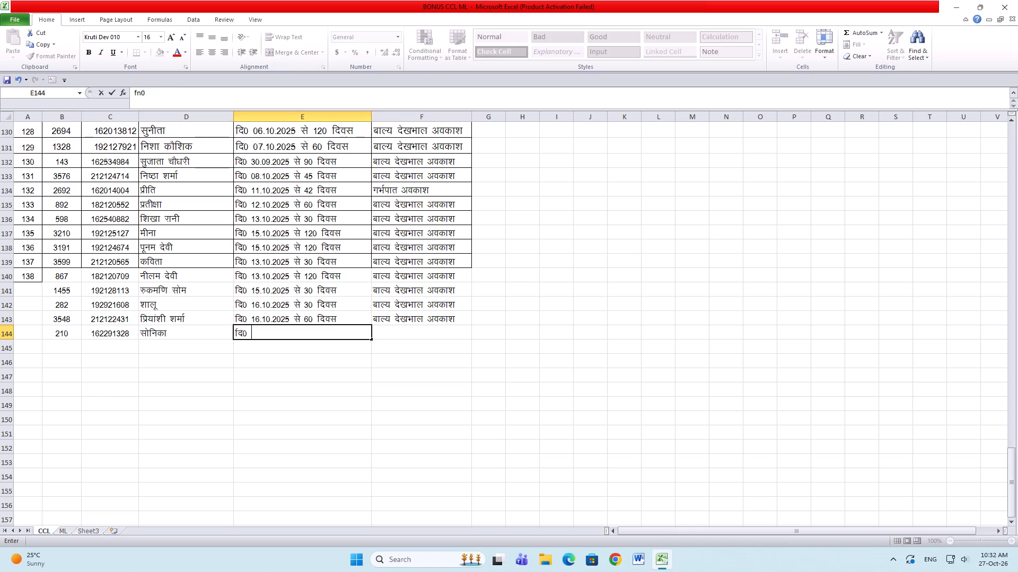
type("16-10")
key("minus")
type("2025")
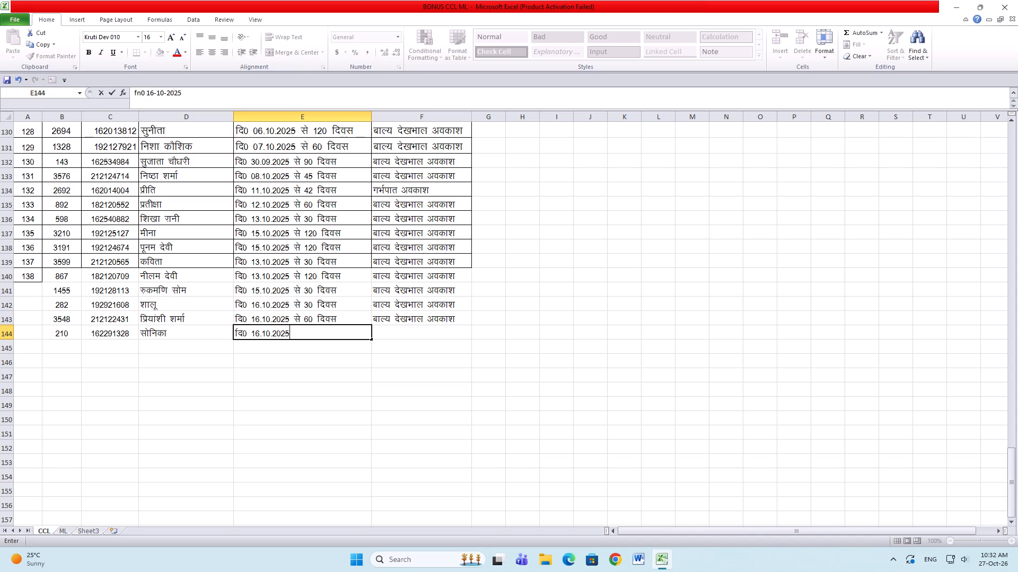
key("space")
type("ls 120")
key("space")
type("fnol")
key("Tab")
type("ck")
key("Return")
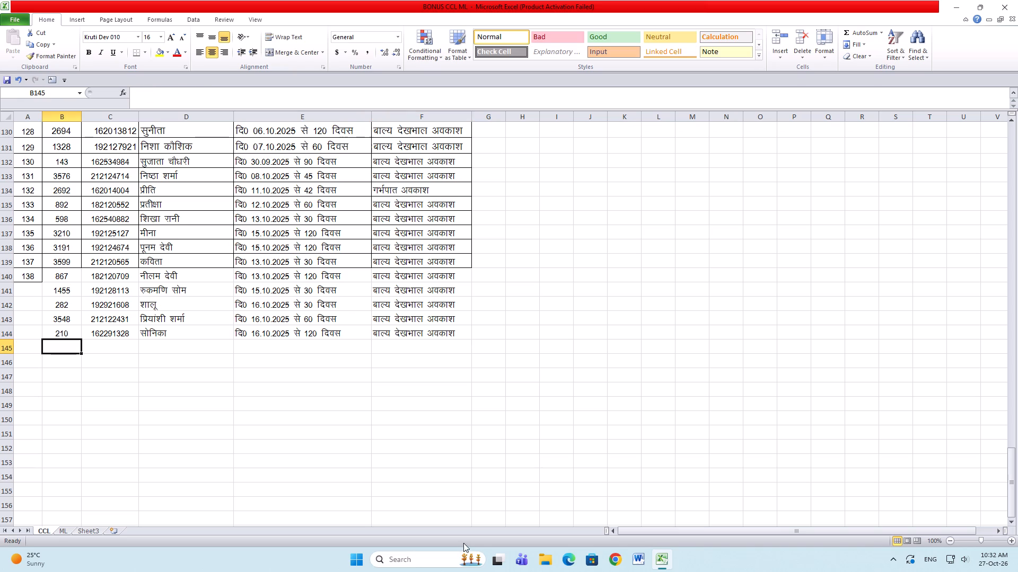
Enter the fifth employee's two identification numbers and name in cells B145 to D145.
left_click(64, 347)
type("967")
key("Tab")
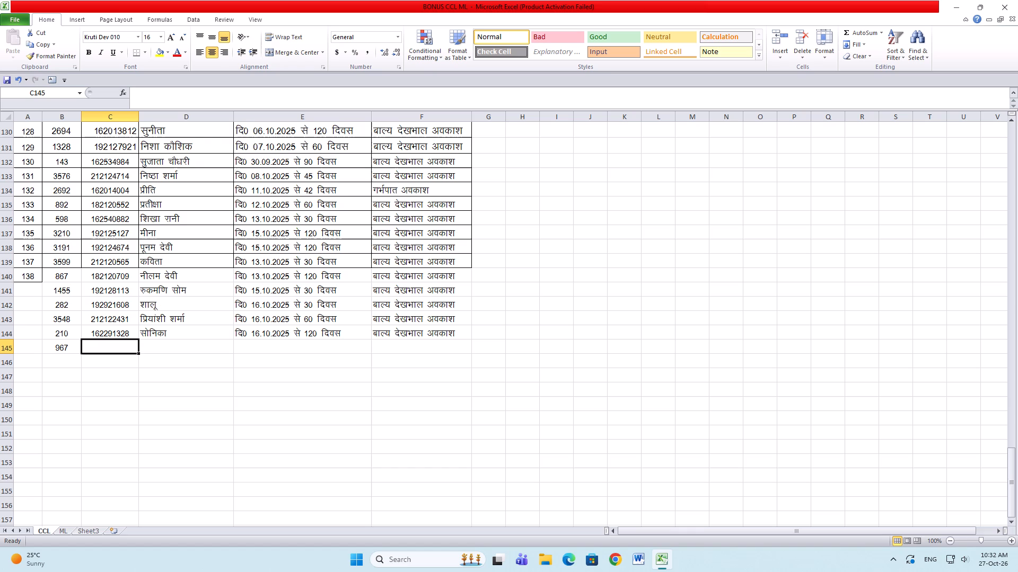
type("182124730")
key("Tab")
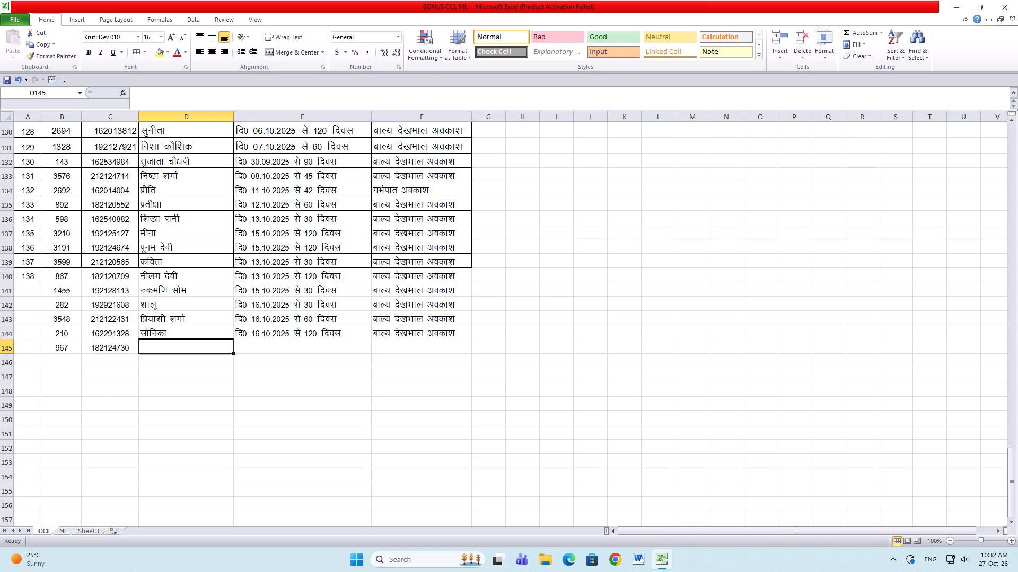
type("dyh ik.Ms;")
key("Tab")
Fill E145 with the leave period दि0 23.10.2025 से 120 दिवस and F145 with the leave type बाल्य देखभाल अवकाश.
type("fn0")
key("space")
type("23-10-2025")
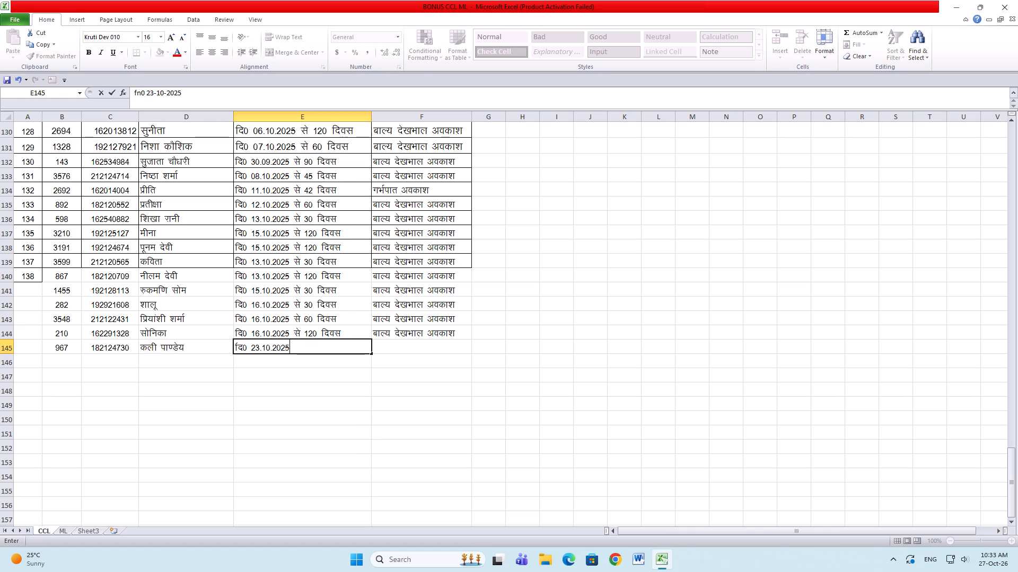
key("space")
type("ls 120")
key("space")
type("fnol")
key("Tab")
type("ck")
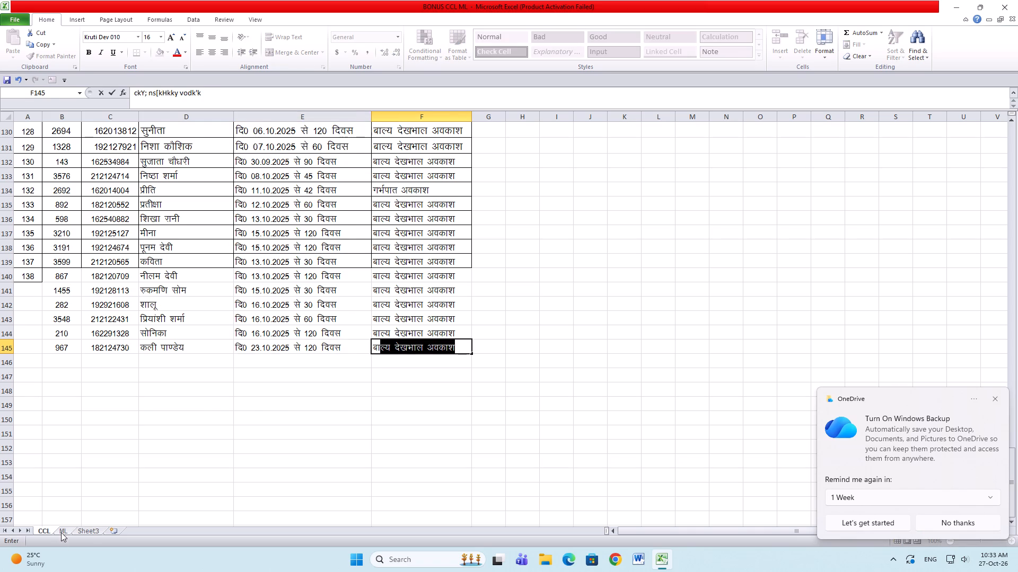
Go to cell B52, the first empty record row on the ML sheet.
left_click(61, 532)
left_click(67, 445)
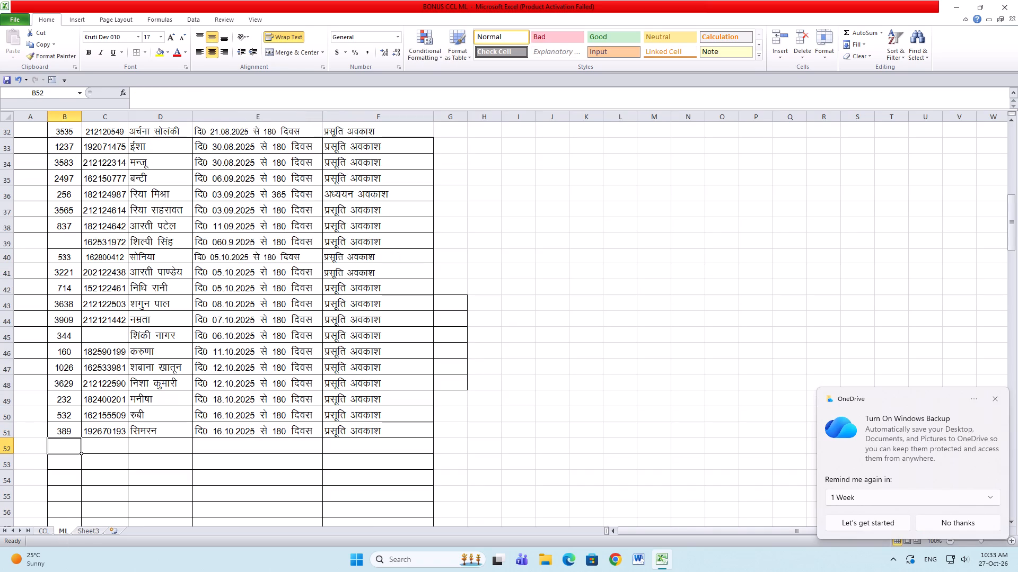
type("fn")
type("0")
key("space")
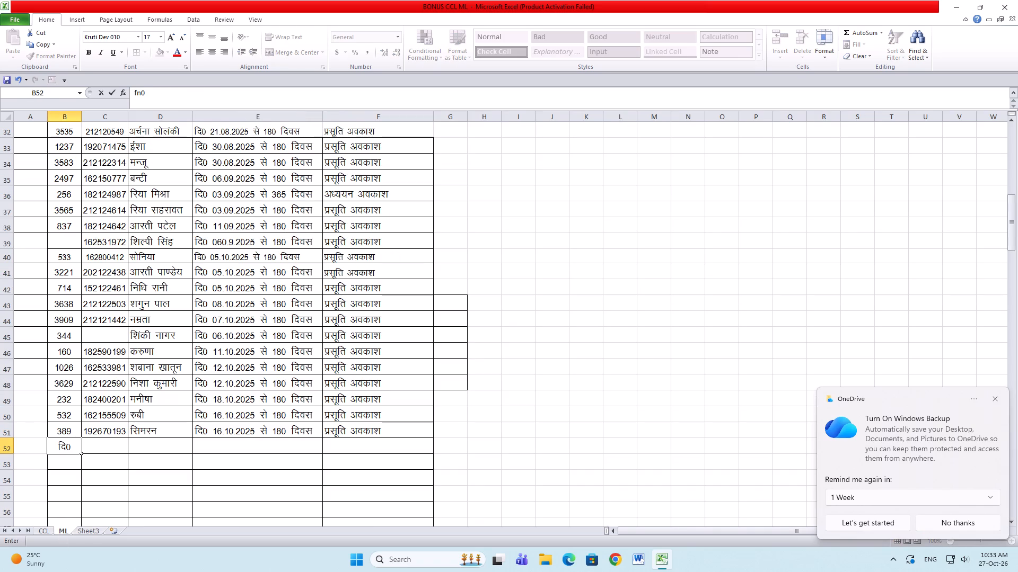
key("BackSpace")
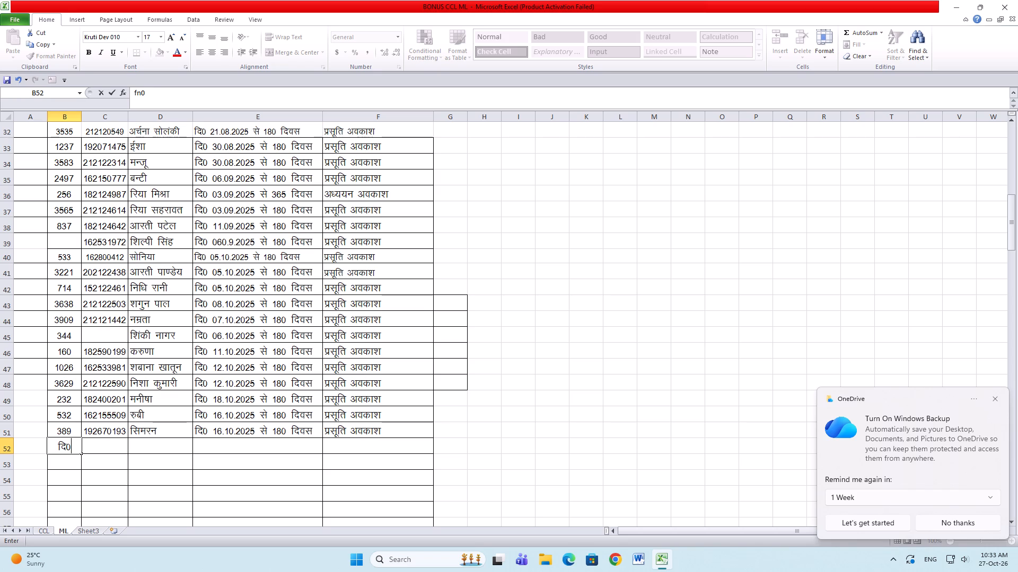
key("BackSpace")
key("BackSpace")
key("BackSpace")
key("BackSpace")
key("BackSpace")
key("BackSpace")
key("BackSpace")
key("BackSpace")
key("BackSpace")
Enter the maternity leave employee's two identification numbers and name in cells B52 to D52 of the ML sheet.
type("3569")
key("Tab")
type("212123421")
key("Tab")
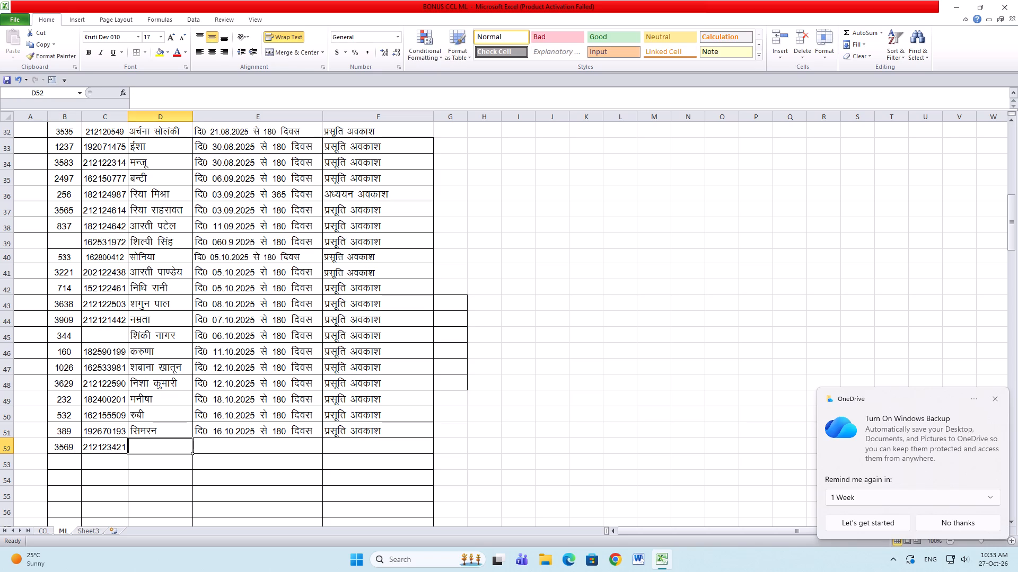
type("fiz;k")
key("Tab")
Fill E52 with the leave period दि0 18.10.2025 से 180 दिवस and F52 with the leave type प्रसूति अवकाश.
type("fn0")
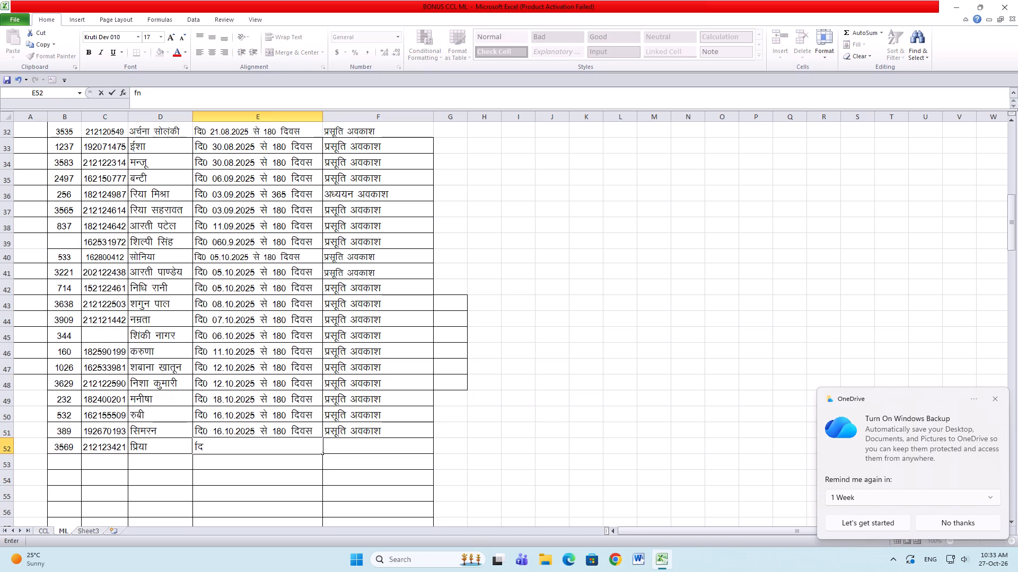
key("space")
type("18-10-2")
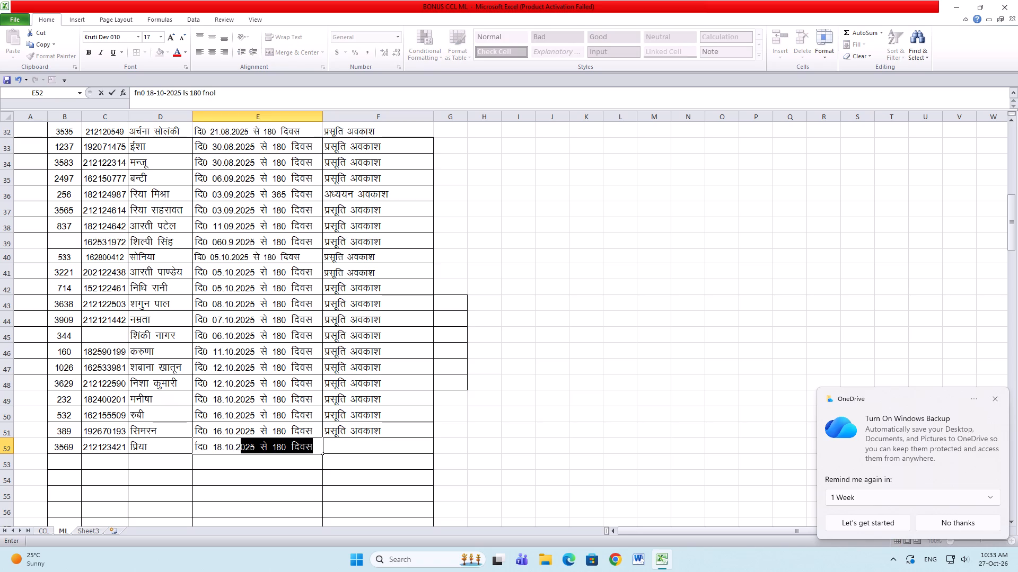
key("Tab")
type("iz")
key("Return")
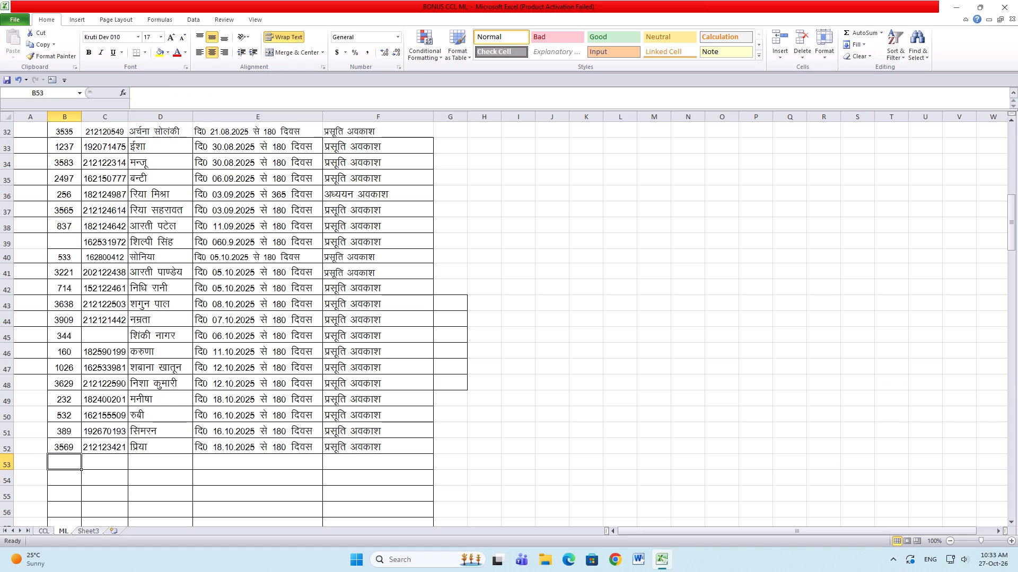
Return to the CCL sheet and enter the sixth employee's two identification numbers and name in cells B146 to D146.
left_click(39, 529)
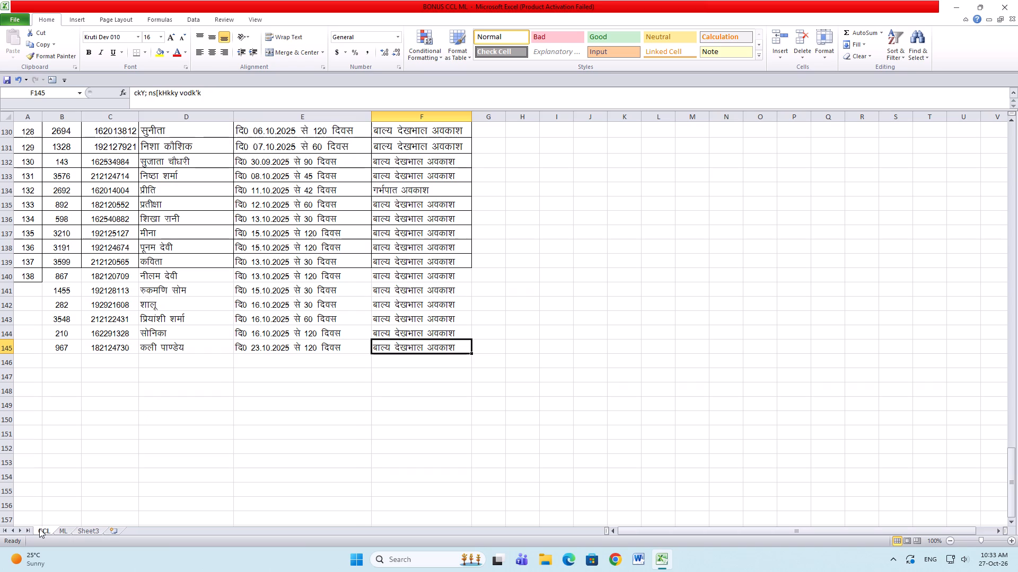
left_click(78, 359)
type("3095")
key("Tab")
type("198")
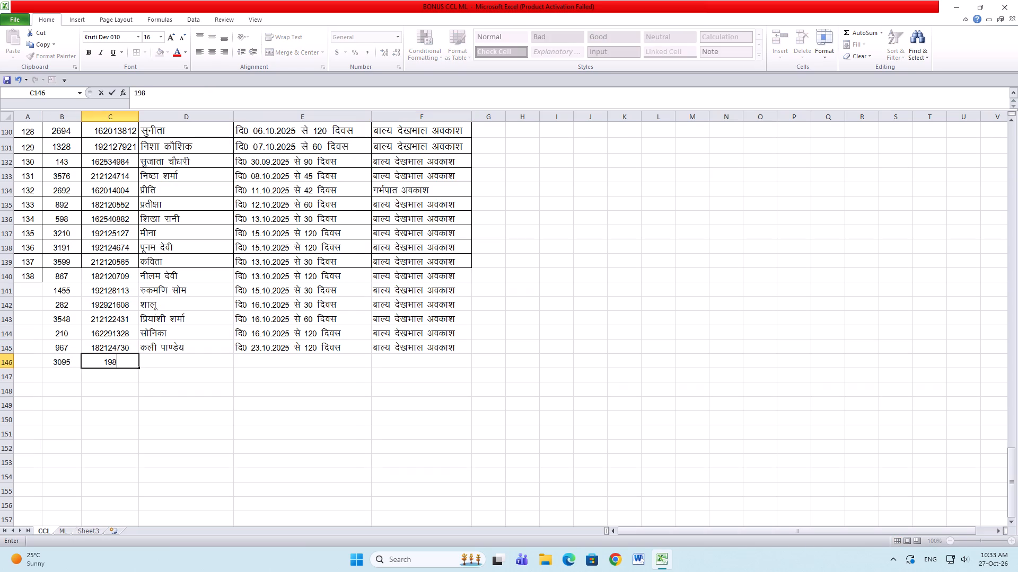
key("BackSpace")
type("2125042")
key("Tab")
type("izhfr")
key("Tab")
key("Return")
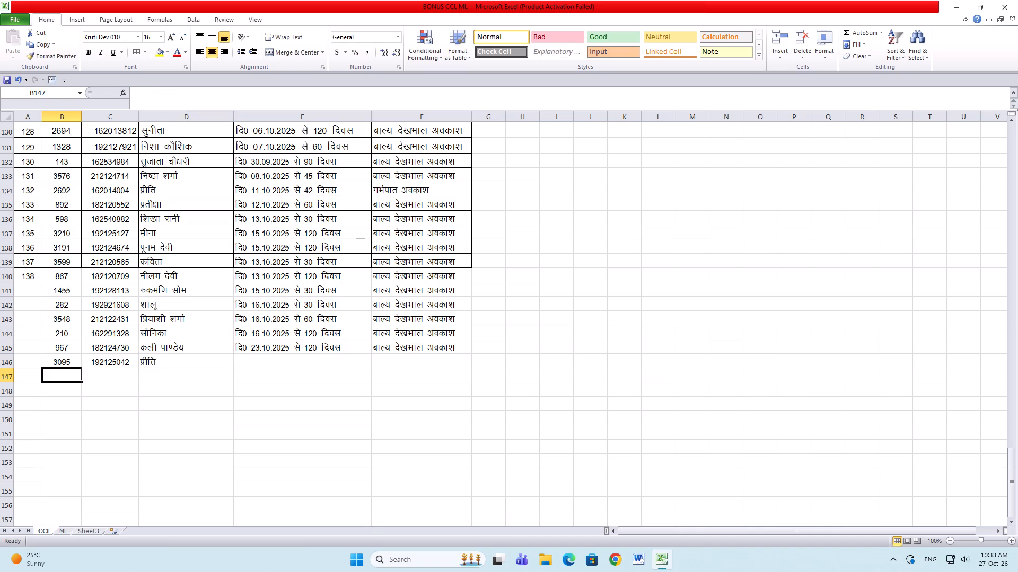
Enter the seventh employee's two identification numbers and name in cells B147 to D147.
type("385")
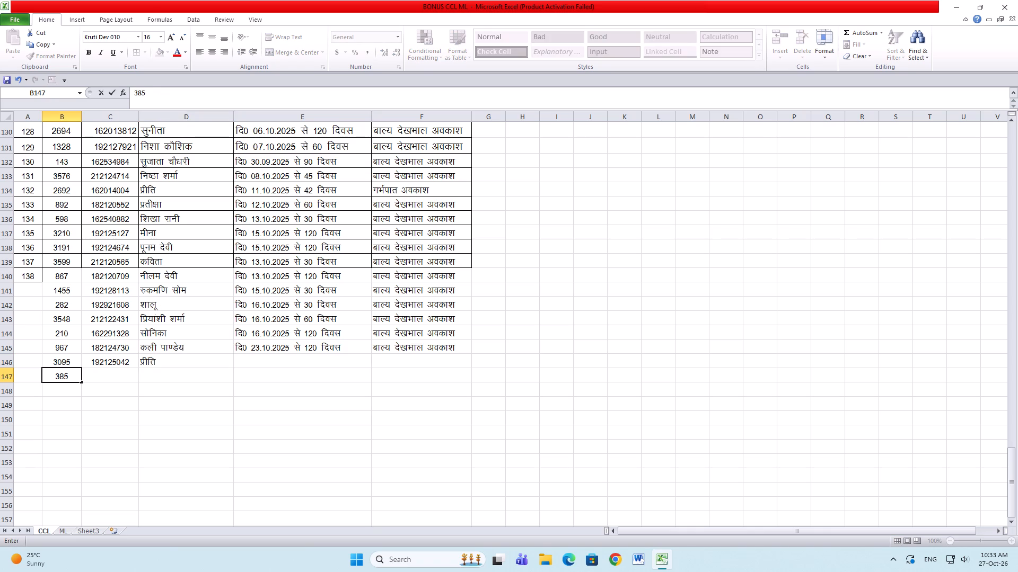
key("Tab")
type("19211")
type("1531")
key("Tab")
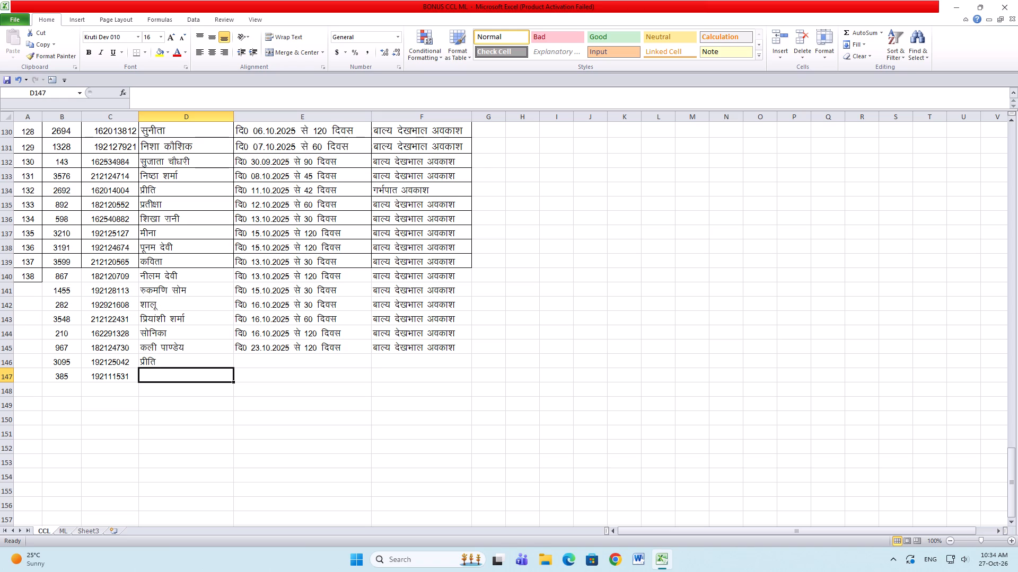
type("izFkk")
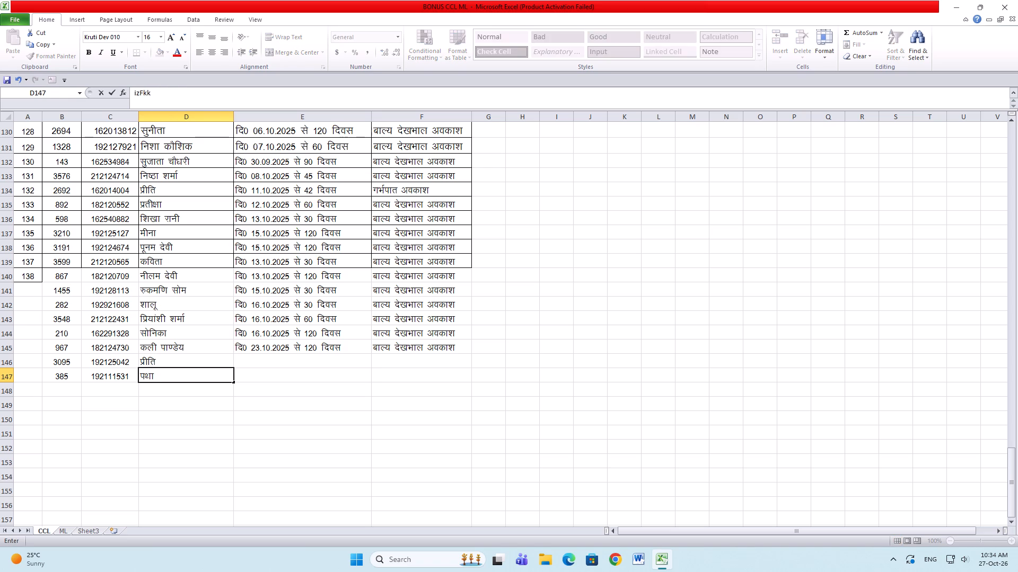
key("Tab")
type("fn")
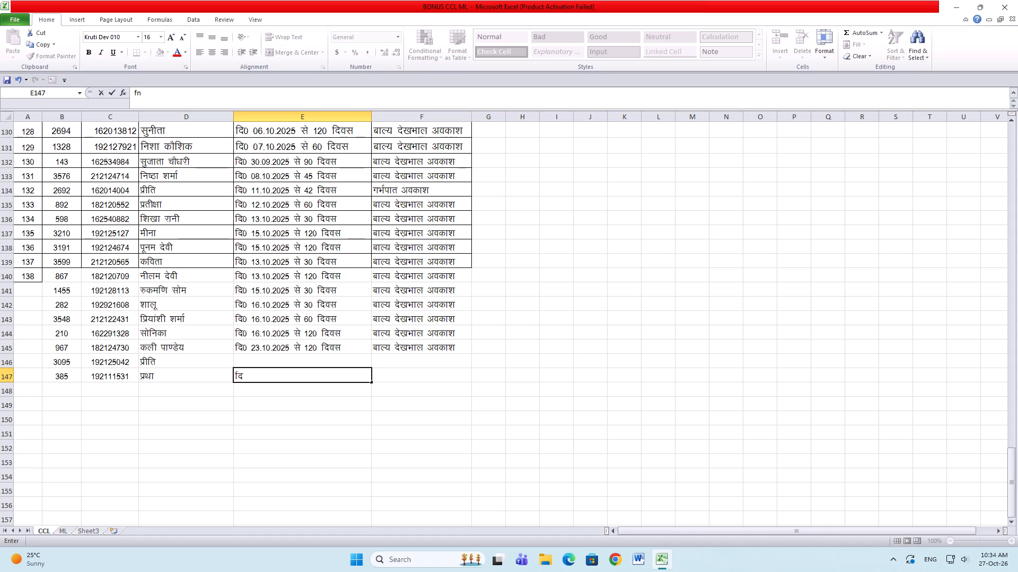
Fill E146 with the leave period दि0 23.10.2025 से 60 दिवस.
left_click(269, 362)
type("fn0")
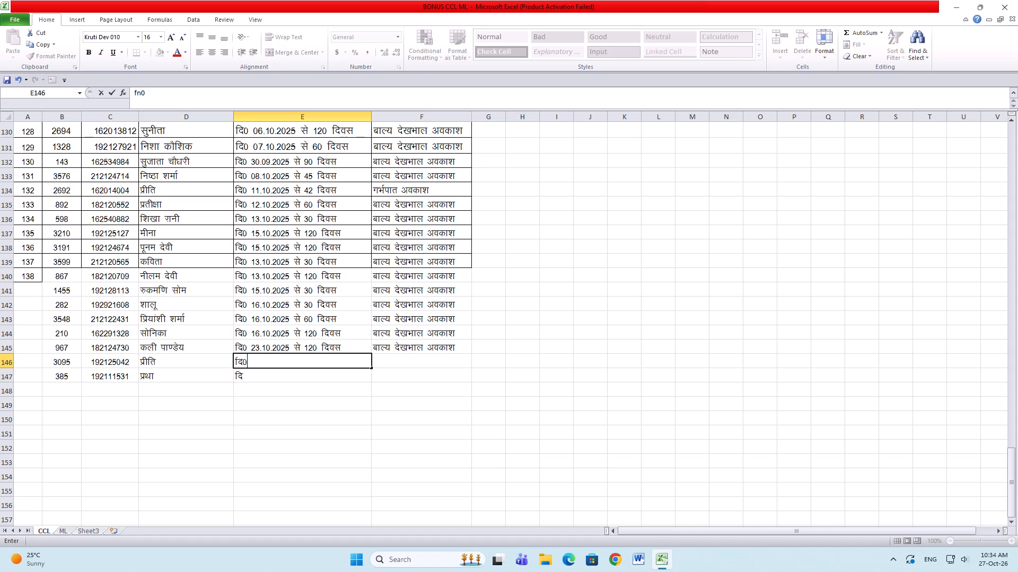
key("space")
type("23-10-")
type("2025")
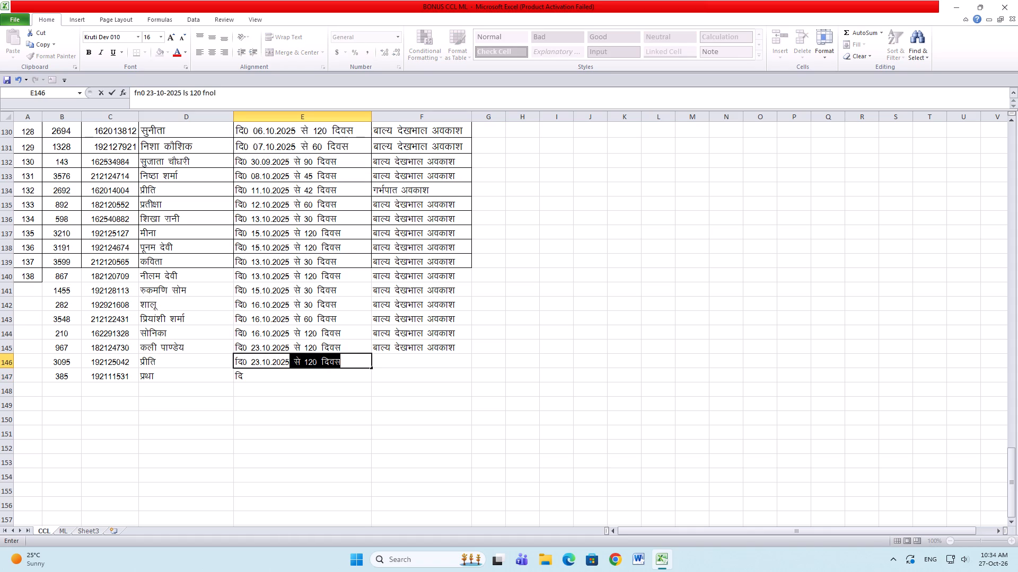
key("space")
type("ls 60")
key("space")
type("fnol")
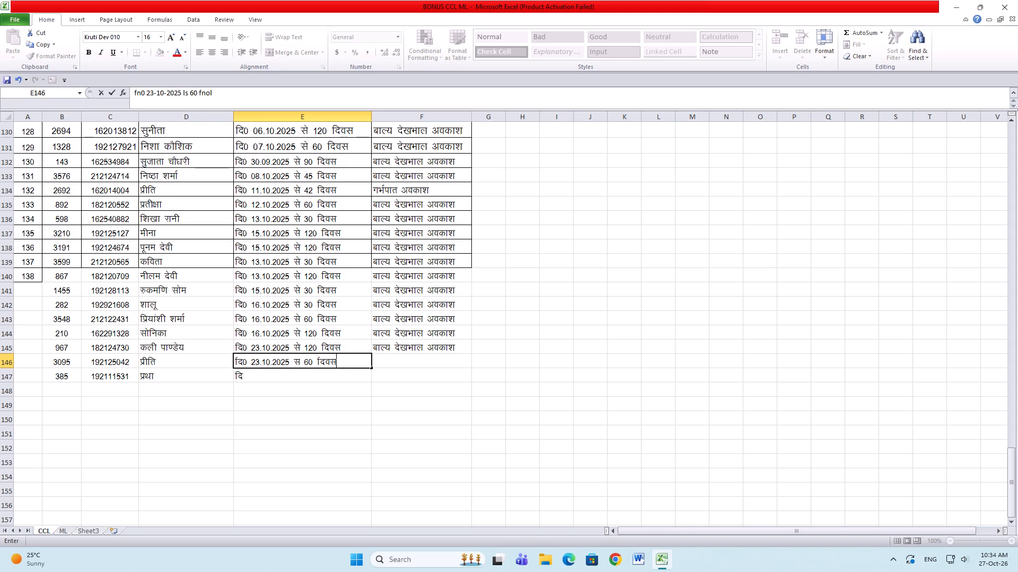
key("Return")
Fill E147 with the leave period दि0 27.10.2025 से 120 दिवस and F147 with the leave type बाल्य देखभाल अवकाश.
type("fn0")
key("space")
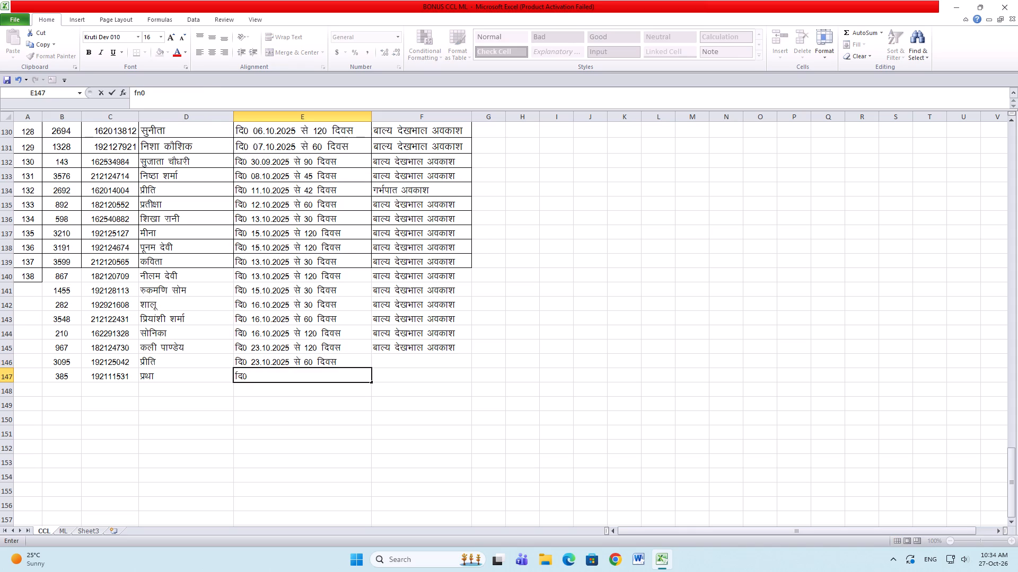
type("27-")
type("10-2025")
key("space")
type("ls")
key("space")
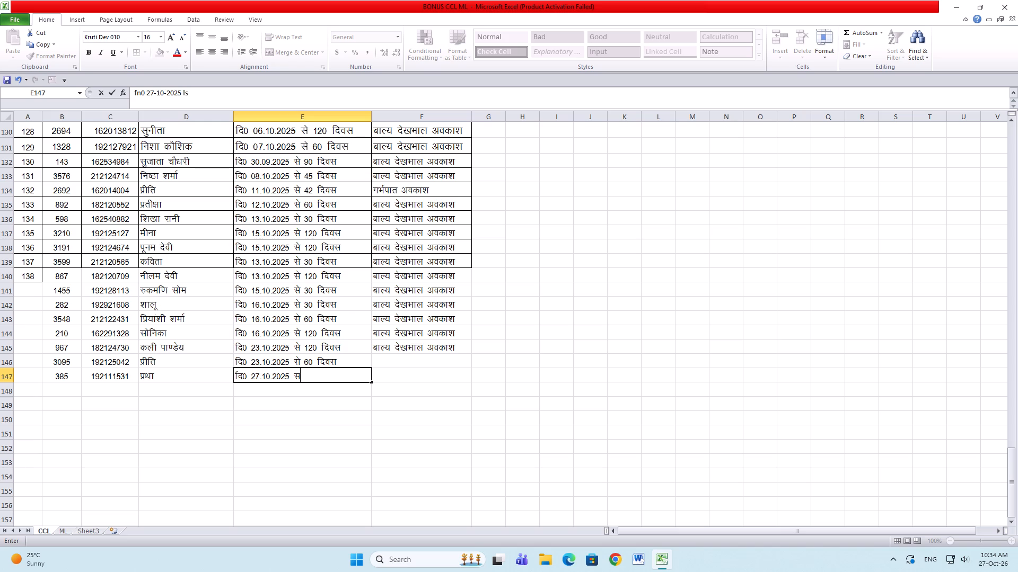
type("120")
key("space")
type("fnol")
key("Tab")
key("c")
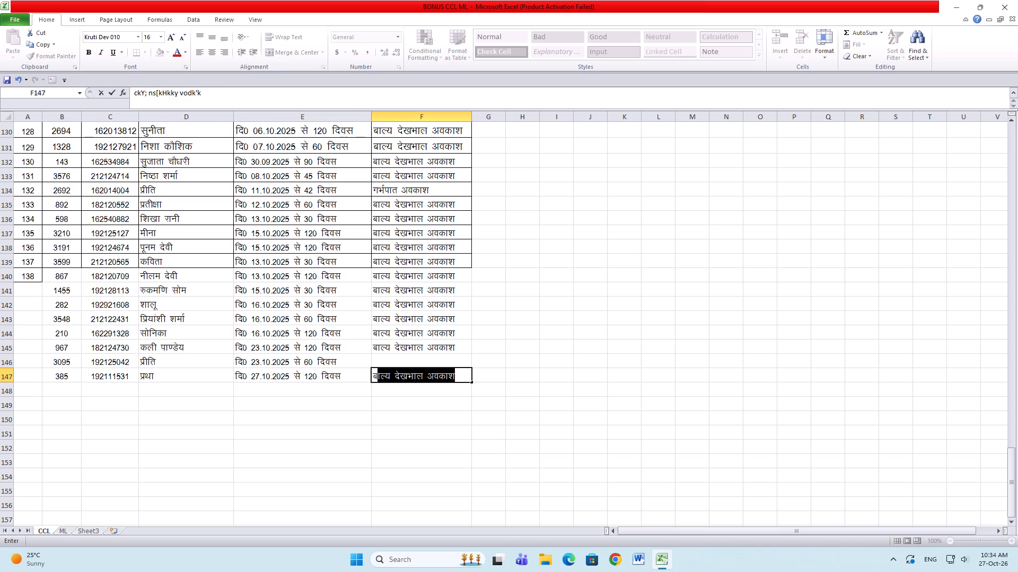
Fill F146 with the leave type बाल्य देखभाल अवकाश.
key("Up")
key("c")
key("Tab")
Save the workbook.
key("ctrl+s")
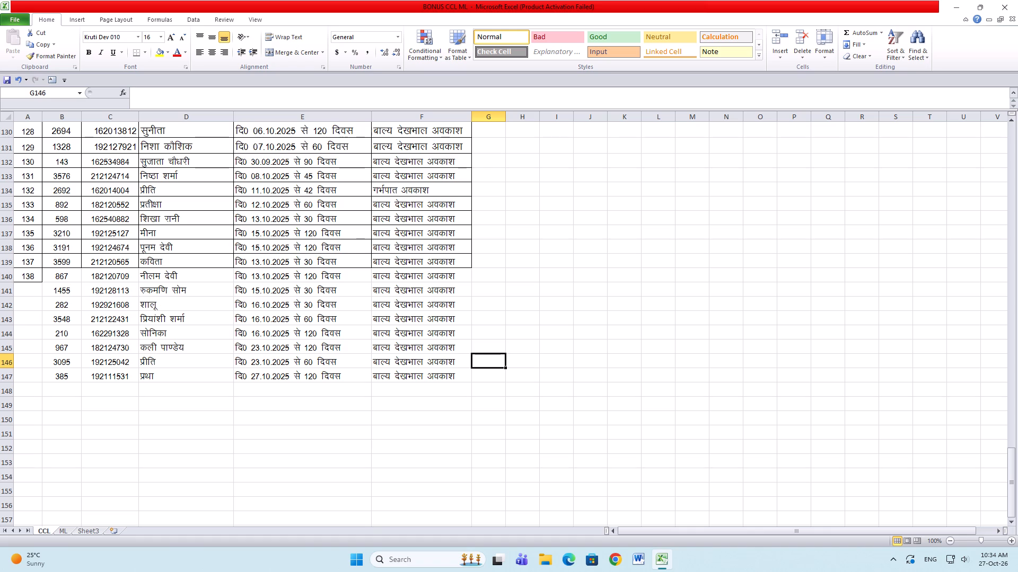
Enter the eighth employee's two identification numbers and name in cells B148 to D148.
left_click(65, 390)
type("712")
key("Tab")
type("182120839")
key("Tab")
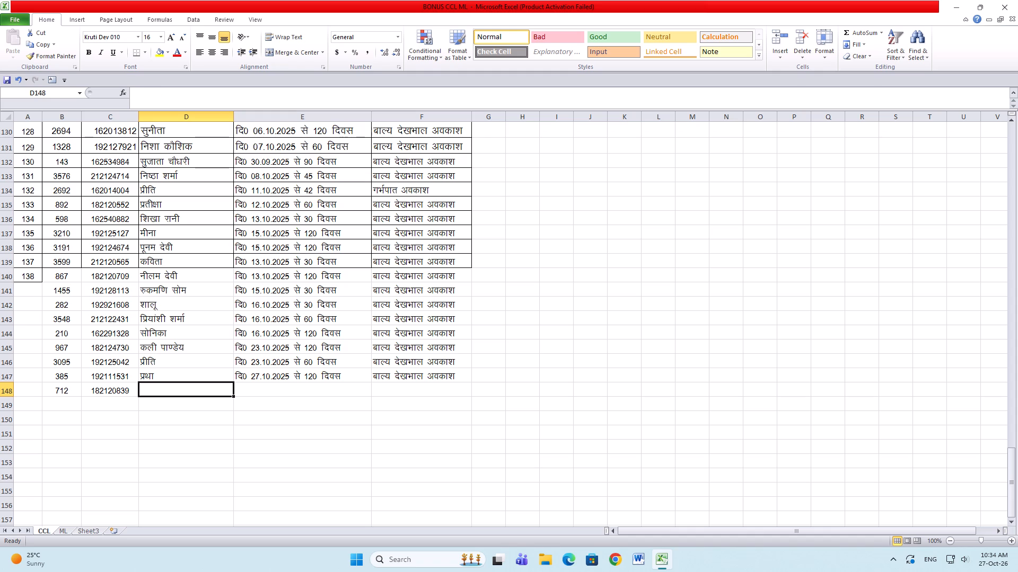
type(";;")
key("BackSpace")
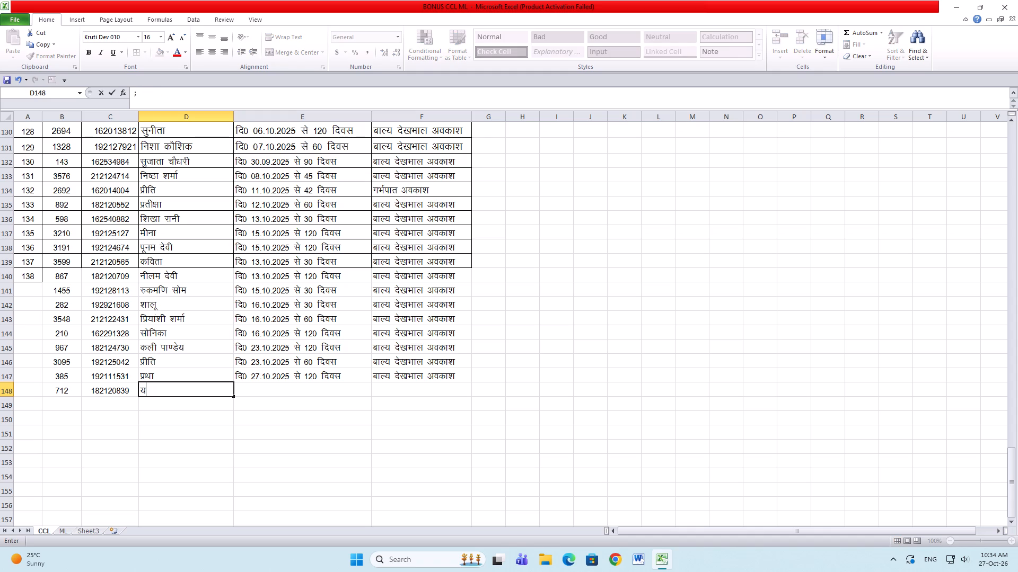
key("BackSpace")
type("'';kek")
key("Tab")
Fill E148 with the leave period दि0 28.10.2025 से 30 दिवस and F148 with the leave type बाल्य देखभाल अवकाश.
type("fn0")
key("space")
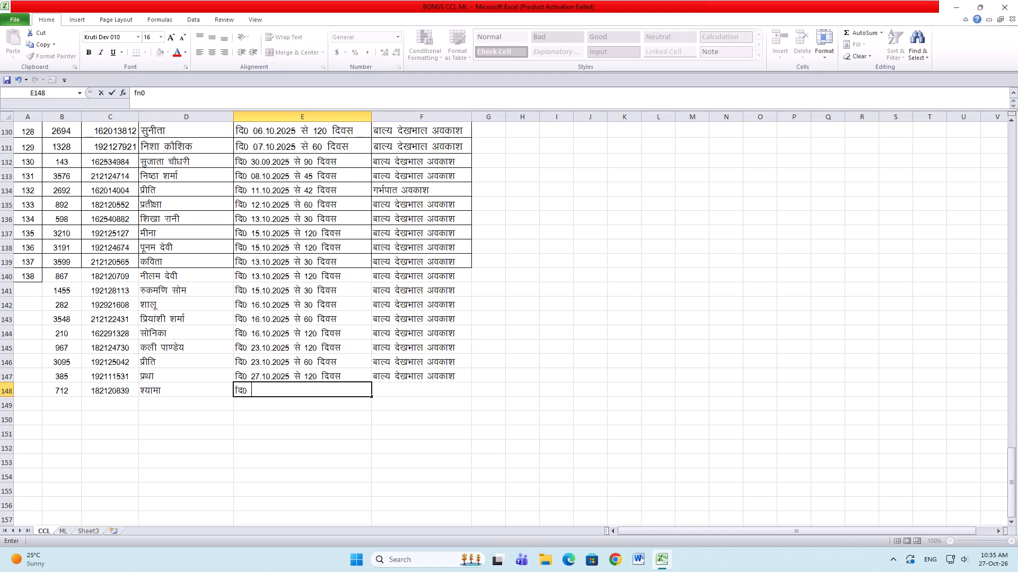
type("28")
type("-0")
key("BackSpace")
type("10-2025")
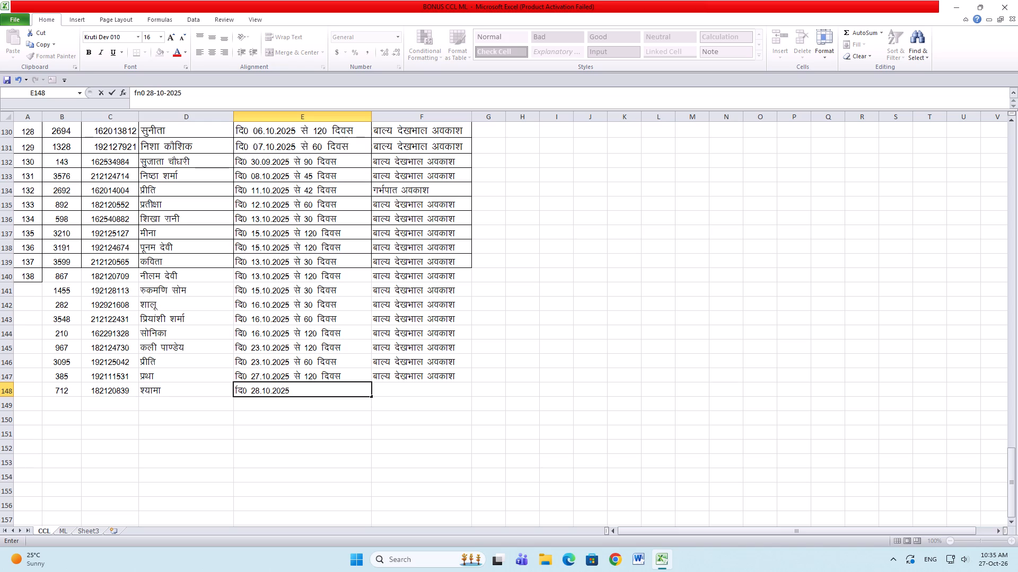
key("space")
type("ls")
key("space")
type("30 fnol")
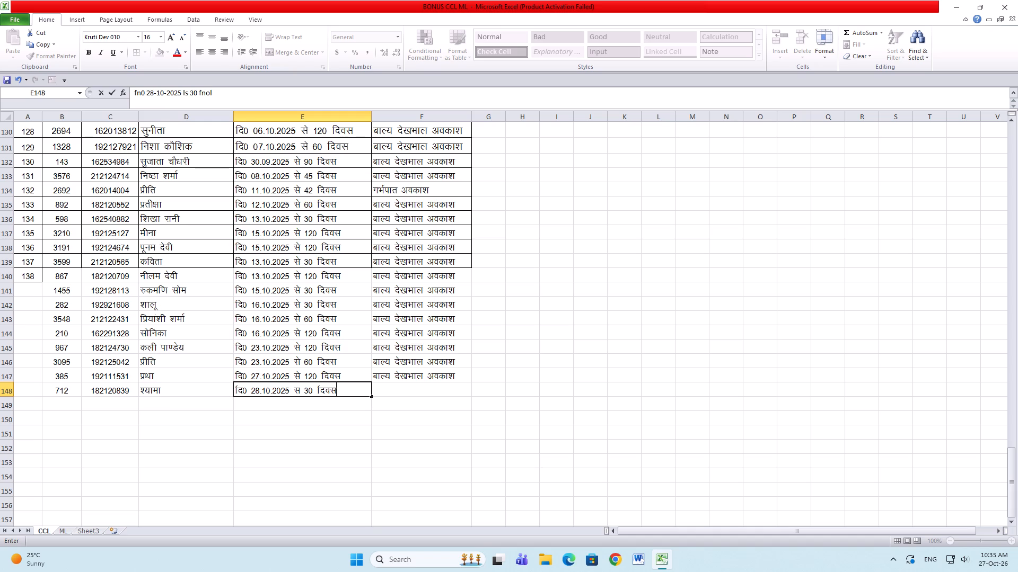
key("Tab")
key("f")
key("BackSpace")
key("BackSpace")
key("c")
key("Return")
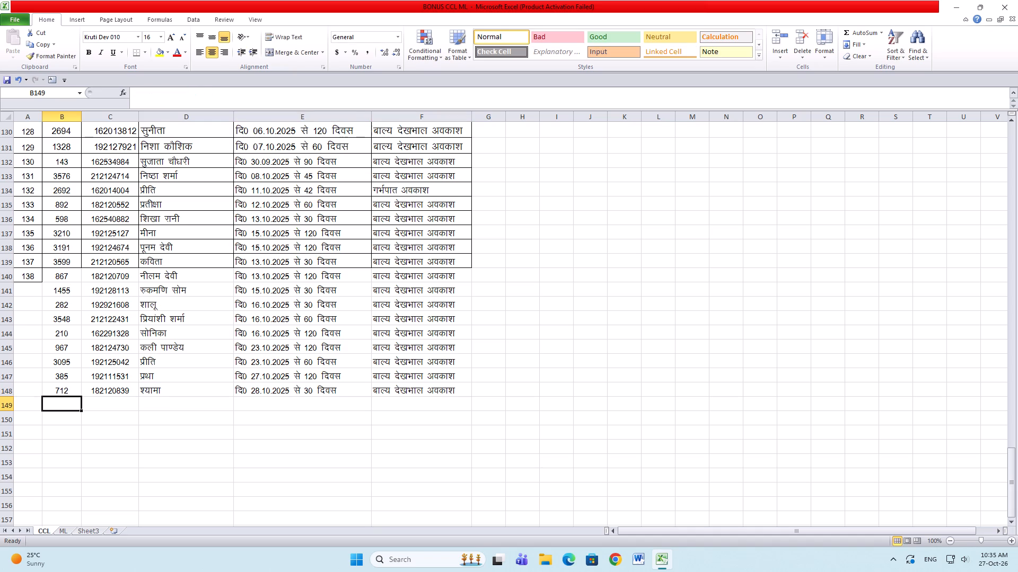
Enter the ninth employee's two identification numbers and name in cells B149 to D149.
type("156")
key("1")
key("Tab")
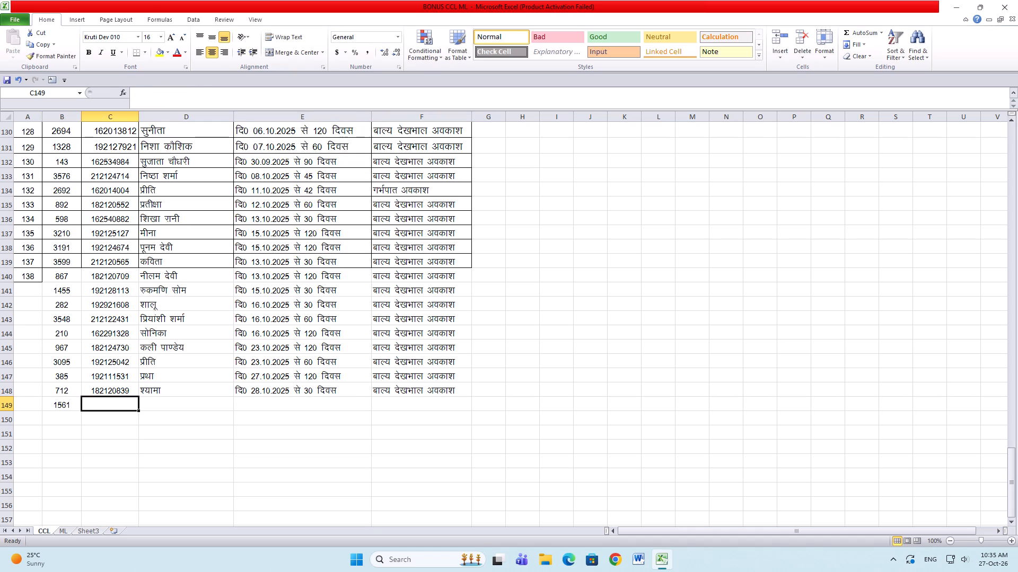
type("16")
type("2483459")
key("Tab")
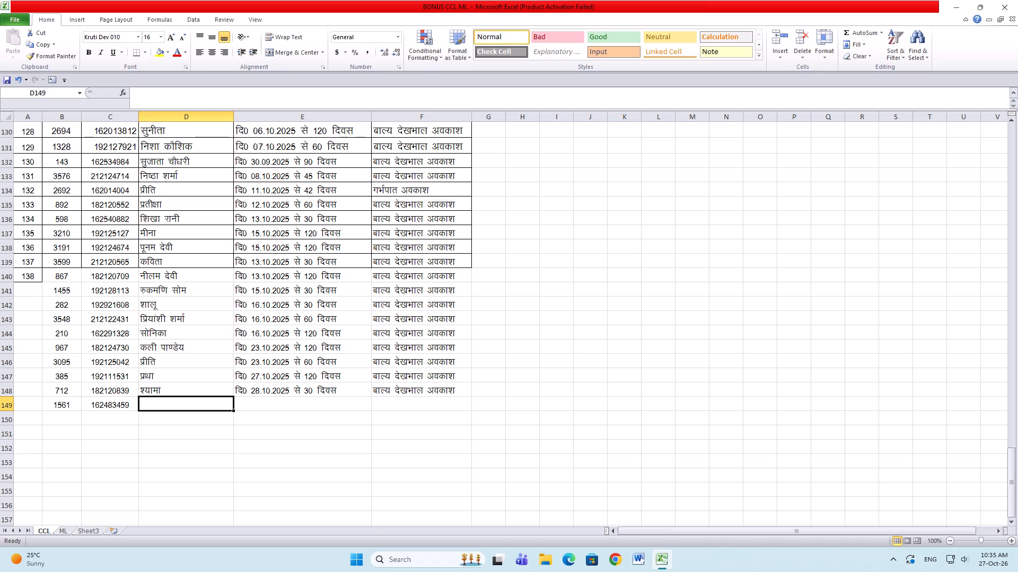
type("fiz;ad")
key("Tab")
Fill E149 with the leave period दि0 26.10.2025 से 120 दिवस and F149 with the leave type बाल्य देखभाल अवकाश.
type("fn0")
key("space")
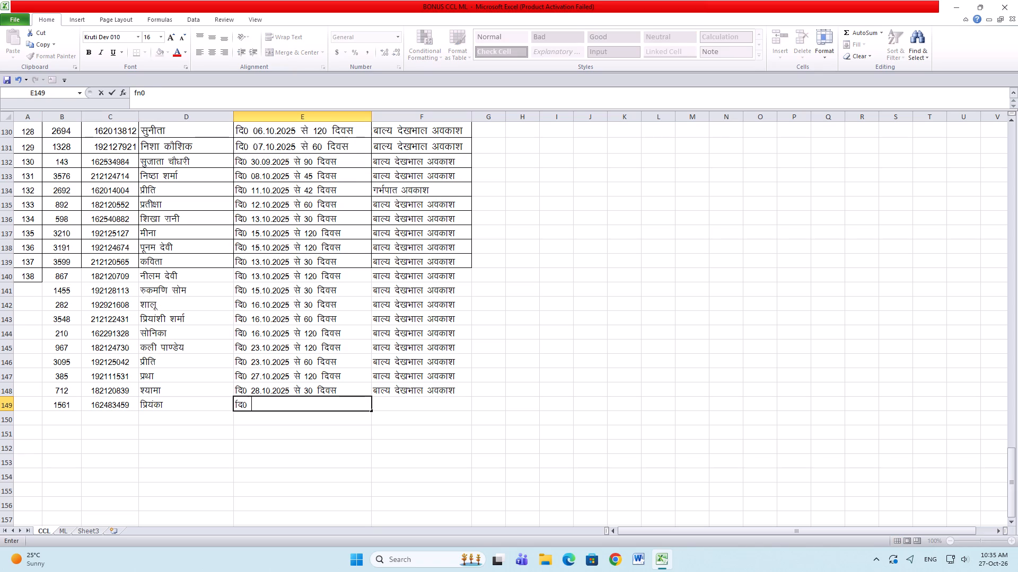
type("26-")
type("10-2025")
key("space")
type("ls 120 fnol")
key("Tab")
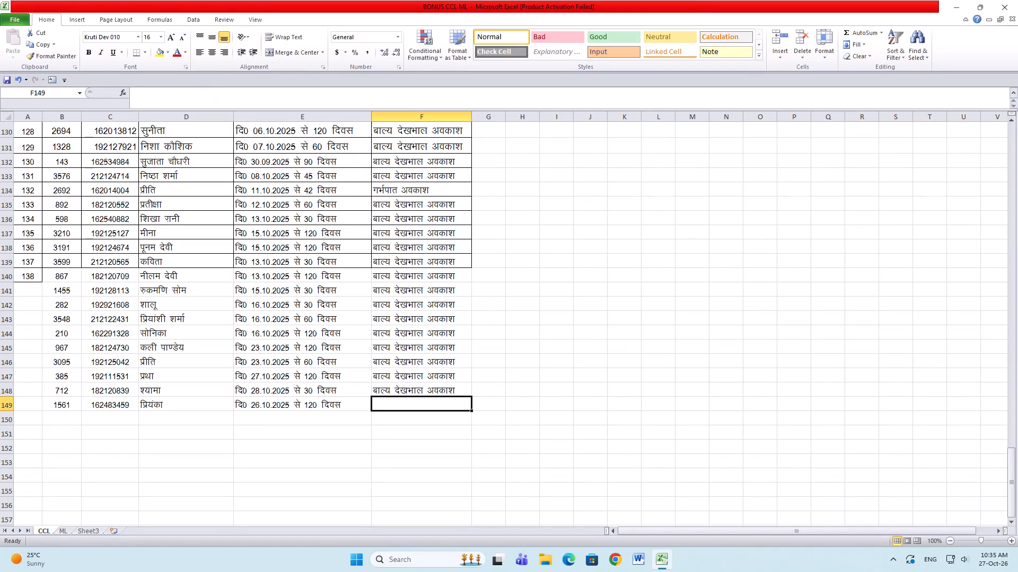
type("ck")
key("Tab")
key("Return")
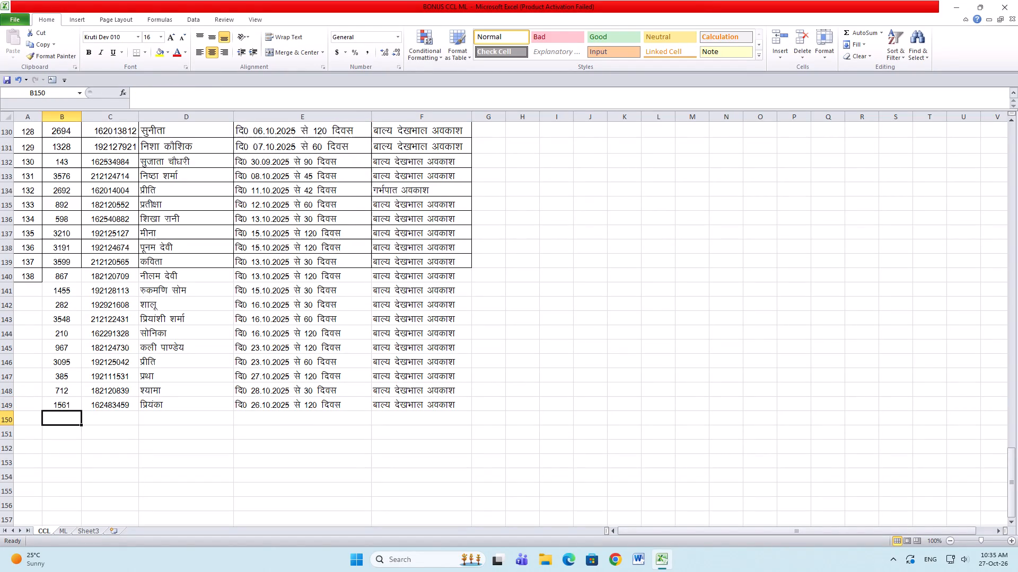
Enter the tenth employee's two identification numbers in cells B150 and C150.
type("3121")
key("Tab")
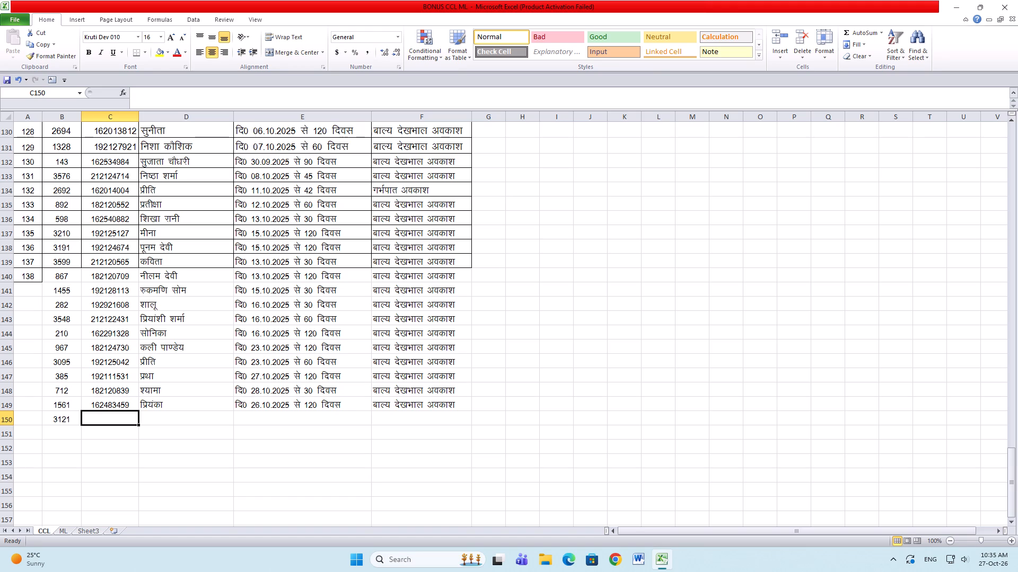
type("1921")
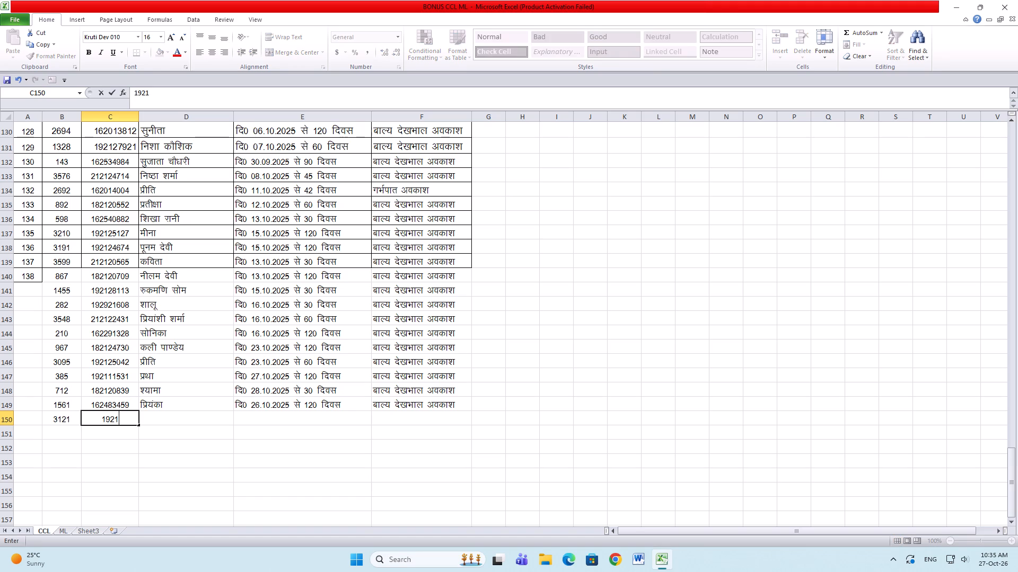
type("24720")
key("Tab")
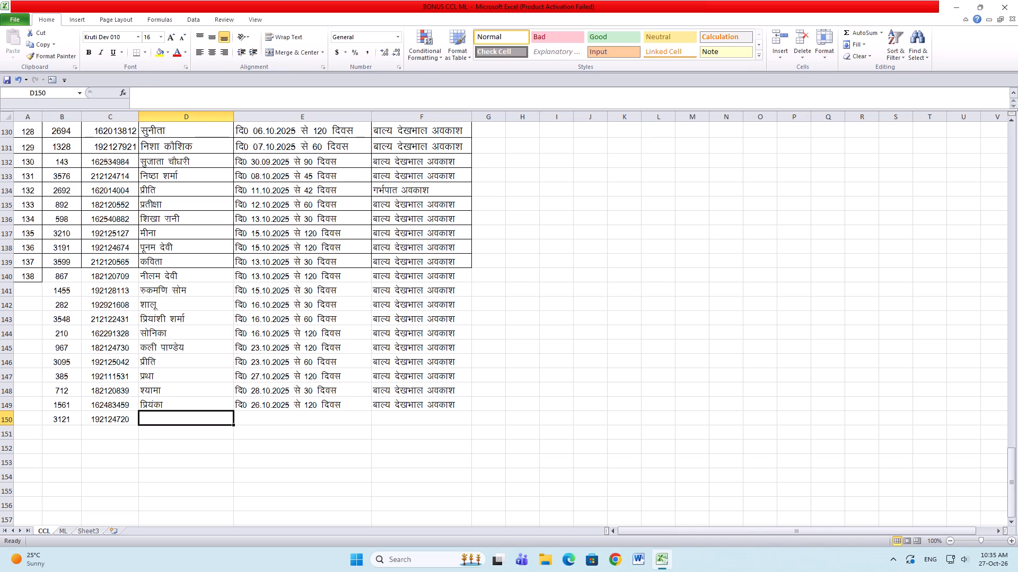
Switch to Google Chrome, search for manav sampada and open the Manav Sampada Uttar Pradesh portal at ehrms.upsdc.gov.in.
double_click(616, 560)
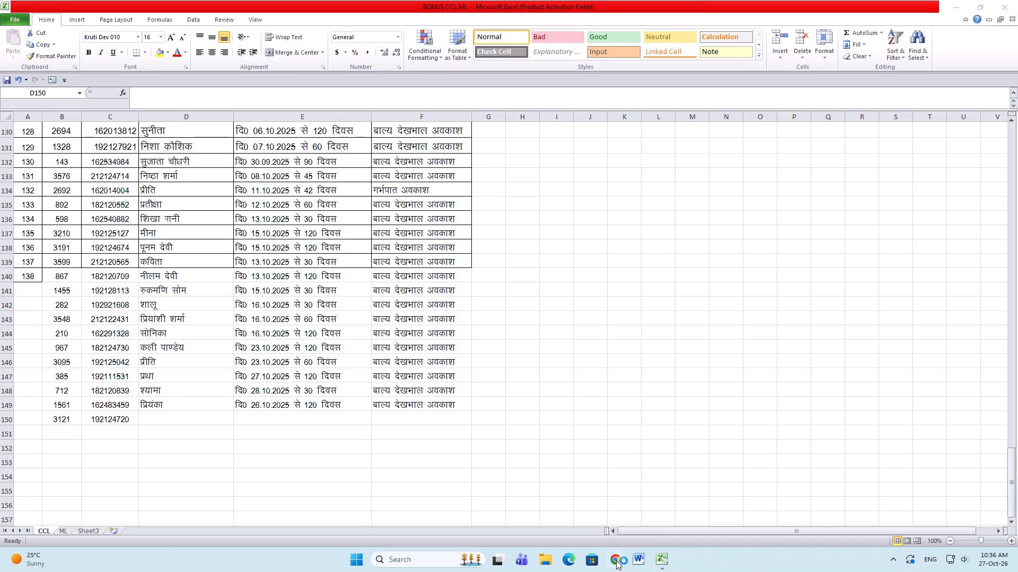
left_click(355, 219)
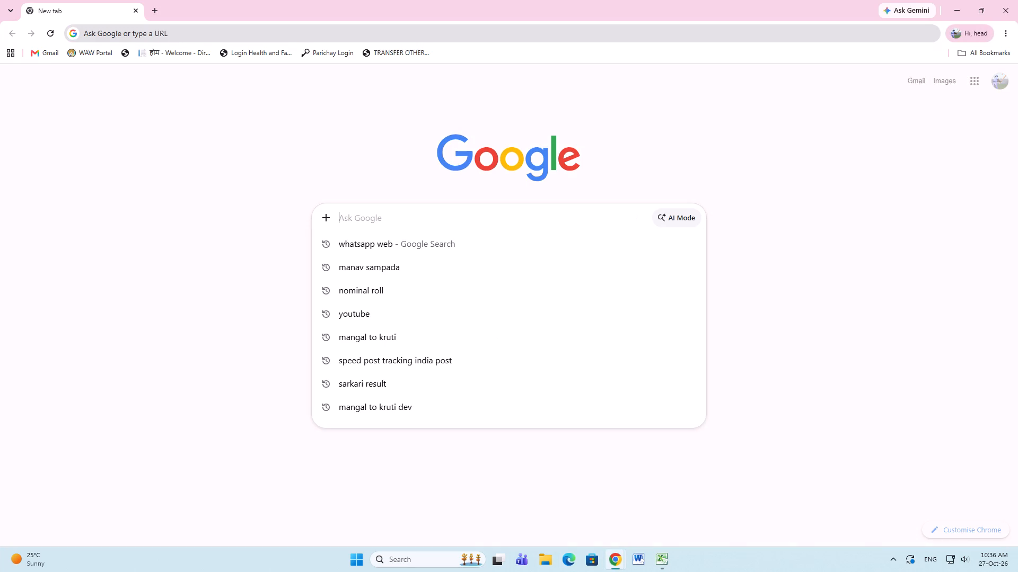
left_click(362, 266)
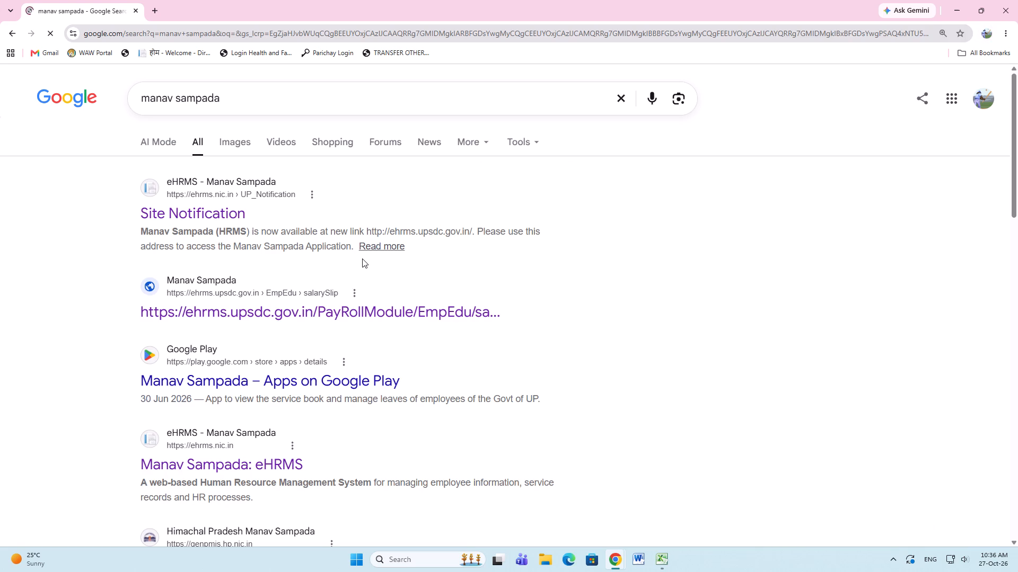
left_click(301, 311)
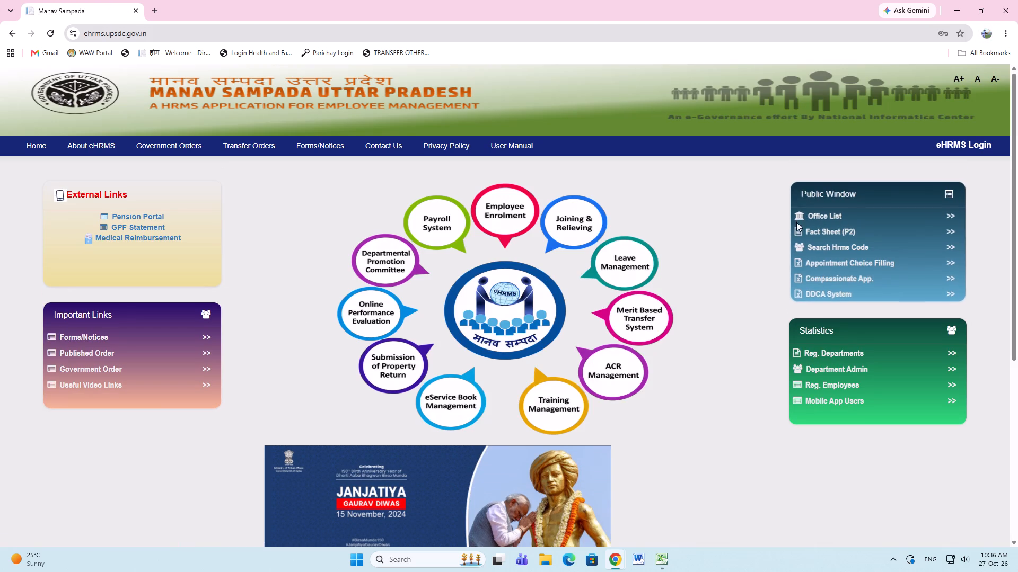
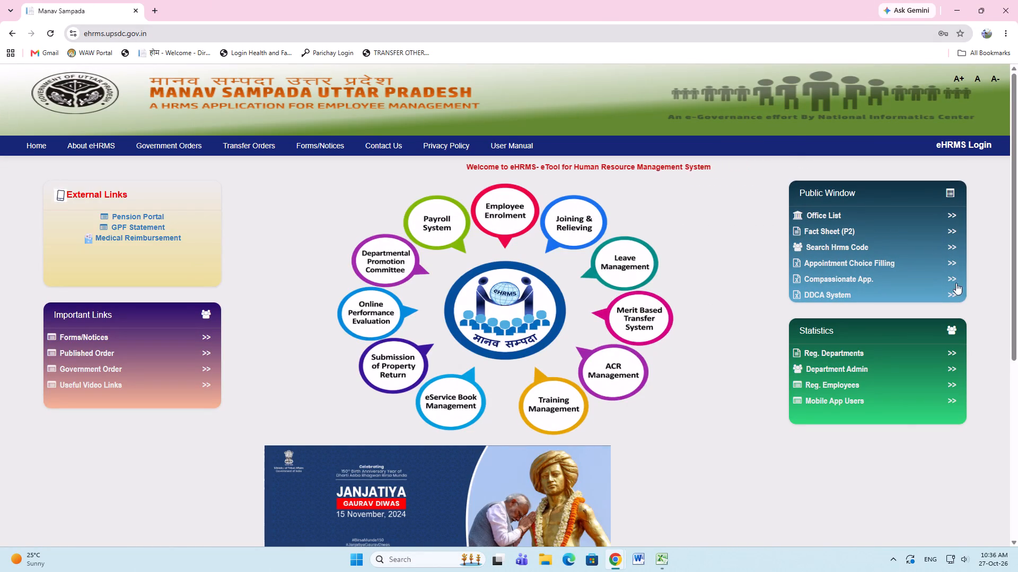
Open the public HRMS code search and search the HOME department by the employee's departmental ID.
left_click(827, 246)
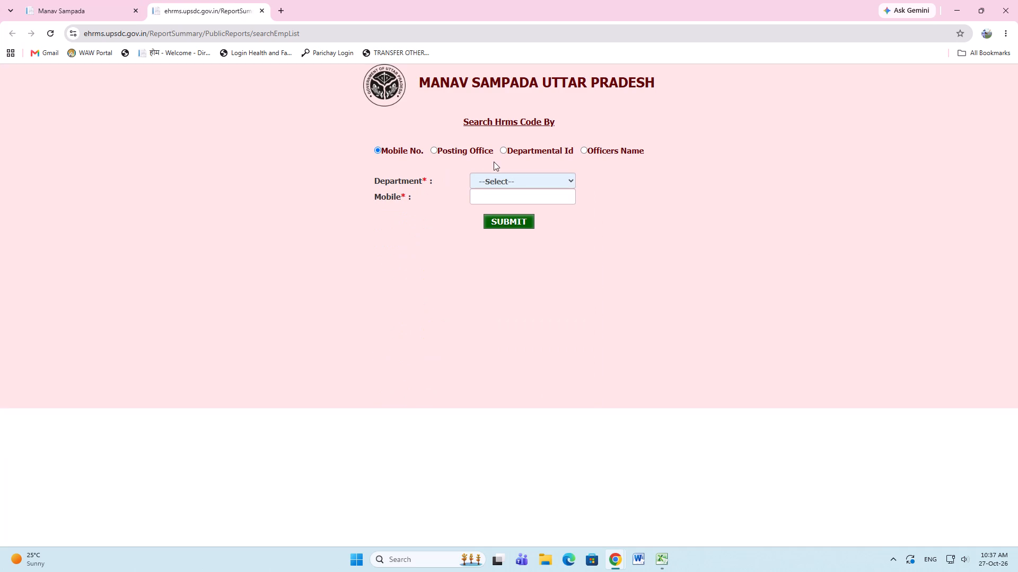
left_click(503, 151)
left_click(498, 179)
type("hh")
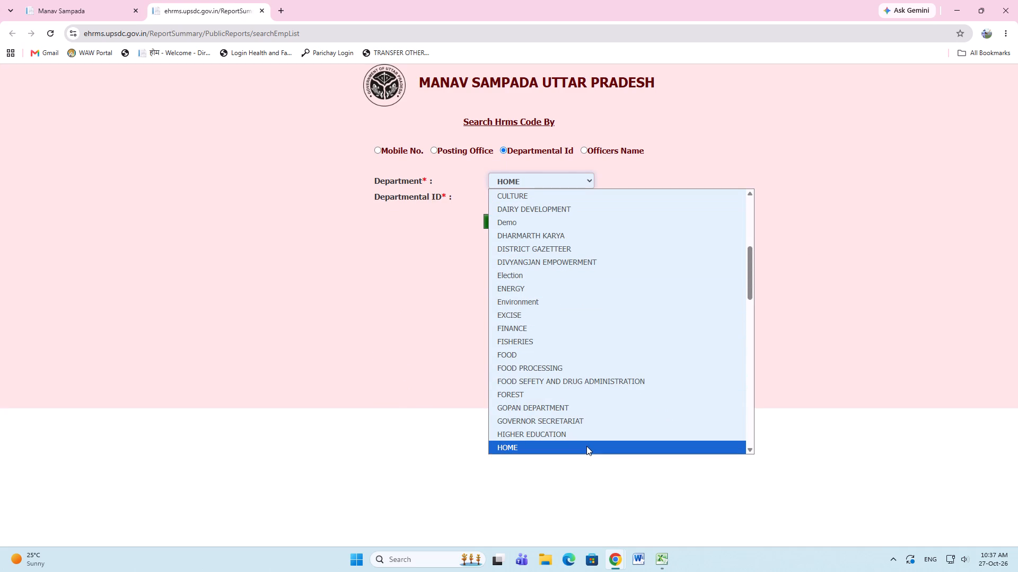
left_click(586, 446)
left_click(511, 193)
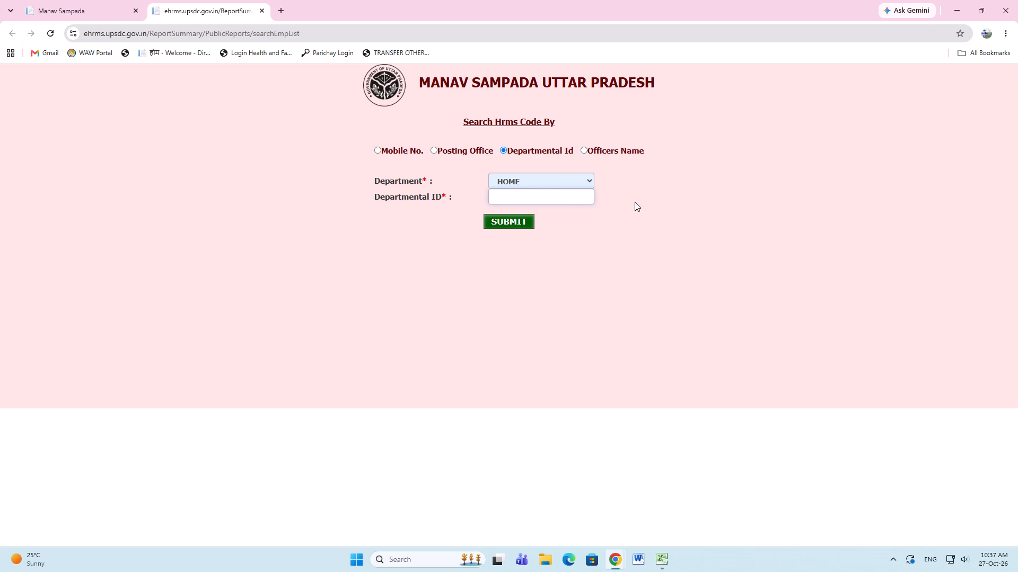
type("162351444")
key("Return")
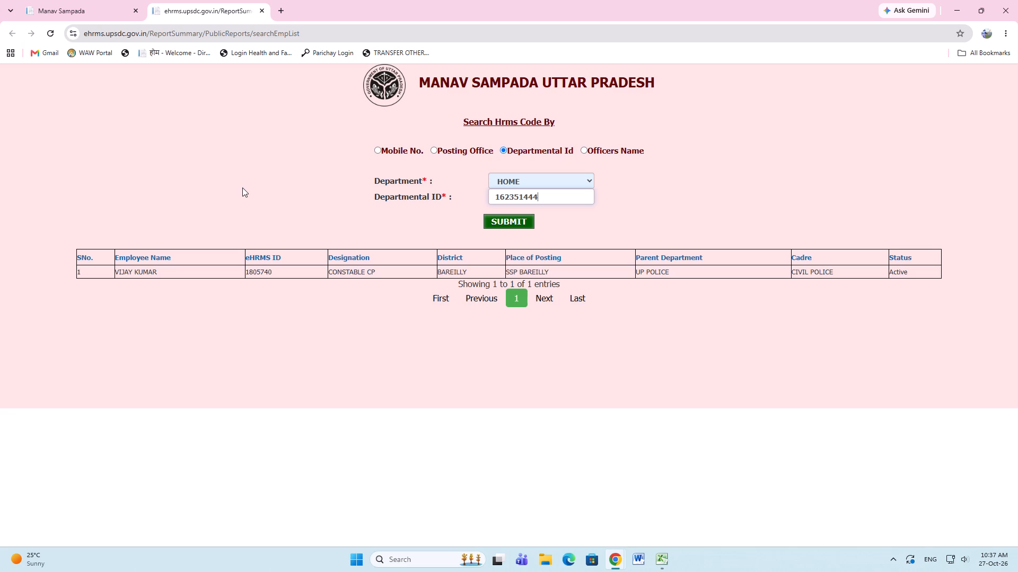
Return to the main Manav Sampada portal page and open the employee enrollment form for editing registration details.
left_click(101, 0)
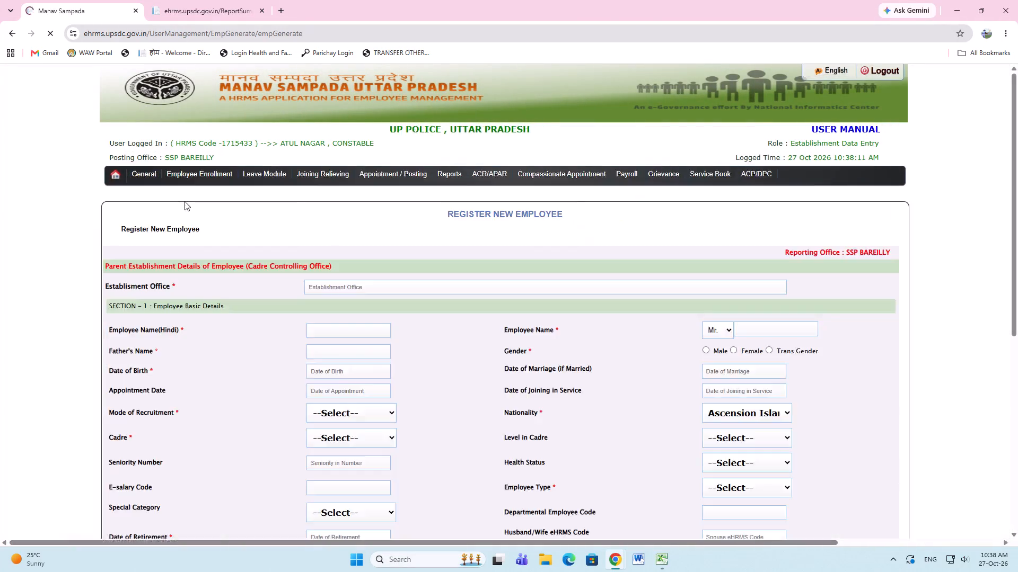
left_click(183, 173)
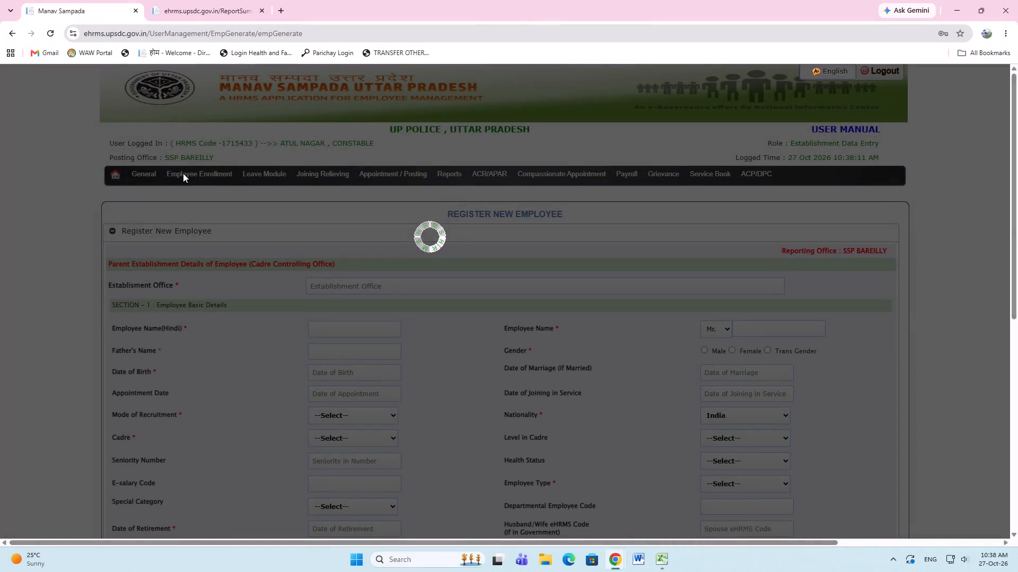
left_click(183, 173)
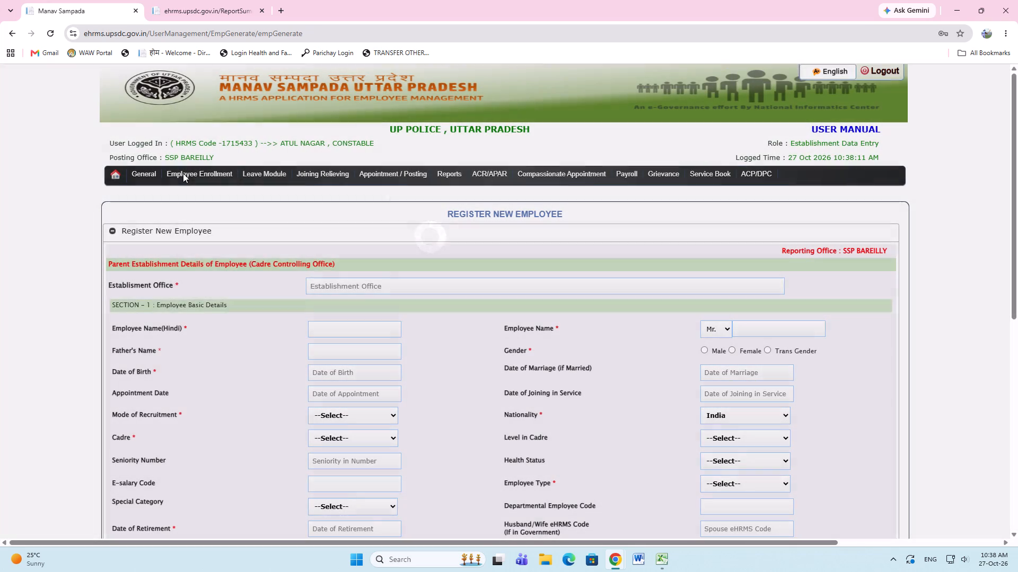
left_click(183, 173)
left_click(188, 205)
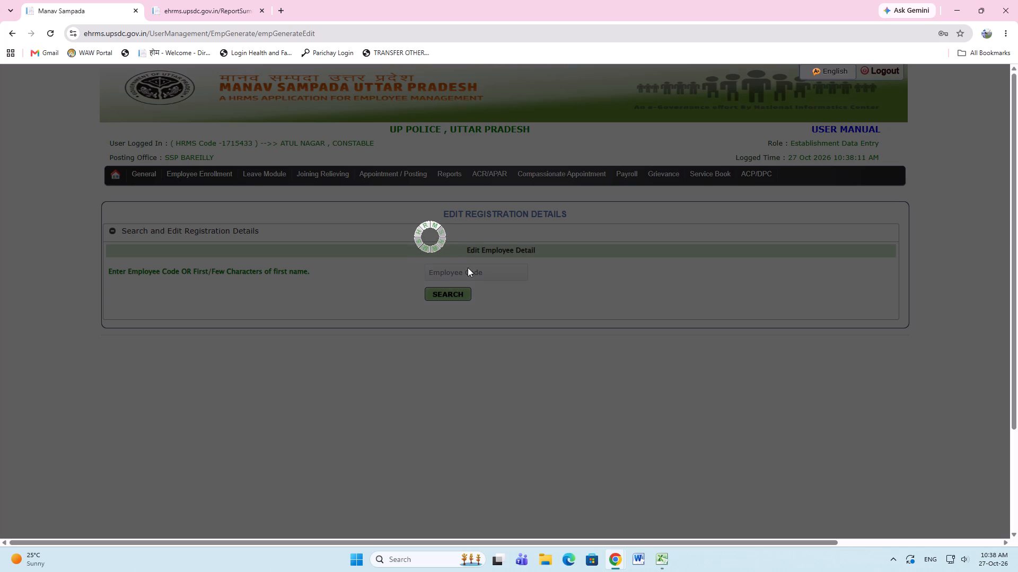
Search for the employee by eHRMS code and open the matching registration record for editing.
left_click(454, 256)
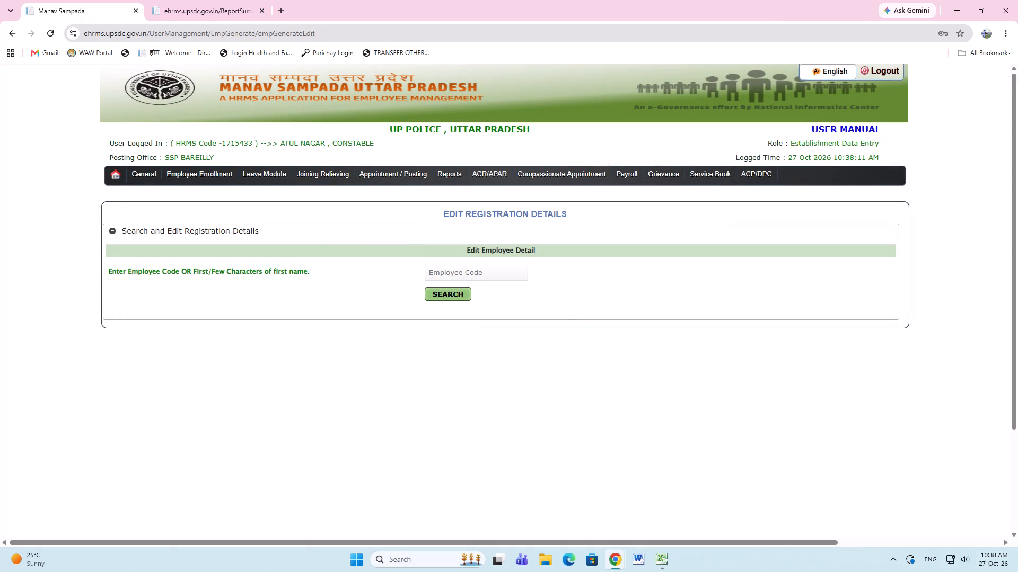
left_click(464, 276)
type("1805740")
left_click(455, 291)
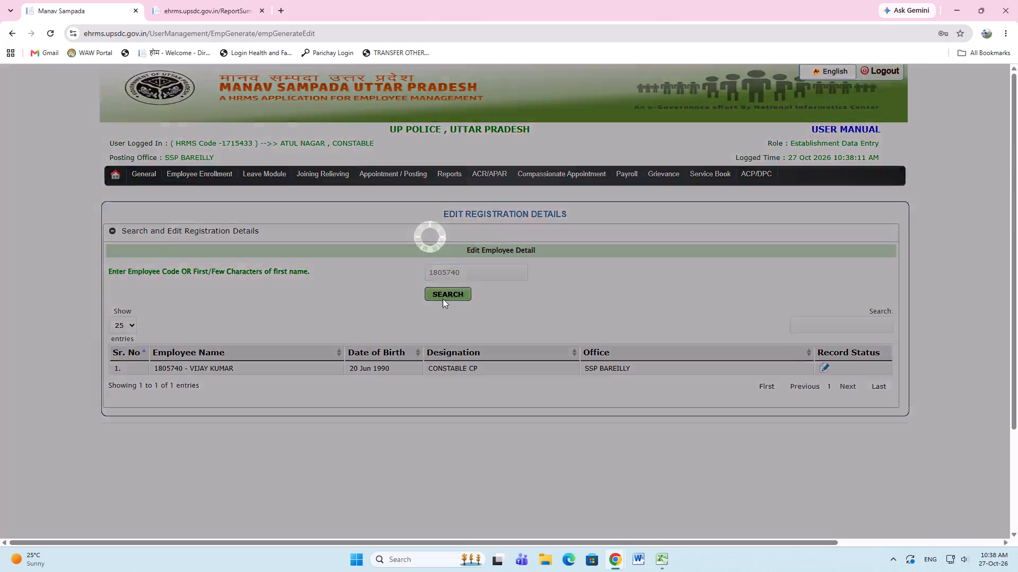
left_click(817, 370)
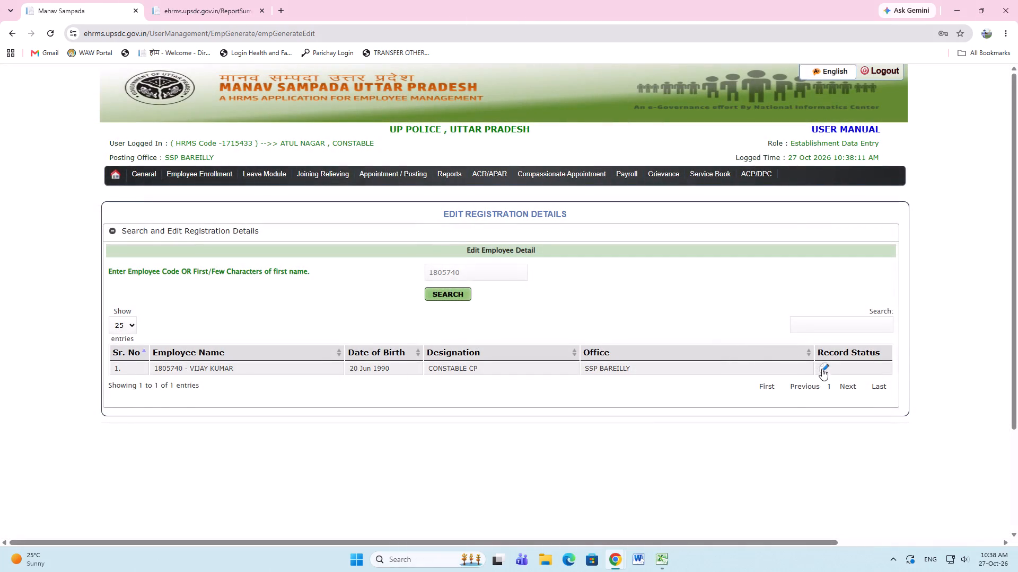
left_click(824, 367)
scroll(355, 332, "down", 8)
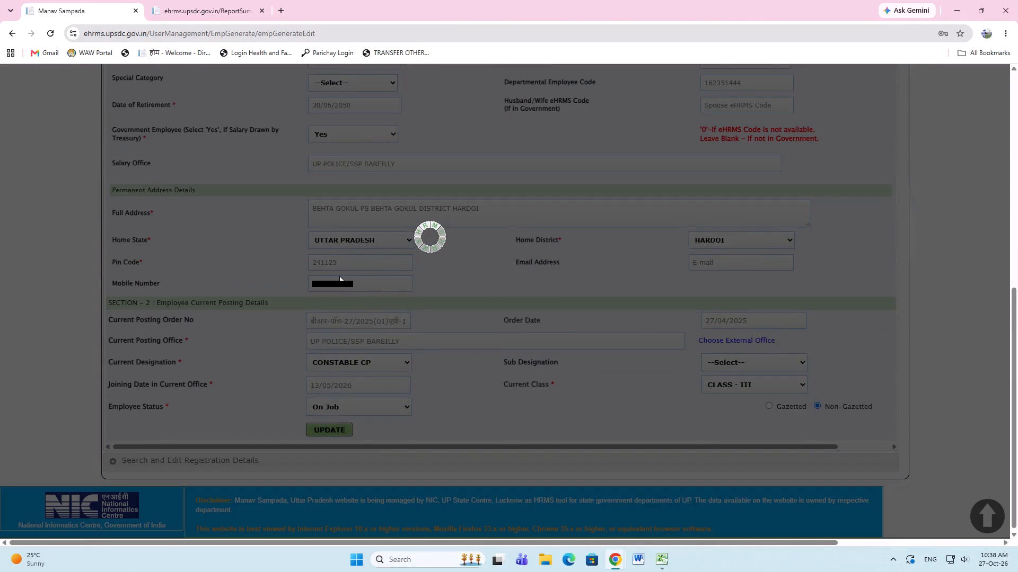
double_click(353, 318)
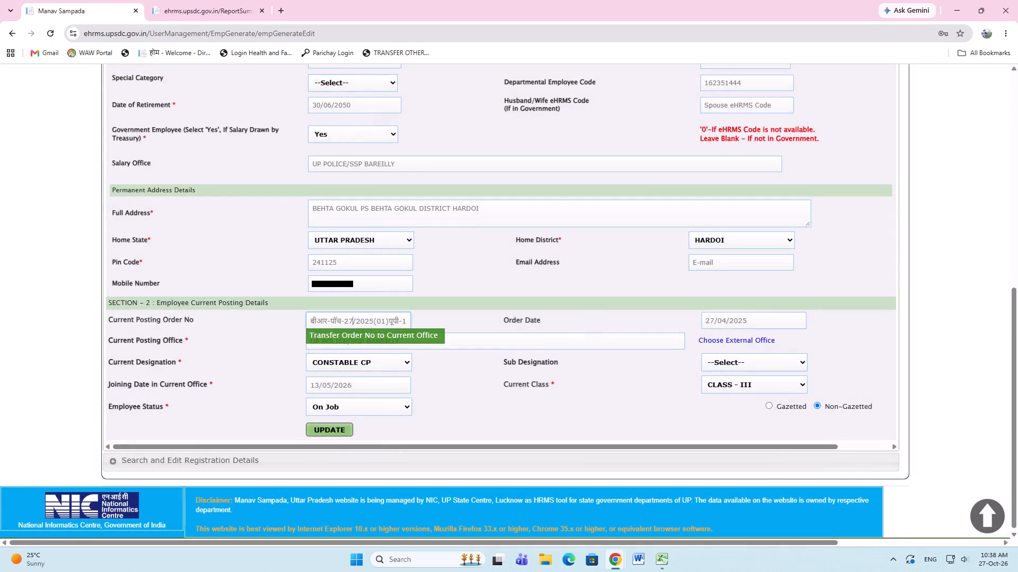
left_click(353, 318)
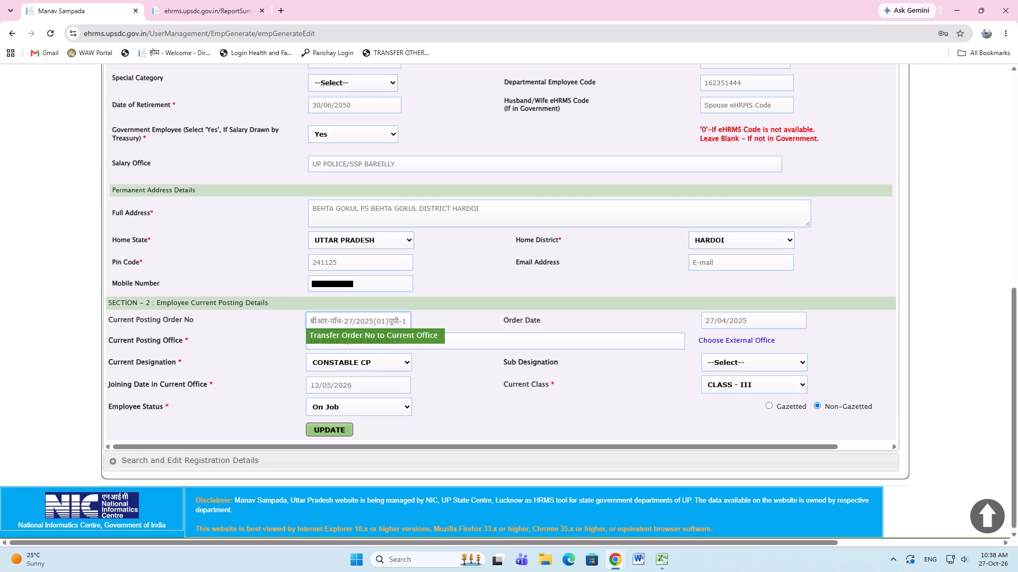
left_click(310, 320)
key("Delete")
key("Delete")
key("Delete")
key("Delete")
key("Delete")
key("Delete")
key("Delete")
key("Delete")
key("Delete")
key("Delete")
key("Delete")
key("Delete")
key("Delete")
key("Delete")
key("Delete")
key("Delete")
key("Delete")
key("Delete")
key("Delete")
key("Delete")
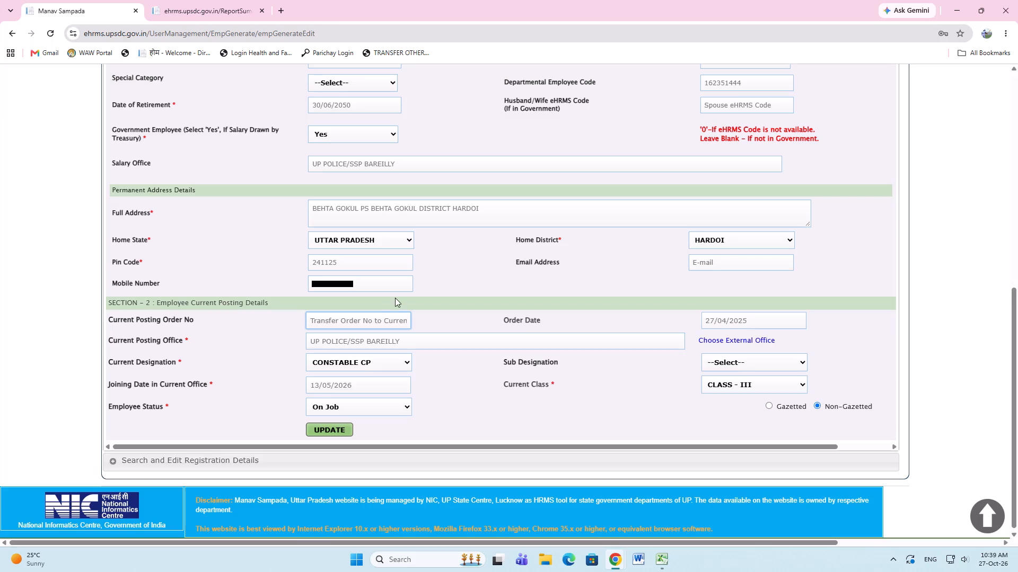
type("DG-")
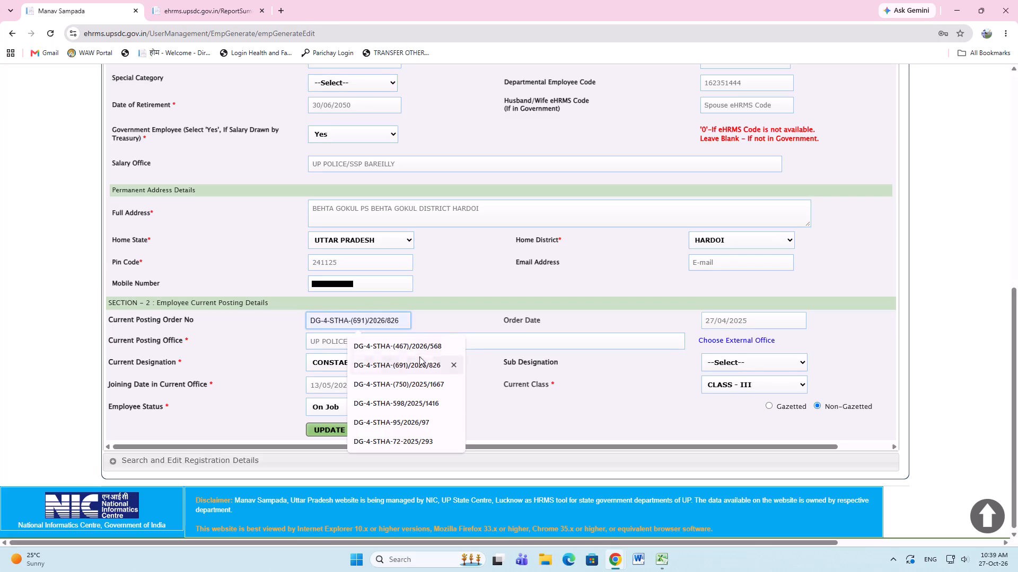
left_click(406, 347)
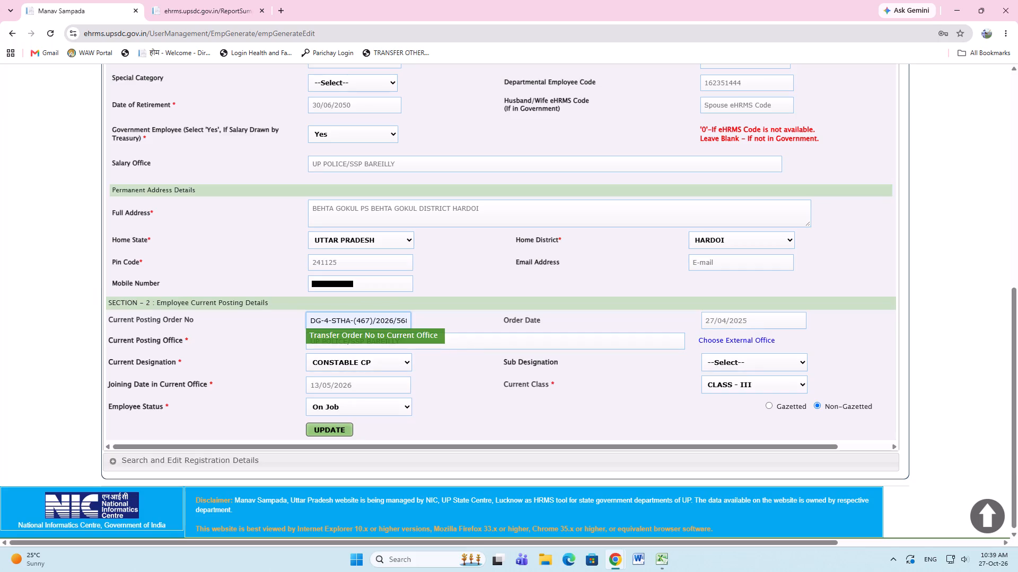
left_click_drag(357, 320, 367, 319)
left_click_drag(367, 319, 368, 319)
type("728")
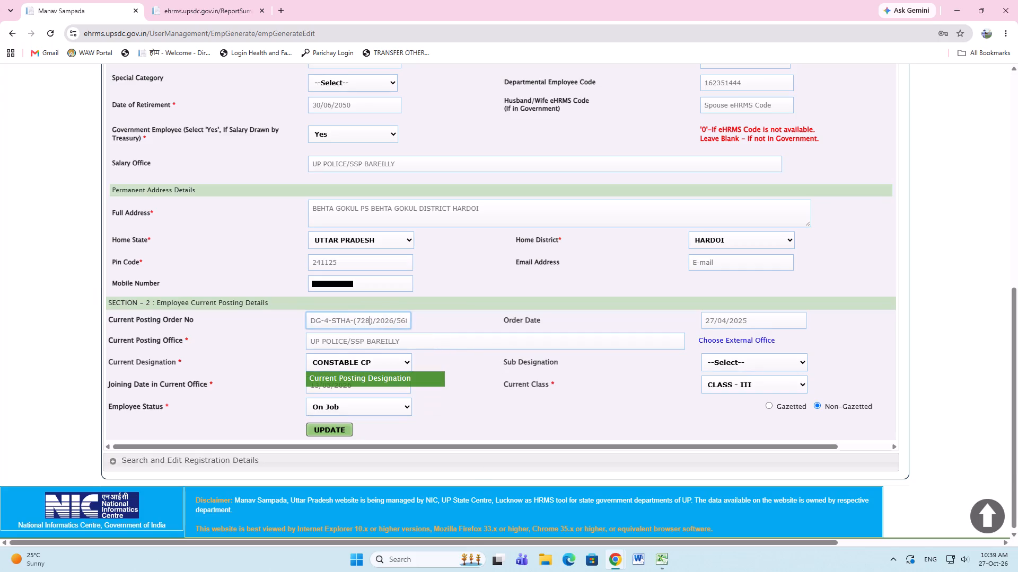
left_click(401, 318)
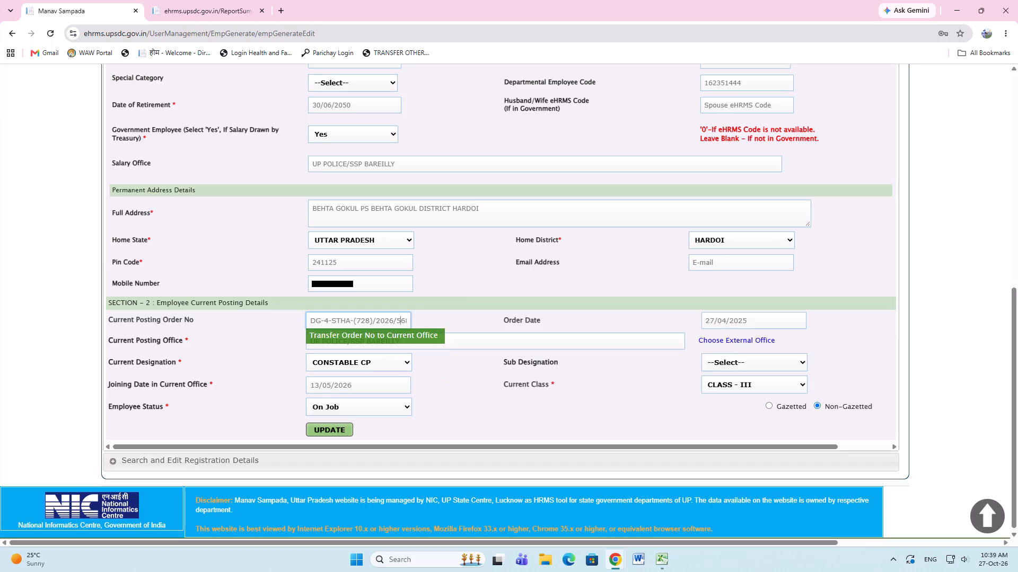
left_click(397, 318)
key("Delete")
key("Delete")
key("Delete")
key("Delete")
key("Delete")
key("Delete")
key("Delete")
key("Delete")
key("Delete")
key("Delete")
key("Delete")
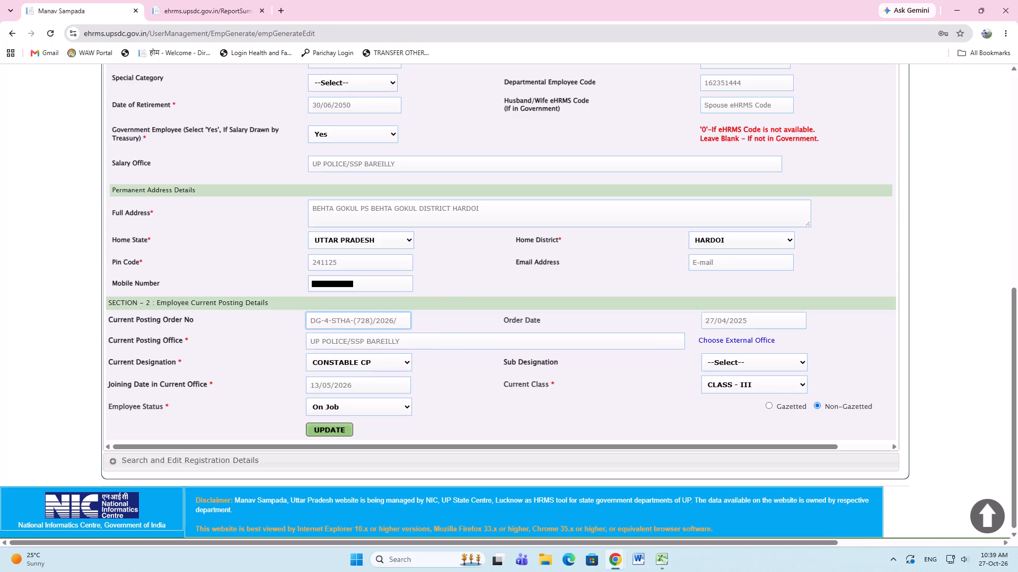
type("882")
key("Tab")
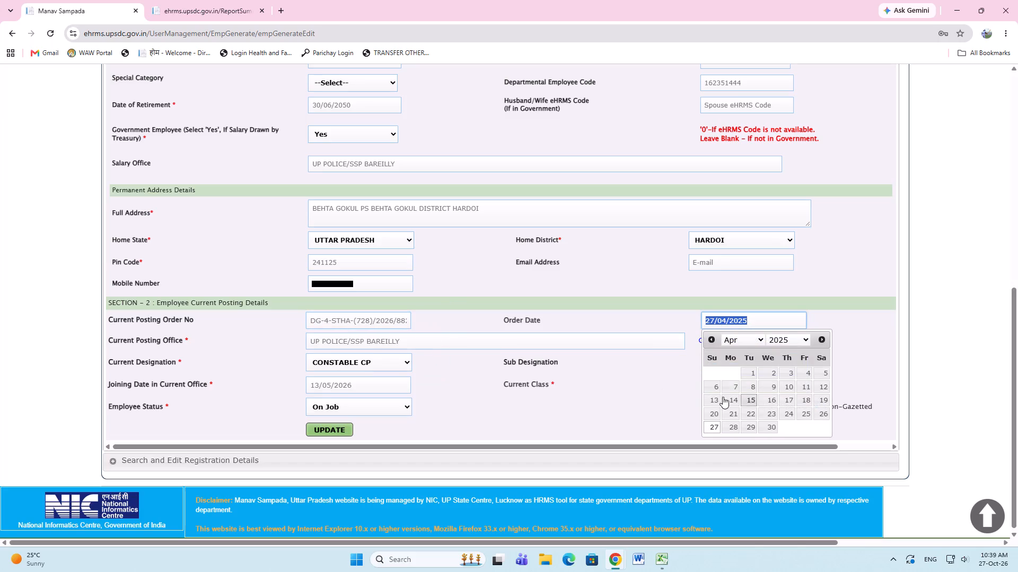
Copy the complete Current Posting Order No.
triple_click(345, 324)
key("ctrl+c")
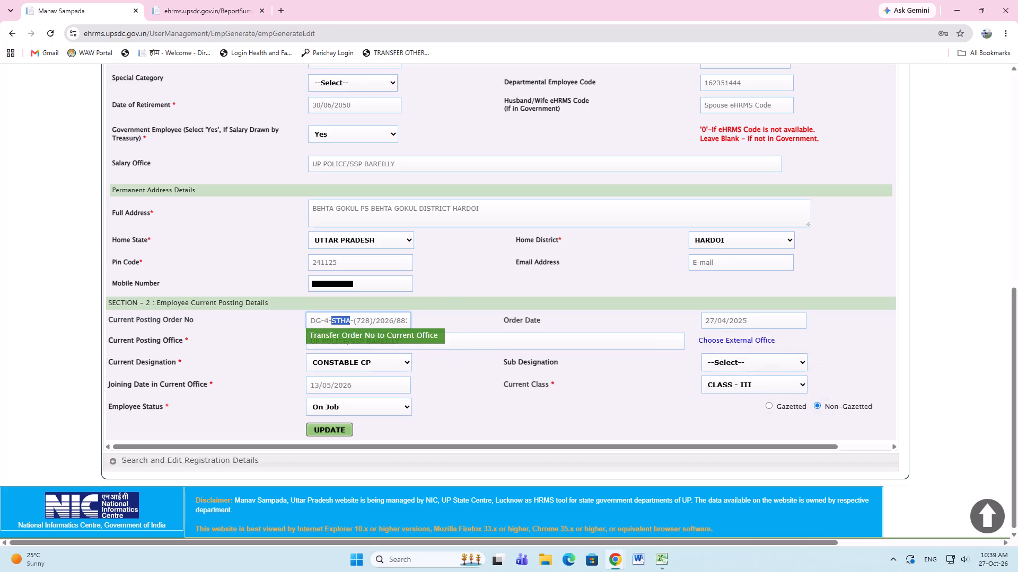
key("ctrl+c")
key("ctrl+c")
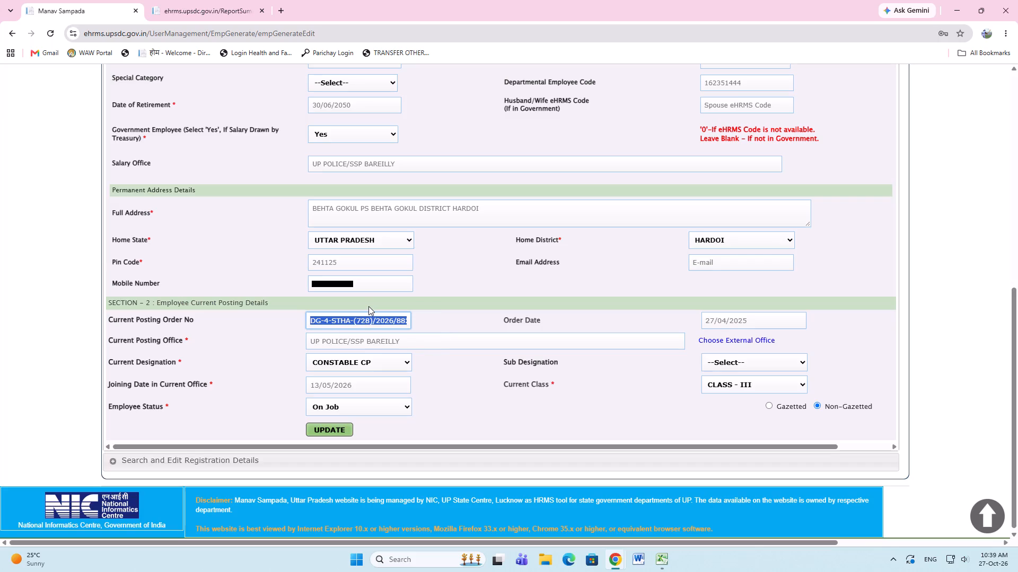
Set the Order Date of the current posting to 16/10/2026.
left_click(748, 320)
left_click(771, 340)
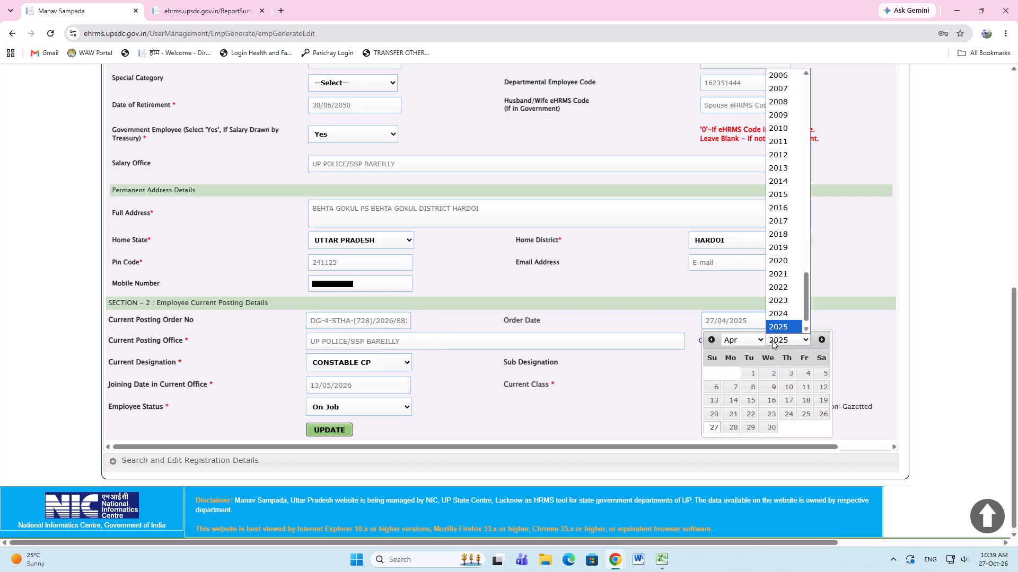
scroll(779, 317, "down", 3)
left_click(779, 325)
left_click(732, 333)
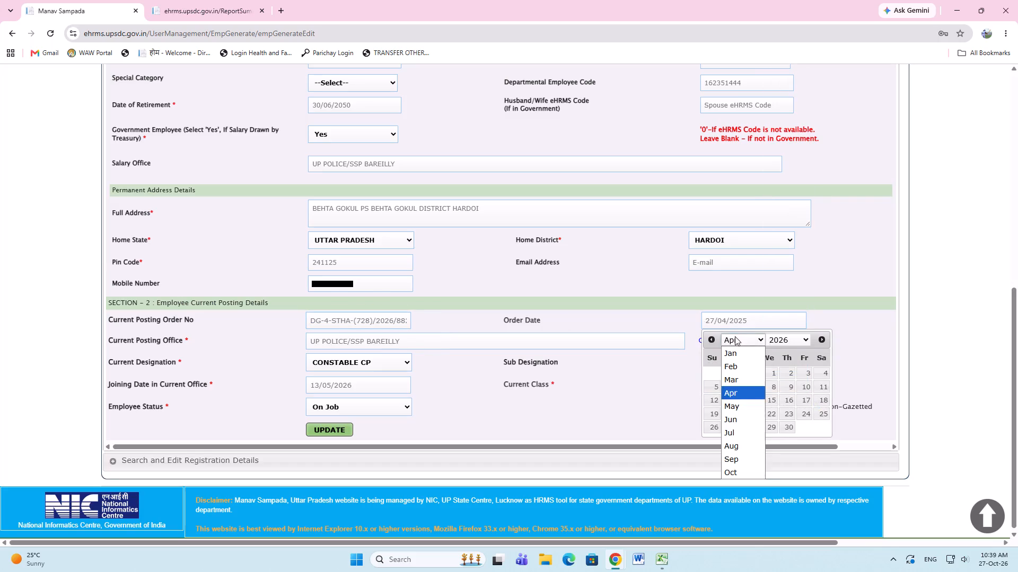
left_click(738, 467)
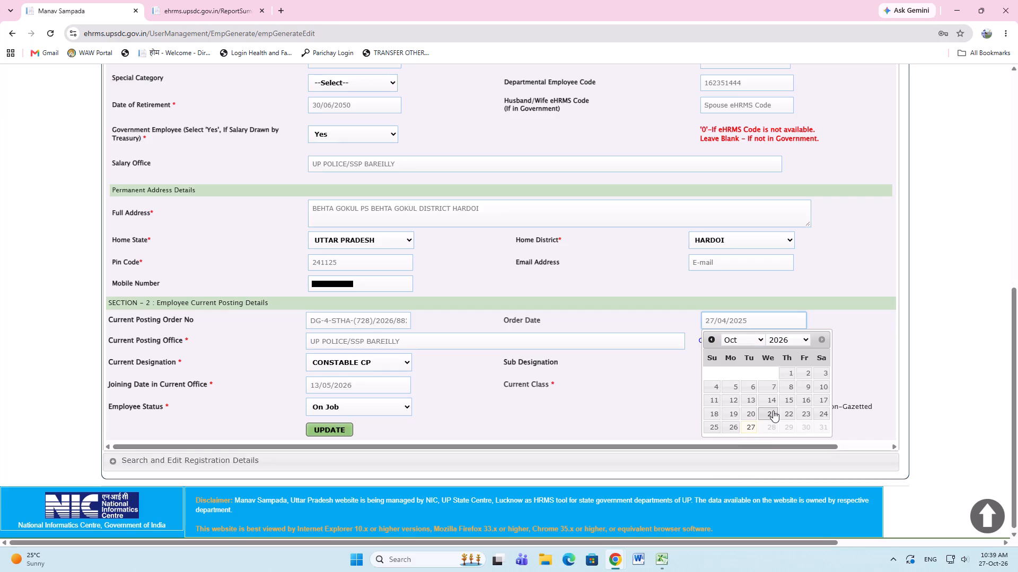
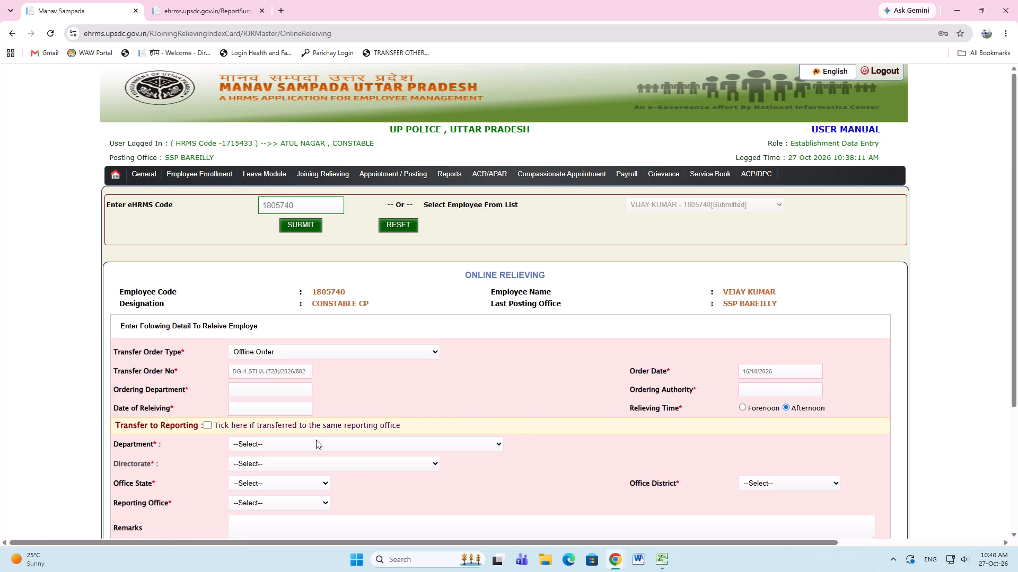
Fill in the relieving order's Ordering Department as UP POLICE and its Ordering Authority as PHQ.
left_click(252, 392)
left_click(283, 417)
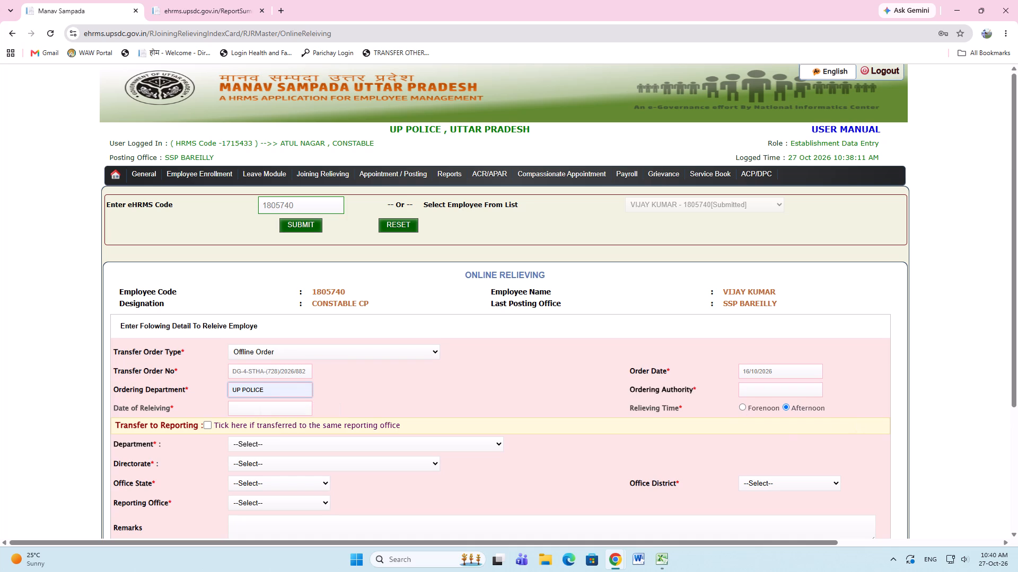
left_click(757, 390)
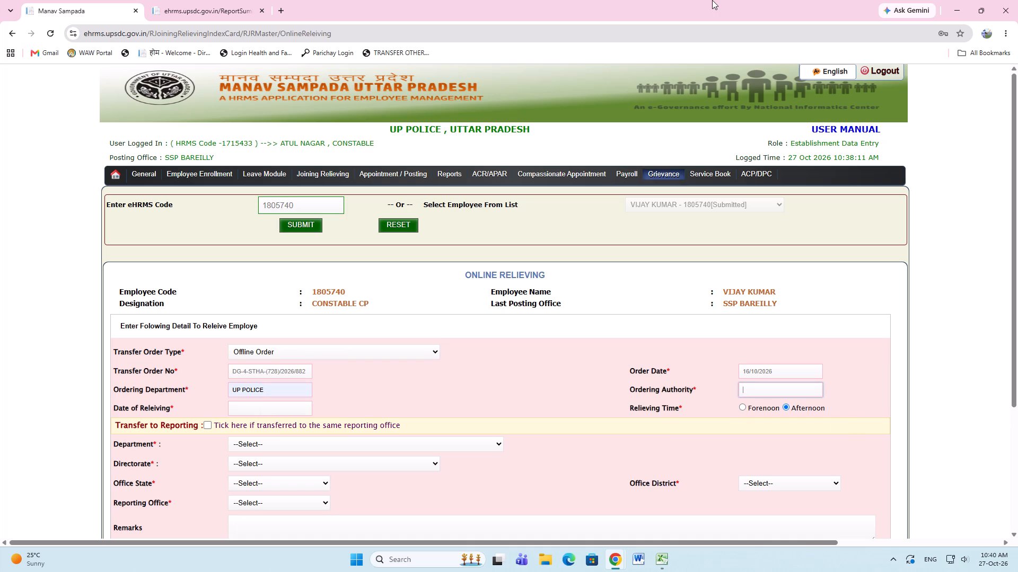
type("PH")
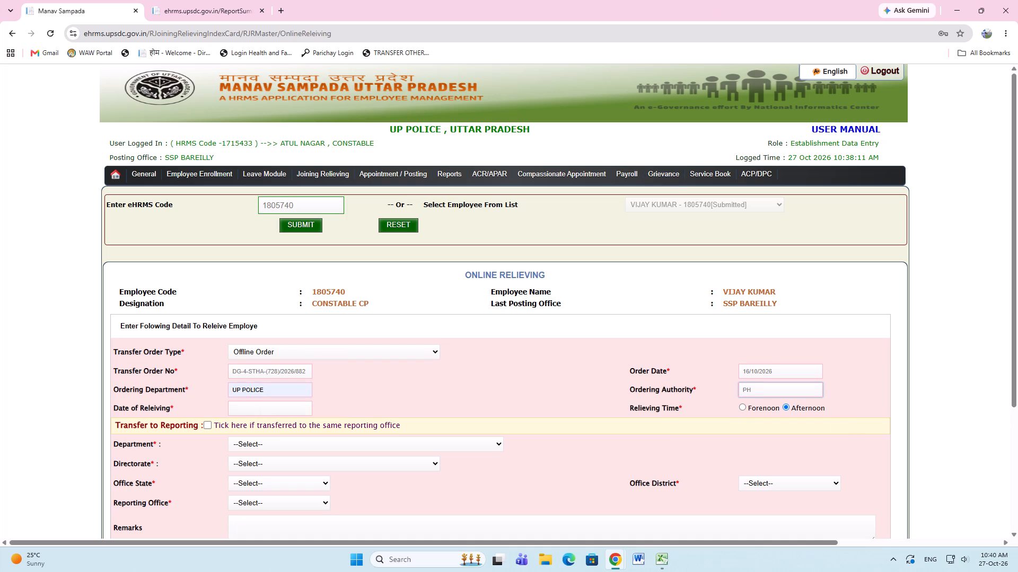
key("shift+q")
Set the Date of Relieving to 09/10/2026.
left_click(256, 415)
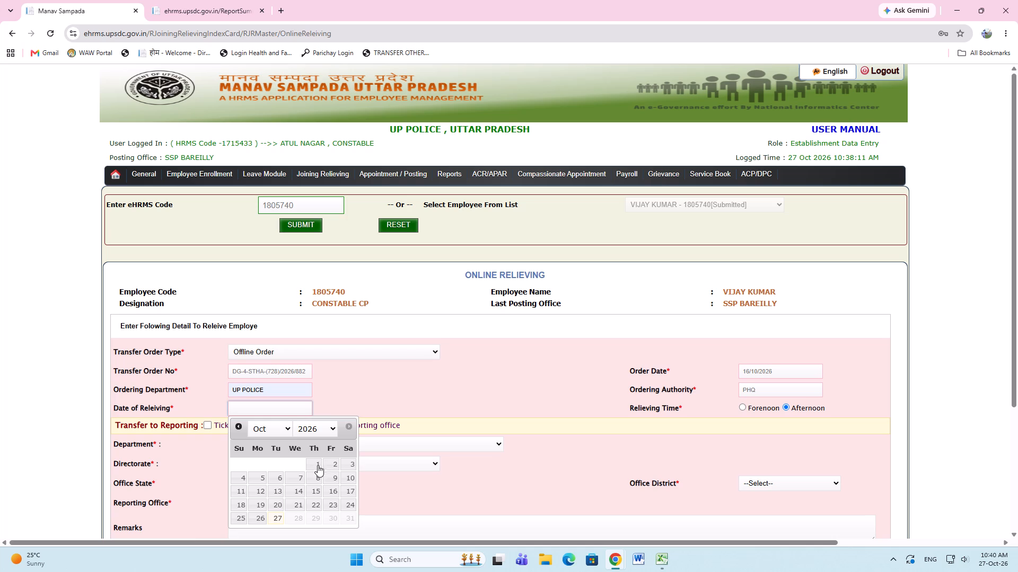
left_click(332, 478)
Set the transfer's Department to HOME and its Directorate to UP POLICE.
left_click(268, 442)
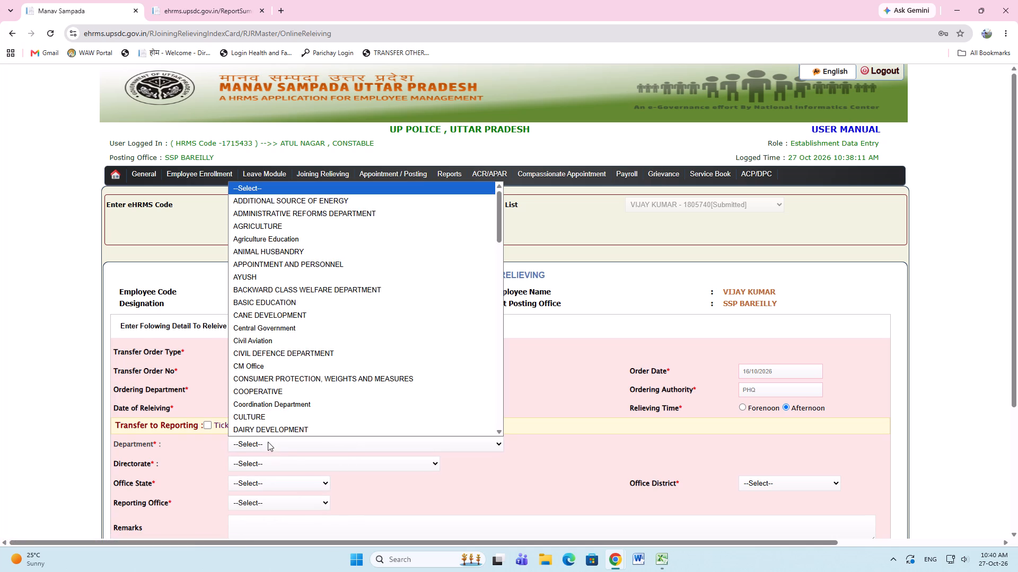
type("hh")
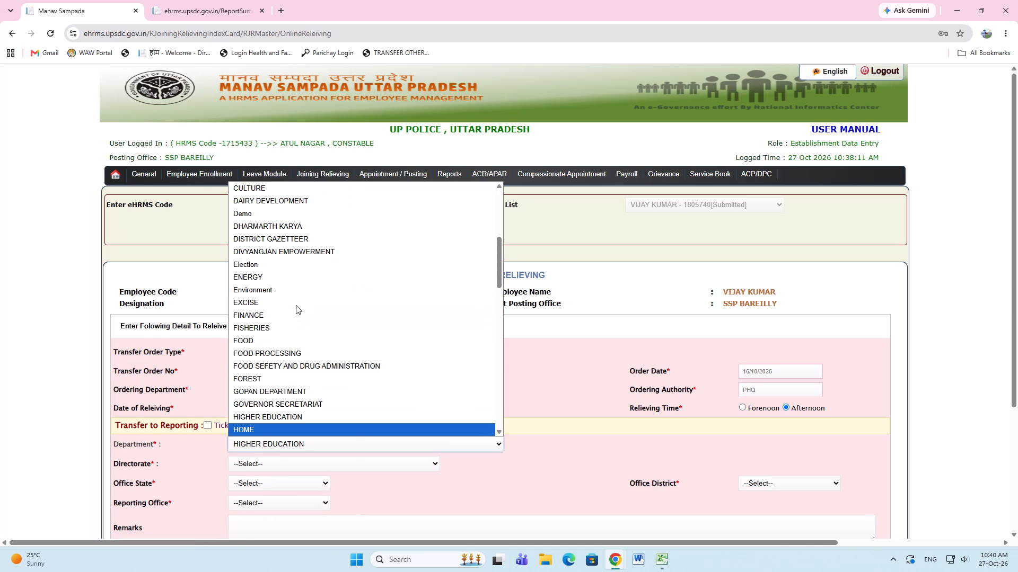
key("Return")
scroll(234, 391, "down", 3)
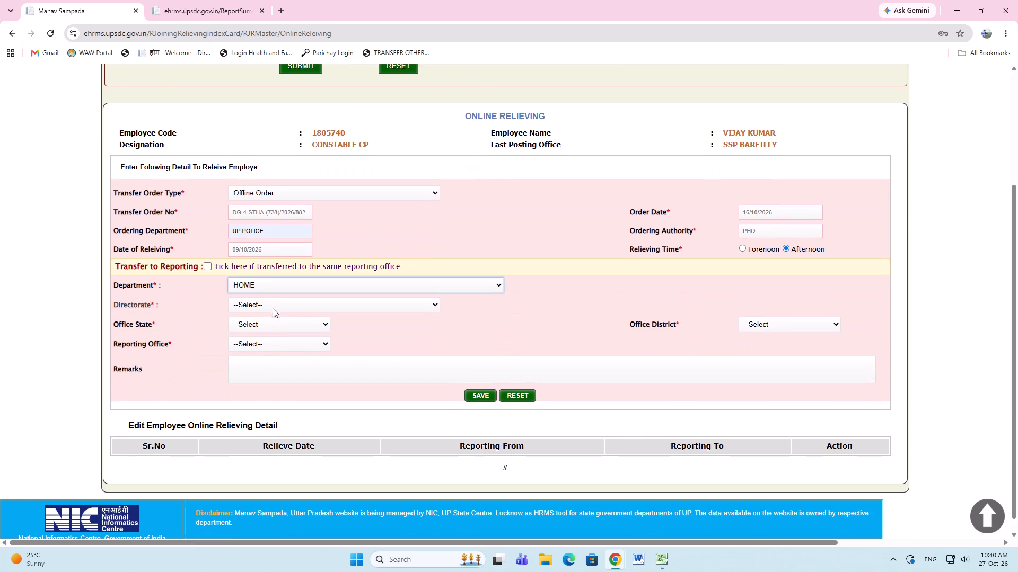
left_click(273, 303)
left_click(254, 368)
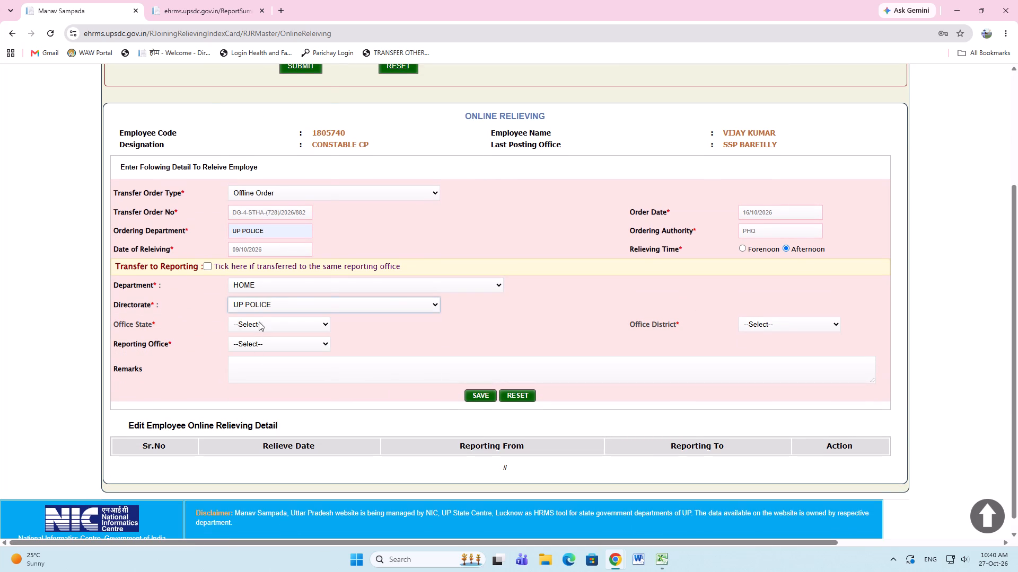
Set the Office State to UTTAR PRADESH and the Office District to LUCKNOW for the transfer.
left_click(260, 319)
scroll(267, 298, "down", 9)
left_click(266, 291)
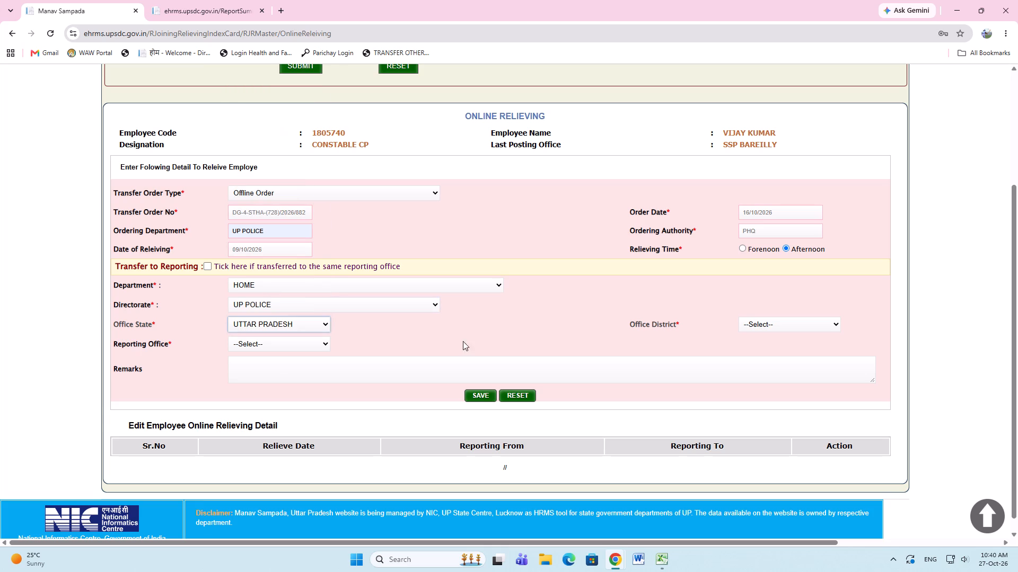
left_click(788, 324)
scroll(762, 301, "down", 4)
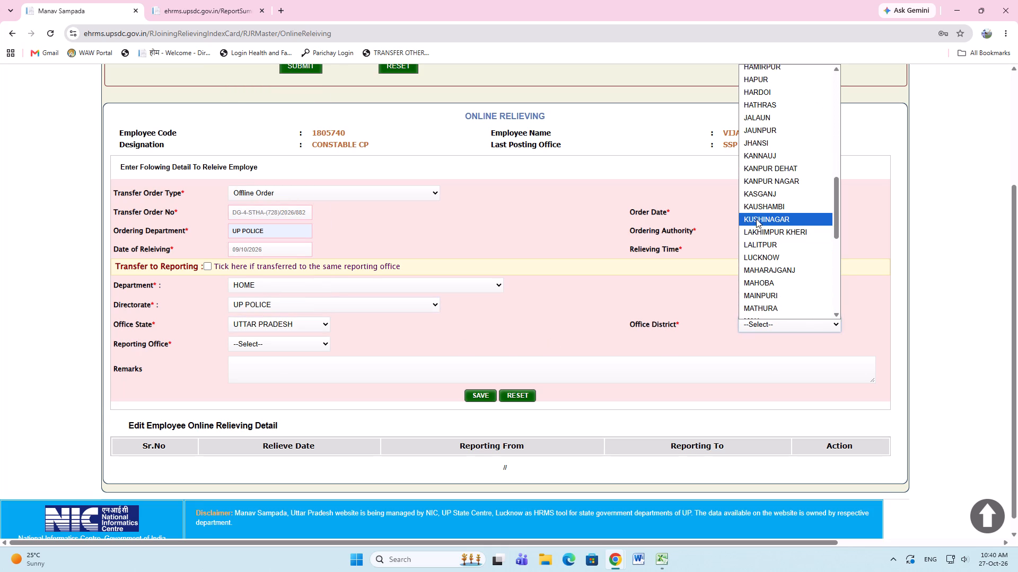
left_click(757, 257)
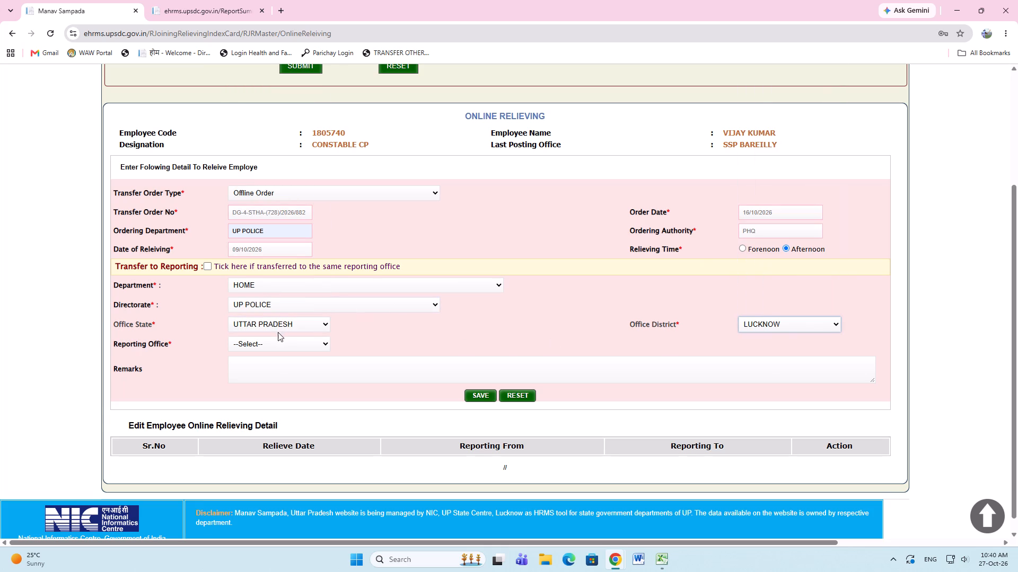
Choose DIRECTOR GENERAL OF POLICE UP as the Reporting Office.
left_click(273, 341)
scroll(282, 276, "down", 16)
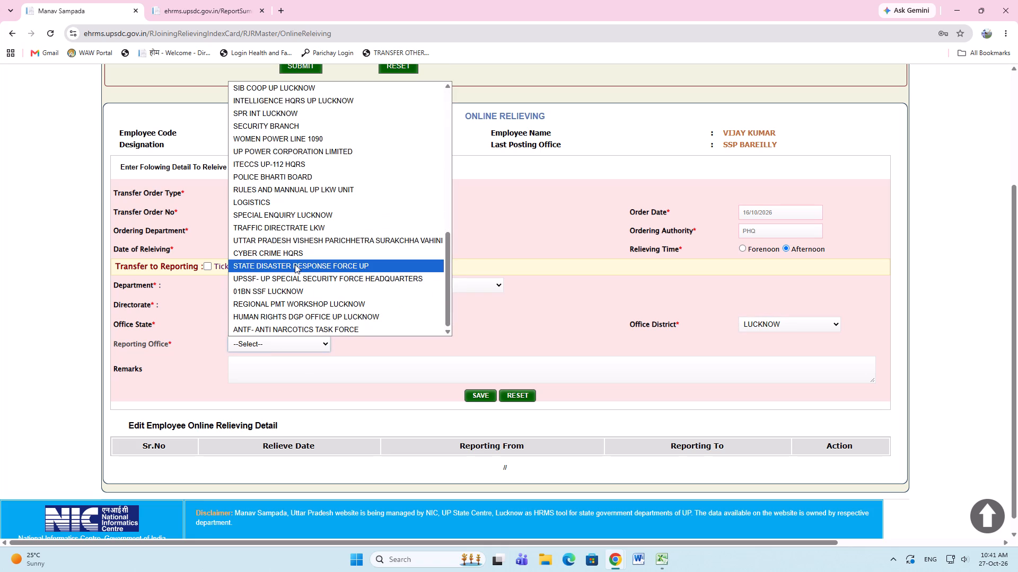
scroll(293, 264, "up", 2)
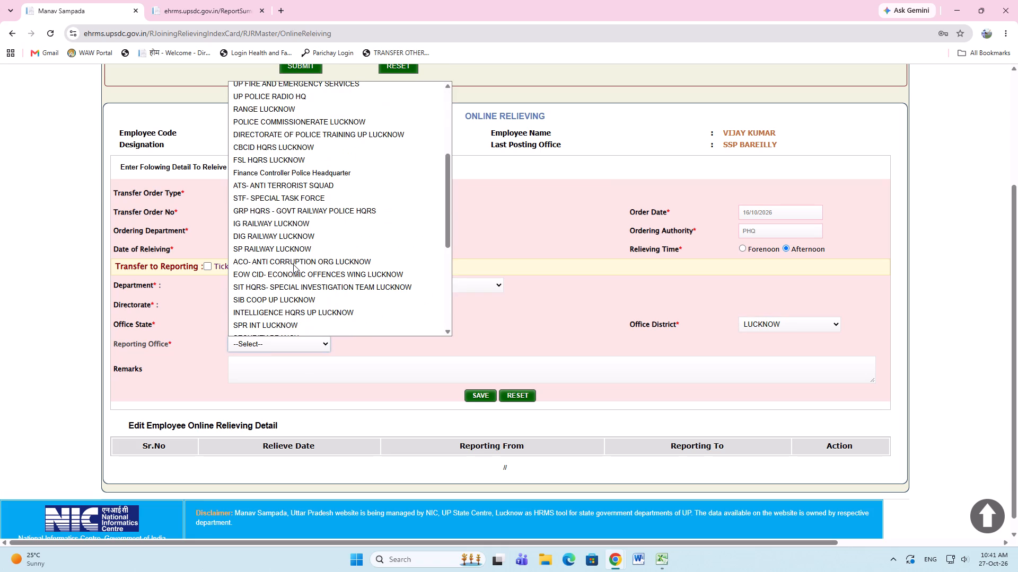
scroll(293, 264, "up", 2)
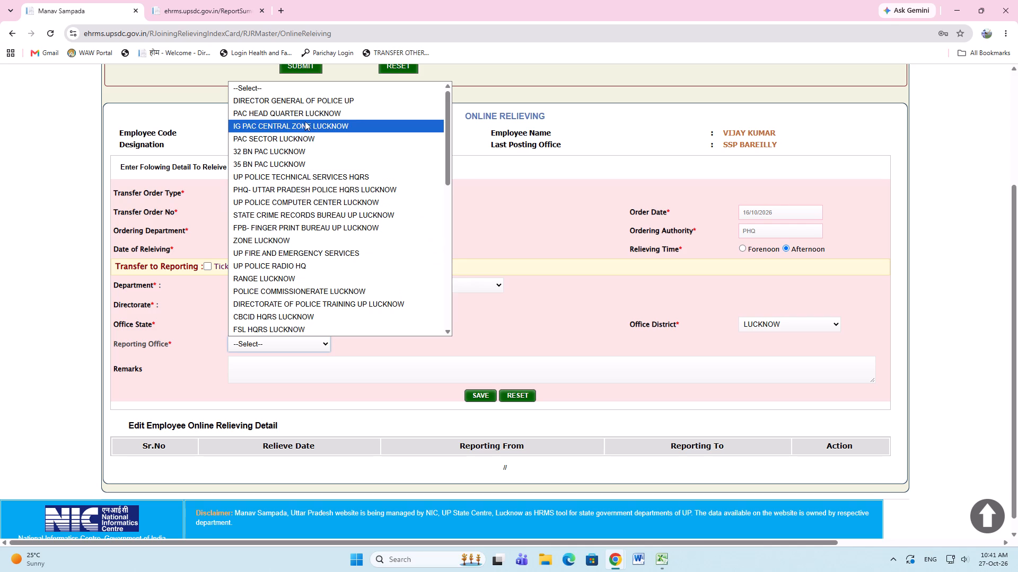
scroll(302, 115, "up", 2)
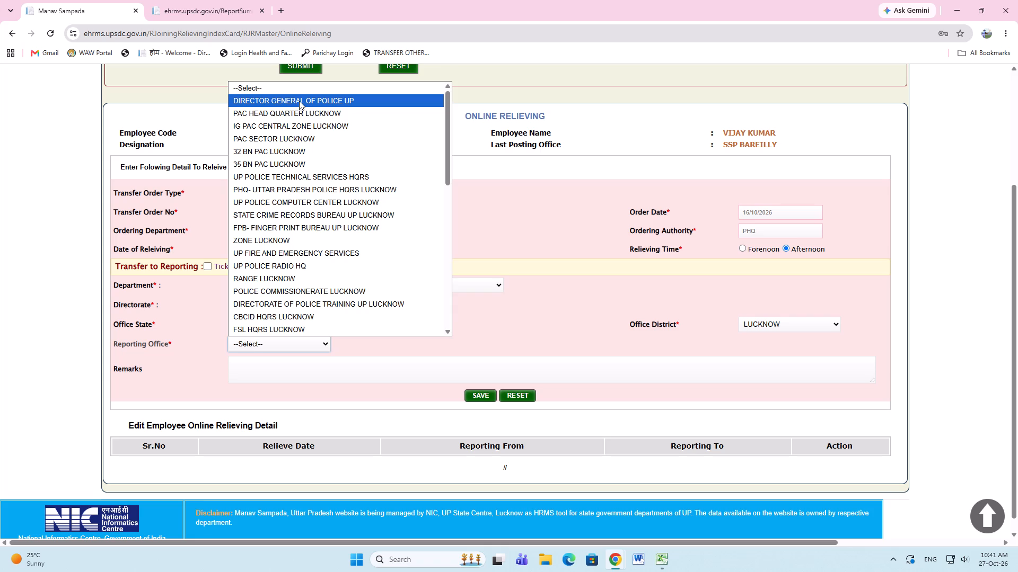
left_click(299, 101)
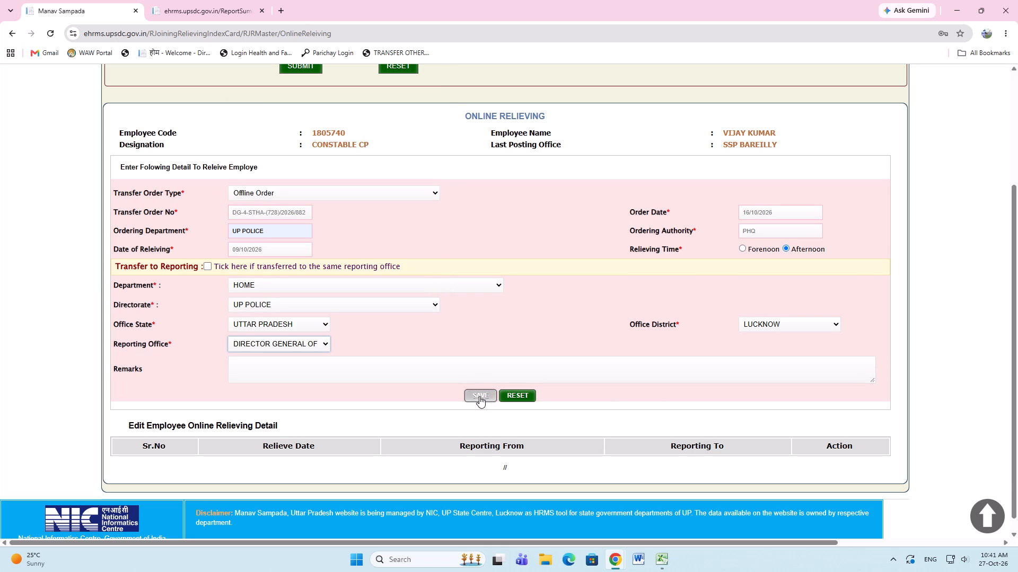
Save the employee's online relieving details.
left_click(479, 396)
left_click(595, 103)
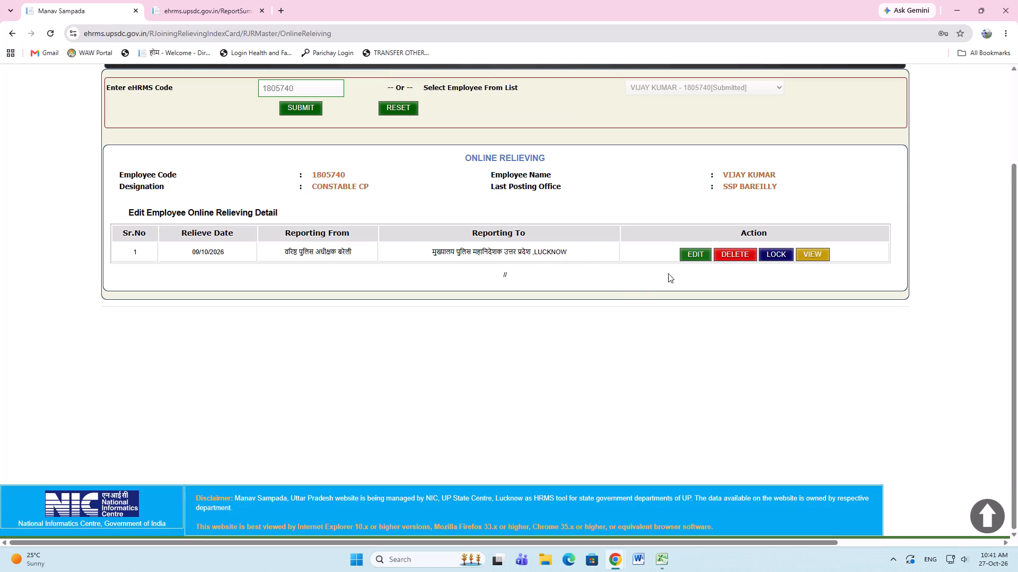
Lock the saved relieving entry dated 09/10/2026 for the employee.
left_click(774, 253)
left_click(547, 103)
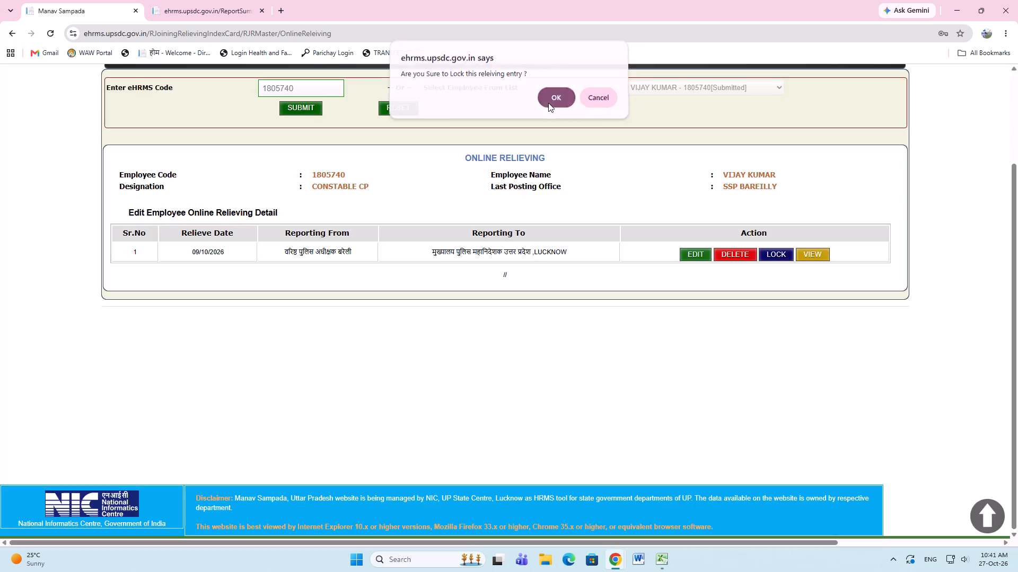
left_click(600, 103)
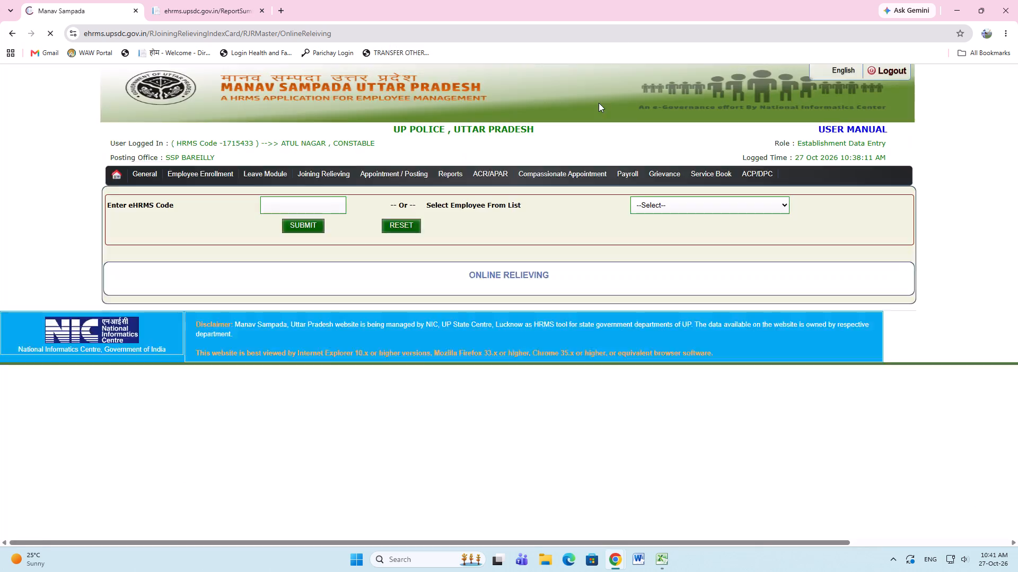
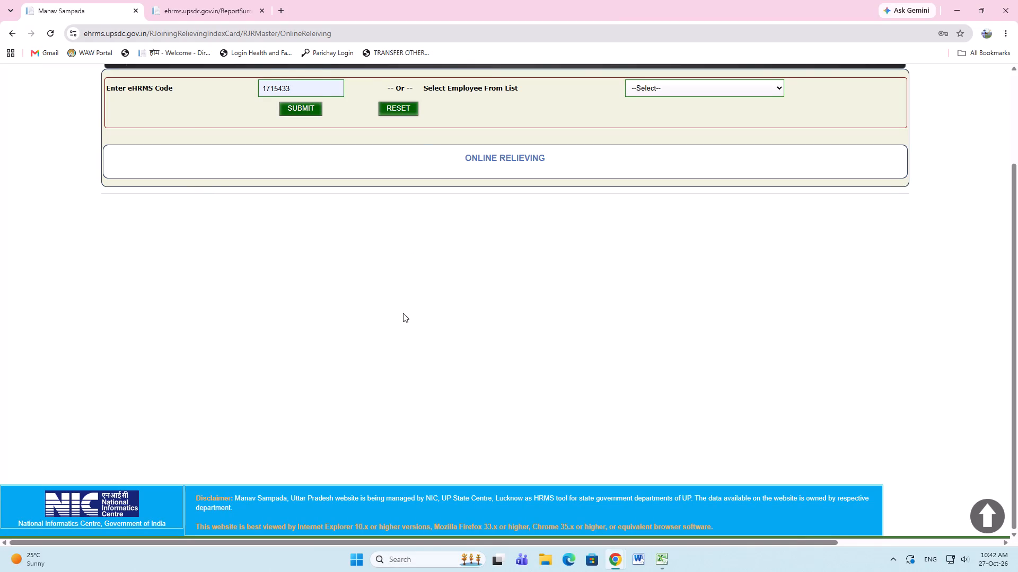
Switch to the BONUS CCL ML workbook in Excel and enter the employee's Hindi name in row 150 of the CCL sheet.
left_click(627, 501)
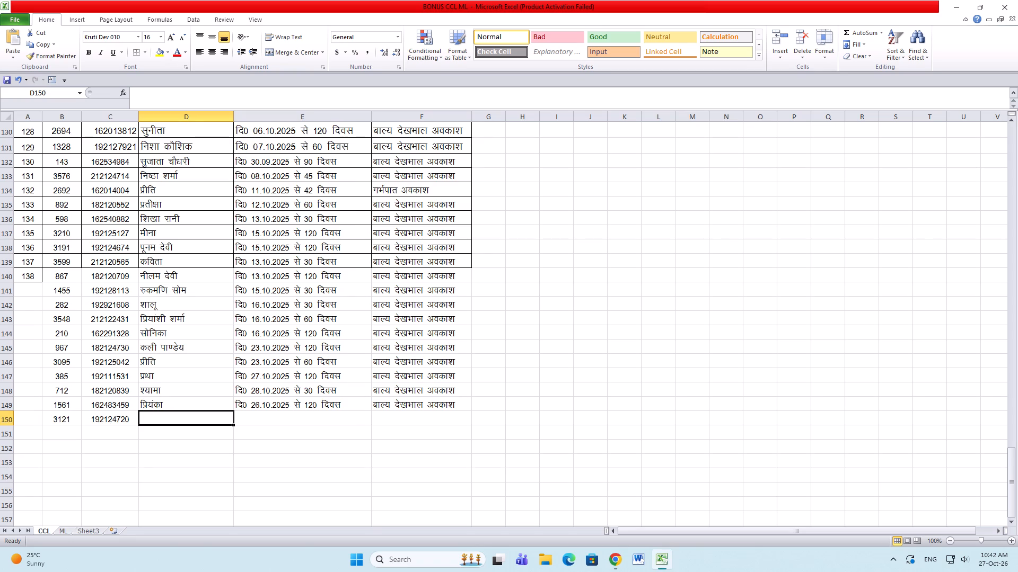
left_click(149, 416)
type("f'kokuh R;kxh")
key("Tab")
Complete CCL row 150 with the leave period दि0 28.10.2025 से 30 दिवस and leave type बाल्य देखभाल अवकाश.
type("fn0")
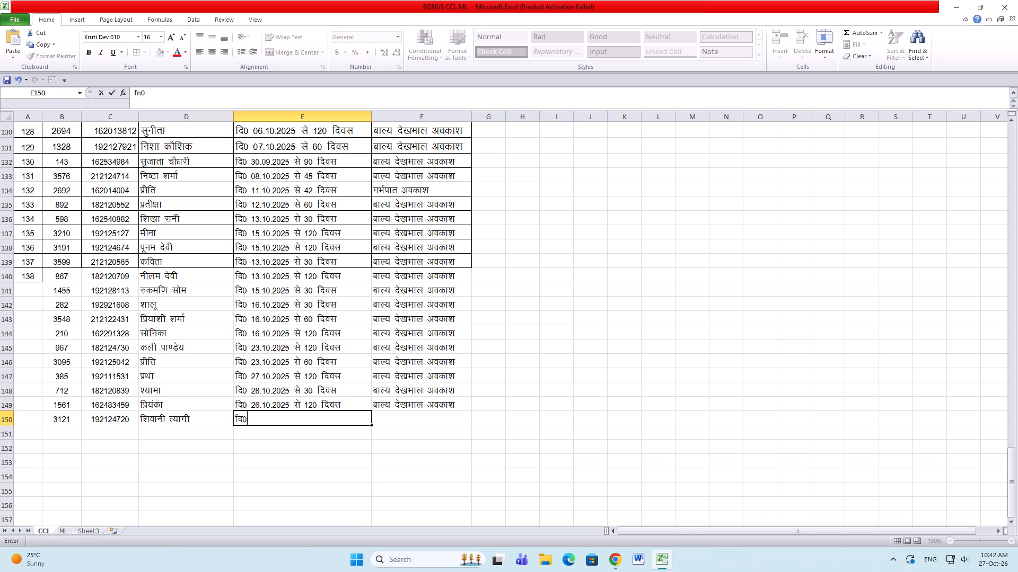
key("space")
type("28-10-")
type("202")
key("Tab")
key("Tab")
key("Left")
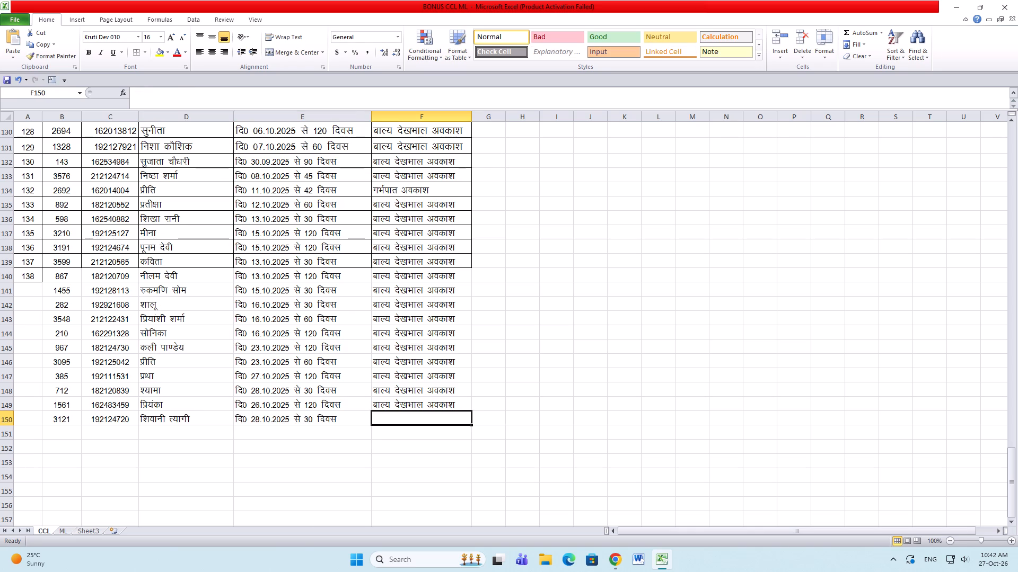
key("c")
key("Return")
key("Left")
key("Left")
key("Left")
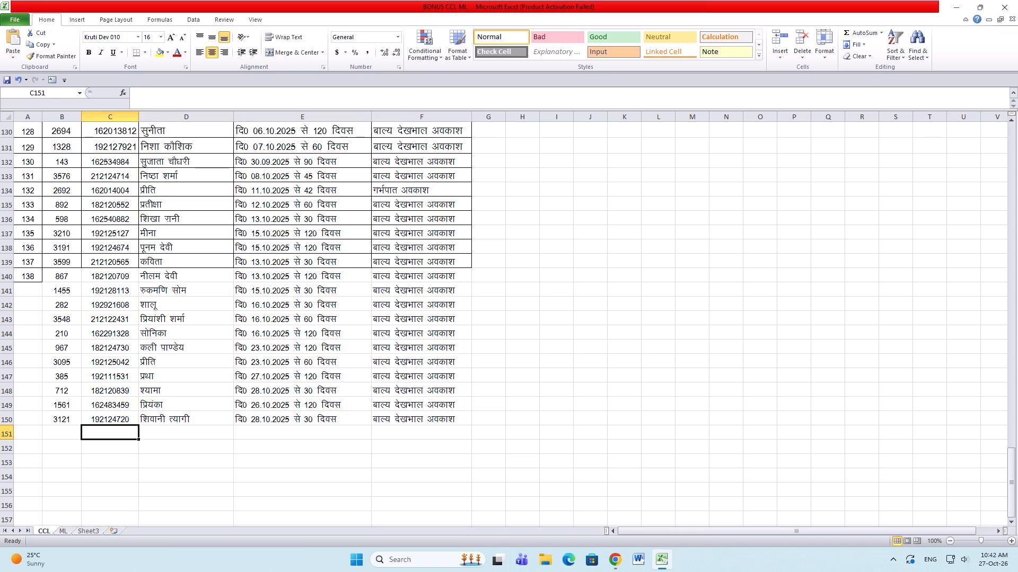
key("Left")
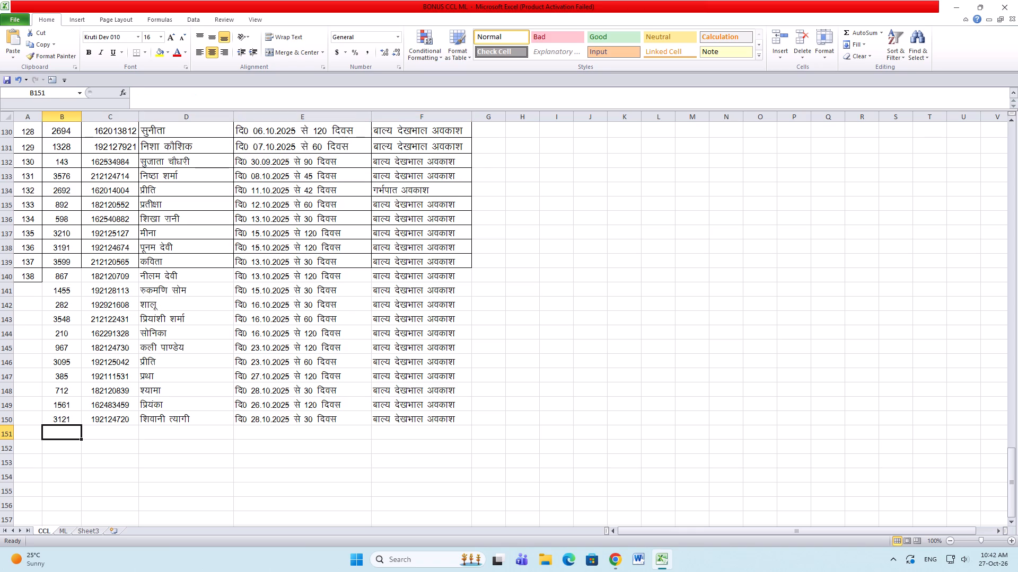
Start a record in row 53 of the ML sheet with the employee's two identification numbers and Hindi name.
left_click(61, 528)
left_click(67, 467)
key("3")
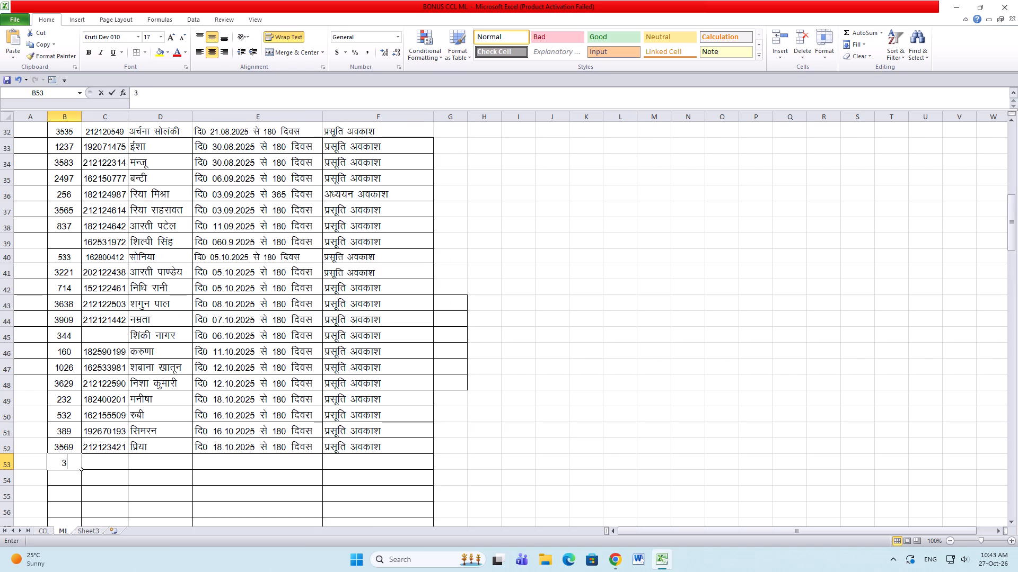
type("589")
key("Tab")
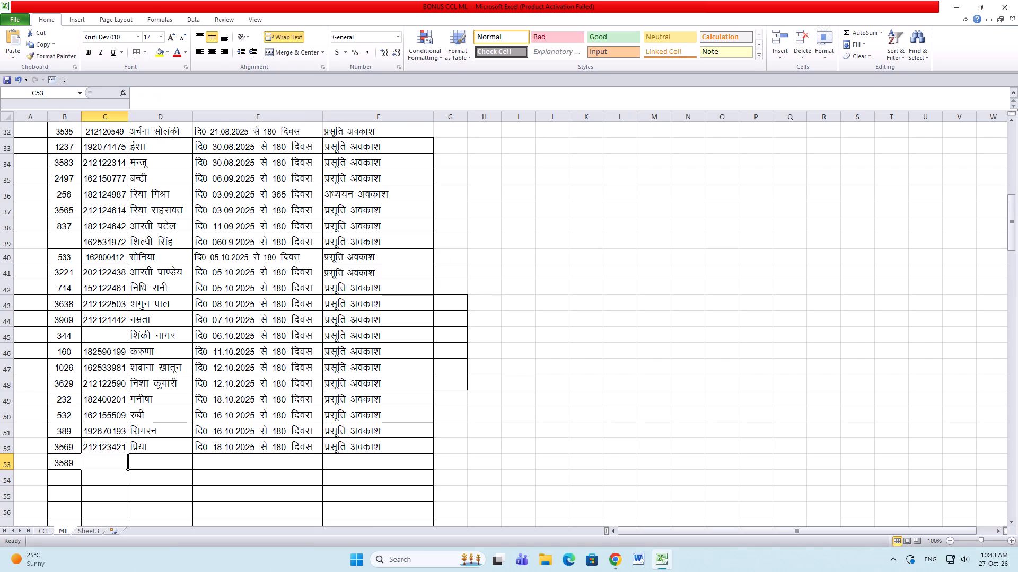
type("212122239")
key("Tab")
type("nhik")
Complete ML row 53 with the leave period दि0 25.10.2025 से 180 दिवस and leave type प्रसूति अवकाश.
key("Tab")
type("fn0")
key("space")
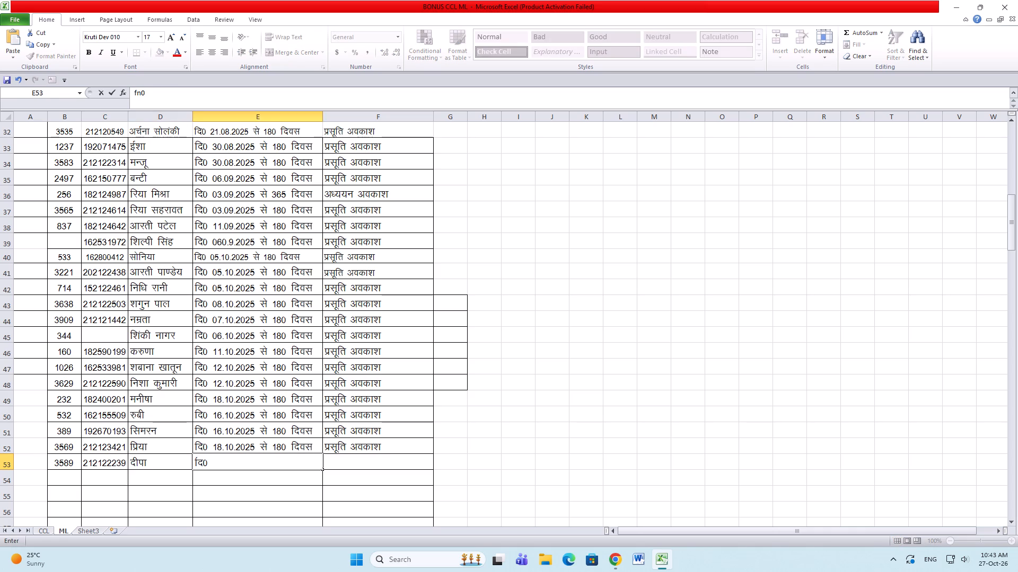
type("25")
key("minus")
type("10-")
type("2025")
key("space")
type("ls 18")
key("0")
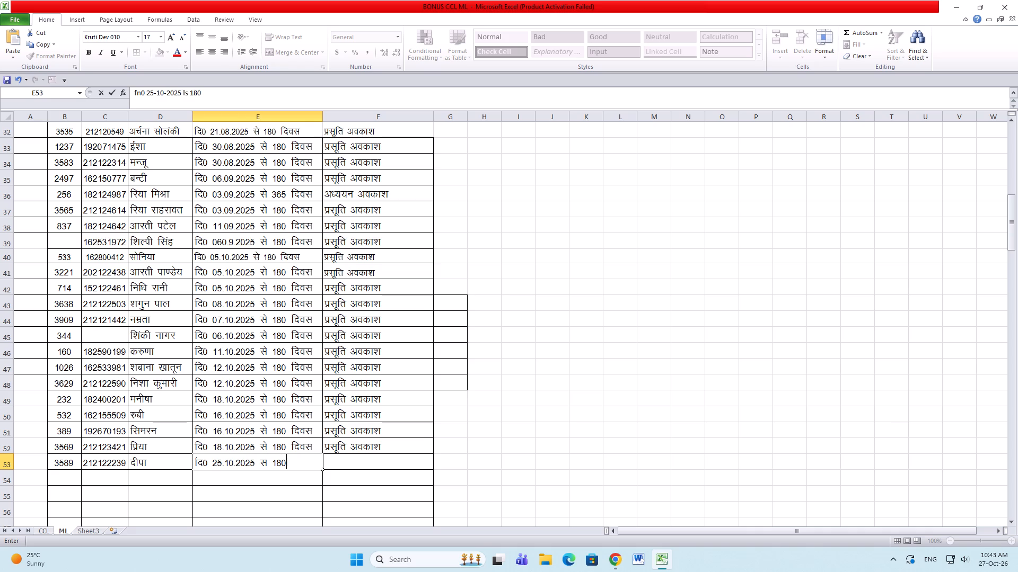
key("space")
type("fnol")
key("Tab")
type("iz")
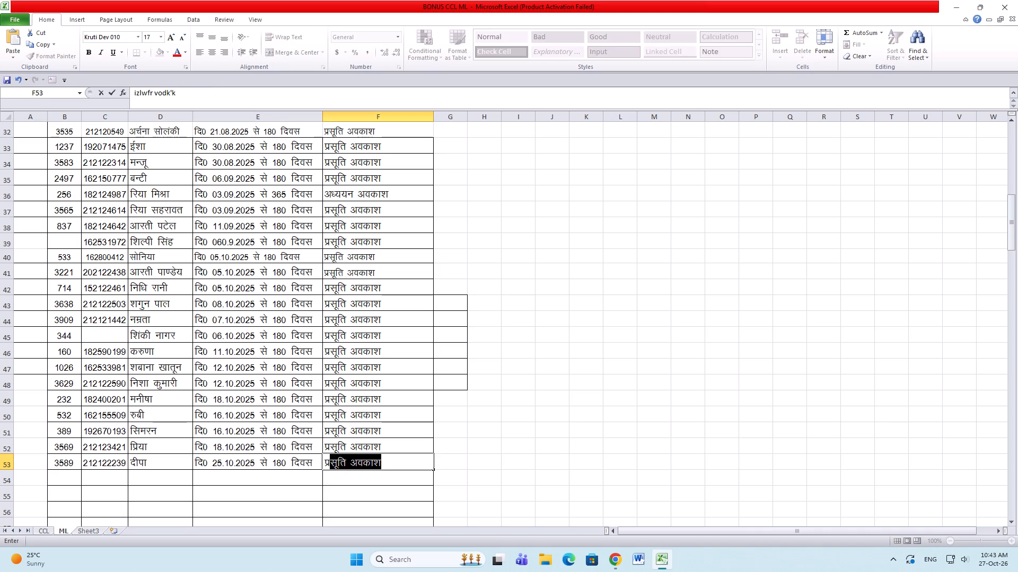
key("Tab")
Save the workbook.
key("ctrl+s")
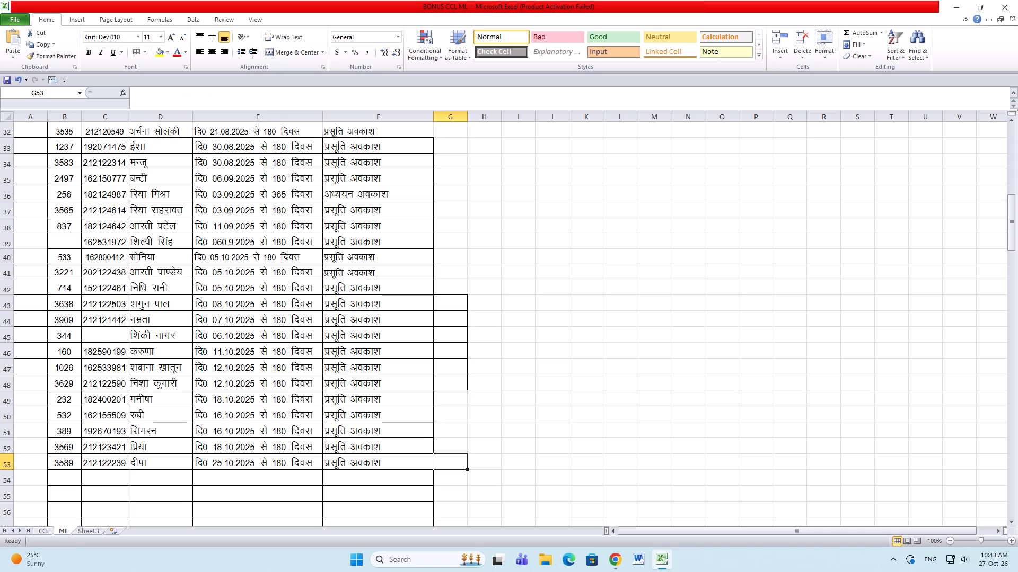
Start a record in row 151 of the CCL sheet with the employee's two identification numbers and Hindi name.
left_click(47, 530)
left_click(68, 439)
left_click(67, 433)
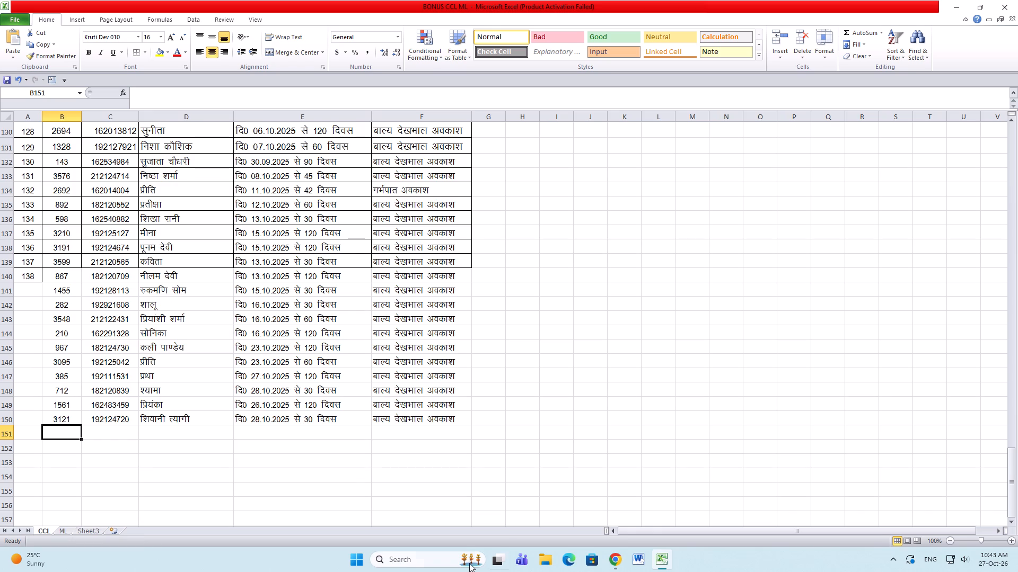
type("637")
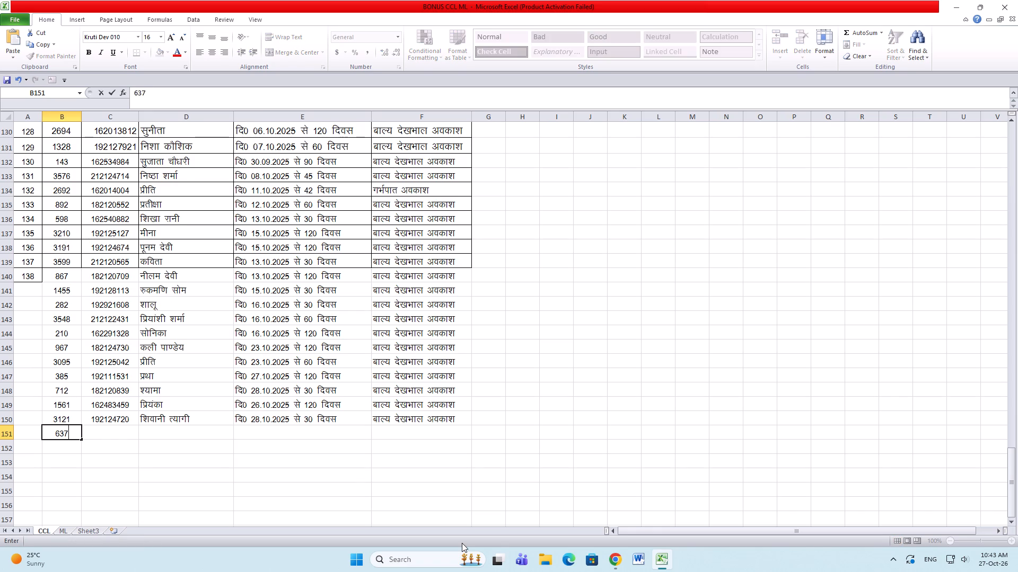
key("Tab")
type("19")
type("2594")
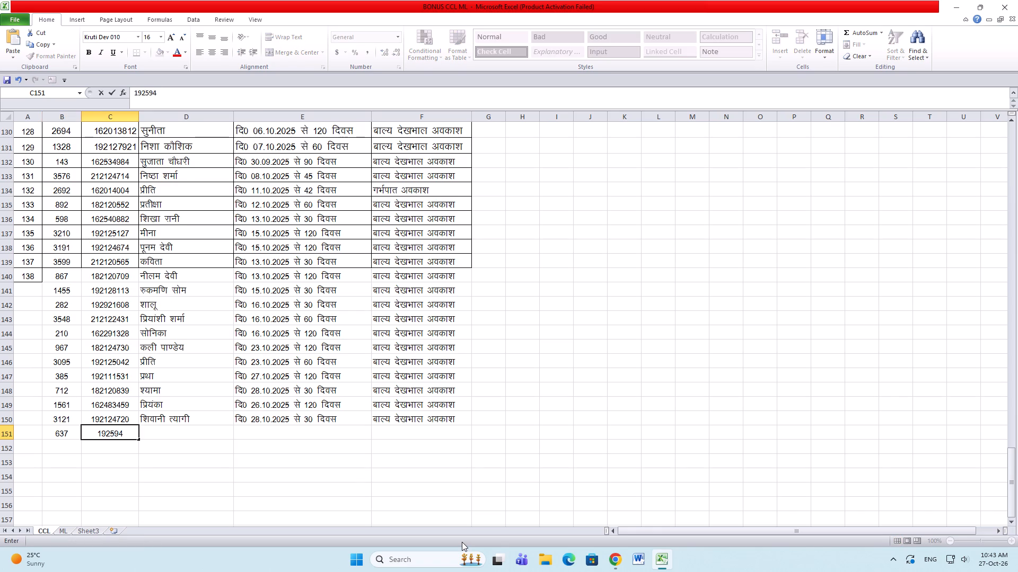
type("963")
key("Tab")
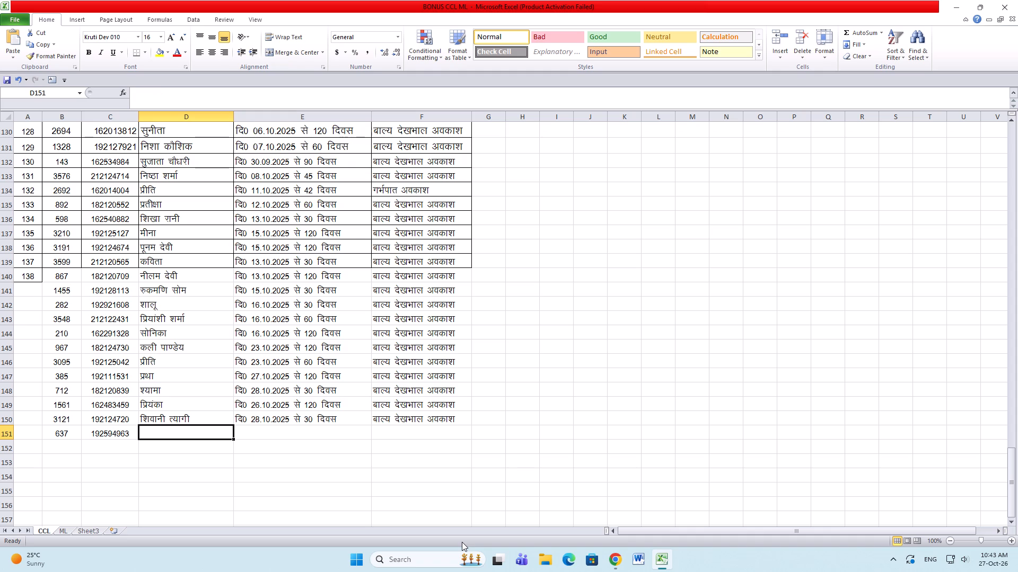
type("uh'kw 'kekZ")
Complete CCL row 151 with the leave period दि0 28.10.2025 से 120 दिवस and leave type बाल्य देखभाल अवकाश.
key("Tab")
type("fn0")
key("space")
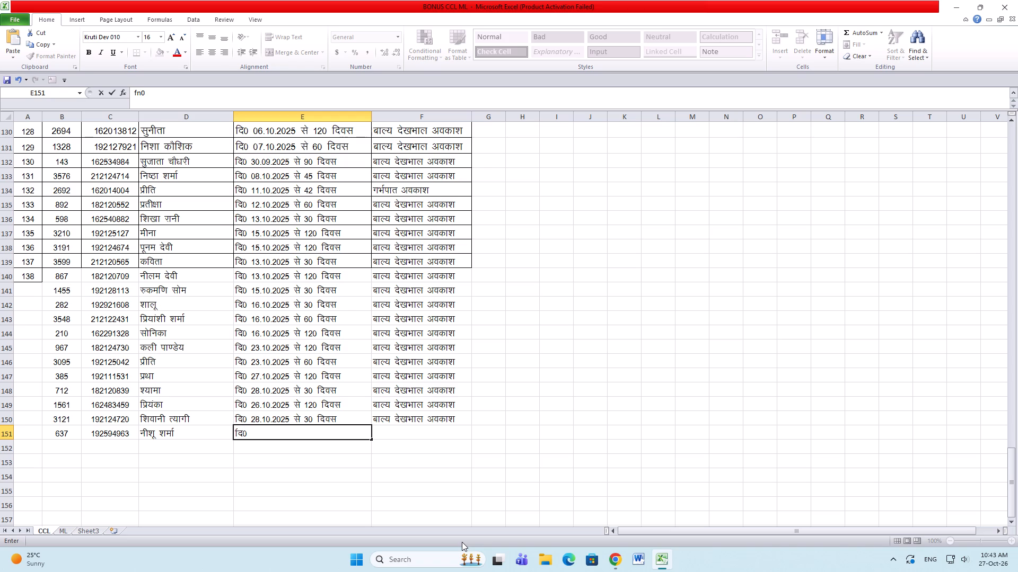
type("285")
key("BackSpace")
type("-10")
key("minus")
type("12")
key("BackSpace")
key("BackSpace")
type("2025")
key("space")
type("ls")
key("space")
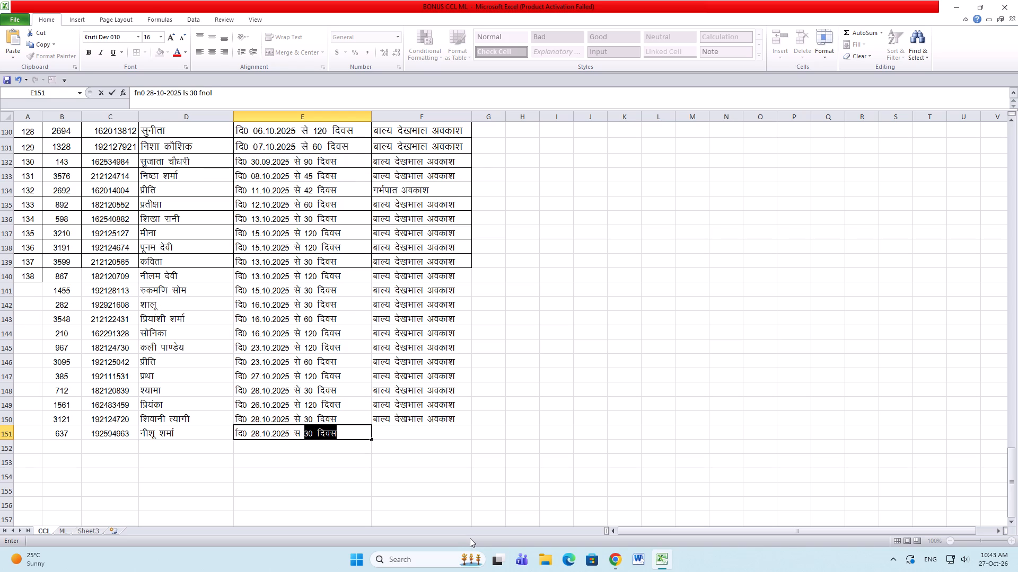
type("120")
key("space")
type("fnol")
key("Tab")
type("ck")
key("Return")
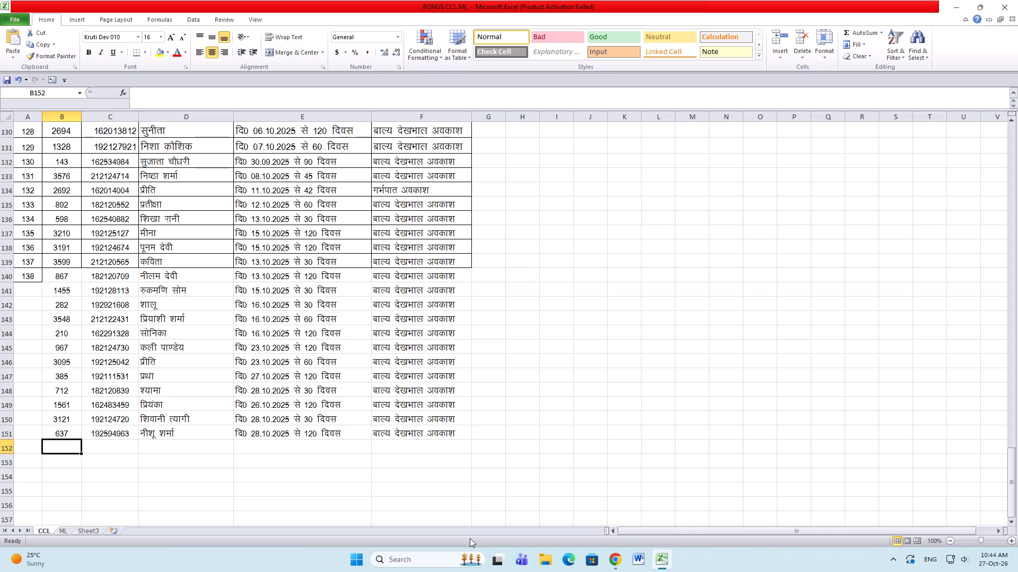
Start a record in CCL row 152 with the employee's two identification numbers and Hindi name.
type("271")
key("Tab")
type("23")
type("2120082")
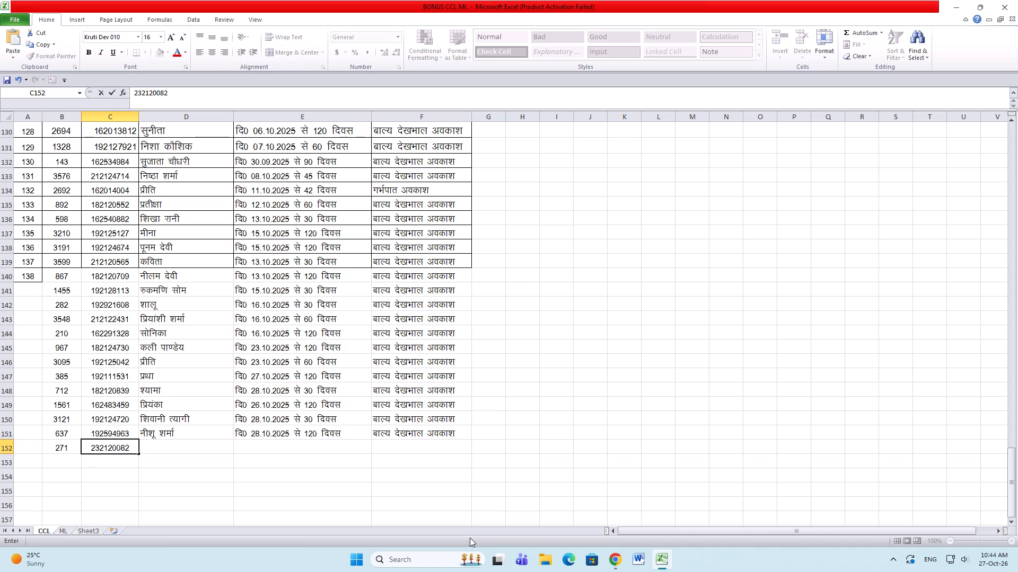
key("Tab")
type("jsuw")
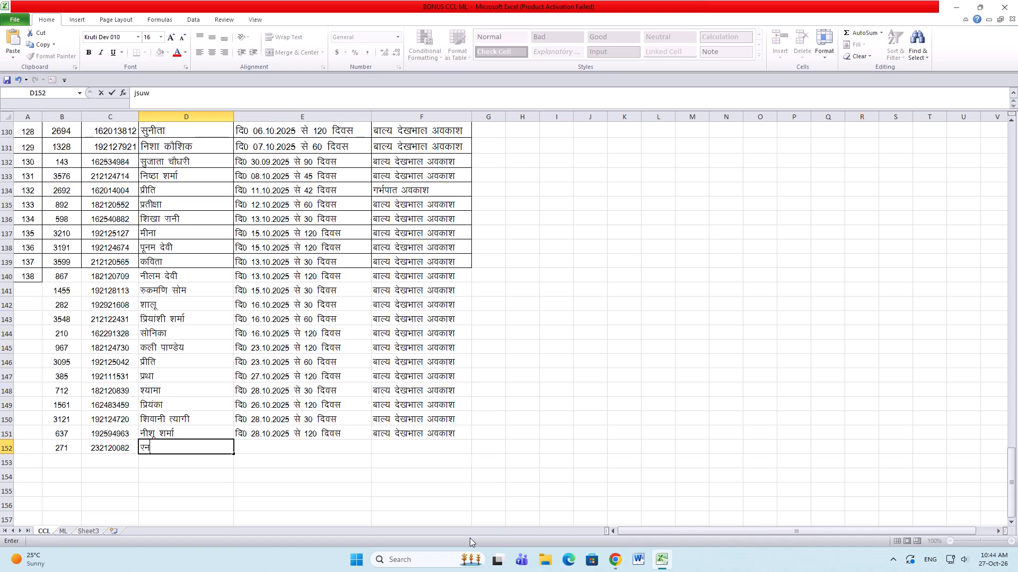
Complete CCL row 152 with the leave period दि0 05.11.2025 से 90 दिवस and leave type बाल्य देखभाल अवकाश.
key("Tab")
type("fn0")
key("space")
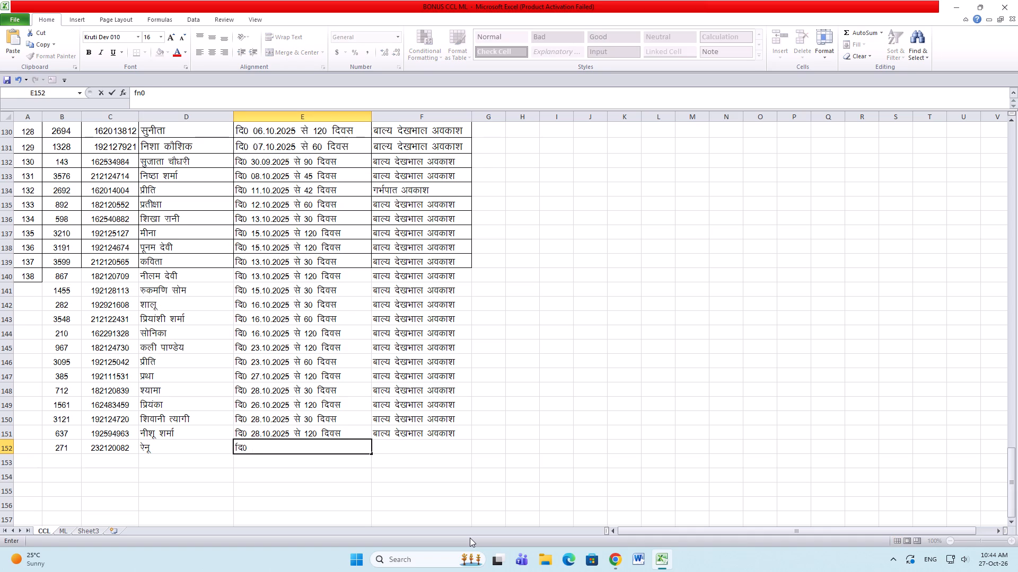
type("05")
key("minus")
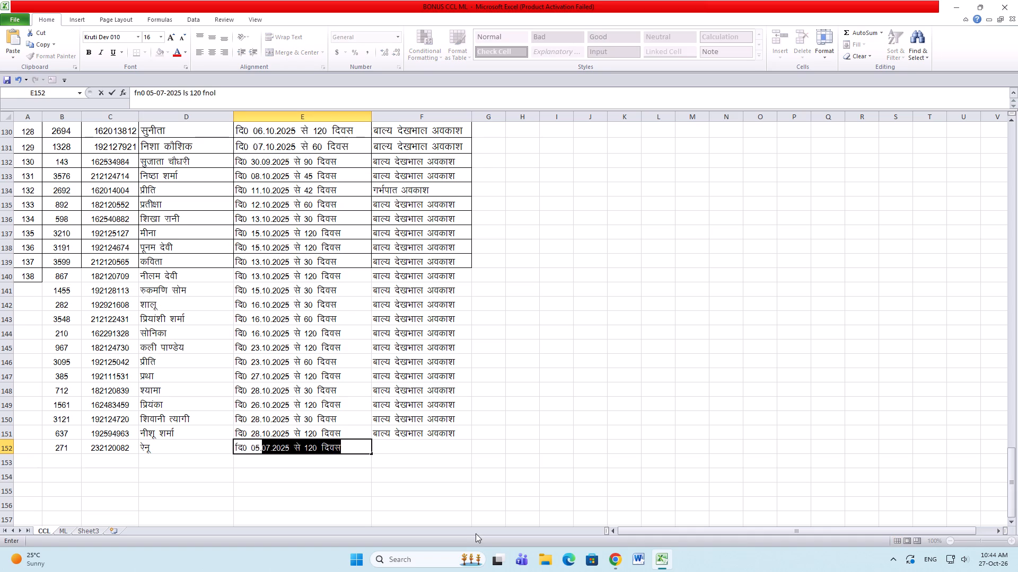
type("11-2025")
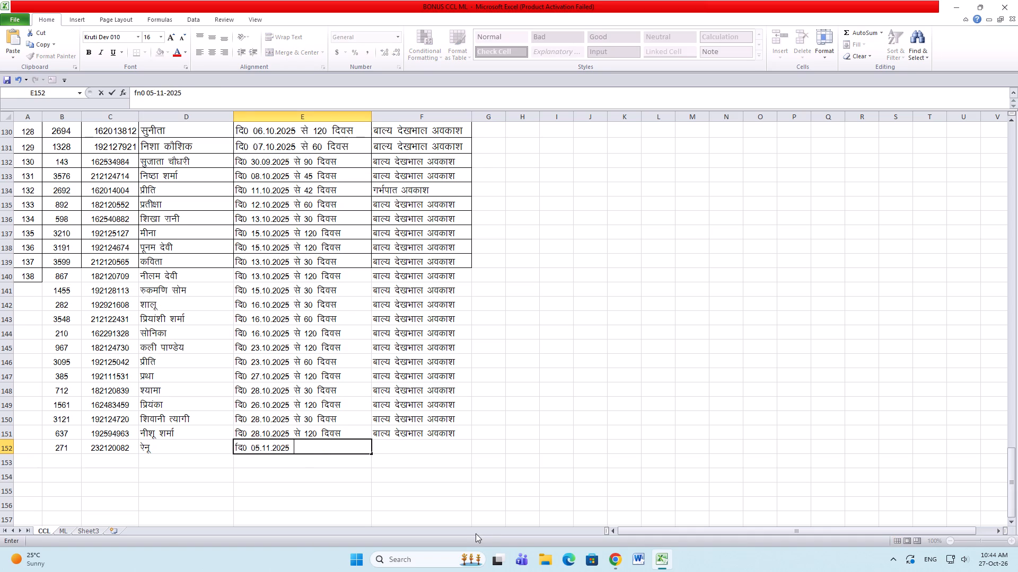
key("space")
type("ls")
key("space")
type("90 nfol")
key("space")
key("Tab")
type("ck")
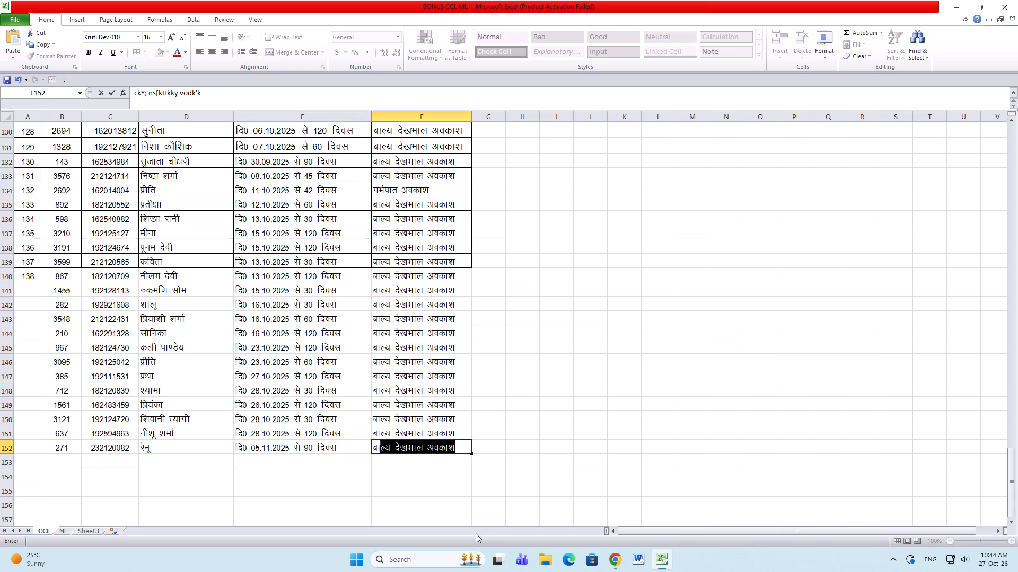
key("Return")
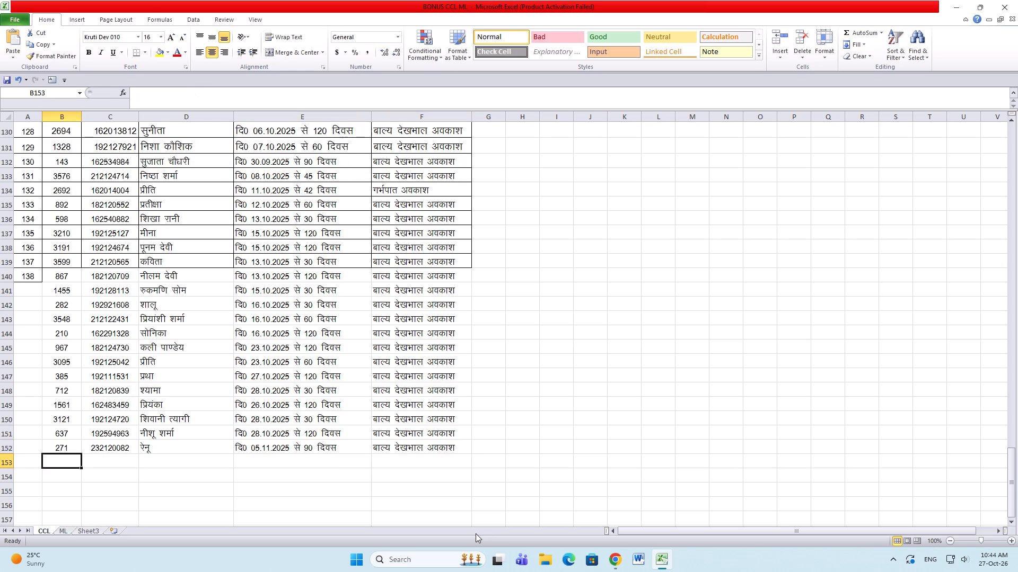
Start a record in CCL row 153 with the employee's two identification numbers and Hindi name.
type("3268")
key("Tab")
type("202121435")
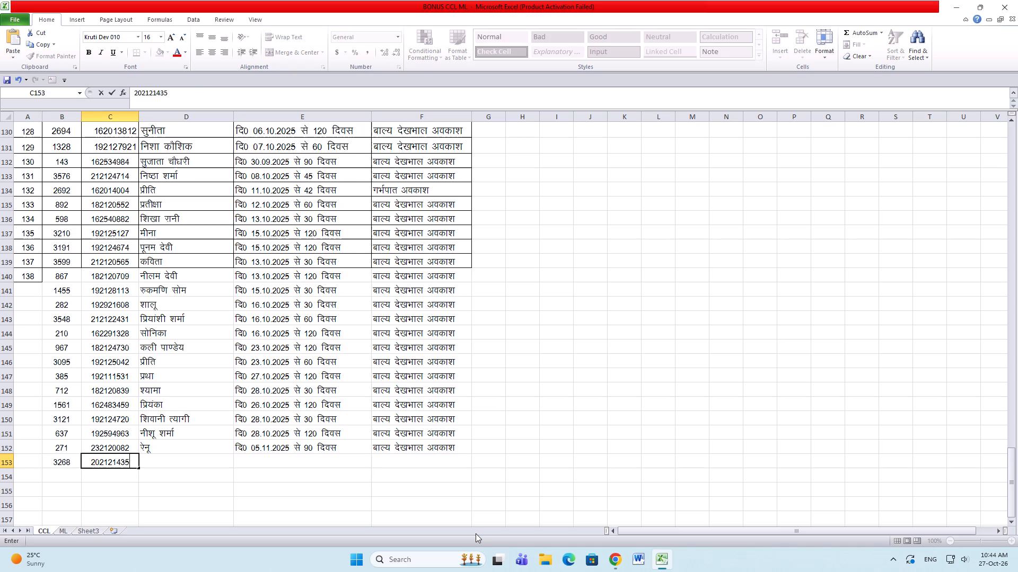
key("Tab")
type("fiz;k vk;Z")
Complete CCL row 153 with the leave period दि0 29.10.2025 से 120 दिवस and leave type बाल्य देखभाल अवकाश.
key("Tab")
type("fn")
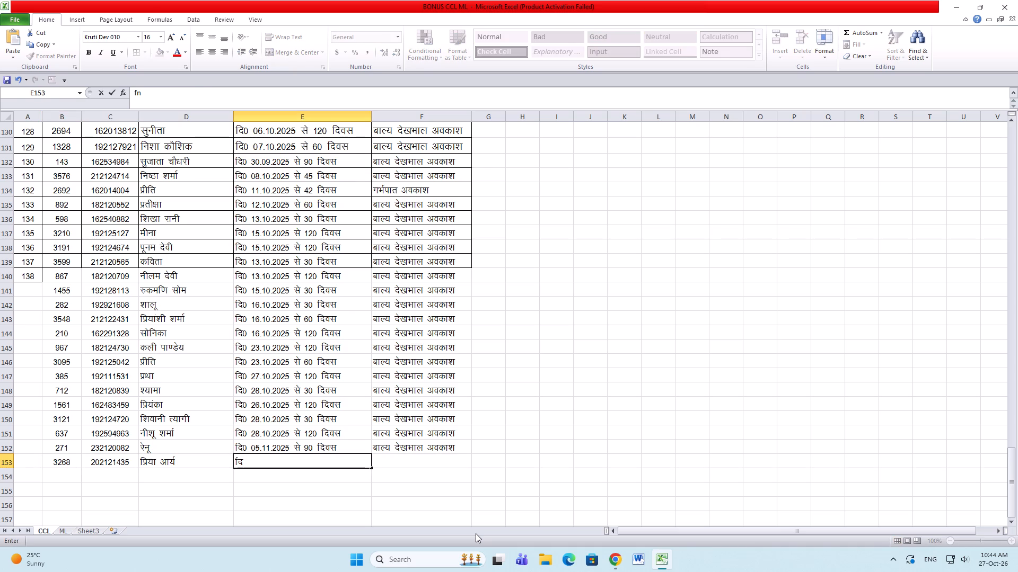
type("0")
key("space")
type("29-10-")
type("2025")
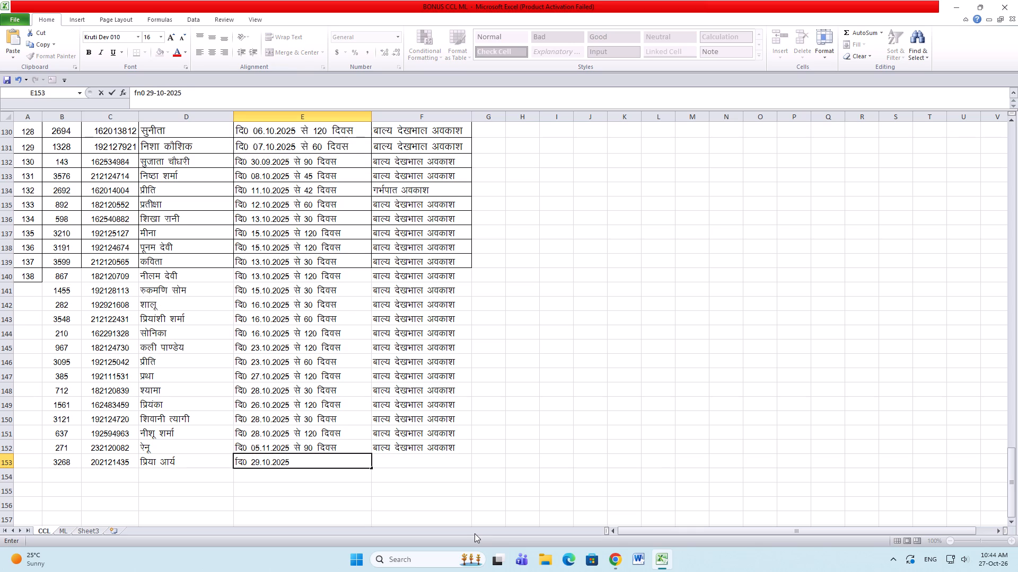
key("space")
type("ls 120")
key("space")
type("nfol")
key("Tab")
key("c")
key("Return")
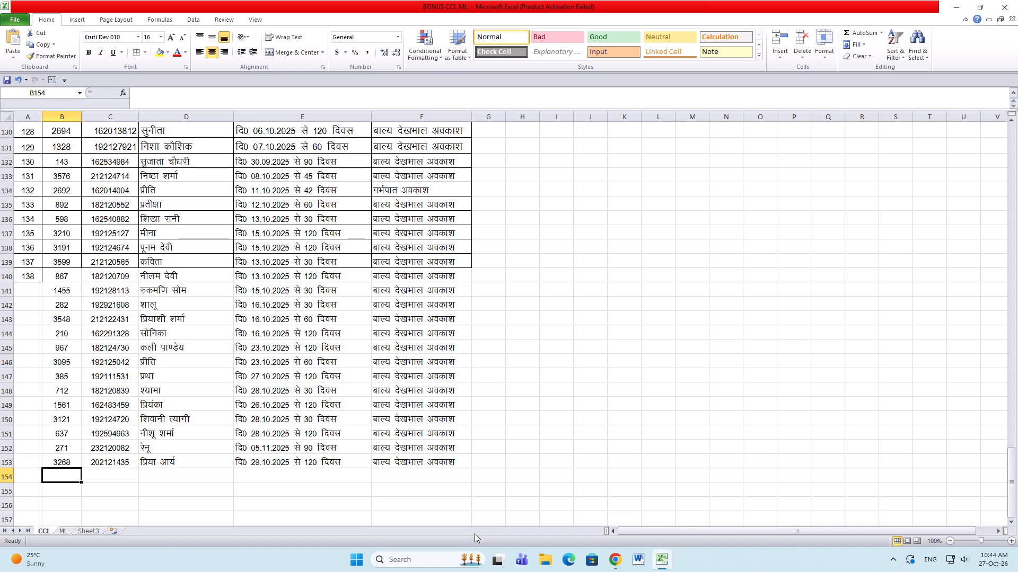
Start a record in CCL row 154 with the employee's two identification numbers and Hindi name.
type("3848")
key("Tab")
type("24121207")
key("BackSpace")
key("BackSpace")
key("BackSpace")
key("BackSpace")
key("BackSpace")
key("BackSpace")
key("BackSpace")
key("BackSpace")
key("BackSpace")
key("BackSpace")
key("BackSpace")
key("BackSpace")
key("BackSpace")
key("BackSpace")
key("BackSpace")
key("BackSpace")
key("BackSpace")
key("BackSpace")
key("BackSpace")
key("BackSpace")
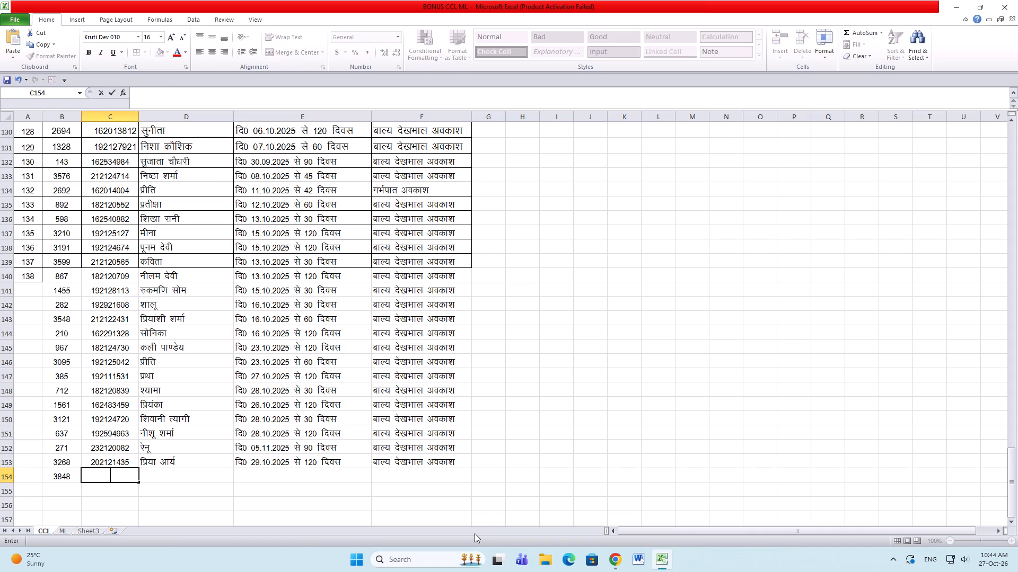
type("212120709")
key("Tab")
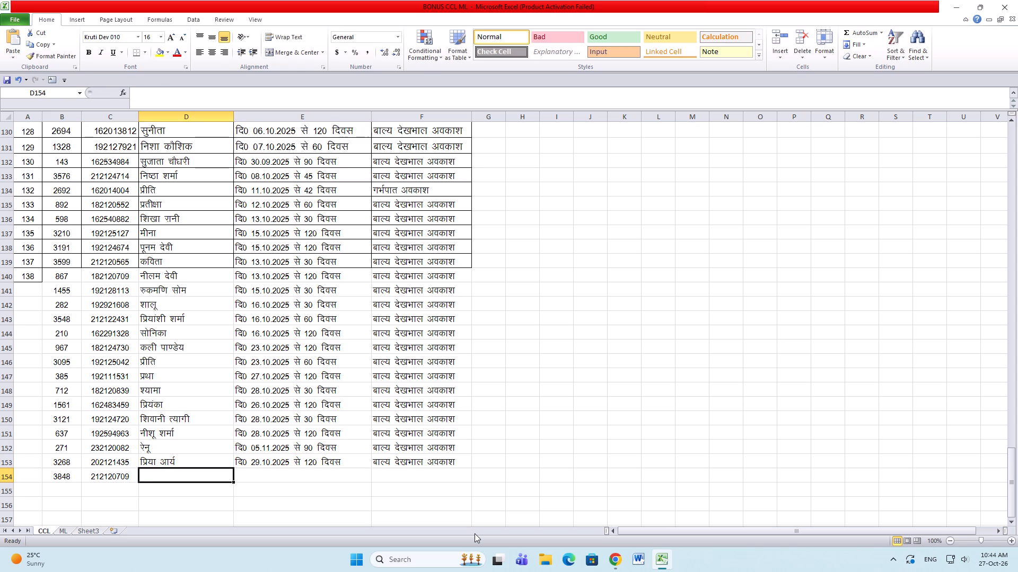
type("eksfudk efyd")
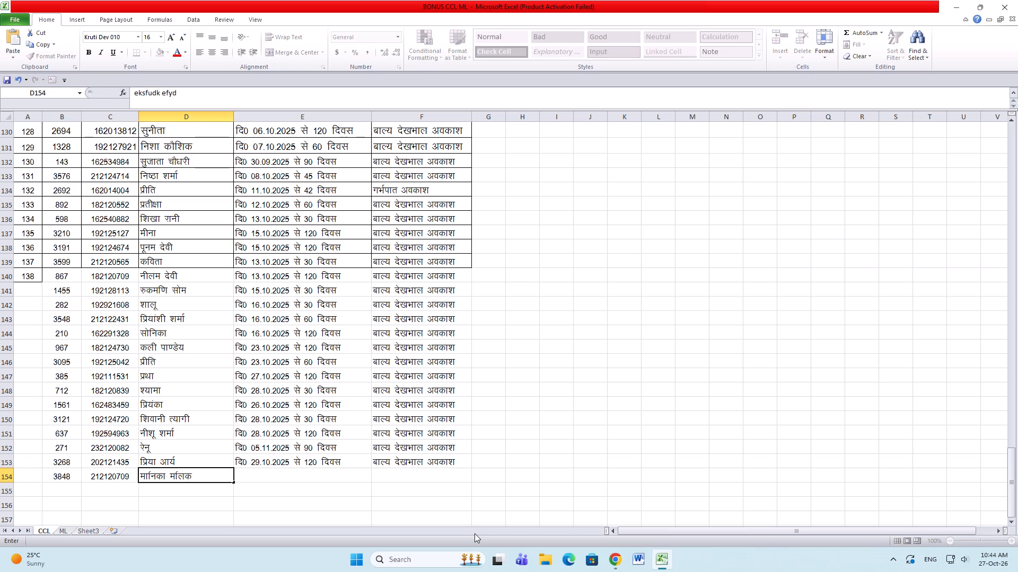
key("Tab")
Complete CCL row 154 with the leave period दि0 28.10.2025 से 120 दिवस and leave type बाल्य देखभाल अवकाश.
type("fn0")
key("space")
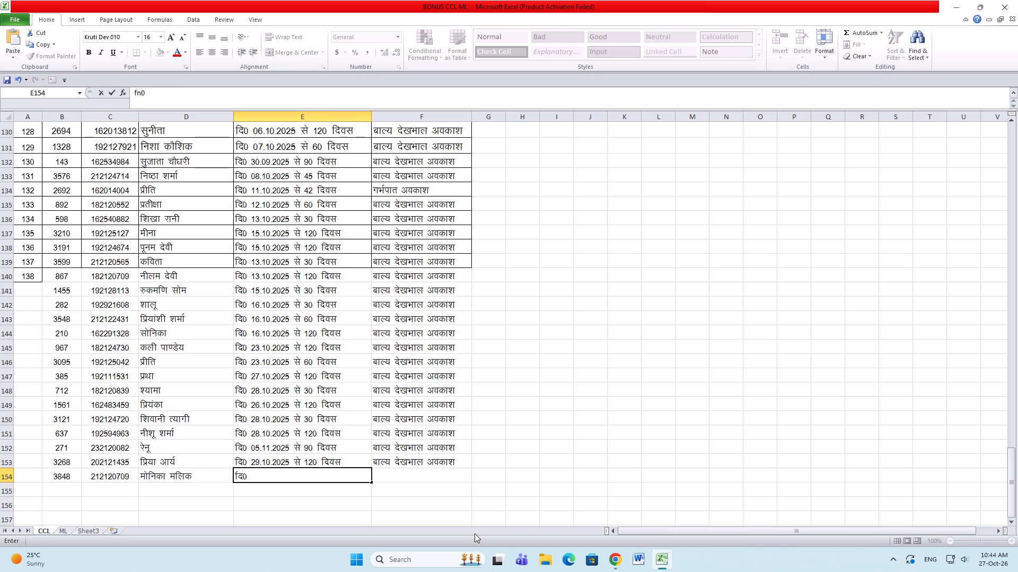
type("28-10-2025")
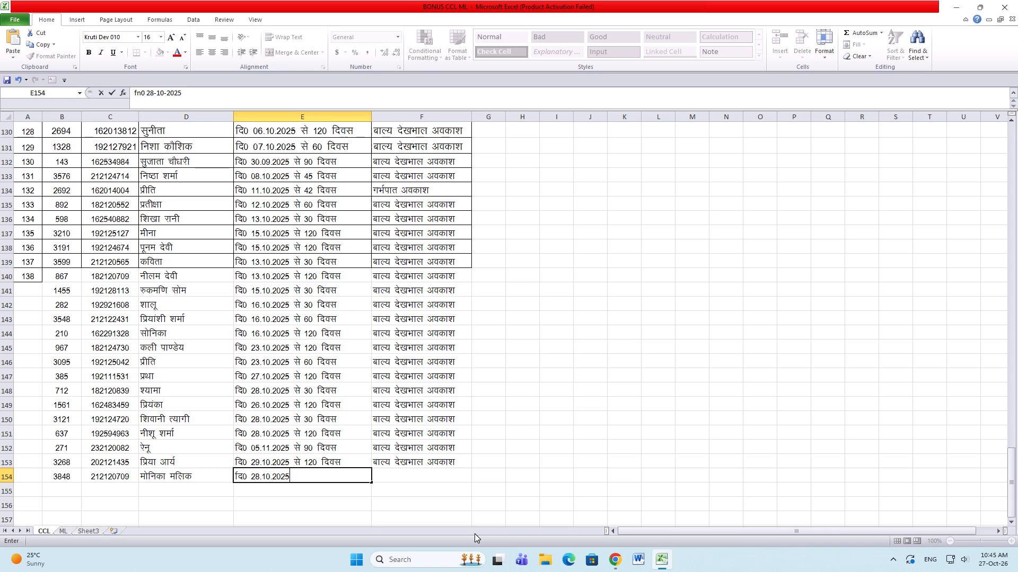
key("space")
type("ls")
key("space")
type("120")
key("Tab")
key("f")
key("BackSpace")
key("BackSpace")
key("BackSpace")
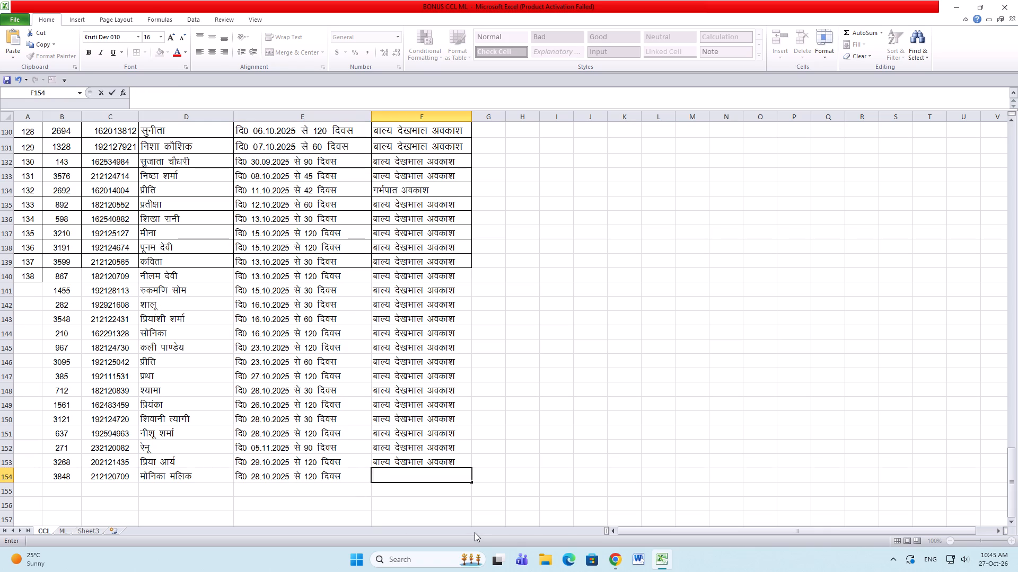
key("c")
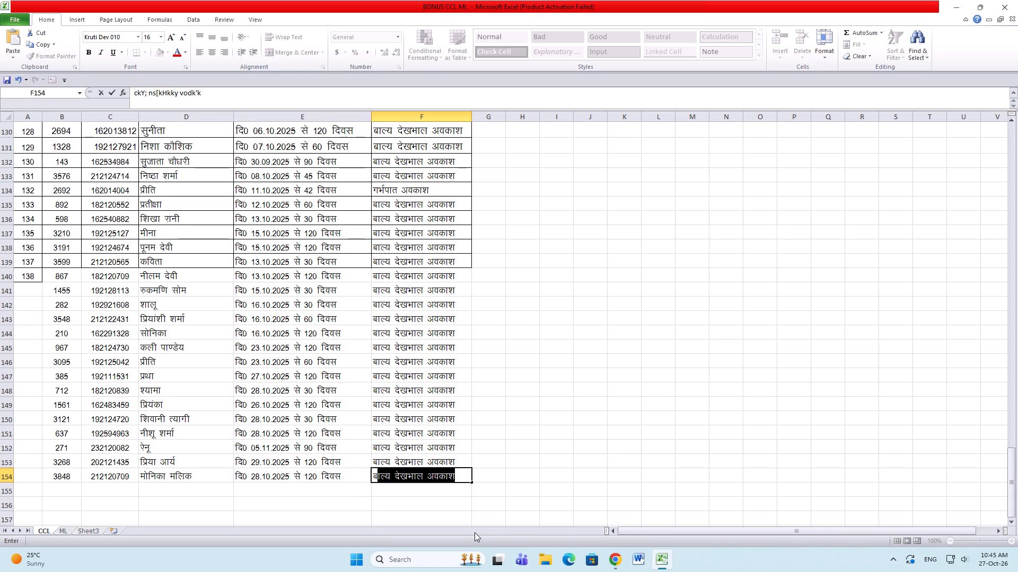
left_click(70, 488)
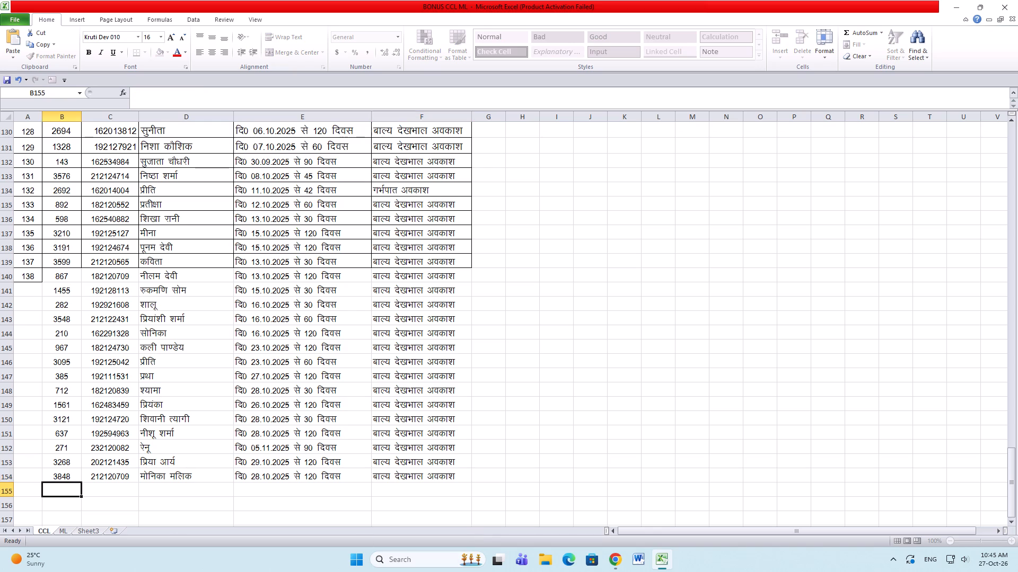
Start a record in CCL row 155 with the employee's two identification numbers and Hindi name.
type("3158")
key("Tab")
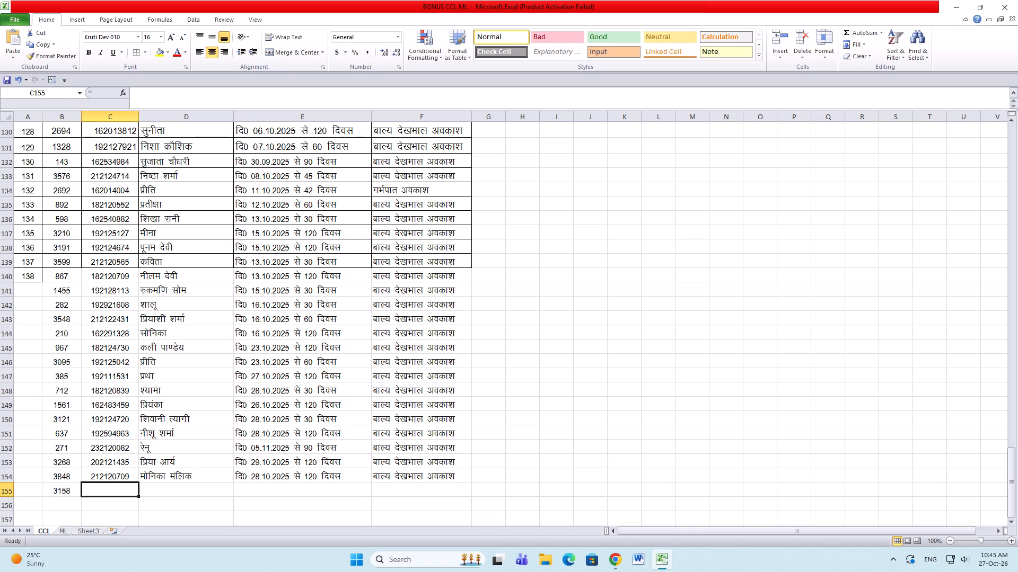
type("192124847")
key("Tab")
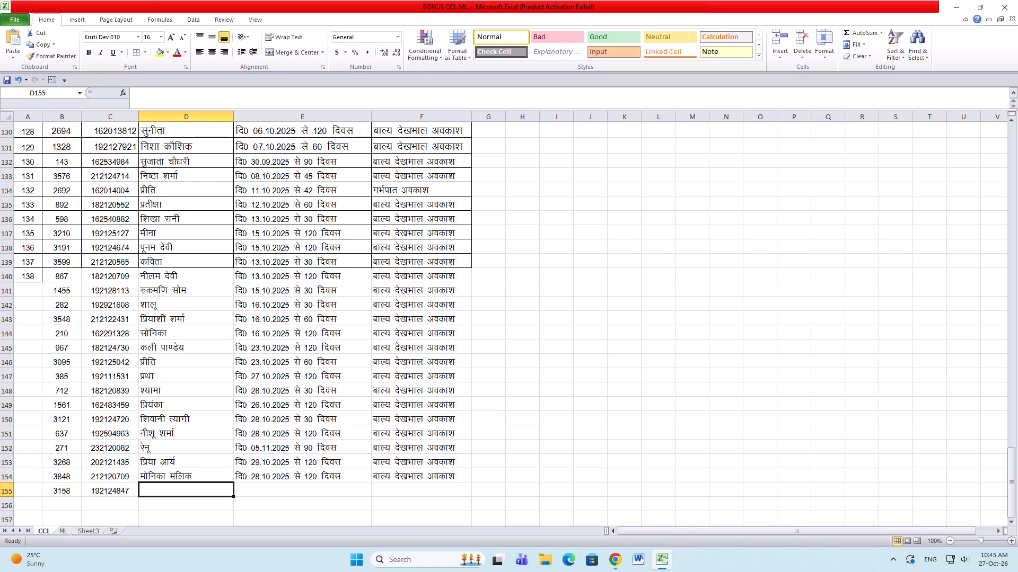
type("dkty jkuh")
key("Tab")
Complete CCL row 155 with the leave period दि0 30.10.2025 से 120 दिवस and leave type बाल्य देखभाल अवकाश.
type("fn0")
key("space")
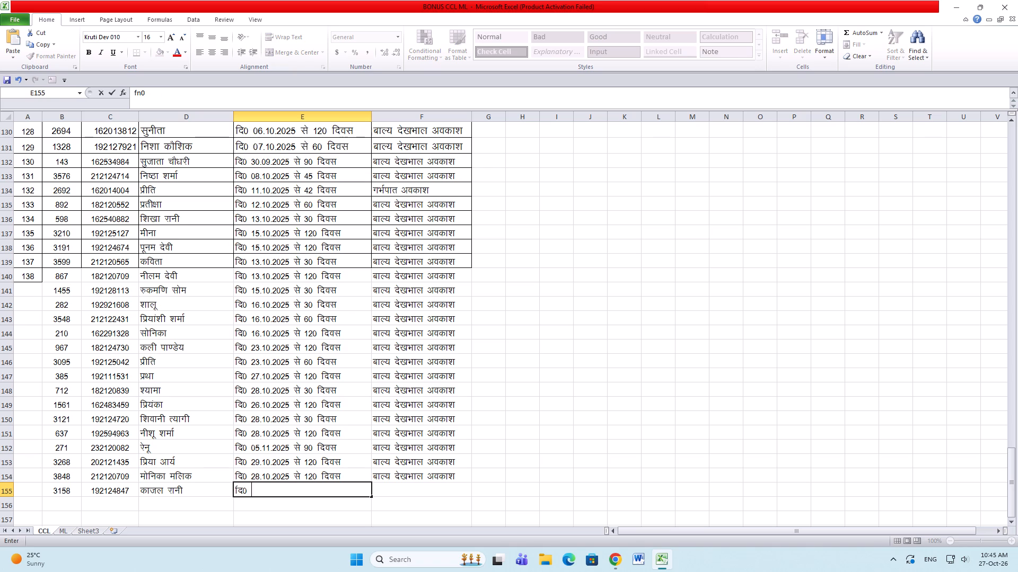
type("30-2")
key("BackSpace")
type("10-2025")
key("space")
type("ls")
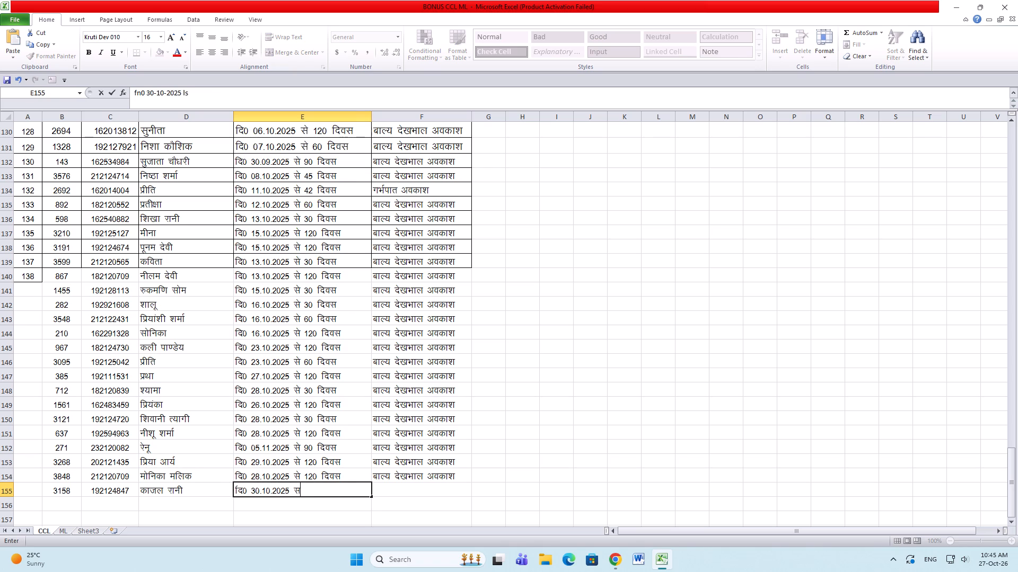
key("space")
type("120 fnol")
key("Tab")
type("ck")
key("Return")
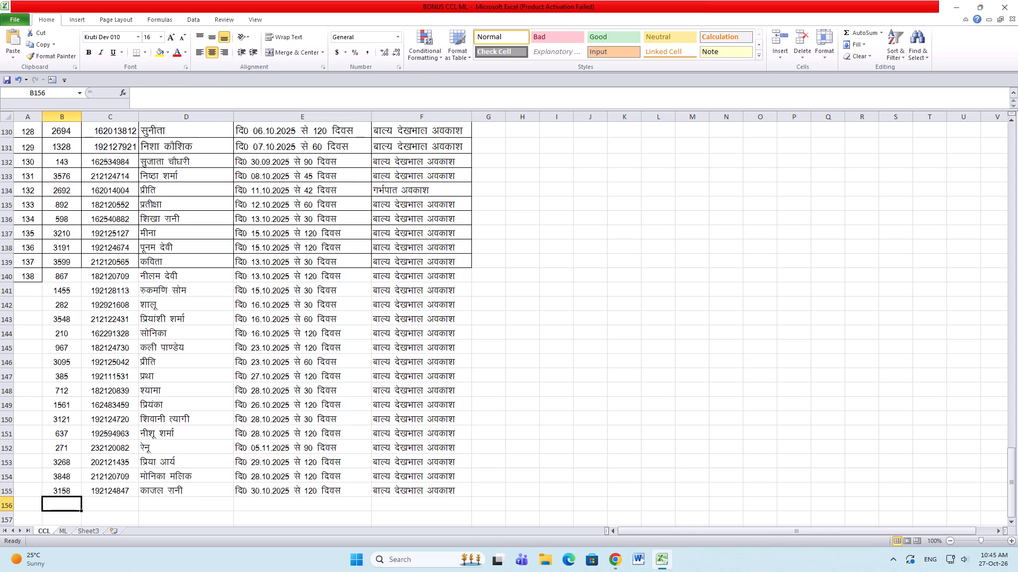
Start a record in CCL row 156 with the employee's two identification numbers and Hindi name.
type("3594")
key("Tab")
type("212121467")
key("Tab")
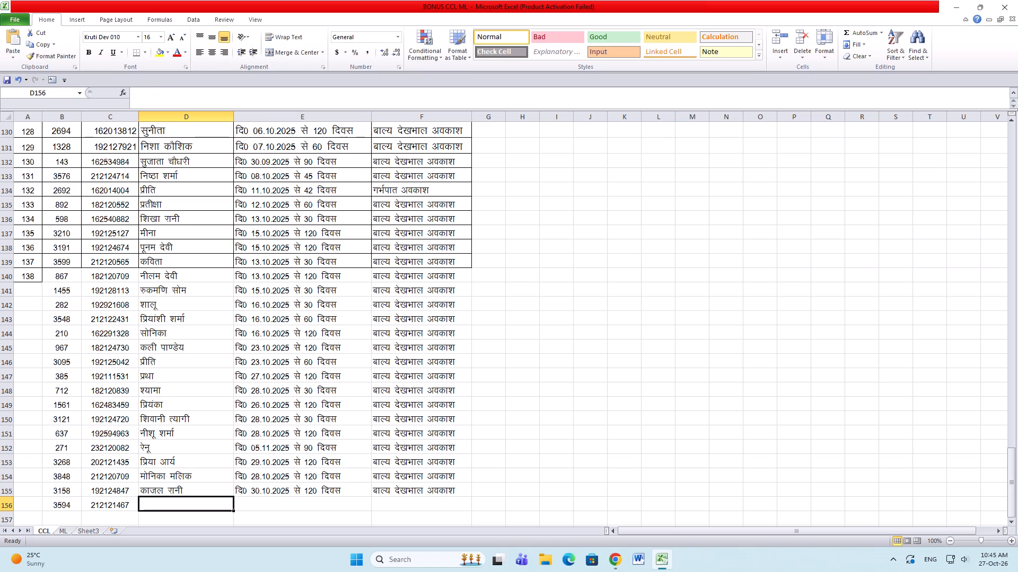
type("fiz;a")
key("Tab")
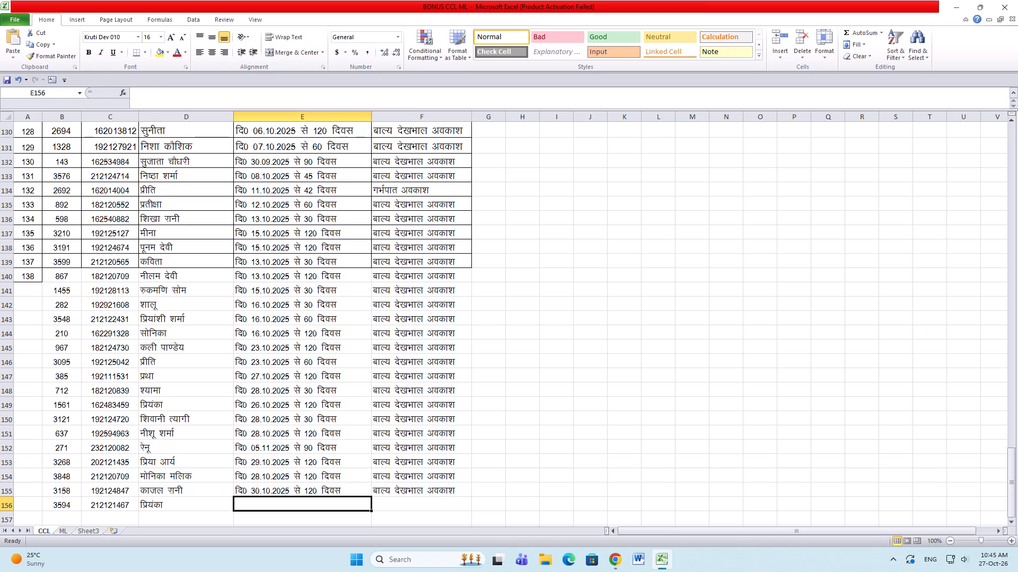
Complete CCL row 156 with the leave period दि0 01.11.2025 से 120 दिवस and leave type बाल्य देखभाल अवकाश.
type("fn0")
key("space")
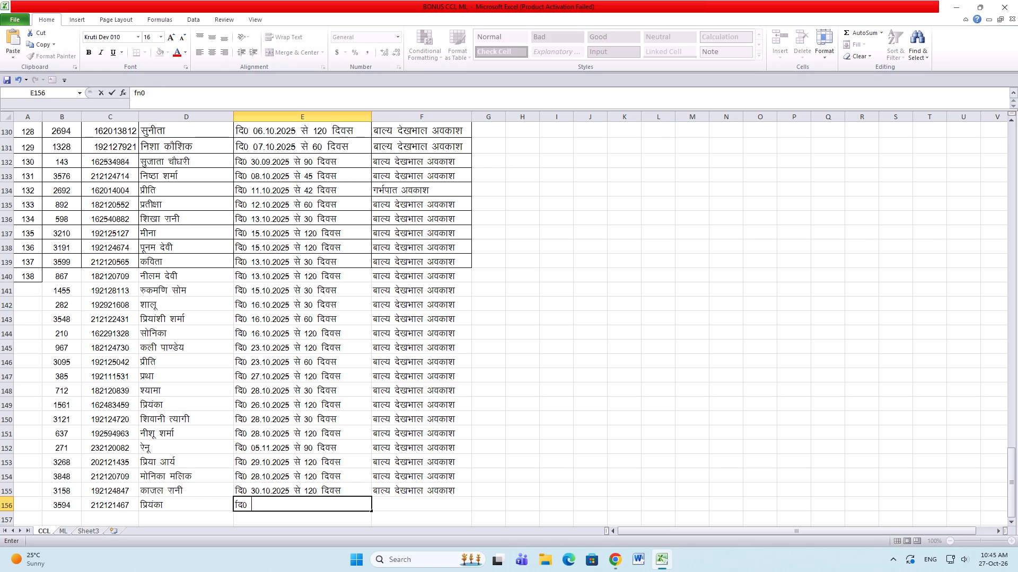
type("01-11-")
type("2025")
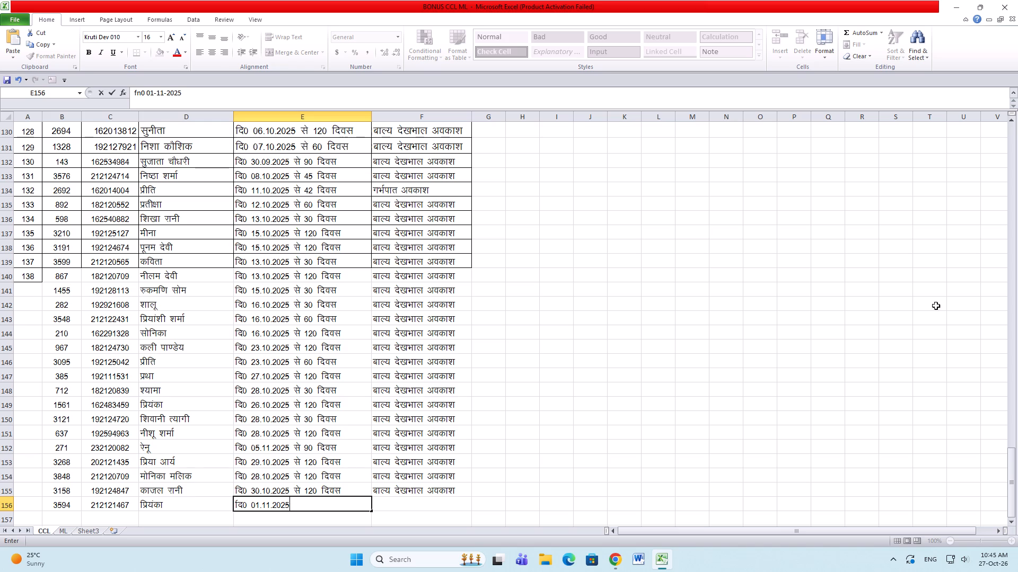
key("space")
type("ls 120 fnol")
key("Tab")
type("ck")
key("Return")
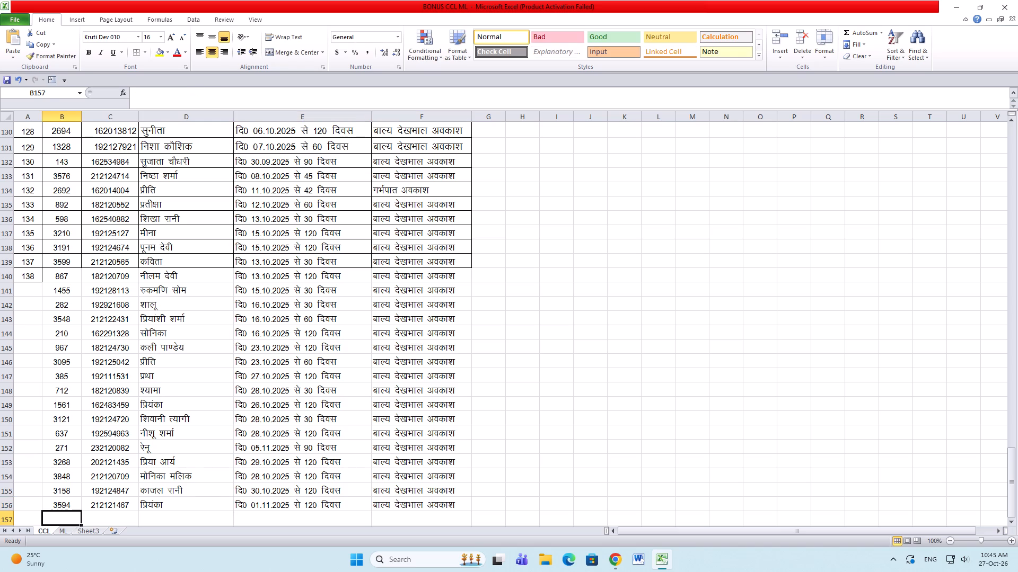
Save the workbook with the new CCL leave records.
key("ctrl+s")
Switch to the ML sheet and go to the first cell of the empty record row 54.
left_click(66, 530)
left_click(68, 475)
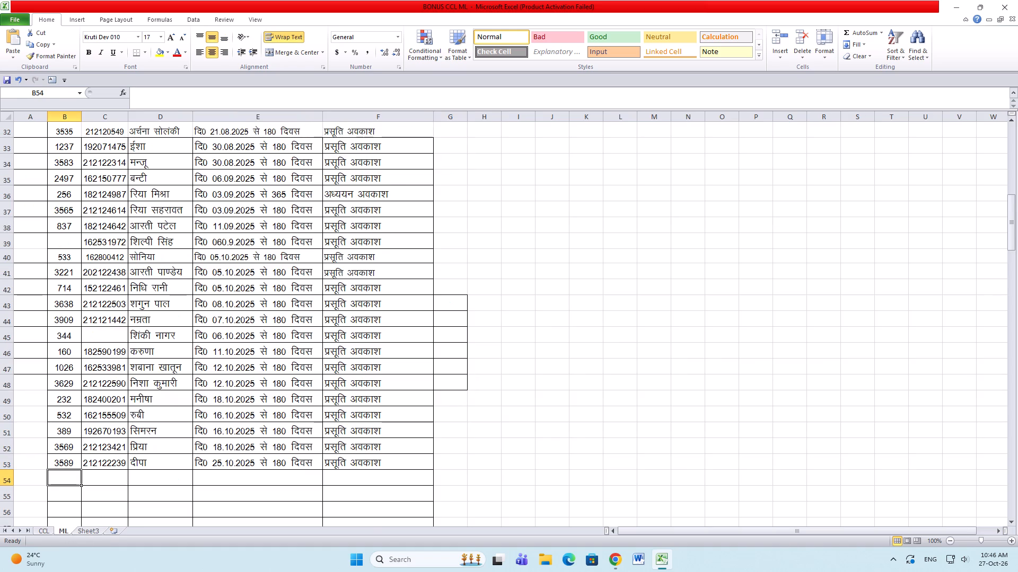
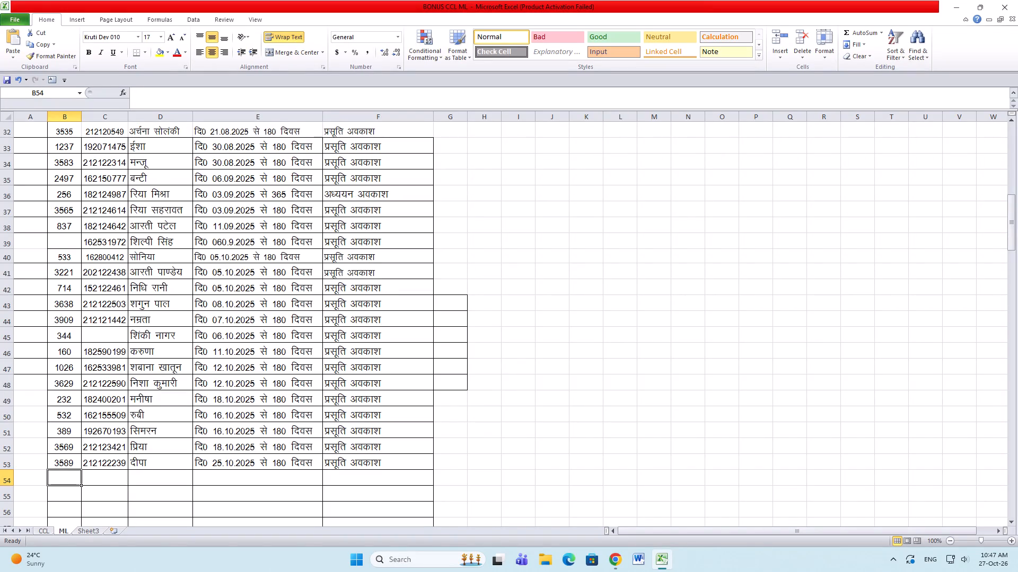
Start a record in ML row 54 with the employee's two identification numbers and Hindi name.
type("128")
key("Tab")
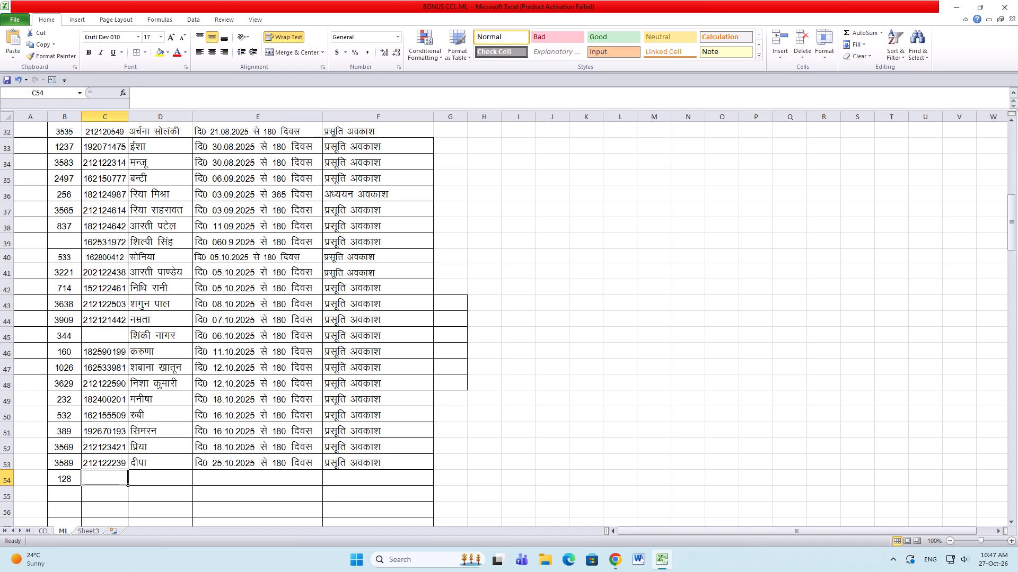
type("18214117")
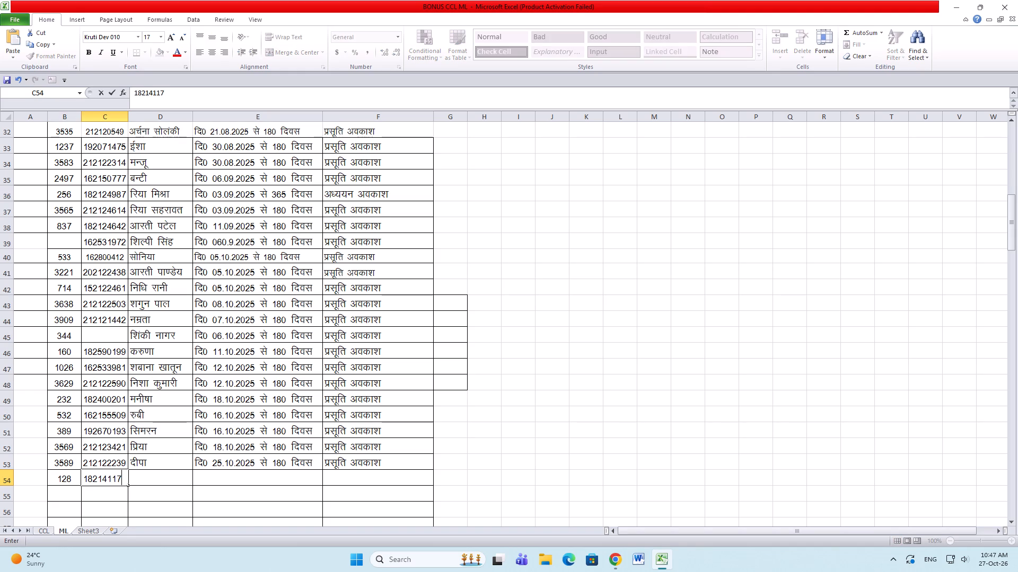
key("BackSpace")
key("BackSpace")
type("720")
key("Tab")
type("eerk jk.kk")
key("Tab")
Complete ML row 54 with the leave period दि0 31.10.2025 से 180 दिवस and leave type प्रसूति अवकाश.
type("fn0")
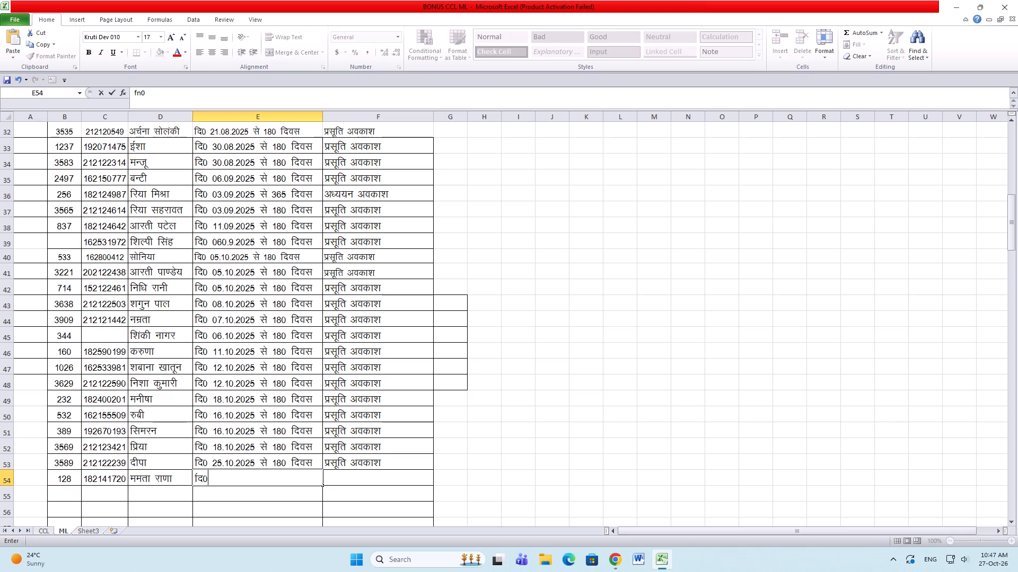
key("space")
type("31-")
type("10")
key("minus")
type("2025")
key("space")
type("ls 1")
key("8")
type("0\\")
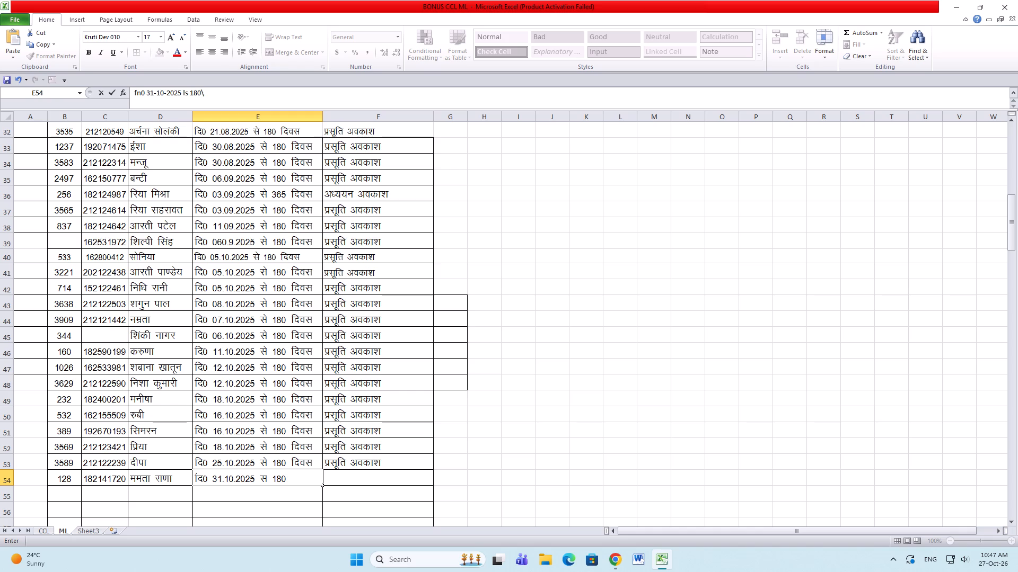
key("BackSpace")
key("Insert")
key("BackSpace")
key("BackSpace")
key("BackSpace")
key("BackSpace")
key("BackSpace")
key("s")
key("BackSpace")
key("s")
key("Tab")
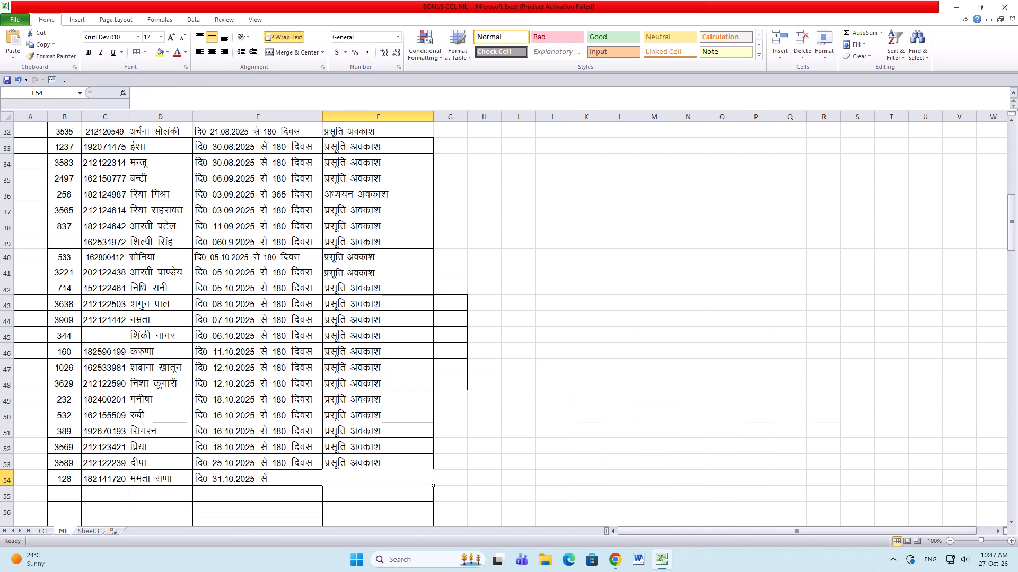
double_click(286, 478)
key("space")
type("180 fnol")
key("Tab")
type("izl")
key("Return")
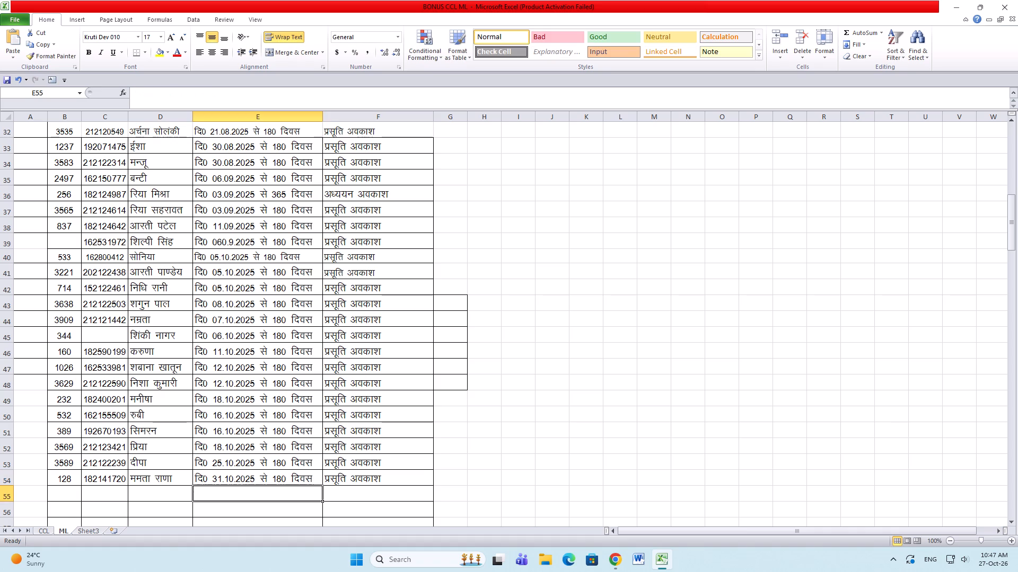
Start a record in ML row 55 with the employee's two identification numbers and full Hindi name.
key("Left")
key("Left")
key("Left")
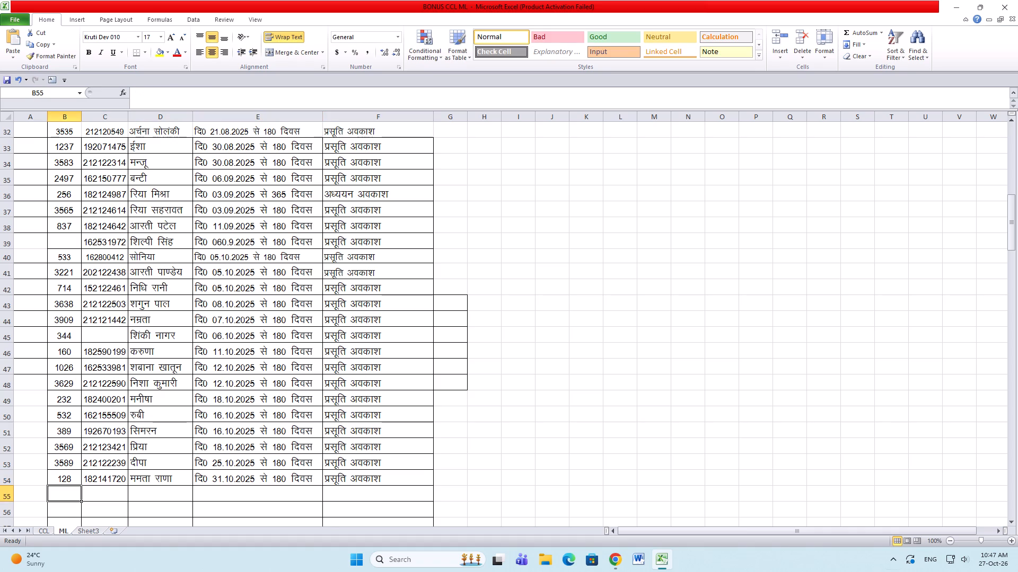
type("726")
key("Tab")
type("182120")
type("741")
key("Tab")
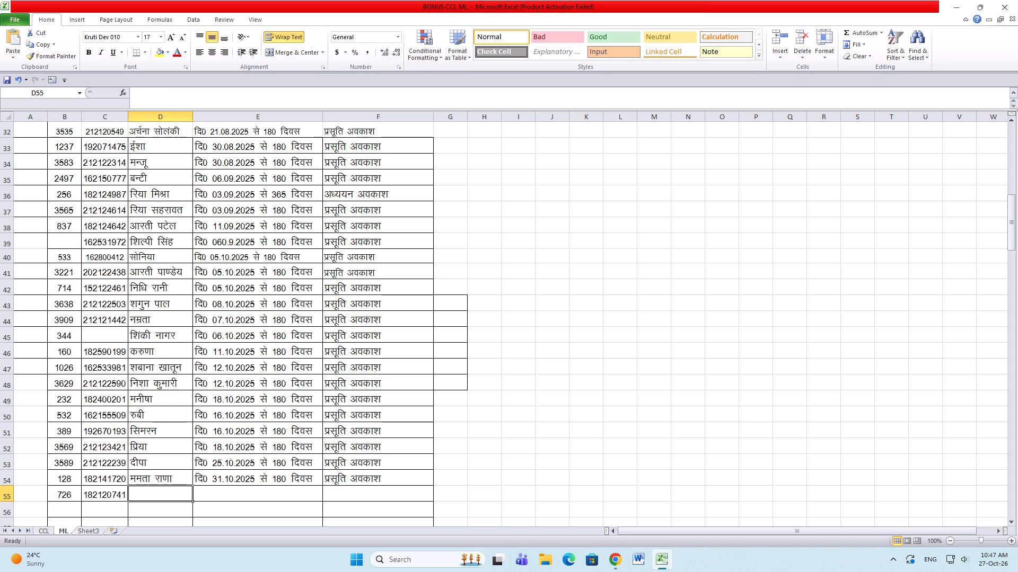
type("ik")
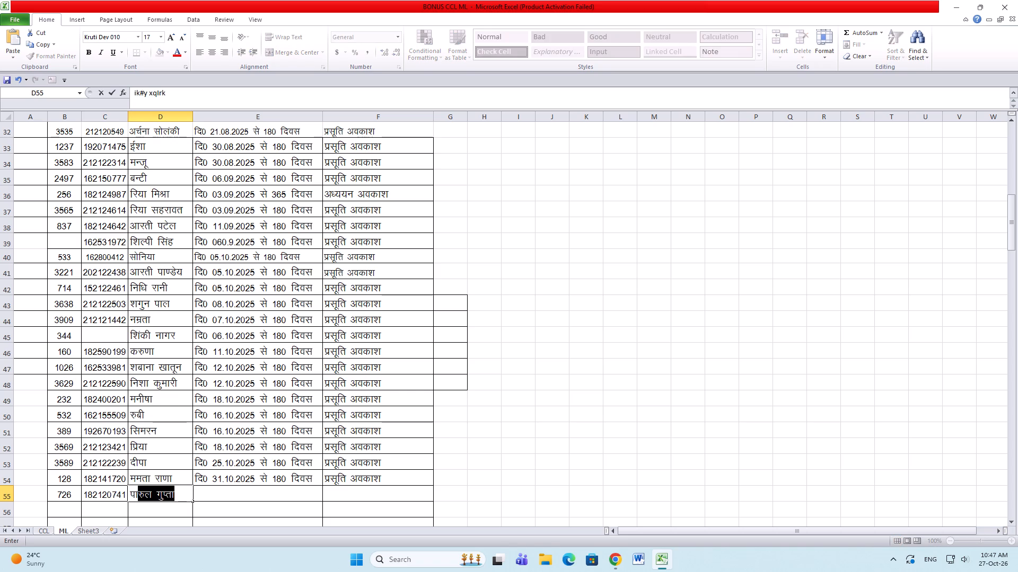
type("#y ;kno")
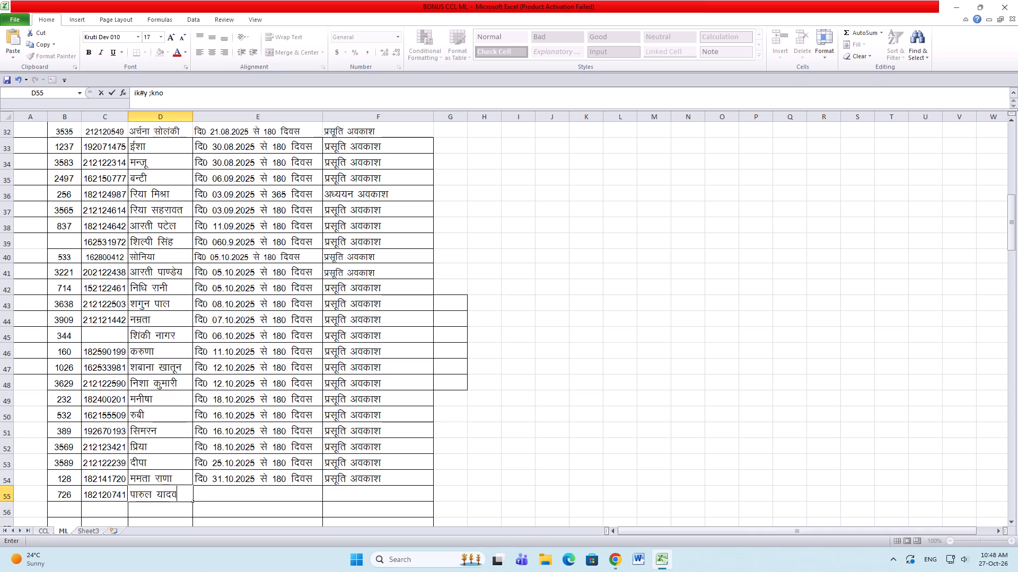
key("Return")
Start a record in ML row 56 with the employee's two identification numbers and only the Hindi first name, without a surname.
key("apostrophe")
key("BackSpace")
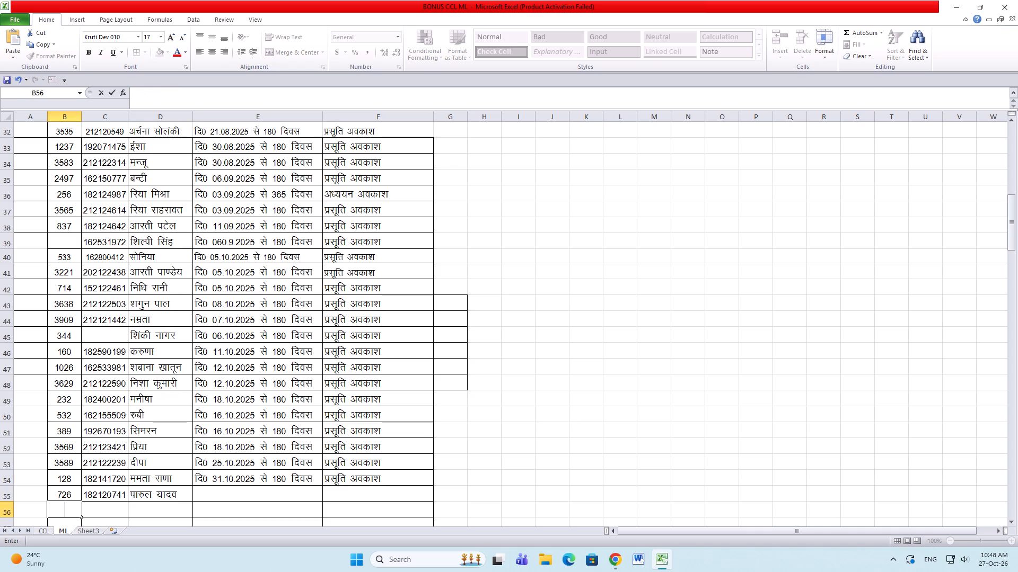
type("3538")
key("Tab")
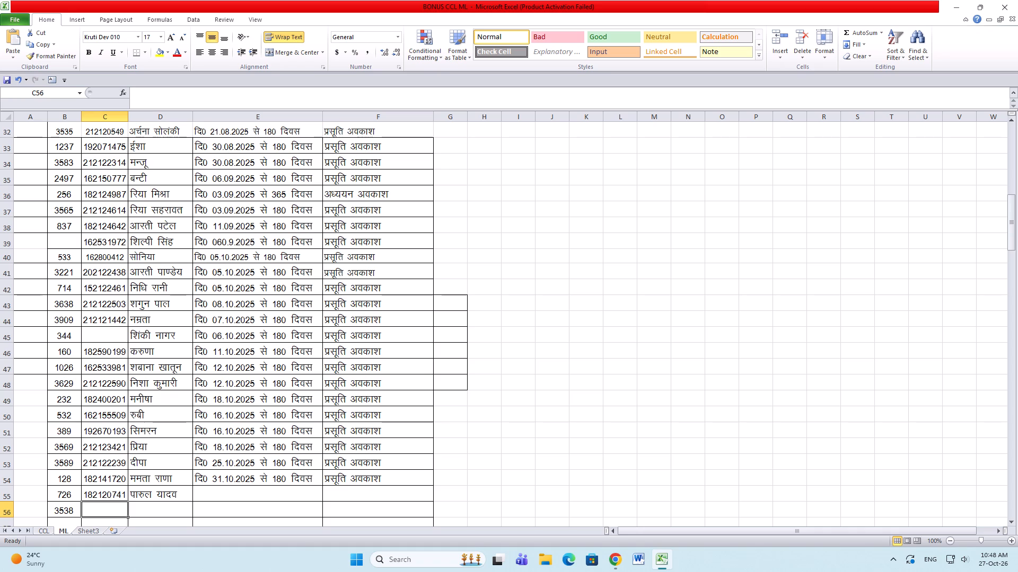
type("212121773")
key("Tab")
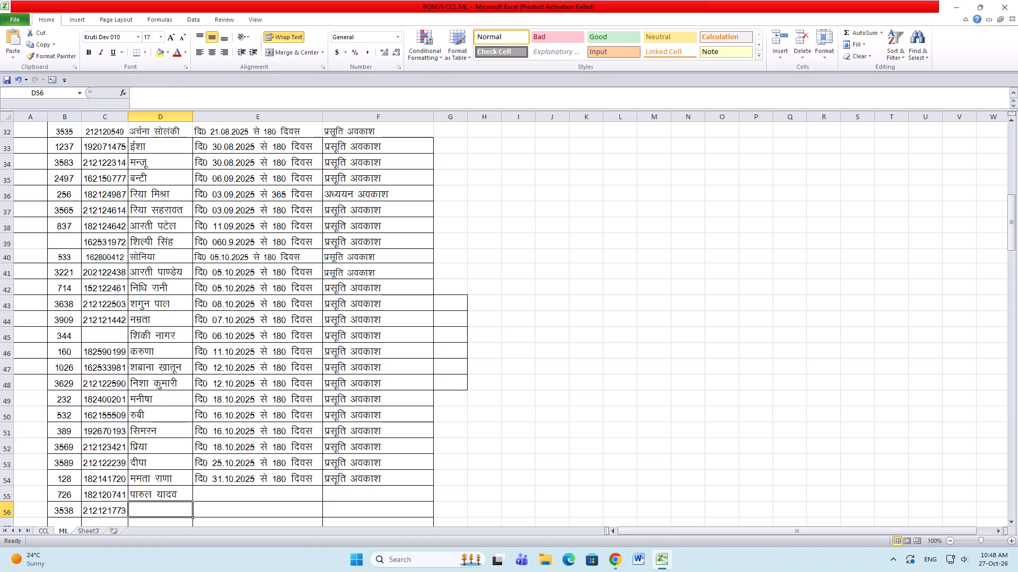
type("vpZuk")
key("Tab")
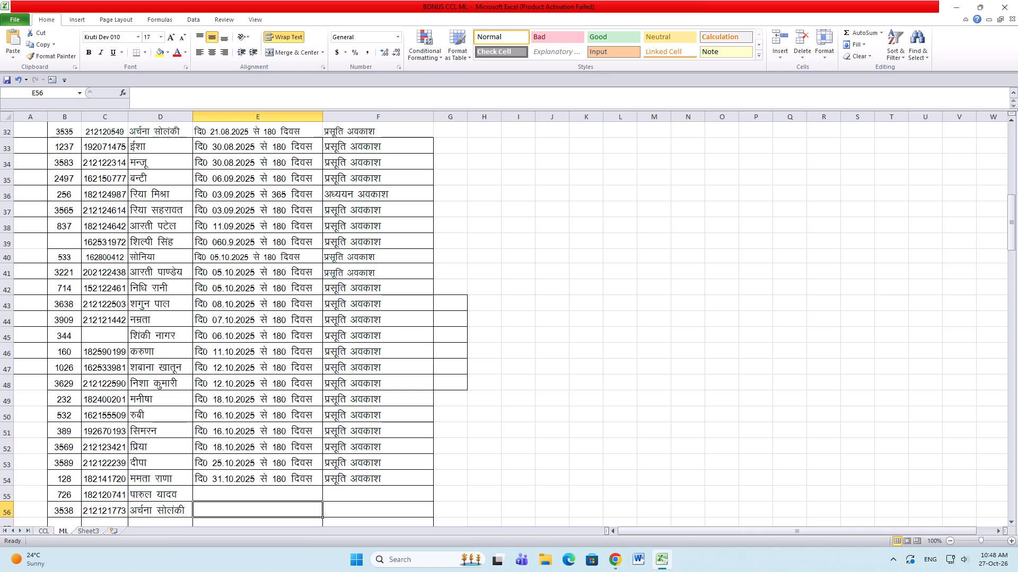
double_click(159, 507)
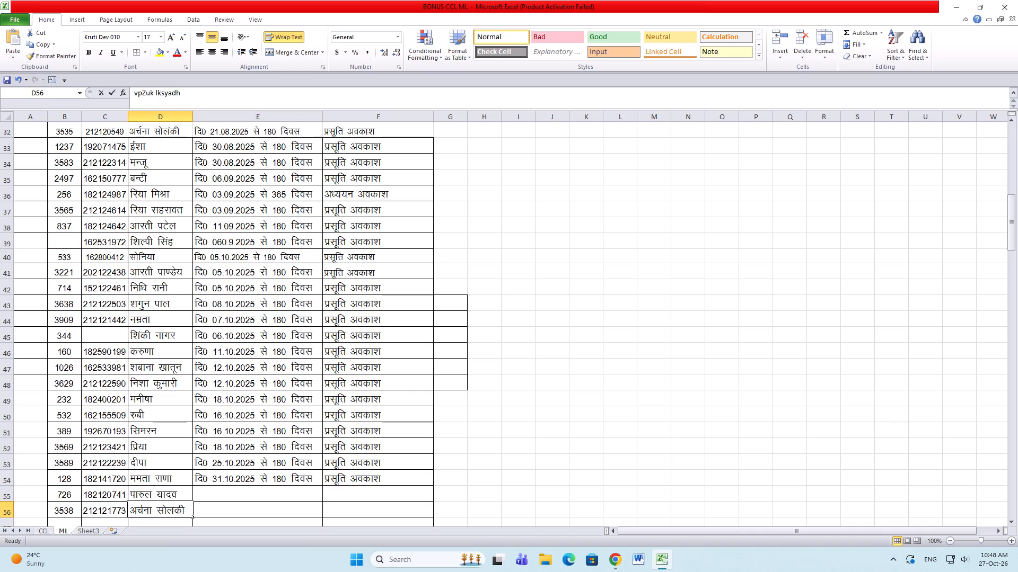
left_click_drag(159, 507, 198, 508)
key("Delete")
key("Tab")
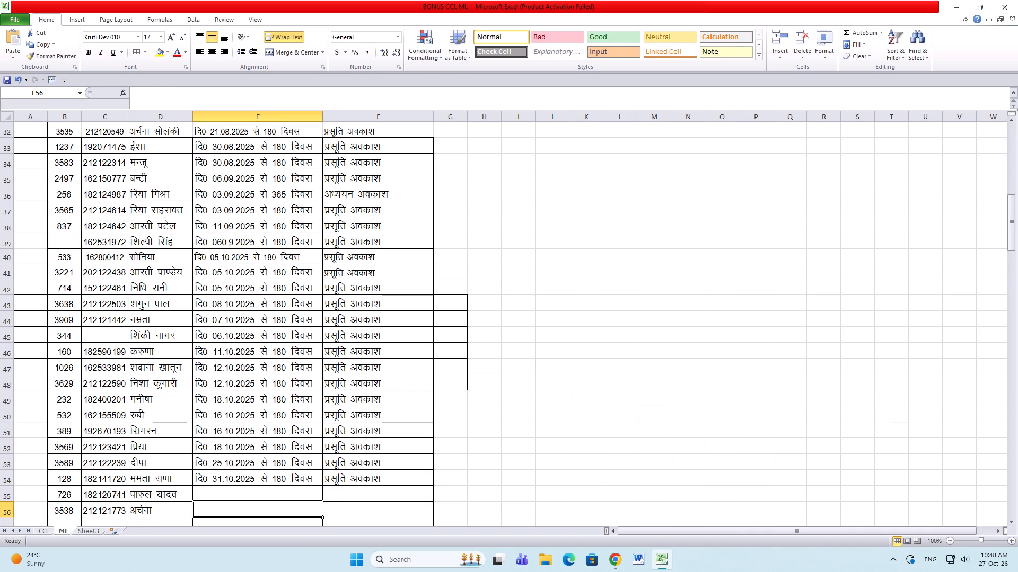
Complete ML row 55 with the leave period दि0 01.11.2025 से 180 दिवस and leave type प्रसूति अवकाश.
key("Up")
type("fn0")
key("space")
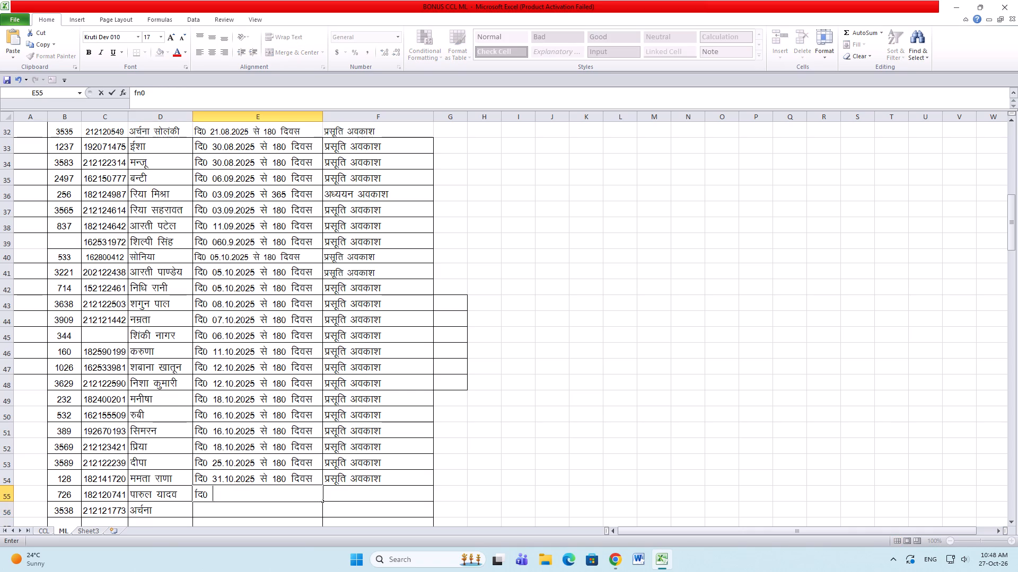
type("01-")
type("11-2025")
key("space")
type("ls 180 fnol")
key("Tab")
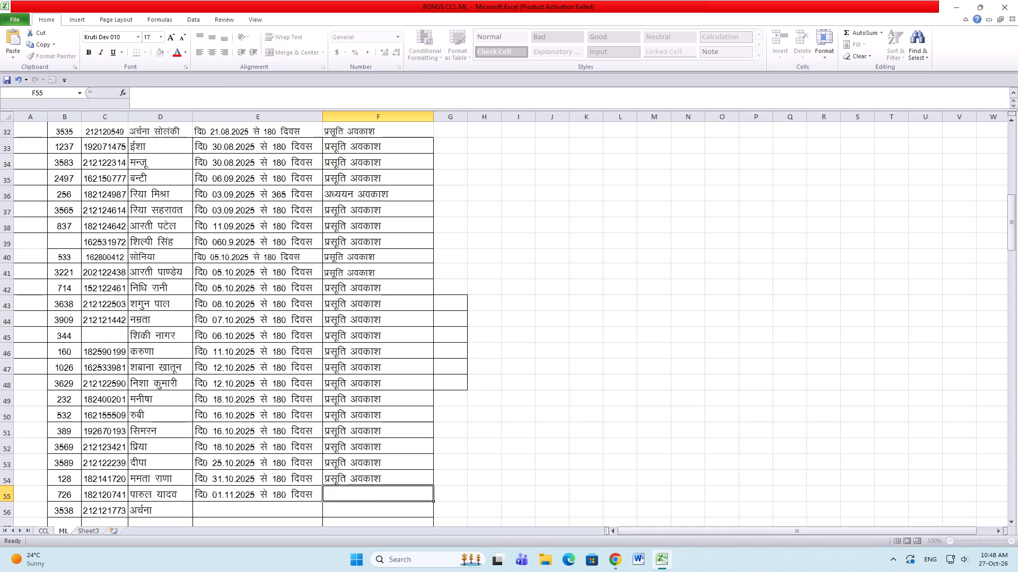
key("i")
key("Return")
Complete ML row 56 by copying down the leave period and leave type from row 55.
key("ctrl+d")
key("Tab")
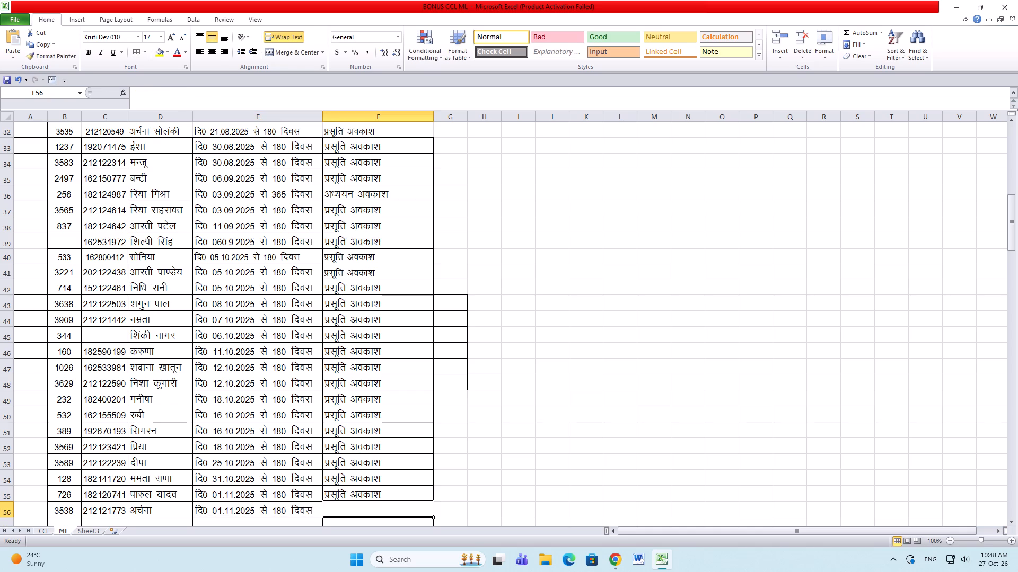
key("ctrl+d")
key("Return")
Save the workbook with the new ML leave records.
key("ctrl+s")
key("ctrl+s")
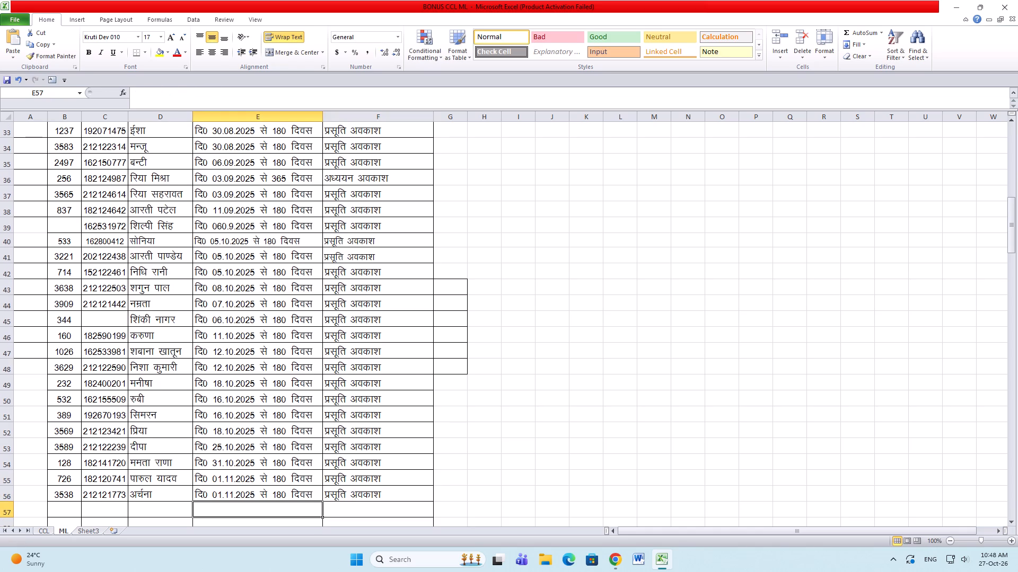
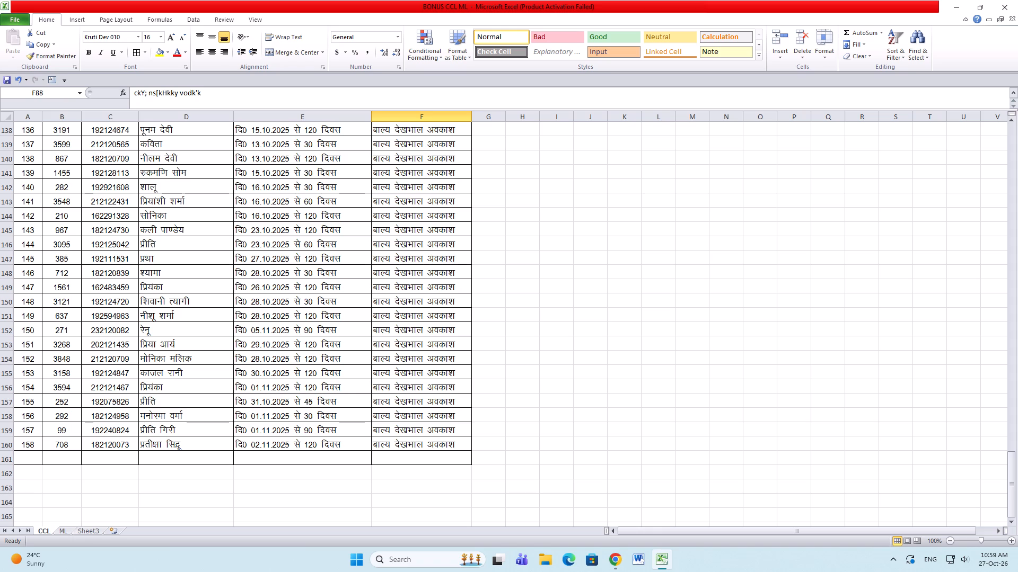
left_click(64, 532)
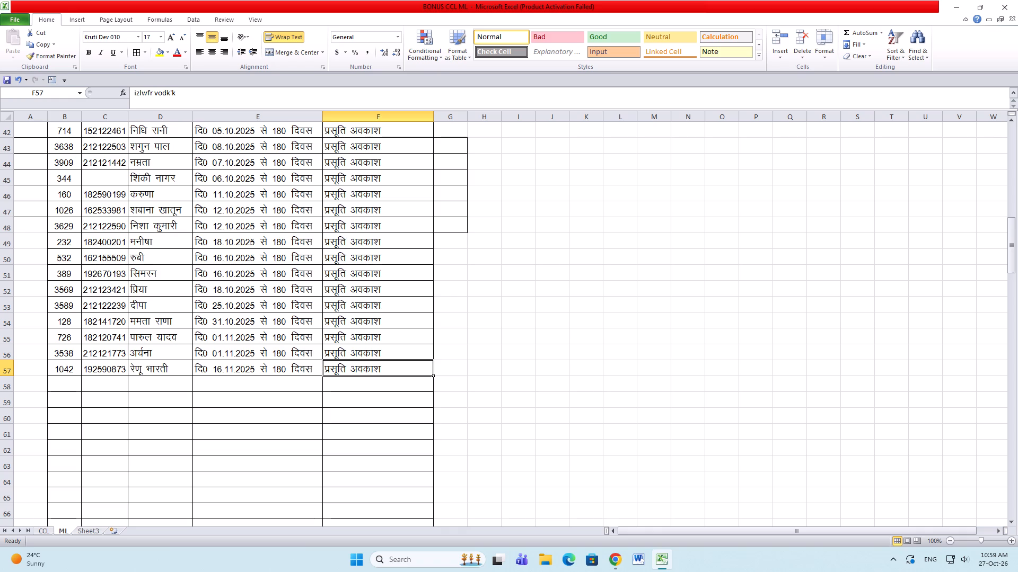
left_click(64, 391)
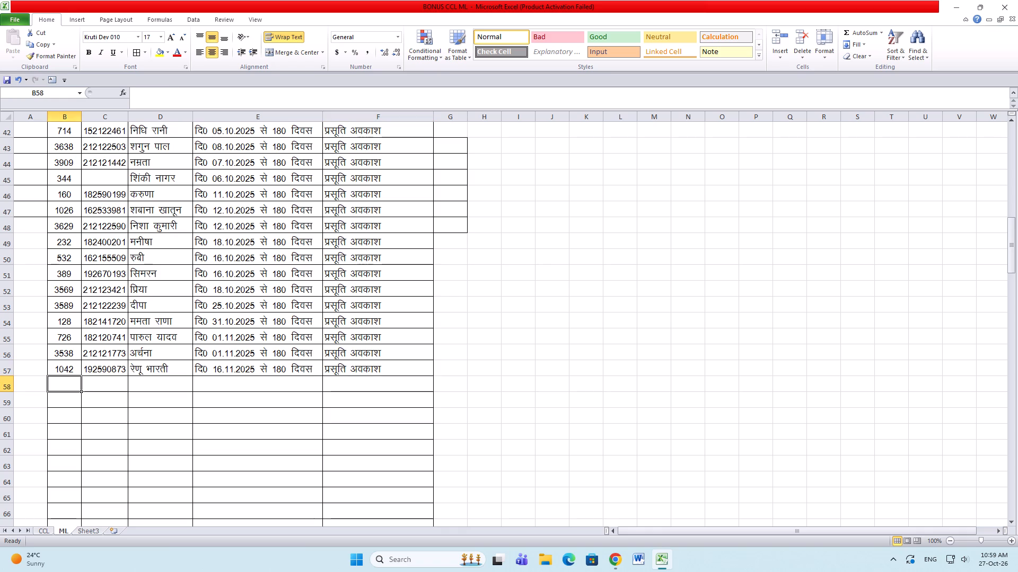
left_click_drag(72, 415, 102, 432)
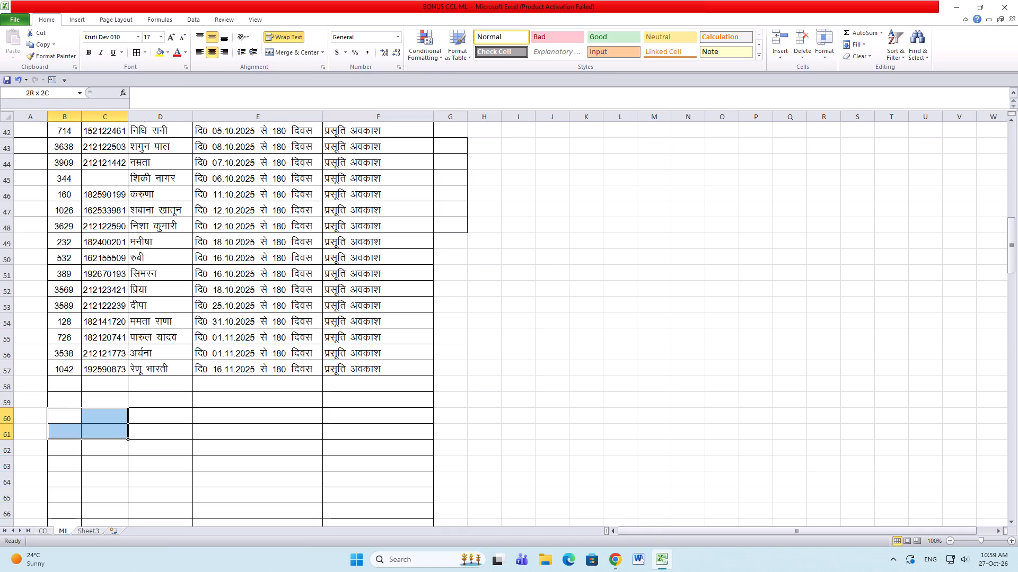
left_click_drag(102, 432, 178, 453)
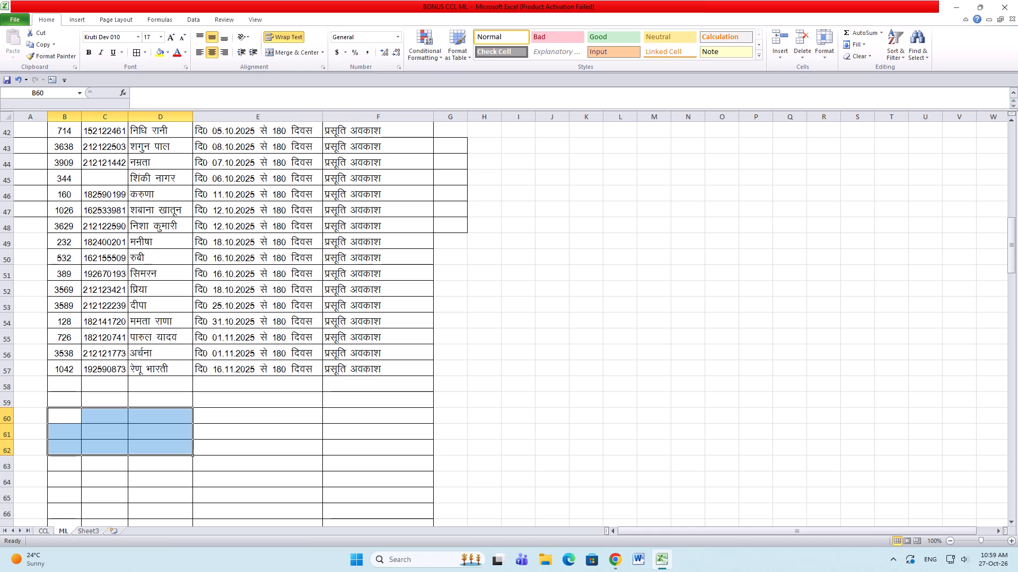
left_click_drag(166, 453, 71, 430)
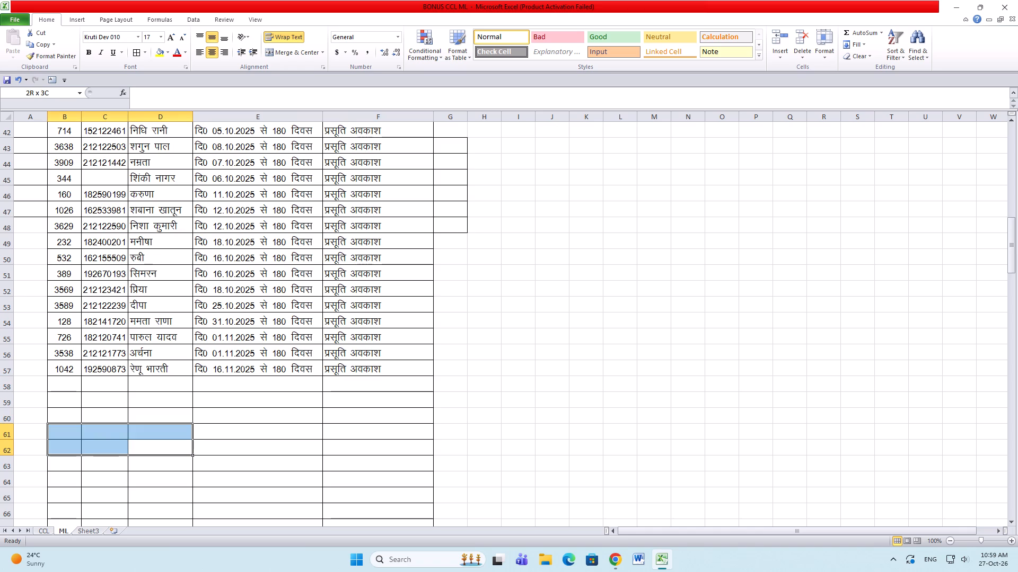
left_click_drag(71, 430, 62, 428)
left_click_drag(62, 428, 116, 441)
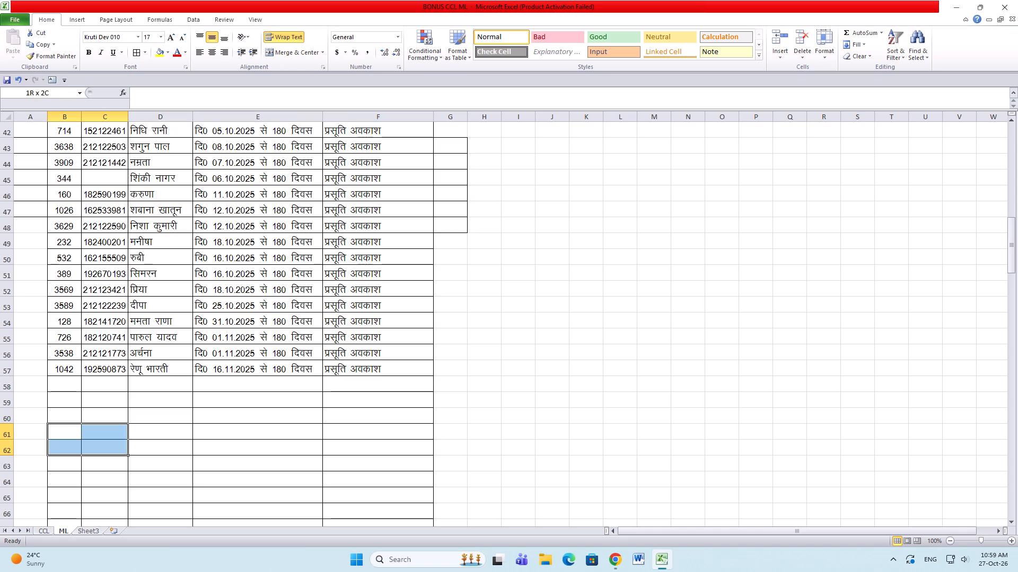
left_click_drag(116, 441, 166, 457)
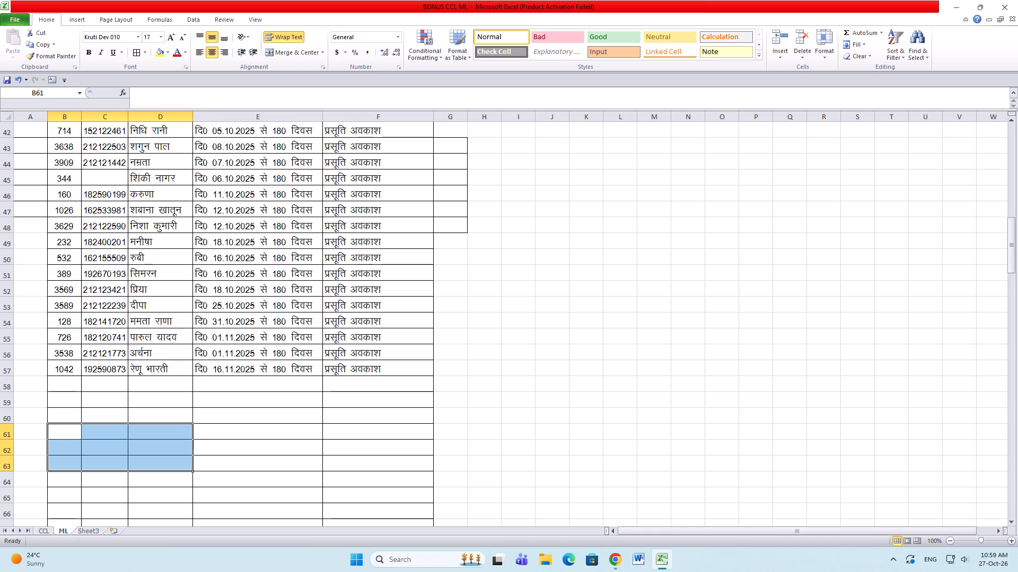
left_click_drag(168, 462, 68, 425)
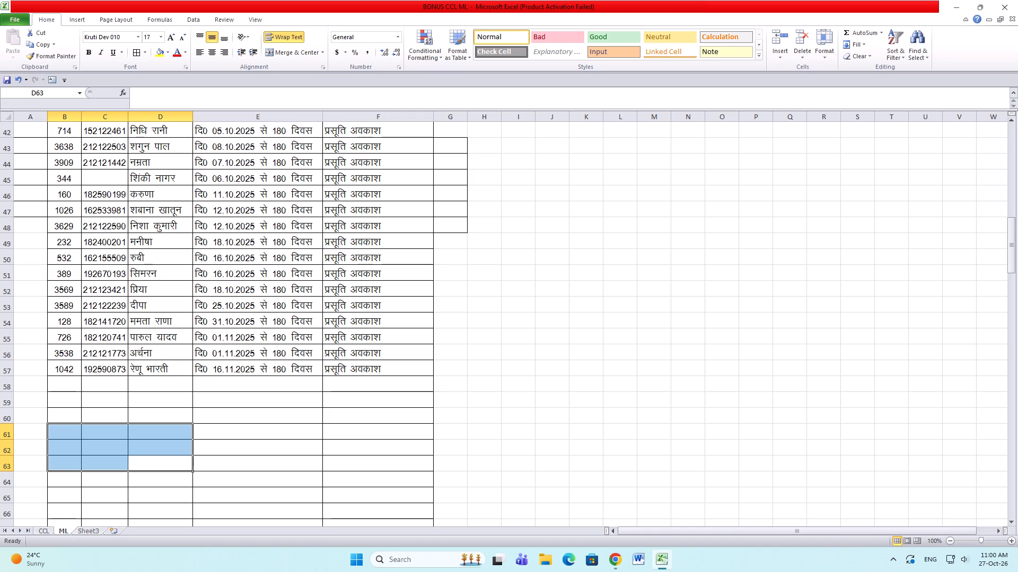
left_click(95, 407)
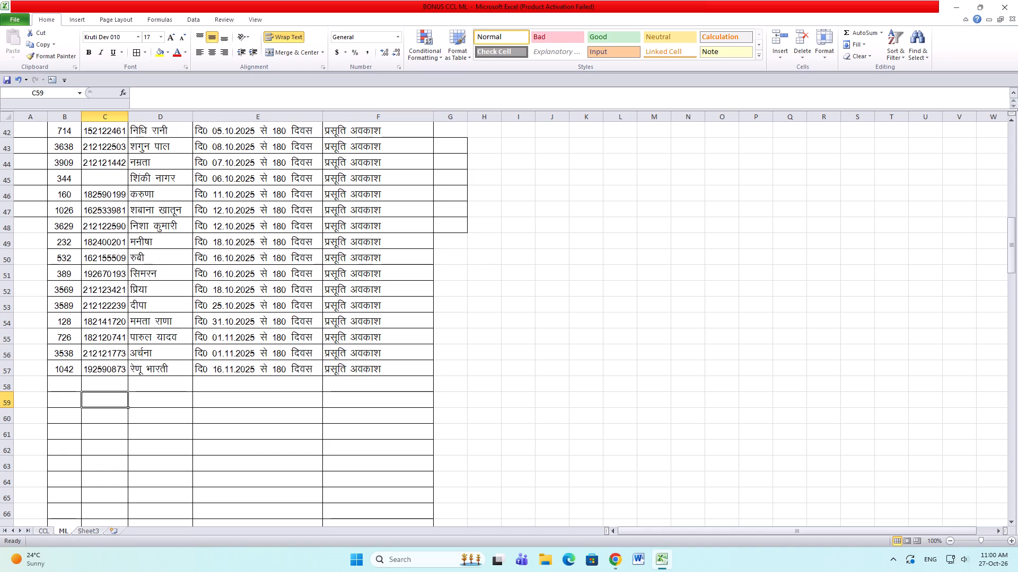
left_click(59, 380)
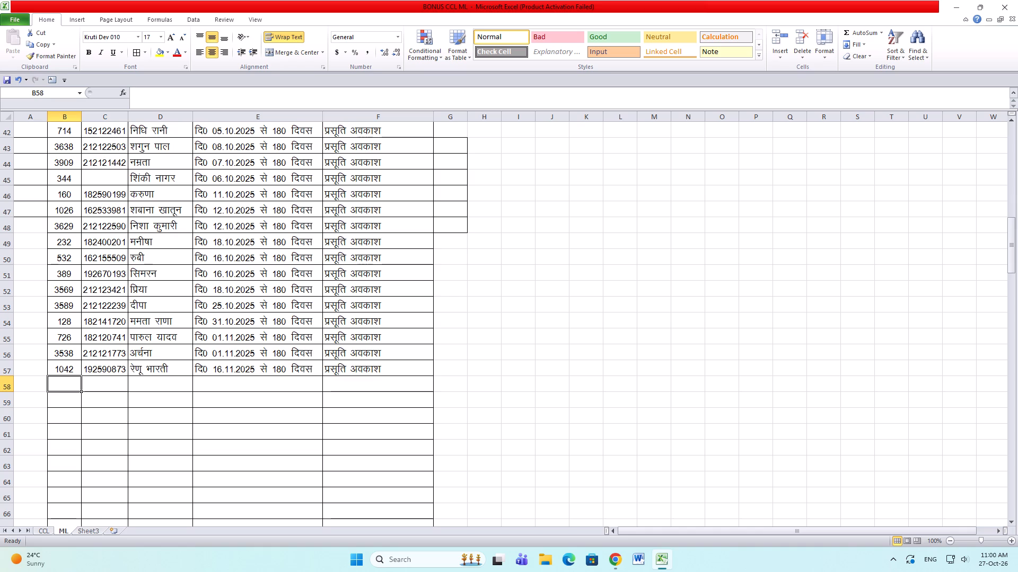
Save the workbook.
key("ctrl+s")
On the CCL sheet, enter the short and long service numbers of two more employees in columns B and C of rows 161 and 162.
left_click(43, 534)
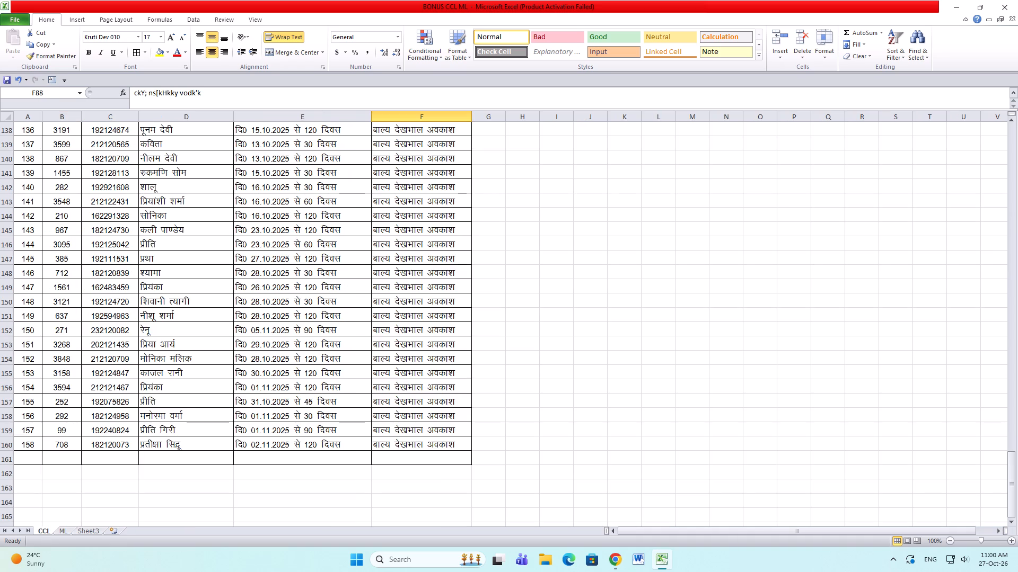
left_click(54, 460)
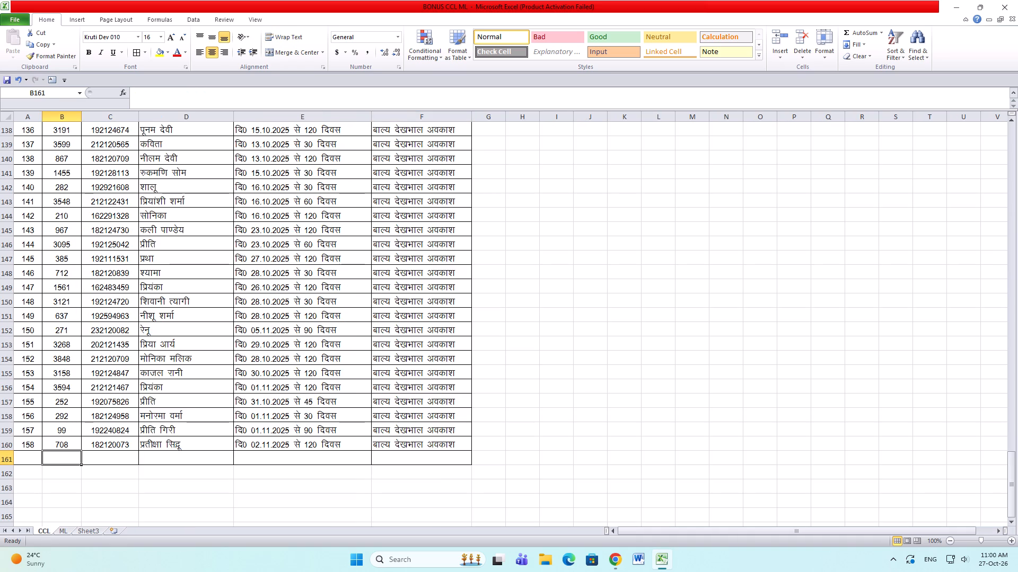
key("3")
key("BackSpace")
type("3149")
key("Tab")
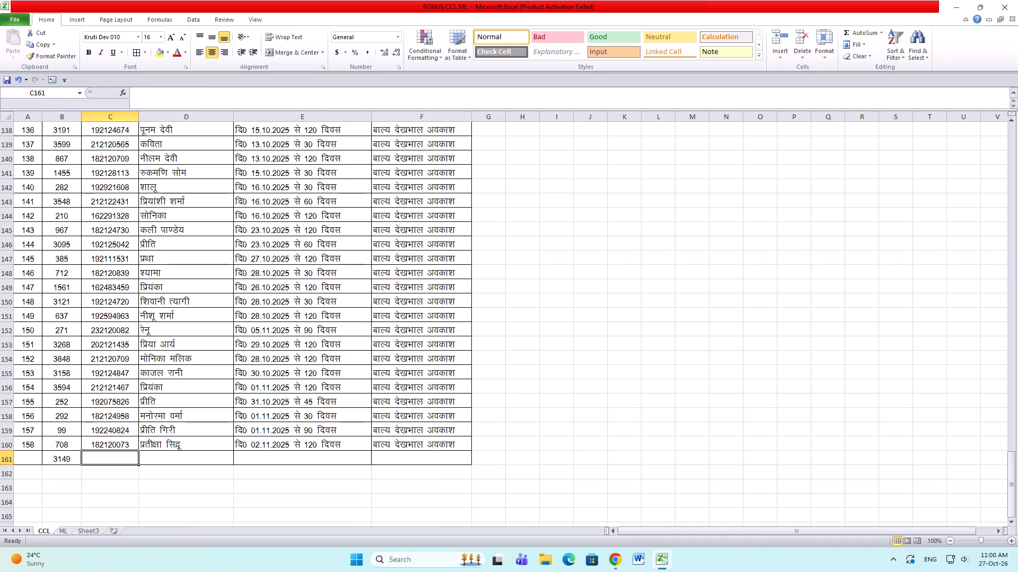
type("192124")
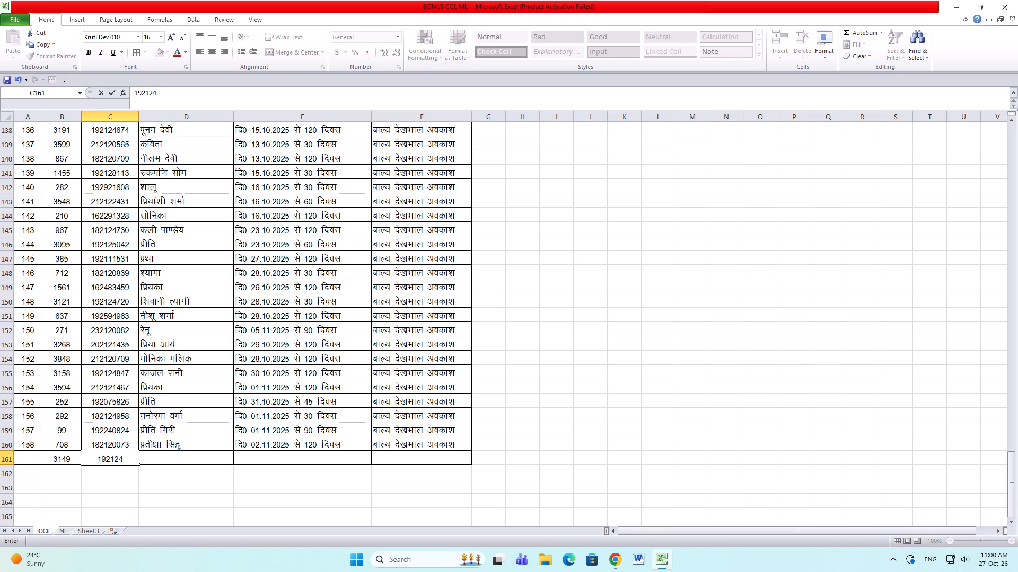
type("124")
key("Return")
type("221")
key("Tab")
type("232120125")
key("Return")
Enter the third employee's short and long service numbers in B163 and C163.
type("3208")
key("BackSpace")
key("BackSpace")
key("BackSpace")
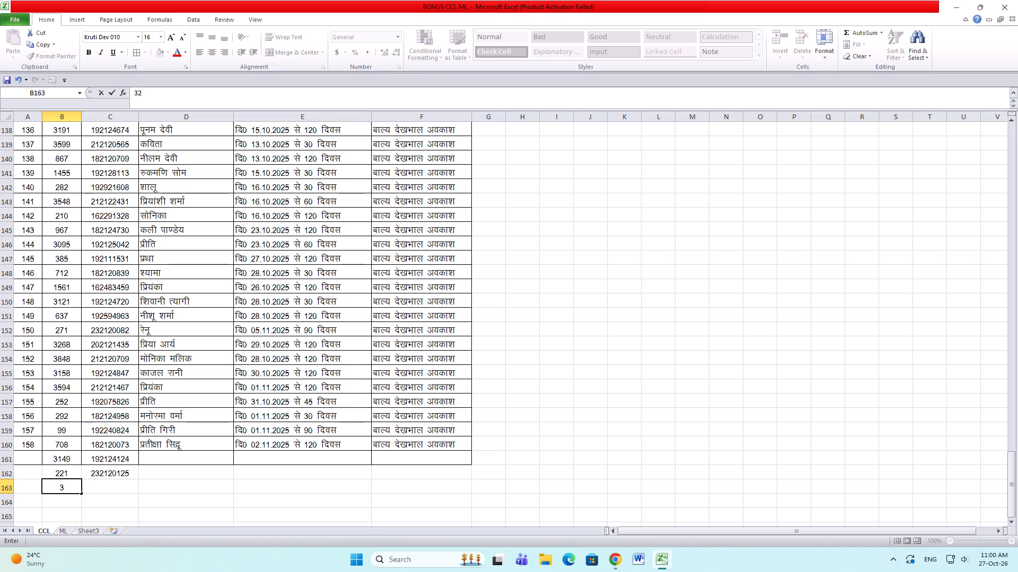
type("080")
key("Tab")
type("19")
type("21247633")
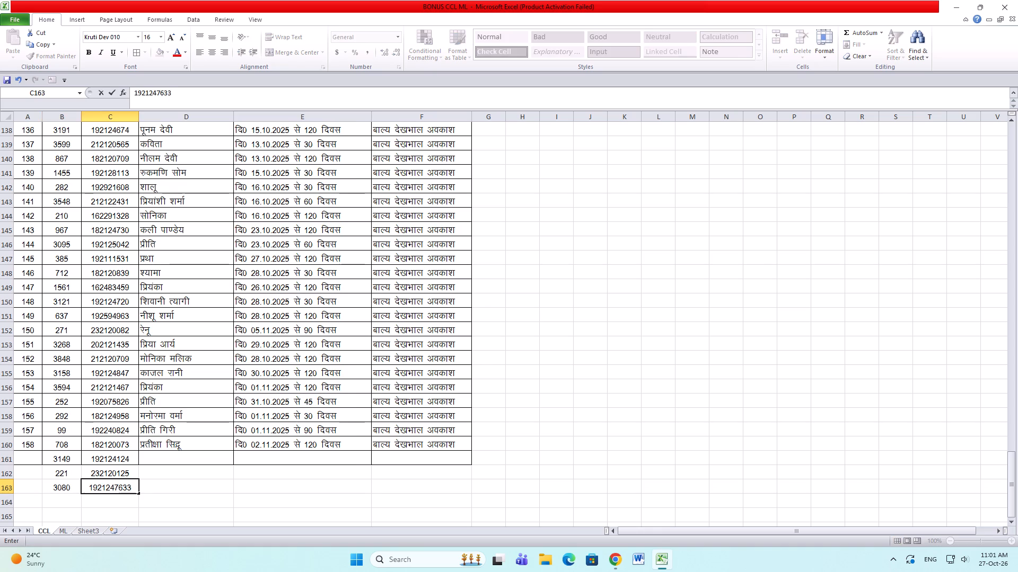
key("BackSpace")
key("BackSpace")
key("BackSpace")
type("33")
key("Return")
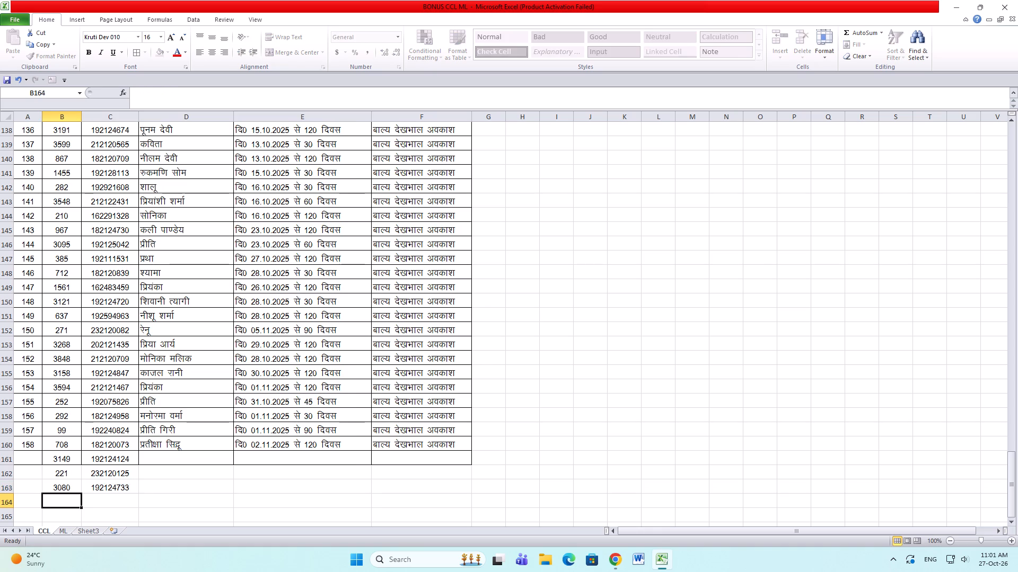
Enter the employees' names in Hindi in D161 and D162.
left_click(168, 470)
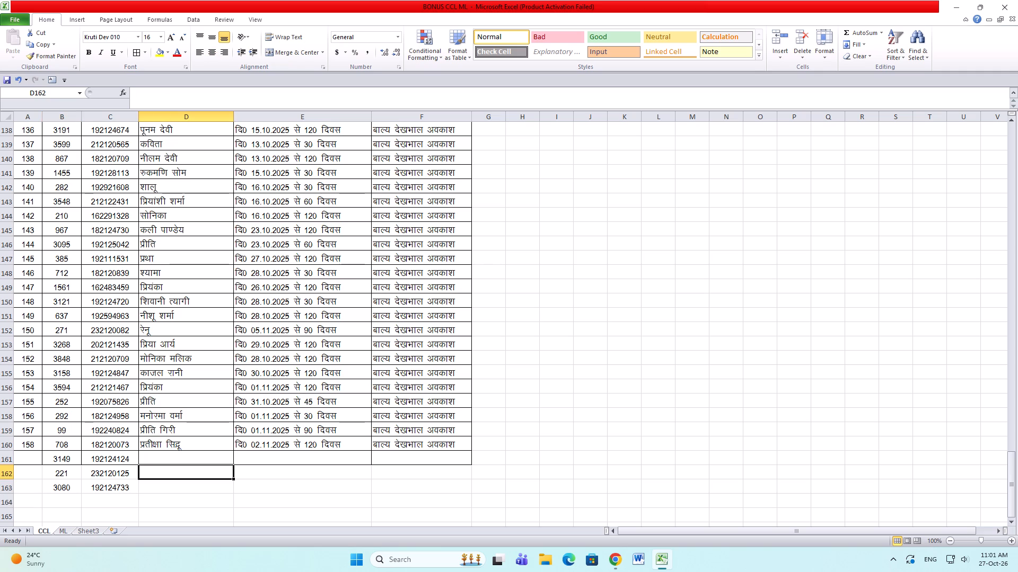
left_click(159, 457)
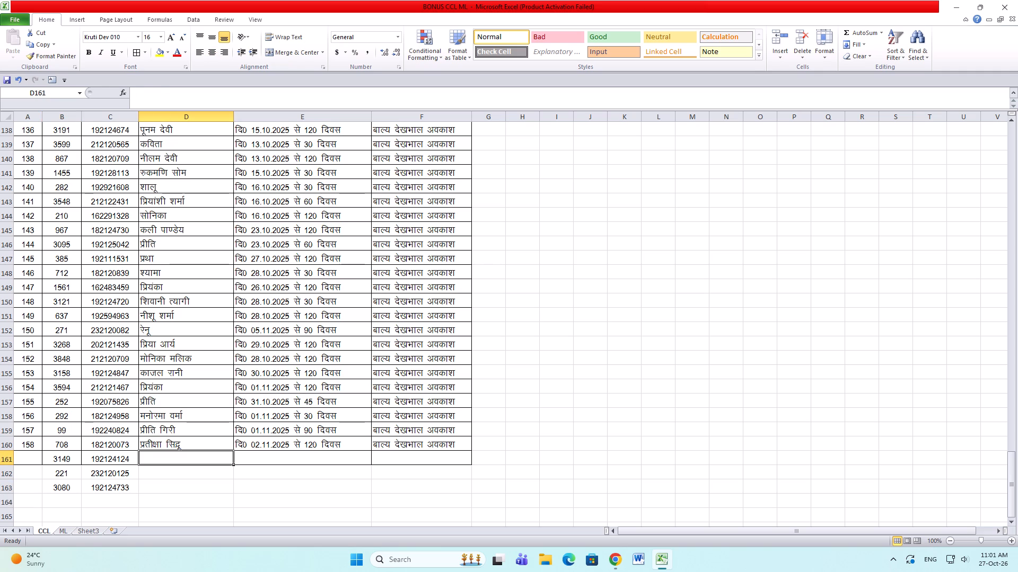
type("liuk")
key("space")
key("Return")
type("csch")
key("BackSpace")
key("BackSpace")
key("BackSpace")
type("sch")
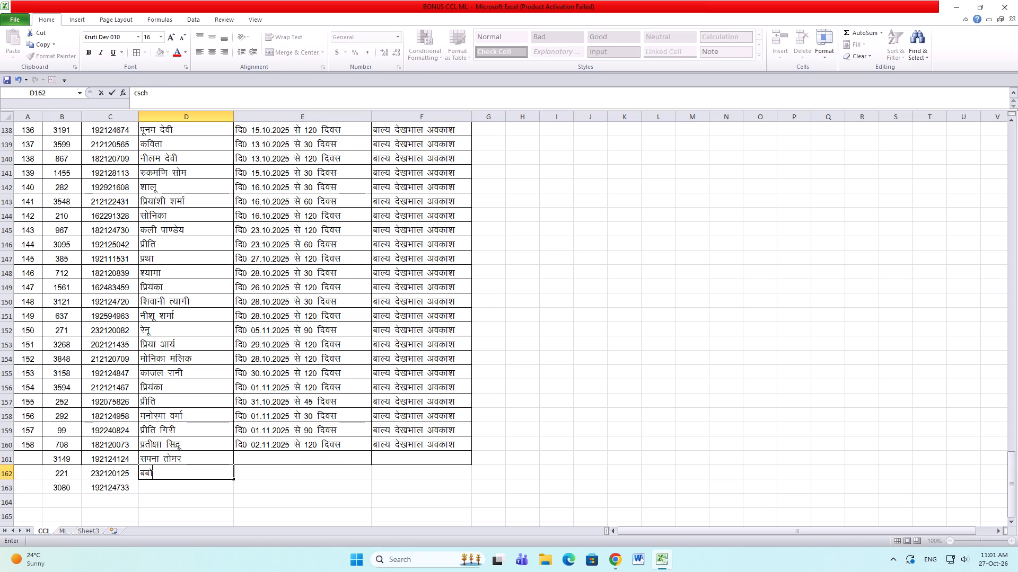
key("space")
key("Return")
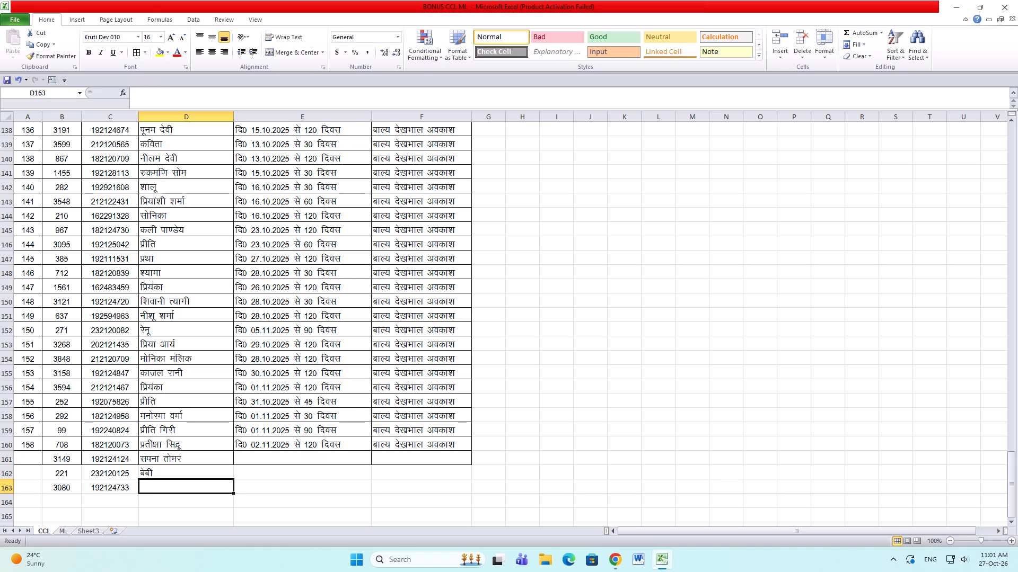
Enter the third employee's full name in Hindi in D163, correcting the spelling of the surname.
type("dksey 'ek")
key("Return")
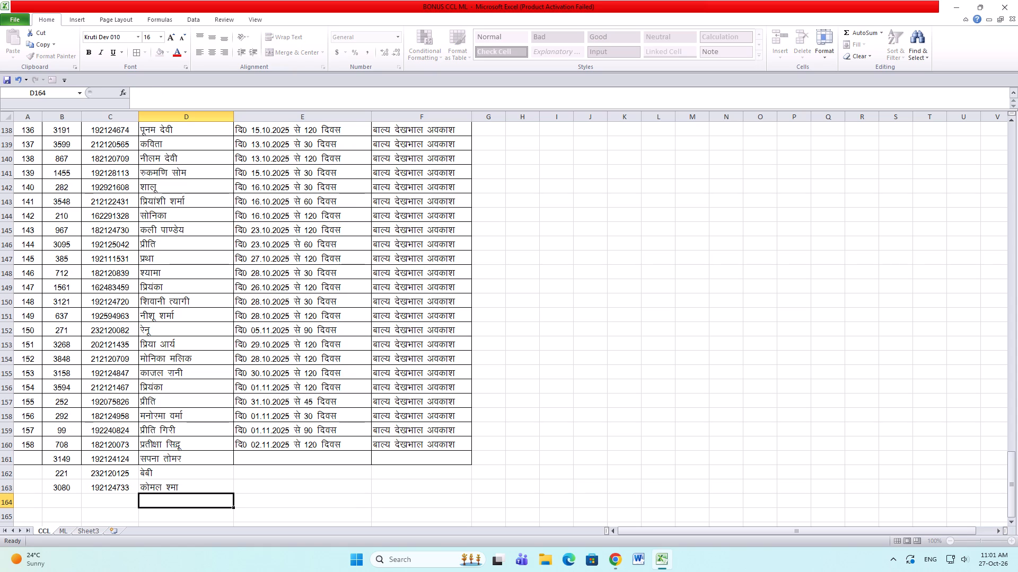
double_click(186, 488)
key("BackSpace")
key("BackSpace")
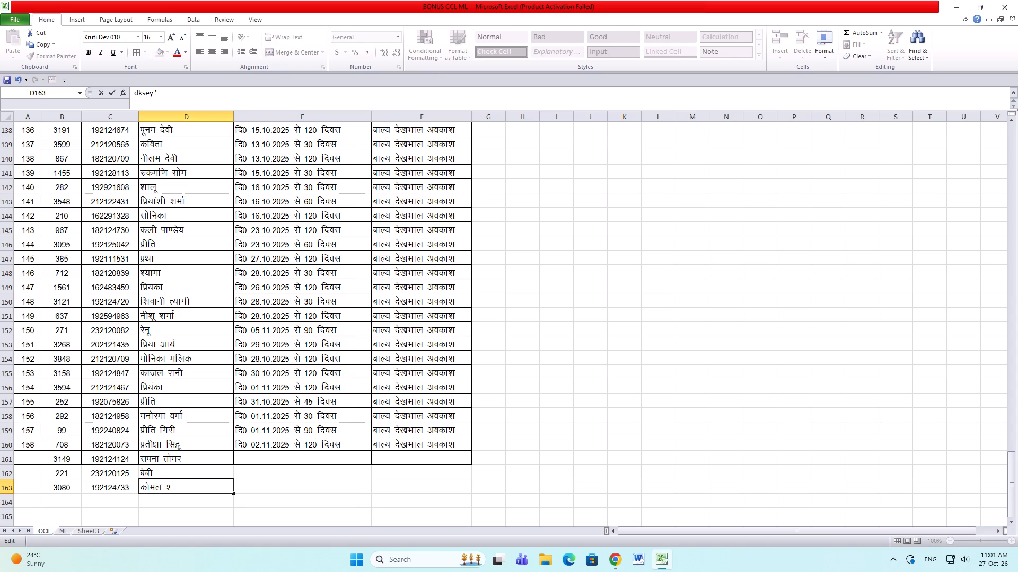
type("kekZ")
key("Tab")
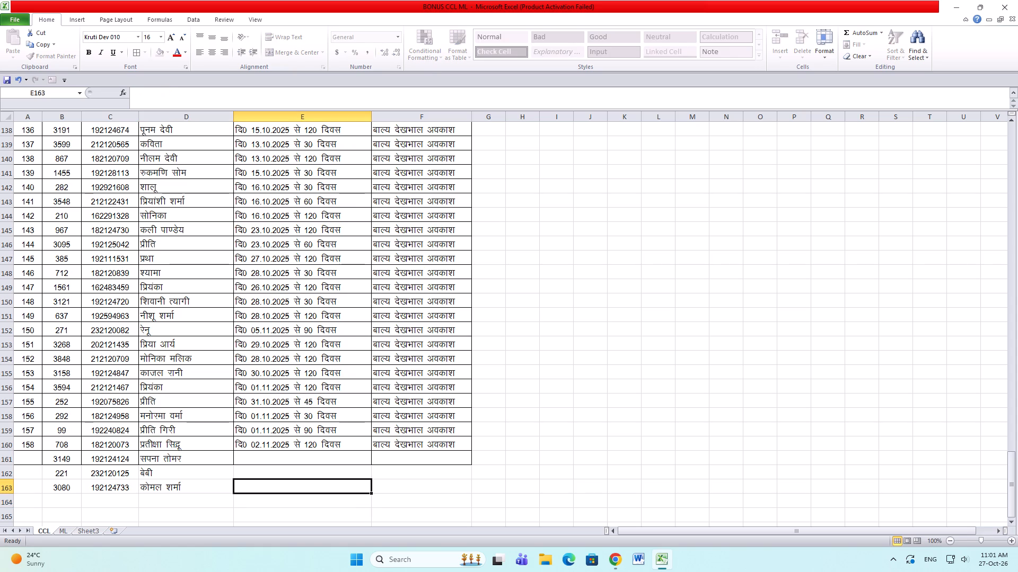
Enter the leave period दि0 20.11.2025 से 30 दिवस in E161 and the leave type बाल्य देखभाल अवकाश in F161.
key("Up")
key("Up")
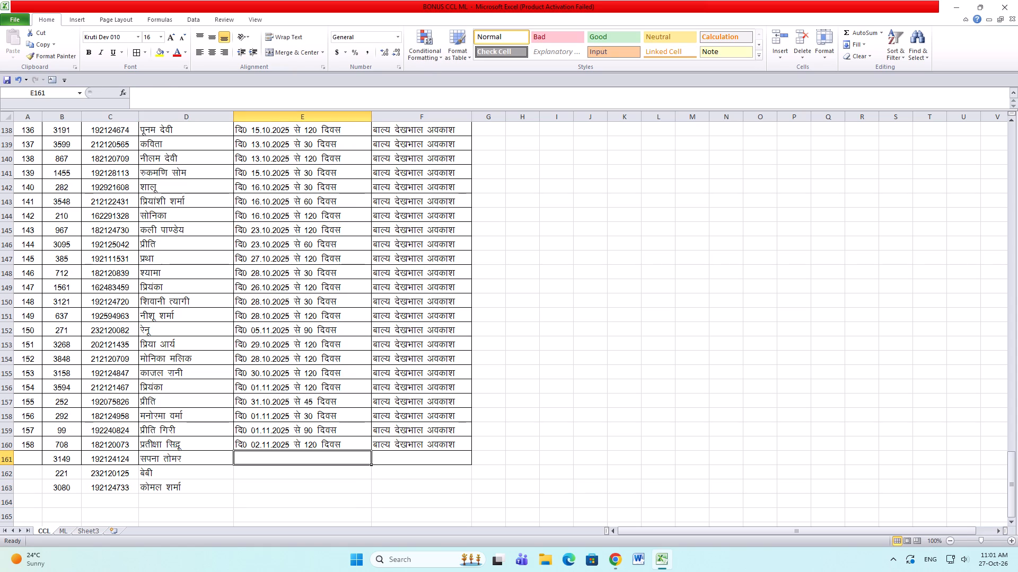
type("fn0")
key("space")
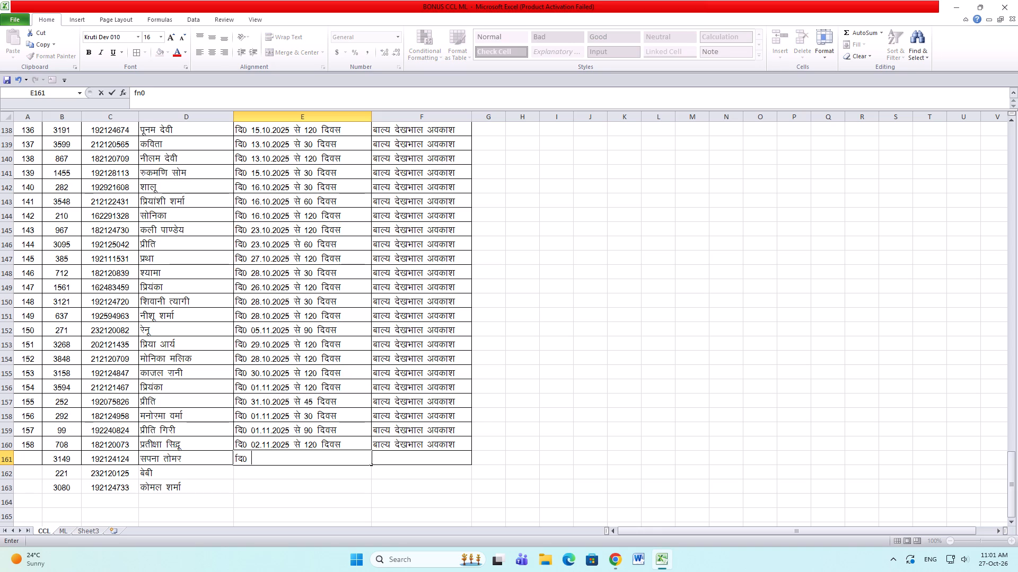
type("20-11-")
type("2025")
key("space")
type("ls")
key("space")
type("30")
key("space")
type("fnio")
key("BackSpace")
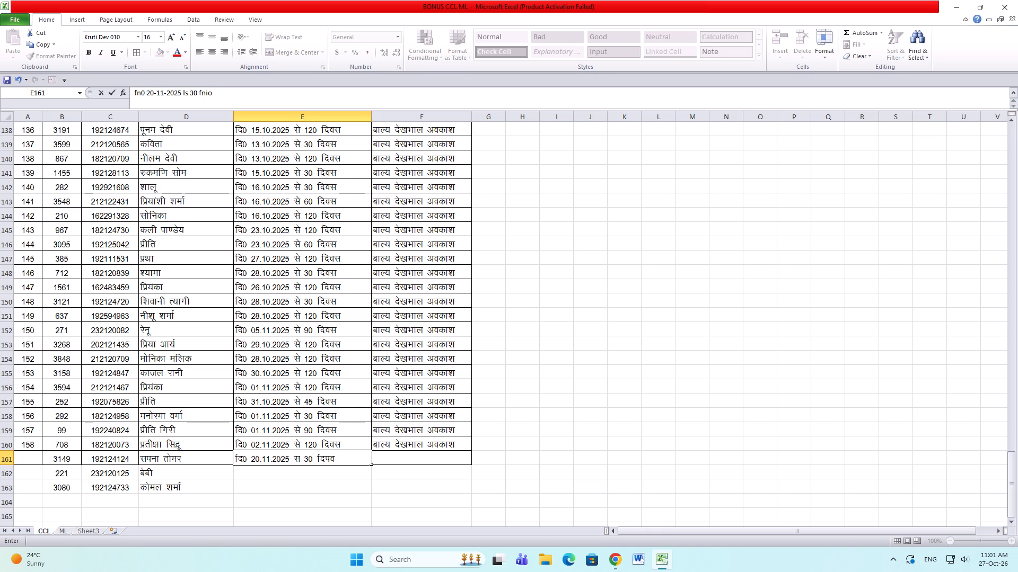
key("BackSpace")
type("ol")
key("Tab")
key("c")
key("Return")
Enter the leave period दि0 08.11.2025 से 45 दिवस in E162 and the leave type बाल्य देखभाल अवकाश in F162.
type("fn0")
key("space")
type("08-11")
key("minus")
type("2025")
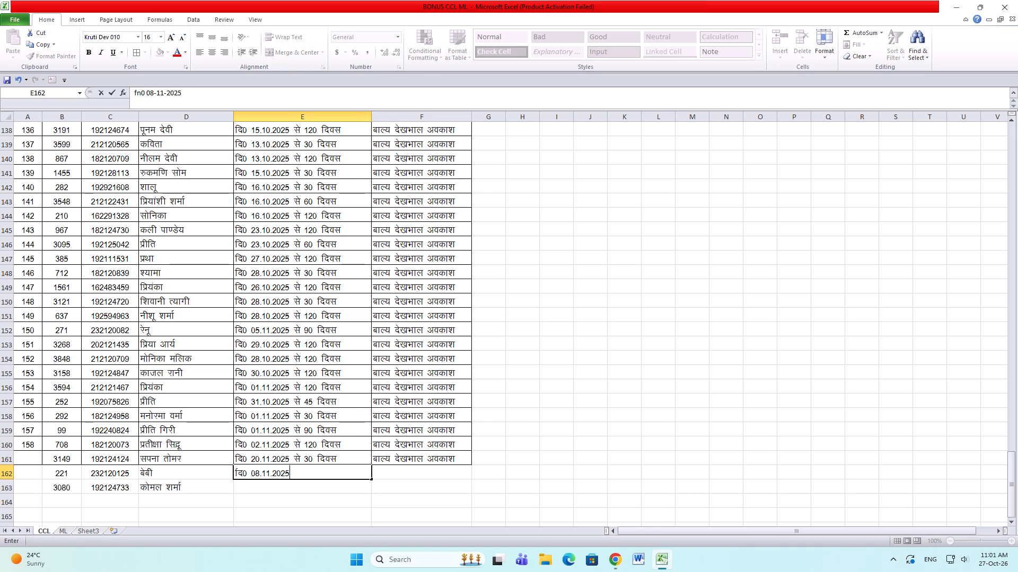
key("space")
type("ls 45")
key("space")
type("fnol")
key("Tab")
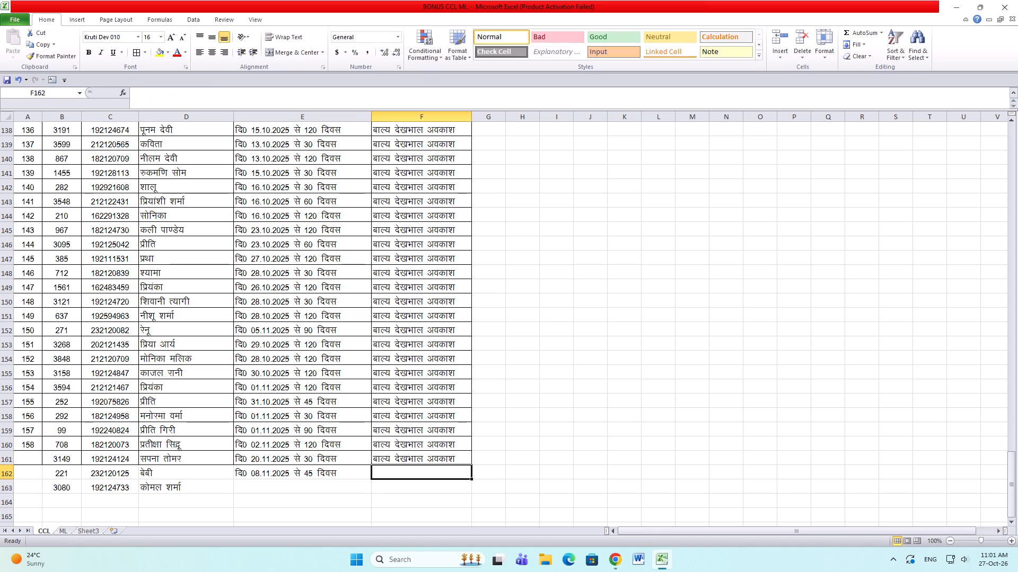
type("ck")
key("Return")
Enter the leave period दि0 04.11.2025 से 60 दिवस in E163 and the leave type बाल्य देखभाल अवकाश in F163.
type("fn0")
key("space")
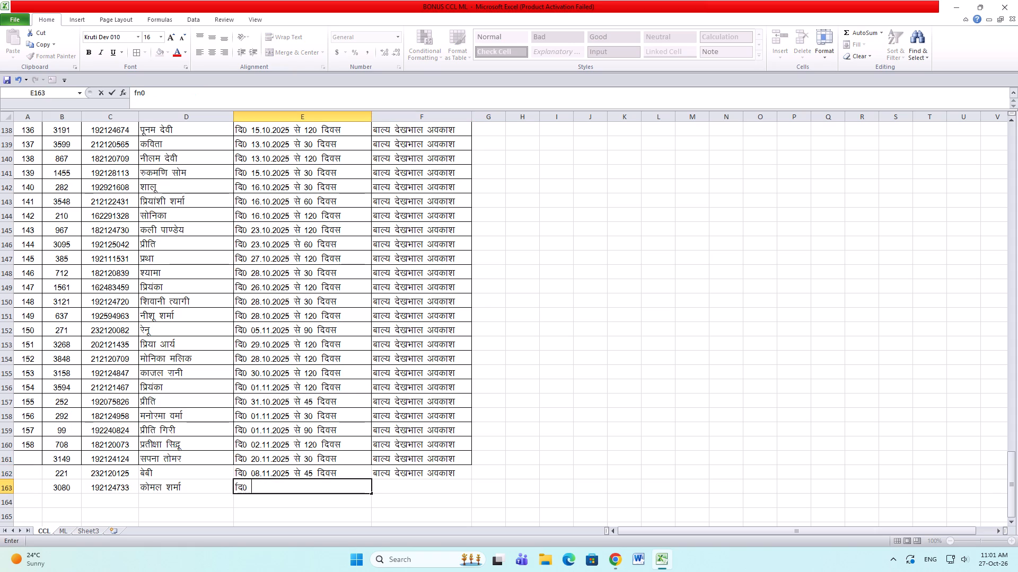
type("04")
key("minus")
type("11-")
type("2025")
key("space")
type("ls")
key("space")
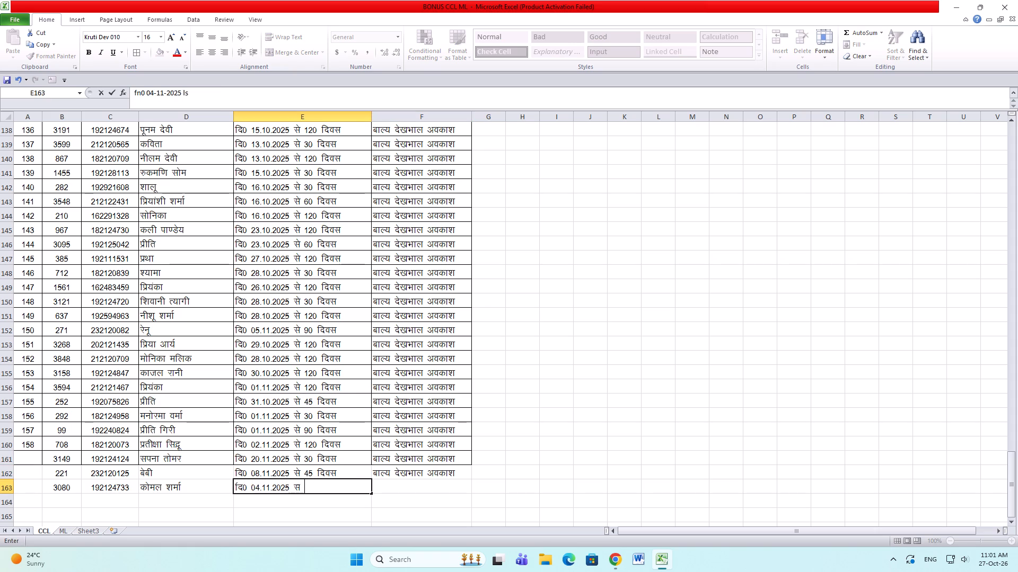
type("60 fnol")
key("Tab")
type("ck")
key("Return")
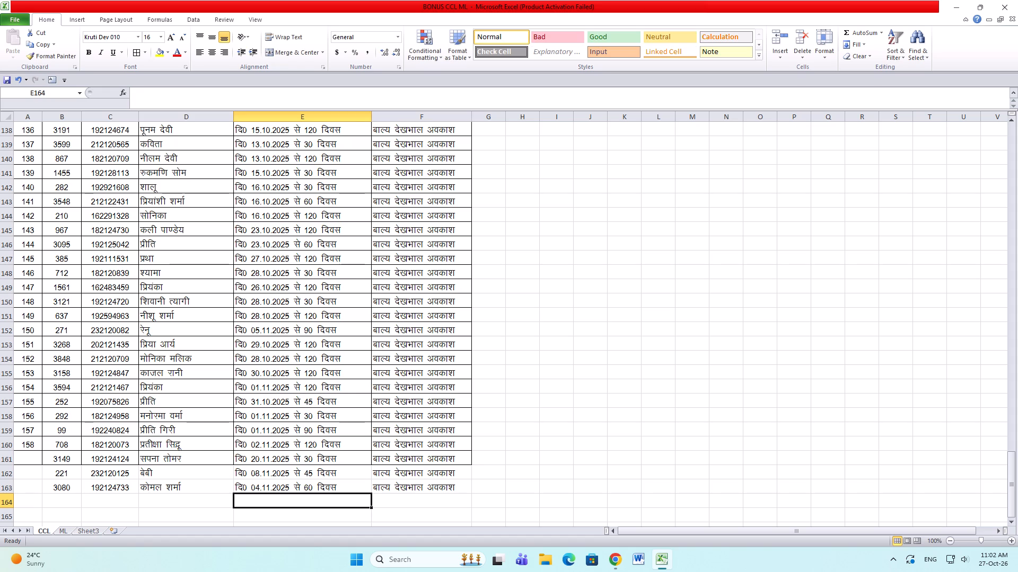
left_click(50, 495)
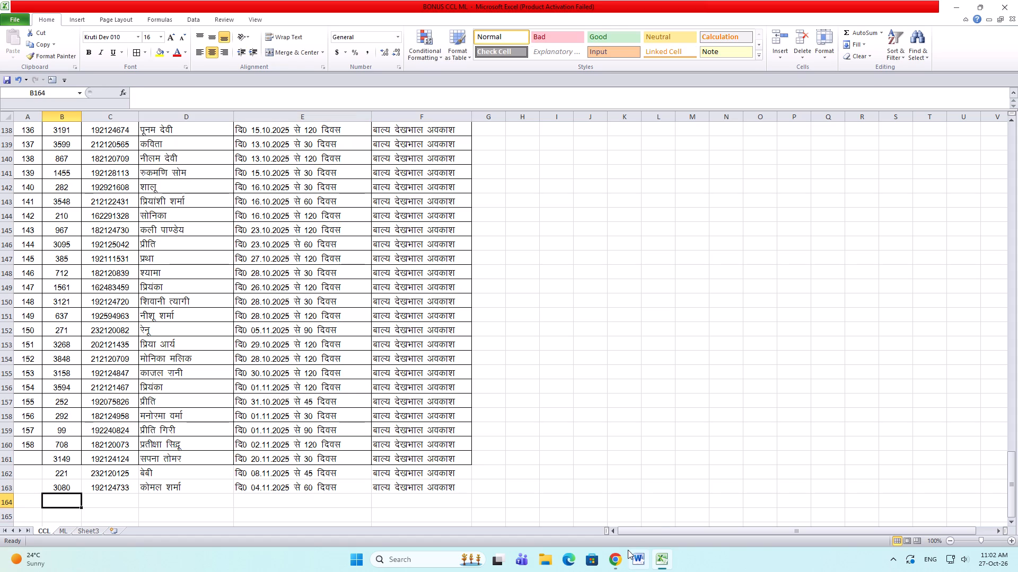
Enter the next employee's short number, nine-digit ID number and full name in Hindi in B164, C164 and D164.
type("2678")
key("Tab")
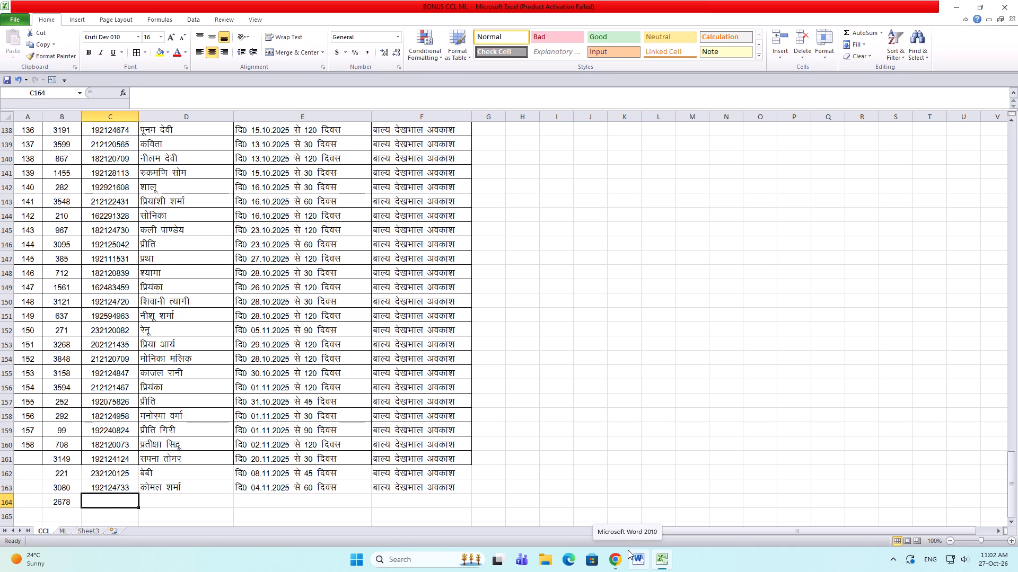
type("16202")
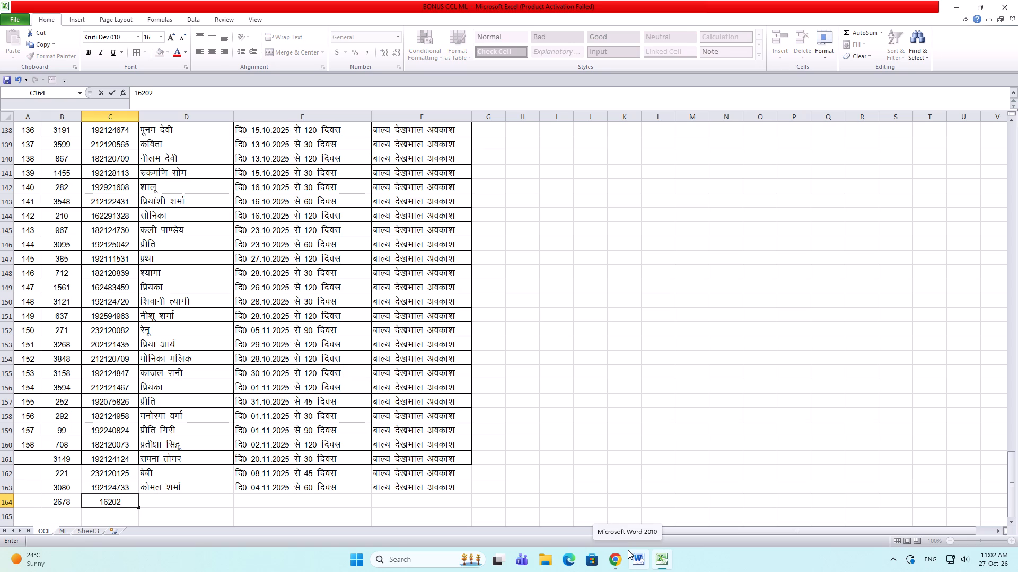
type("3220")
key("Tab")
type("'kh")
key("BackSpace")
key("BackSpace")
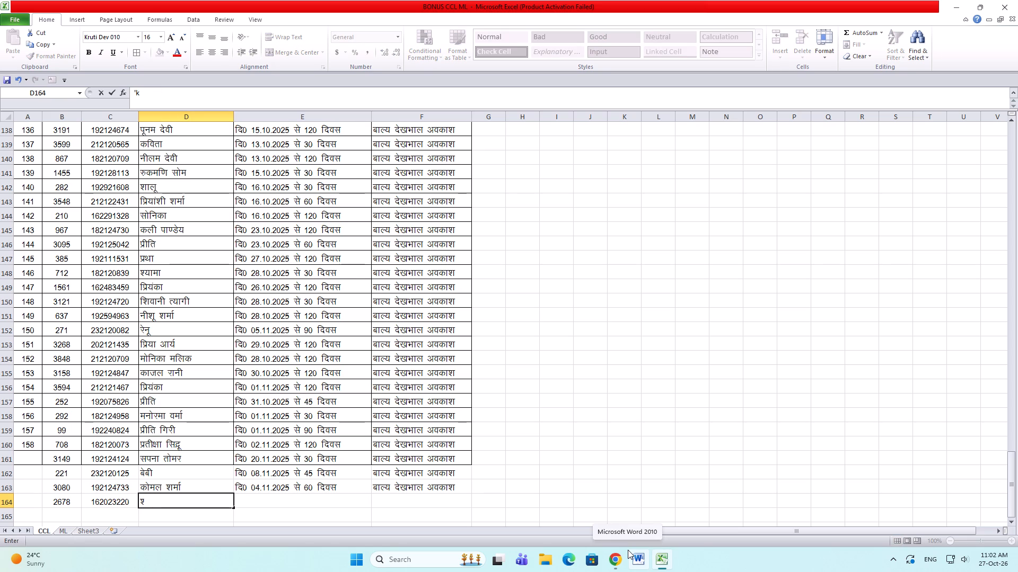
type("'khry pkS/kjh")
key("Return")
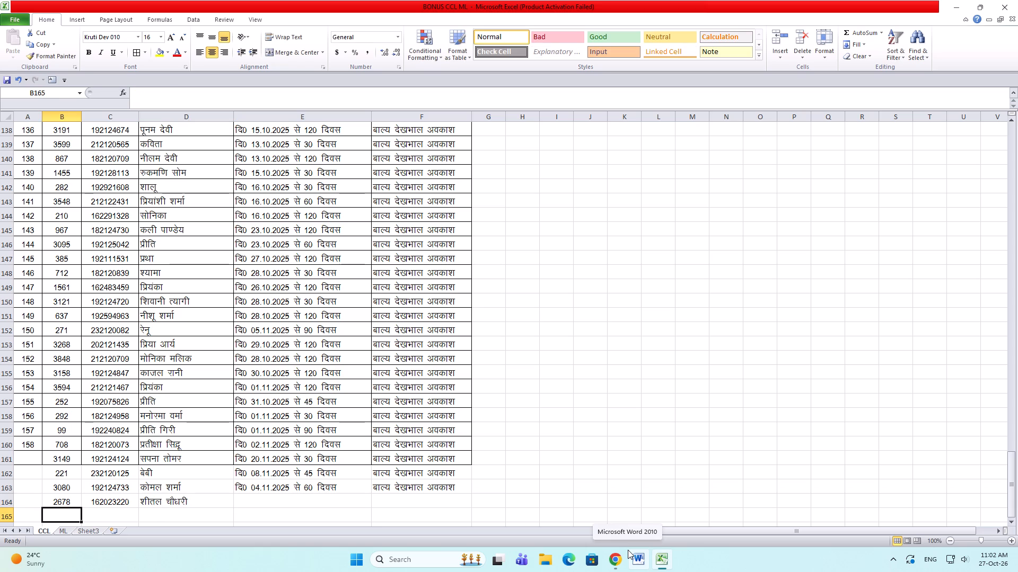
Enter the next employee's short number, nine-digit ID number and Hindi name in B165:D165, correcting a digit in the ID number.
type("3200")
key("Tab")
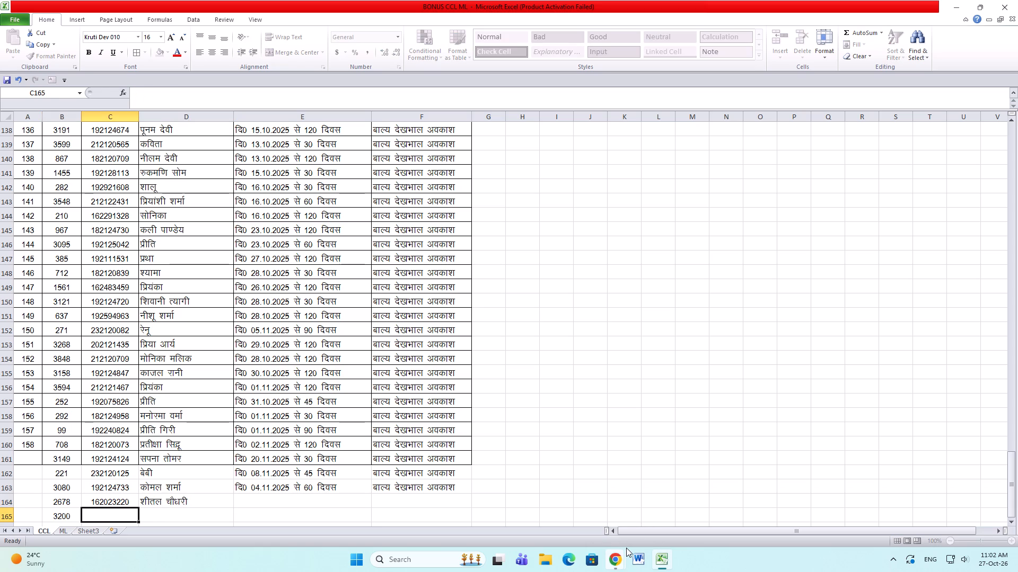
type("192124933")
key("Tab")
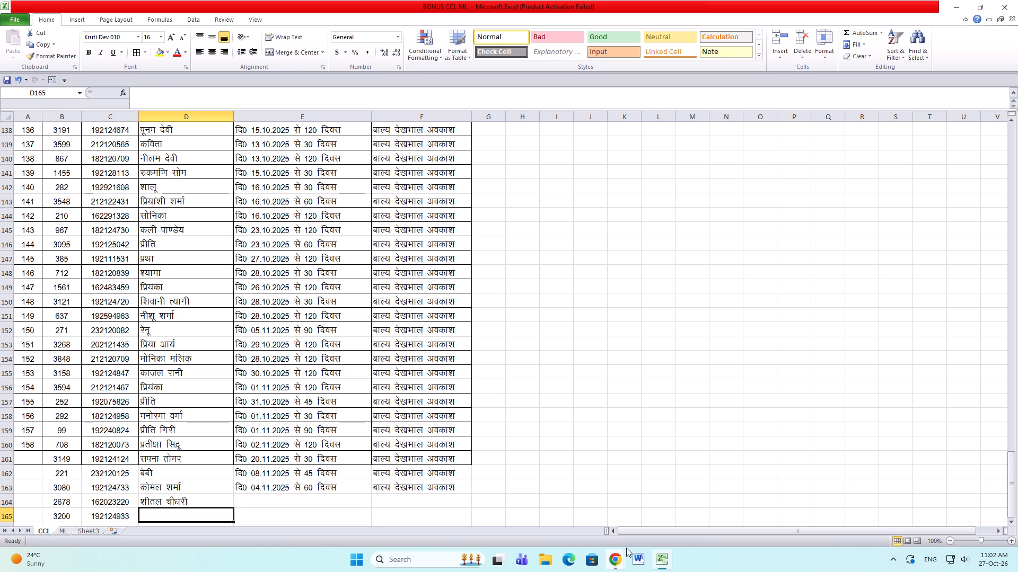
double_click(124, 513)
key("BackSpace")
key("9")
key("Tab")
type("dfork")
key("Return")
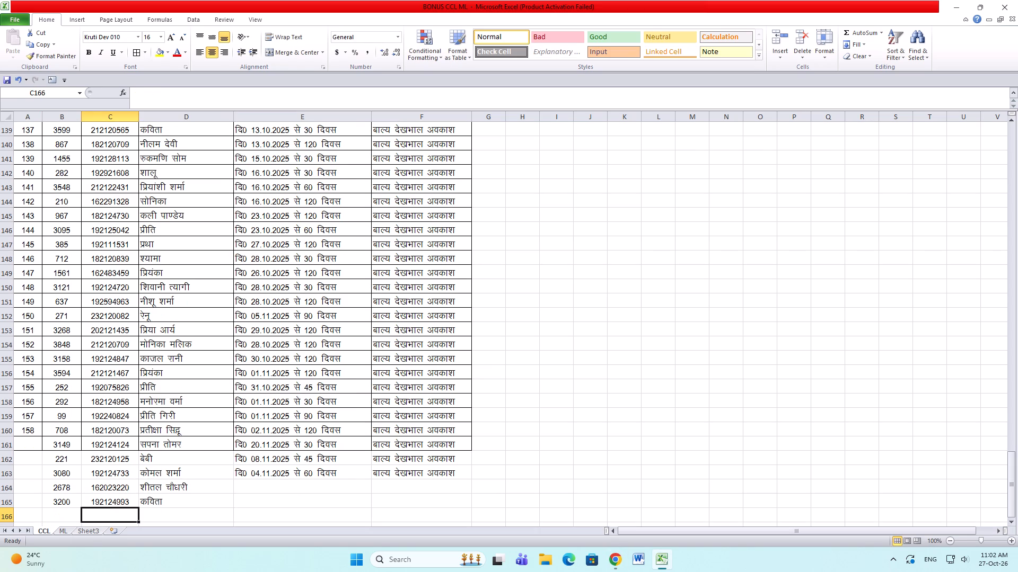
Enter the next employee's short number, nine-digit ID number and Hindi name in B166, C166 and D166.
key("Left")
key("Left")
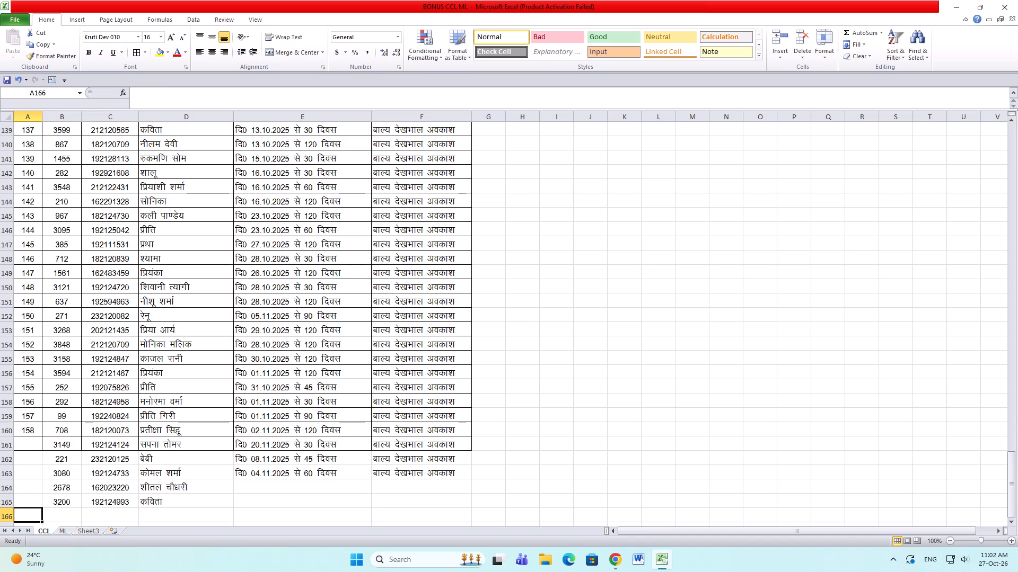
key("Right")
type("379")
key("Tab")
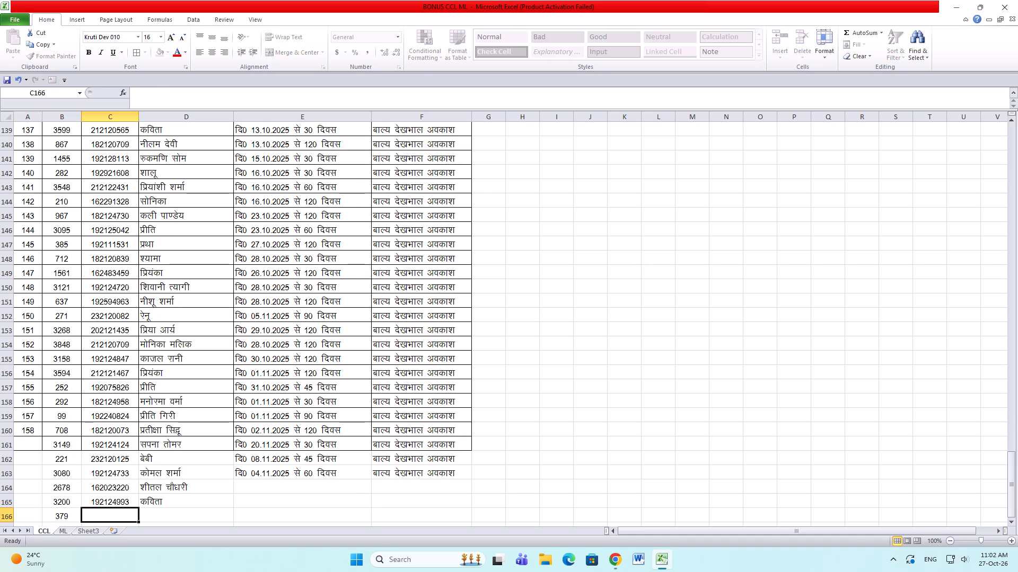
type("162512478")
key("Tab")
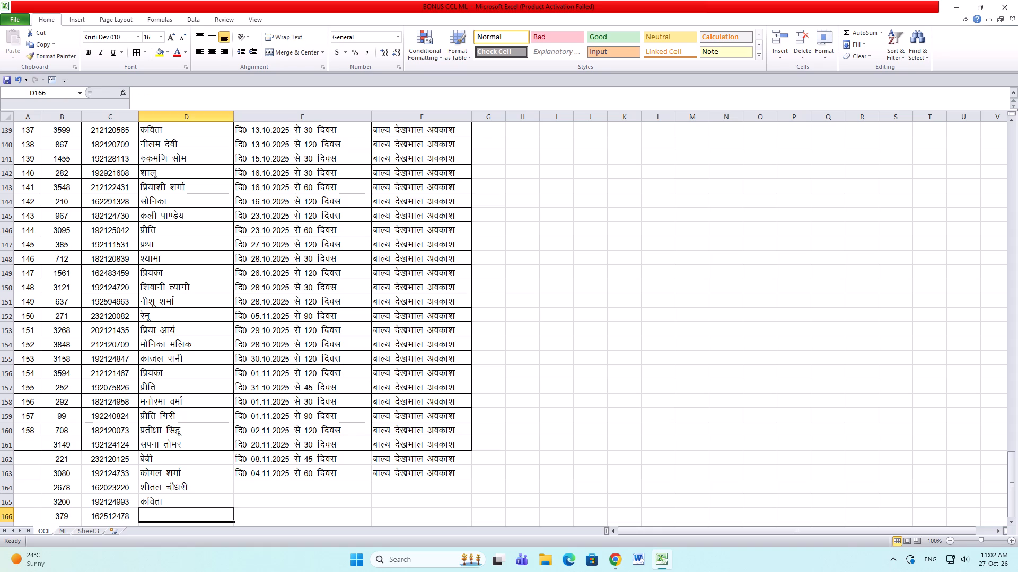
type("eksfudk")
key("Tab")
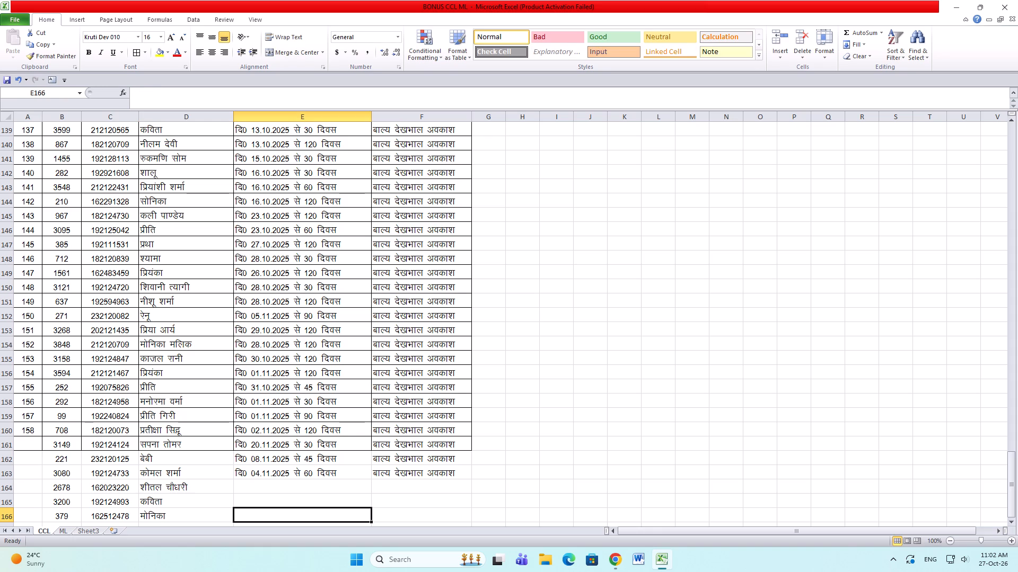
Enter the leave period दि0 08.11.2025 से 120 दिवस in E164.
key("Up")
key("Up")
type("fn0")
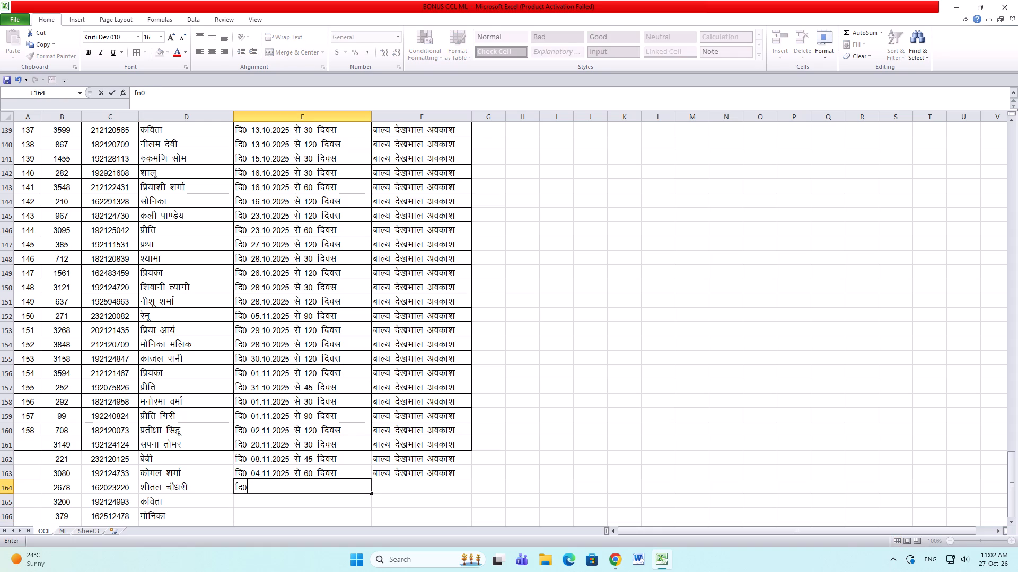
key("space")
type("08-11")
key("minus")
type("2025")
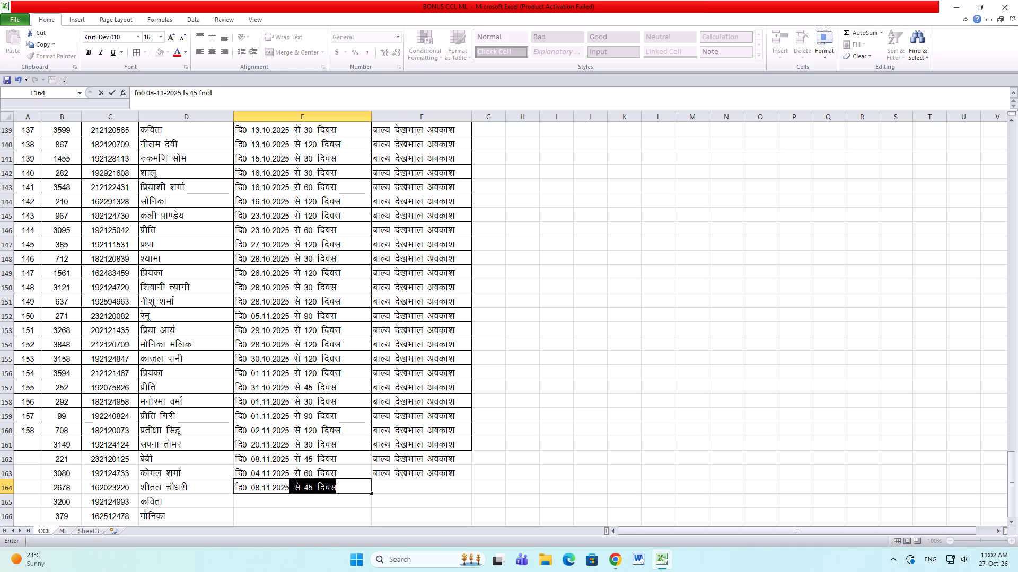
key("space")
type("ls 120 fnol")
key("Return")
Enter the leave period दि0 11.11.2025 से 60 दिवस in E165.
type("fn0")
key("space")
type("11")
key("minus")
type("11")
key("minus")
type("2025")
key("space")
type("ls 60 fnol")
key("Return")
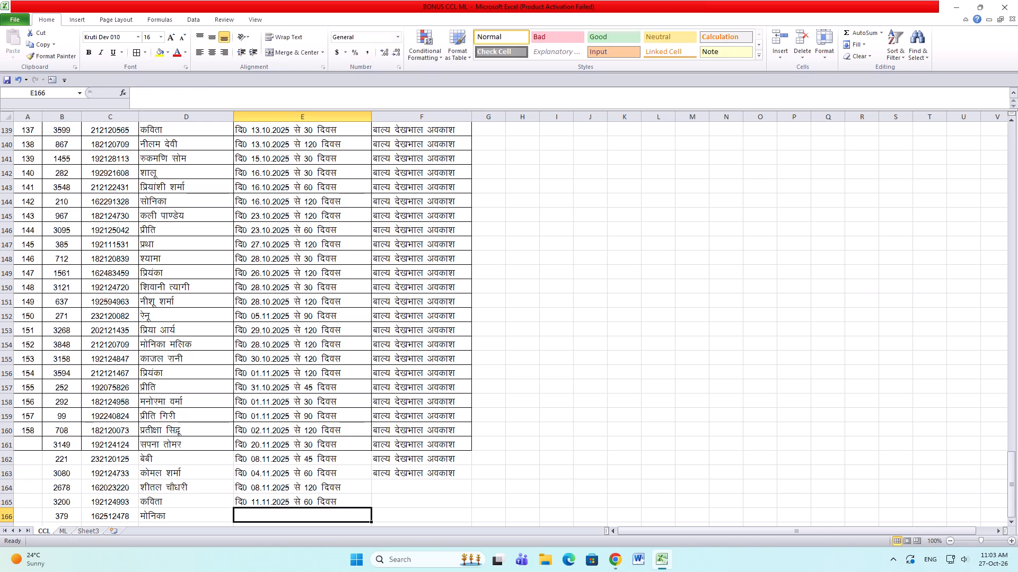
Enter the leave period दि0 13.11.2025 से 120 दिवस in E166.
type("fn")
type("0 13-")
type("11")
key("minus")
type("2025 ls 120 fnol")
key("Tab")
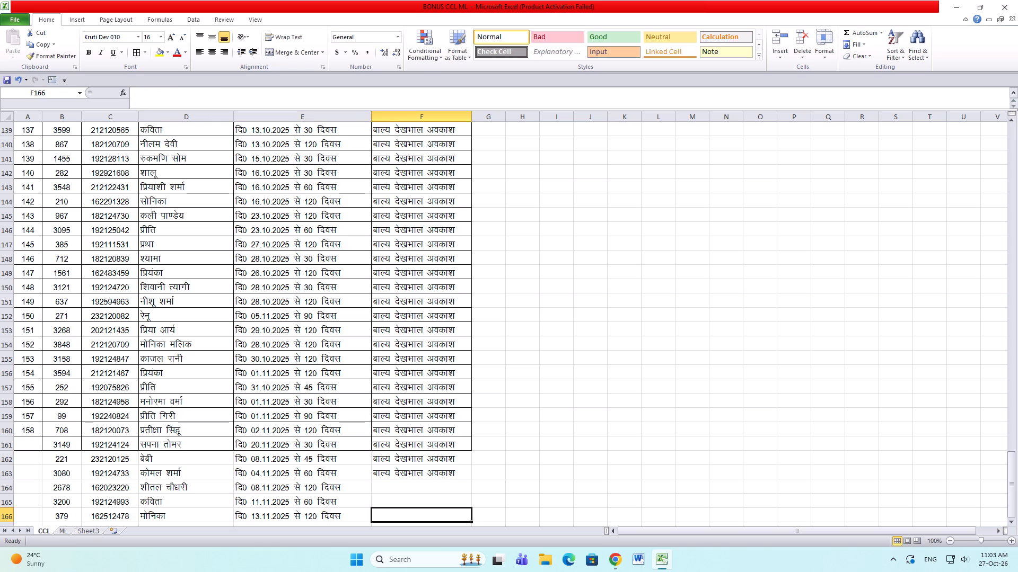
Fill the leave type बाल्य देखभाल अवकाश down from the row above into F164, F165 and F166.
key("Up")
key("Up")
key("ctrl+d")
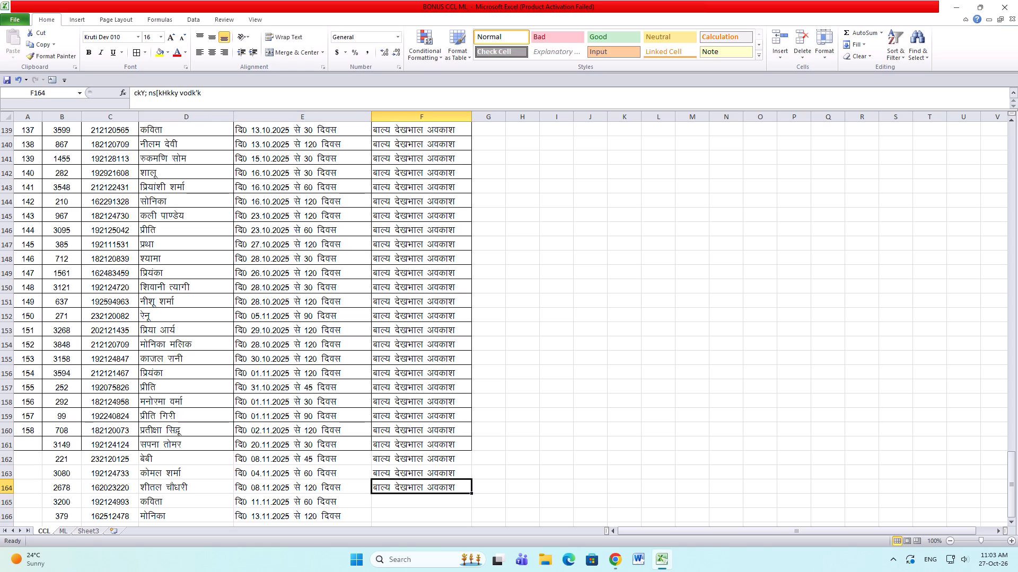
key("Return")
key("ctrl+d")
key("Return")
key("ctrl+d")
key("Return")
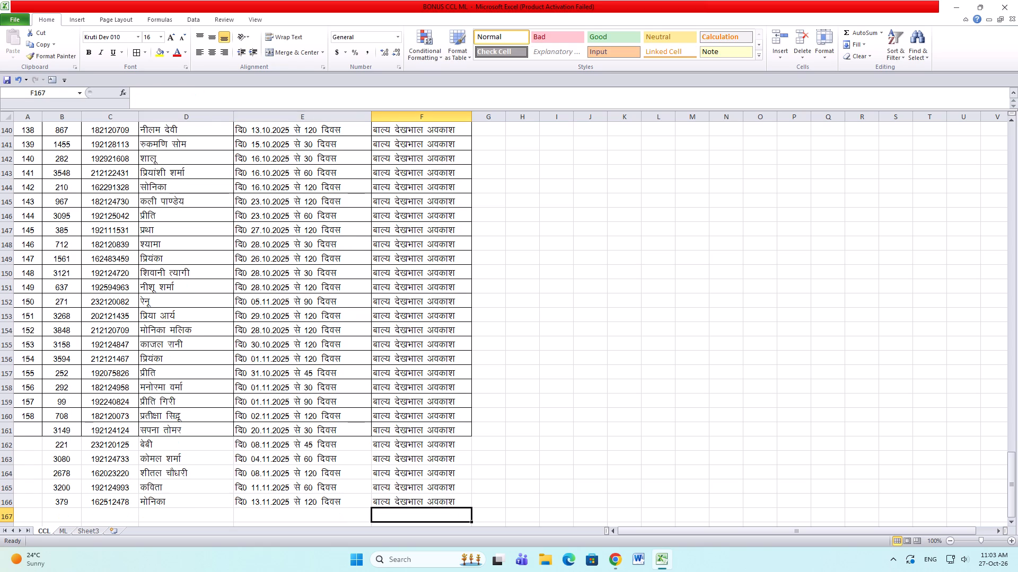
Save the BONUS CCL ML workbook.
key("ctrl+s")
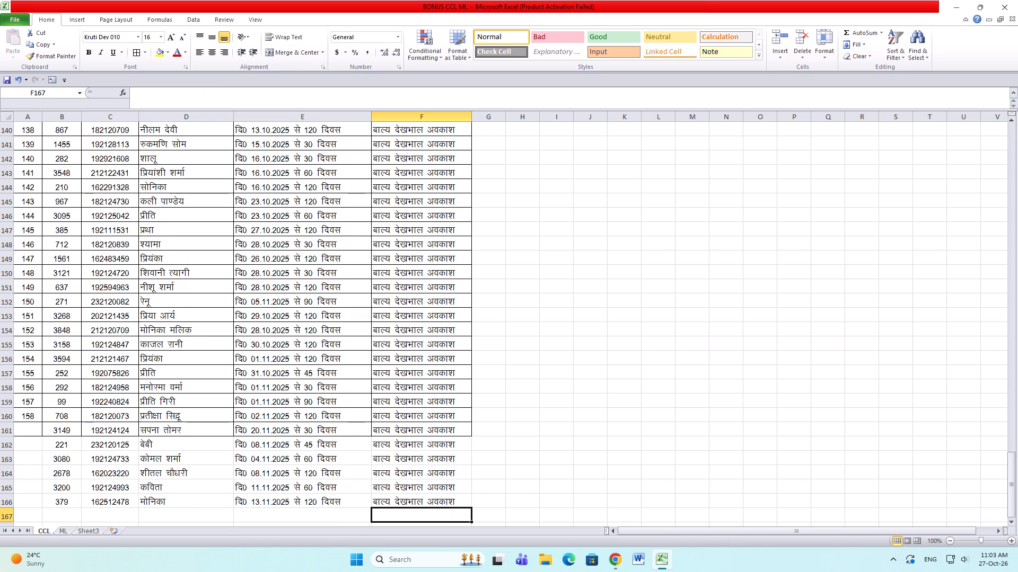
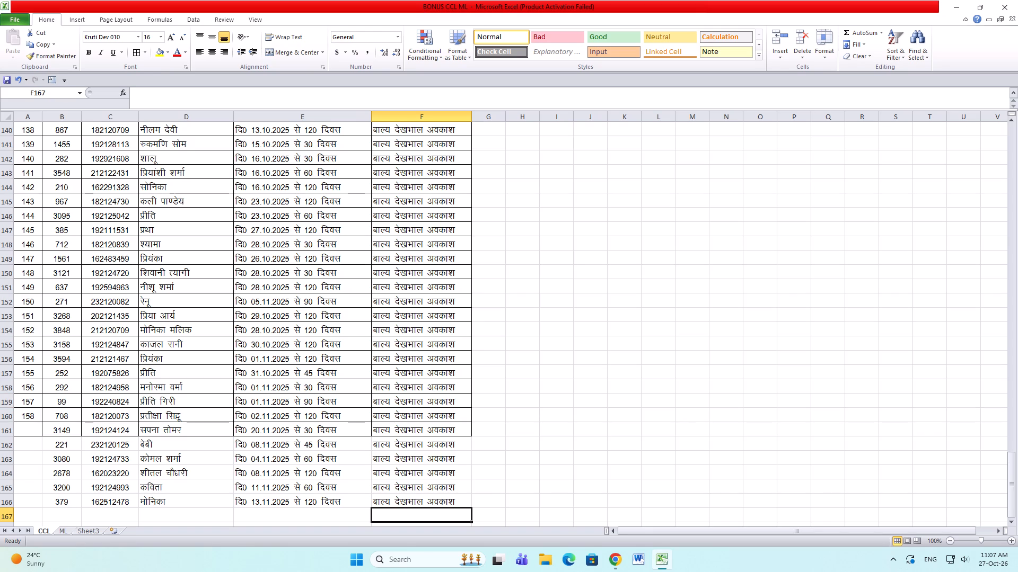
On the ML sheet, start a record in row 58 with the employee's two identification numbers and name in B58 through D58.
left_click(60, 532)
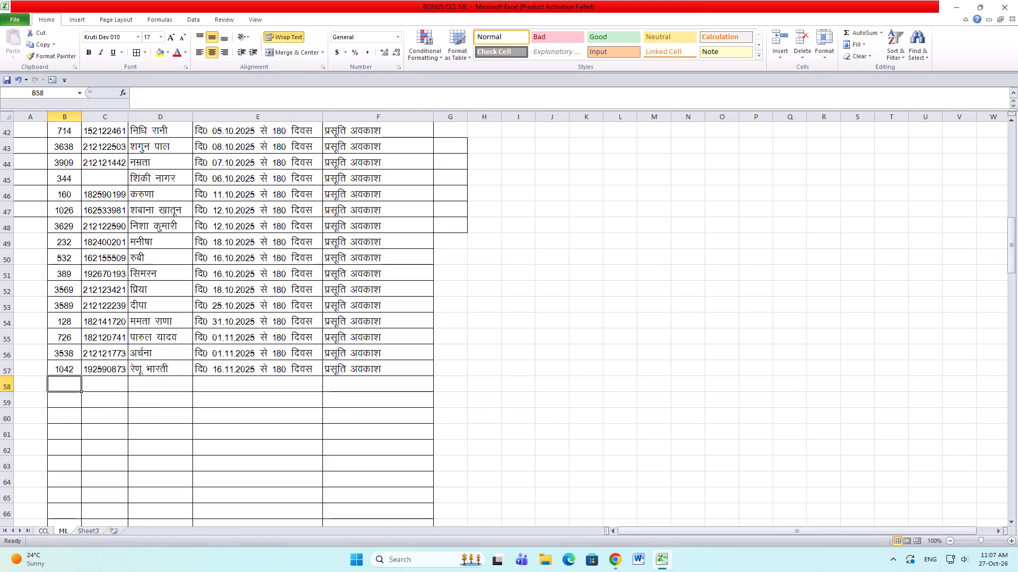
left_click(72, 388)
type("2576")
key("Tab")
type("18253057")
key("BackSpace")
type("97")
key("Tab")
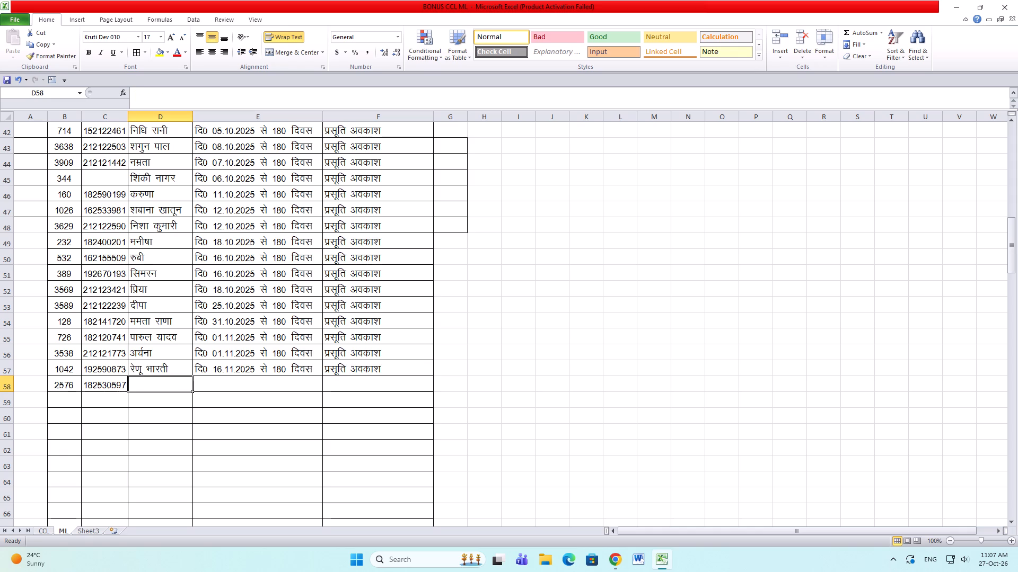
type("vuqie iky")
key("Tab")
Enter the leave period दि0 08.11.2025 से 180 दिवस in E58 and the leave type प्रसूति अवकाश in F58.
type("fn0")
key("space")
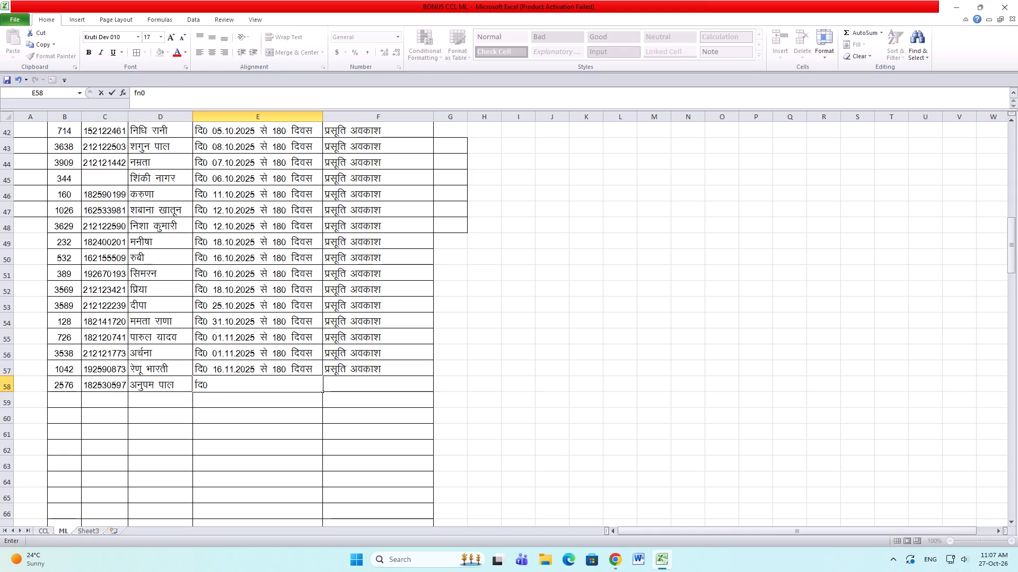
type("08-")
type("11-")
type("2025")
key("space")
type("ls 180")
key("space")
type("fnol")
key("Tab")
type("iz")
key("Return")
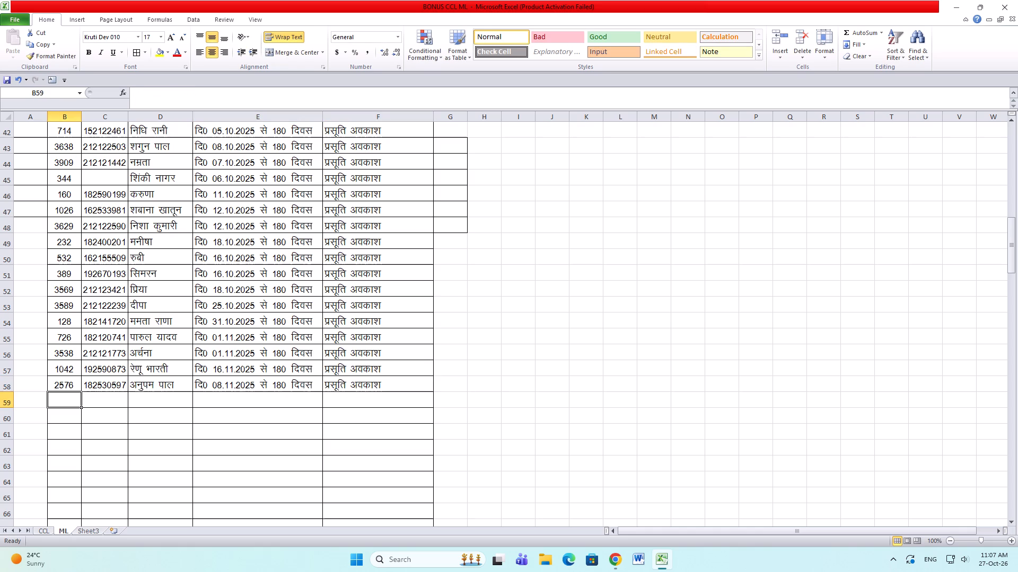
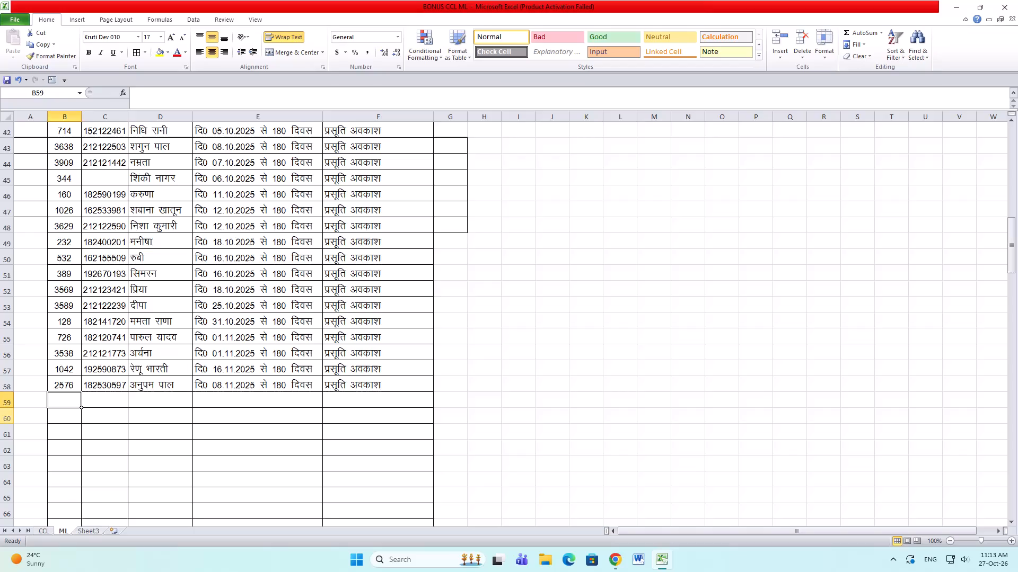
On the ML sheet, start a record in row 59 with the employee's two identification numbers and name in B59 through D59.
key("Return")
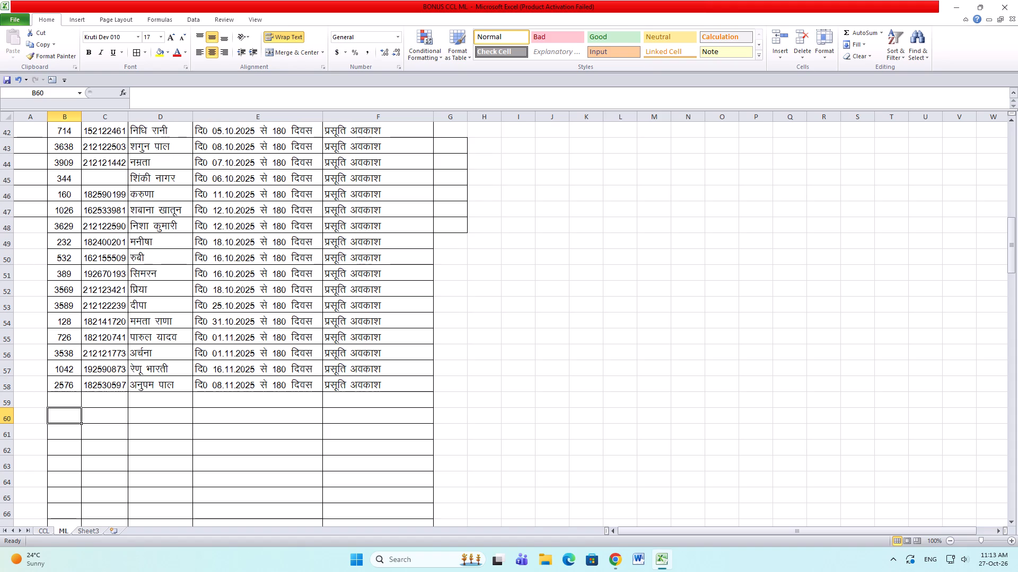
left_click(66, 395)
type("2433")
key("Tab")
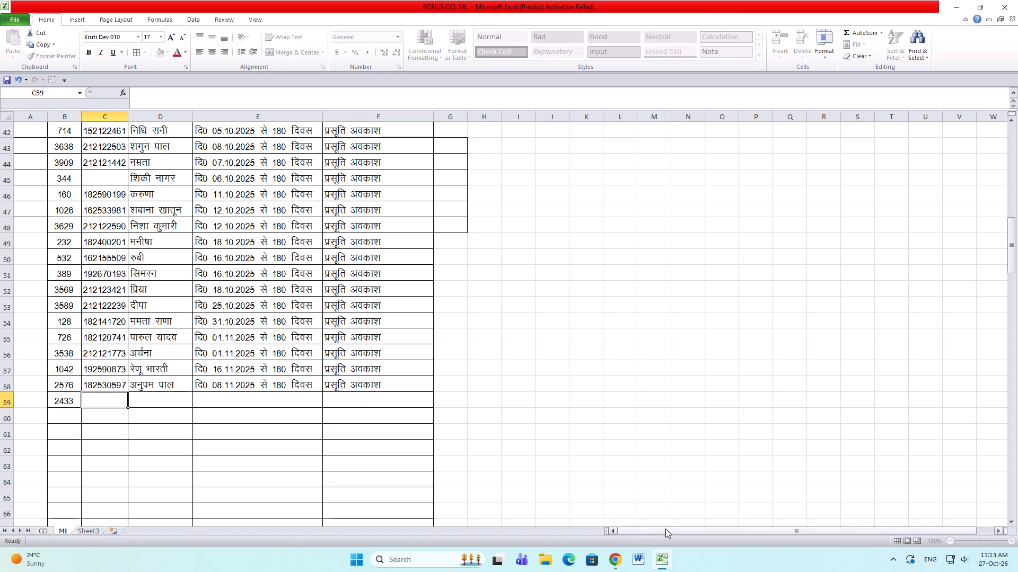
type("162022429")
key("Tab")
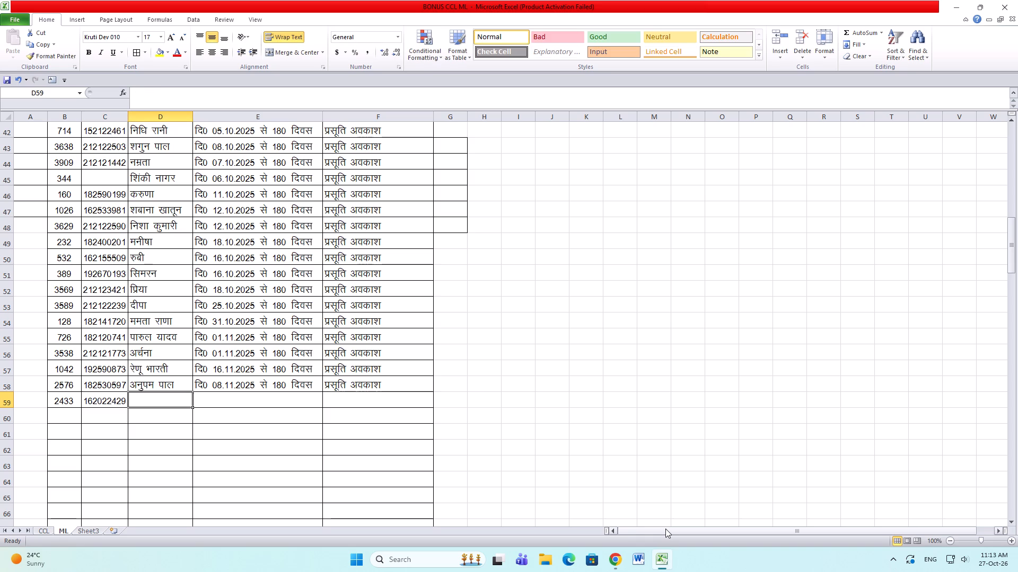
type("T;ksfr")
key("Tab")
Enter the leave period दि0 11.11.2025 से 180 दिवस in E59 and the leave type प्रसूति अवकाश in F59.
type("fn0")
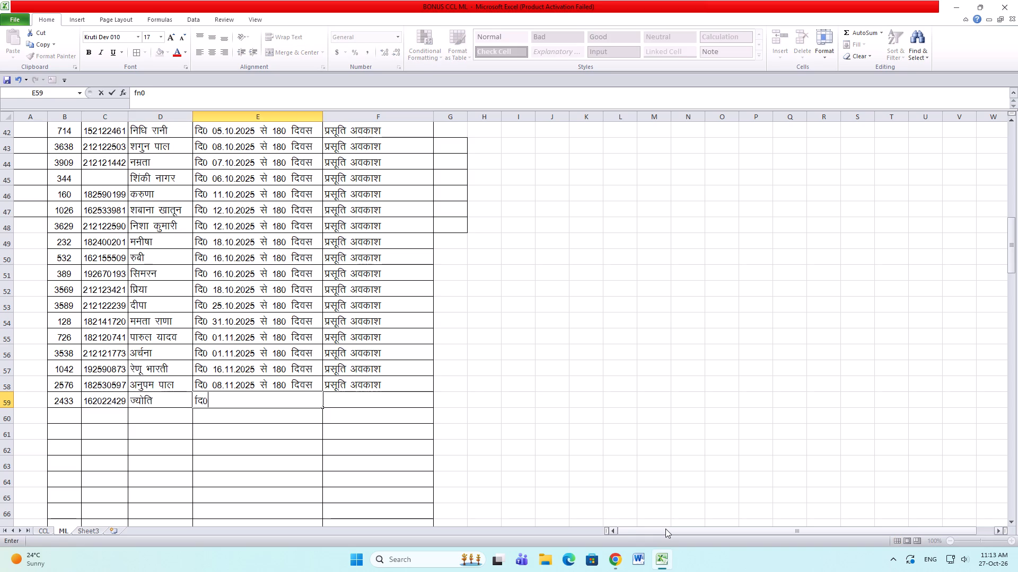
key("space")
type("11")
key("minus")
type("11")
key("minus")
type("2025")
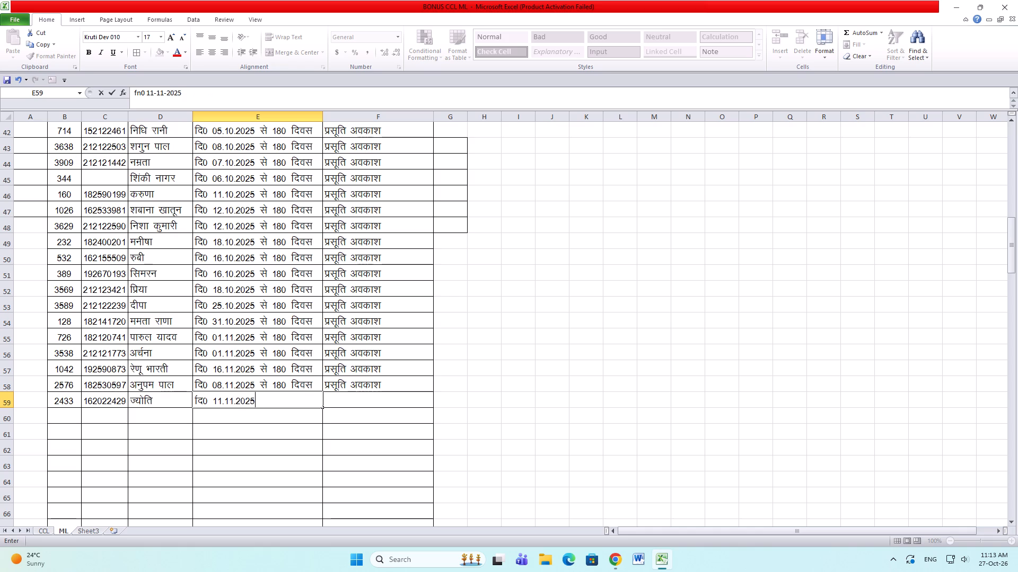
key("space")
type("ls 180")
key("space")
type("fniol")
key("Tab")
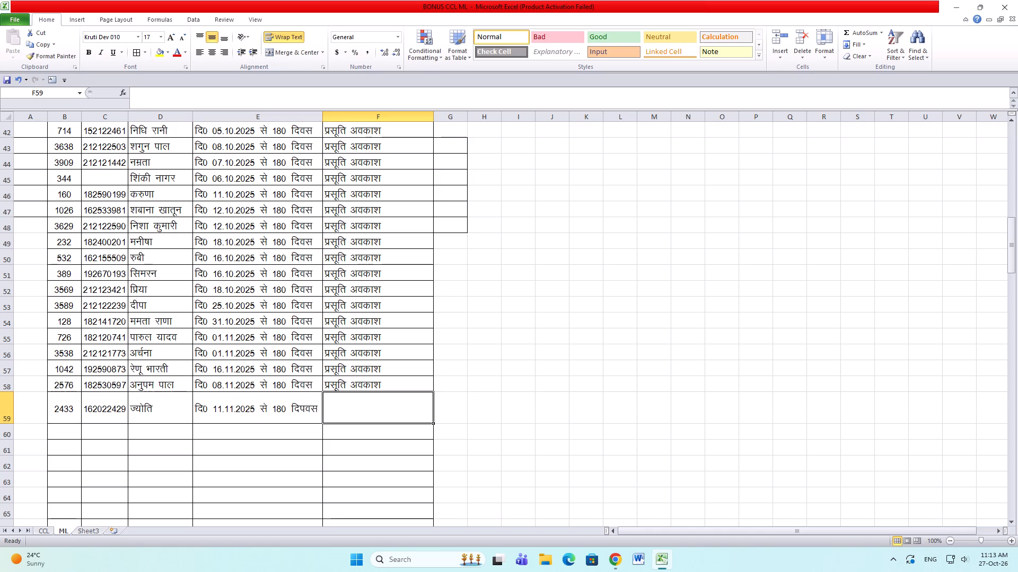
double_click(299, 407)
key("Delete")
key("Delete")
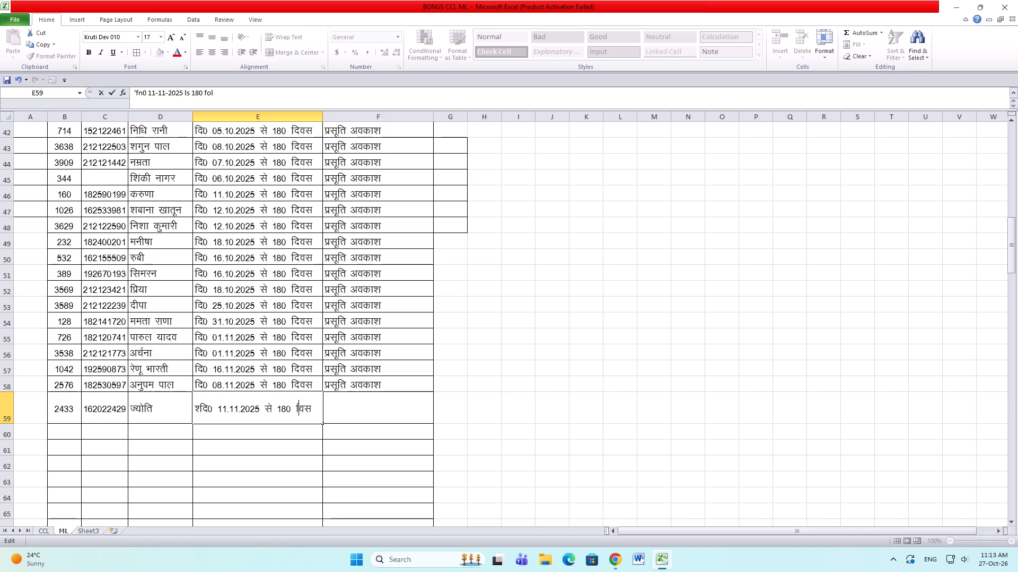
key("Delete")
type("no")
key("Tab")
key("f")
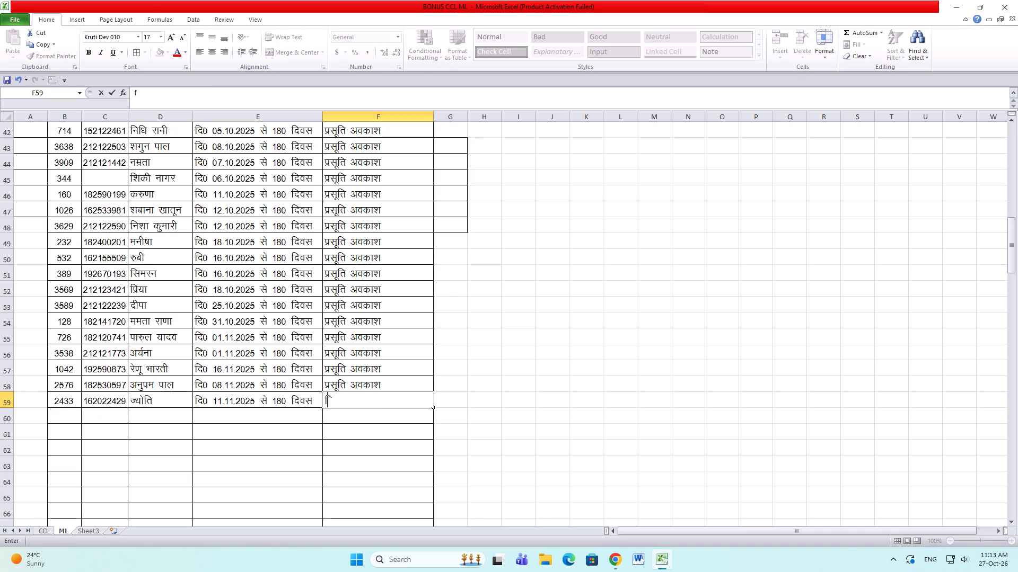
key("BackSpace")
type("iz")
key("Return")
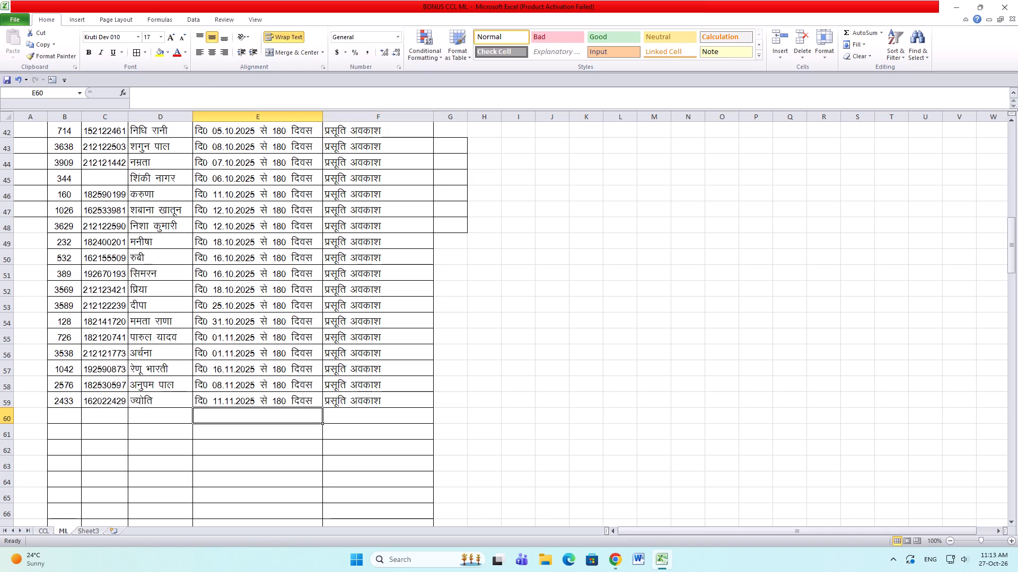
Start a record in row 60 with the employee's two identification numbers and name in B60 through D60.
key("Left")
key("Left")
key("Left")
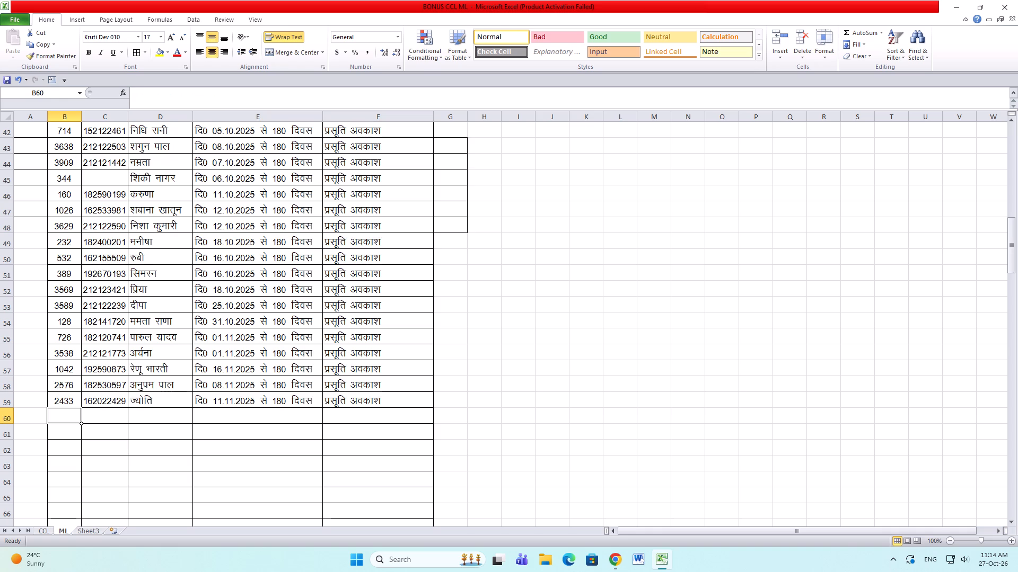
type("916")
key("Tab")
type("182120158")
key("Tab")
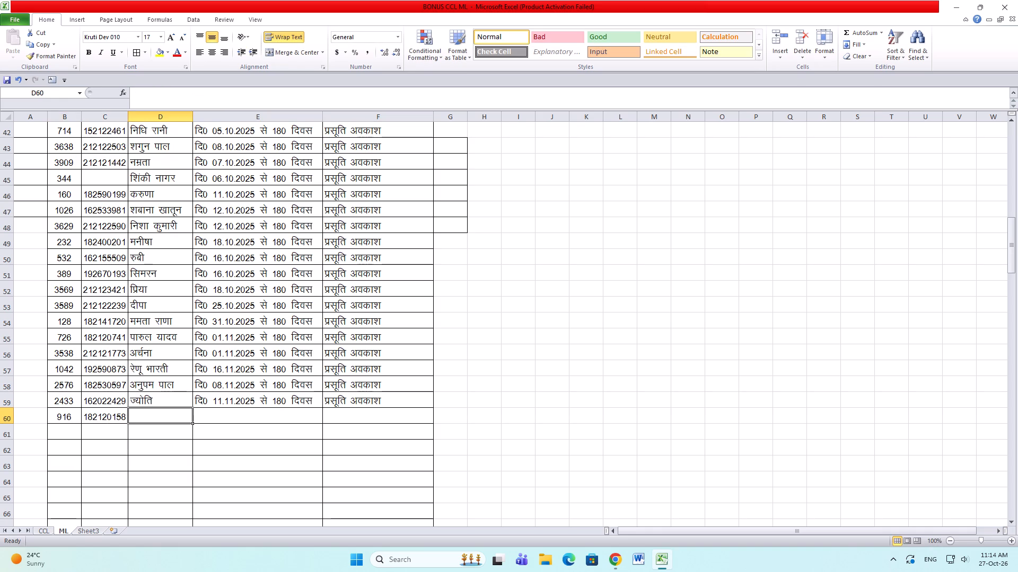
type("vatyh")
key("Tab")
Enter the leave period दि0 14.11.2025 से 180 दिवस in E60 and the leave type प्रसूति अवकाश in F60.
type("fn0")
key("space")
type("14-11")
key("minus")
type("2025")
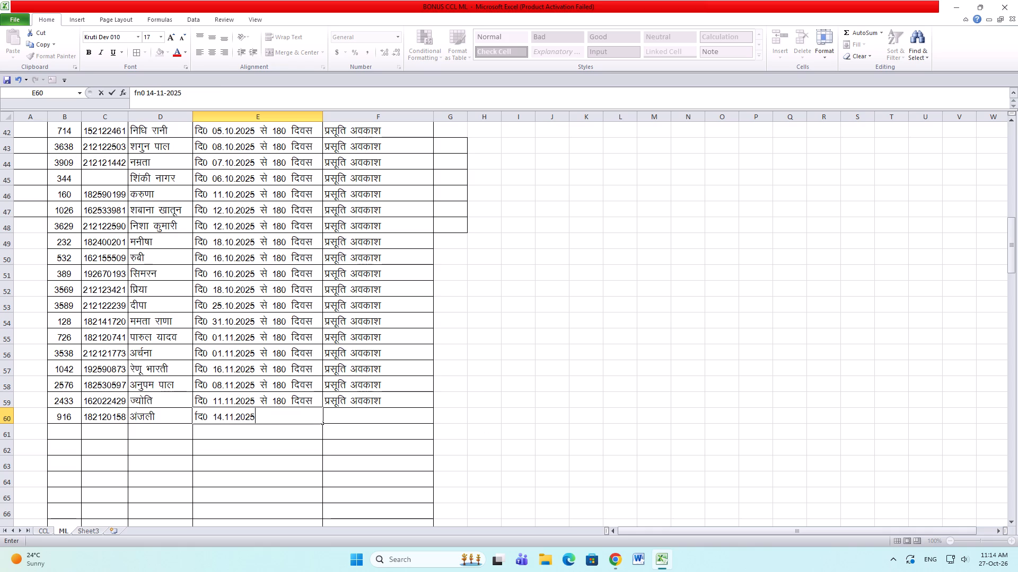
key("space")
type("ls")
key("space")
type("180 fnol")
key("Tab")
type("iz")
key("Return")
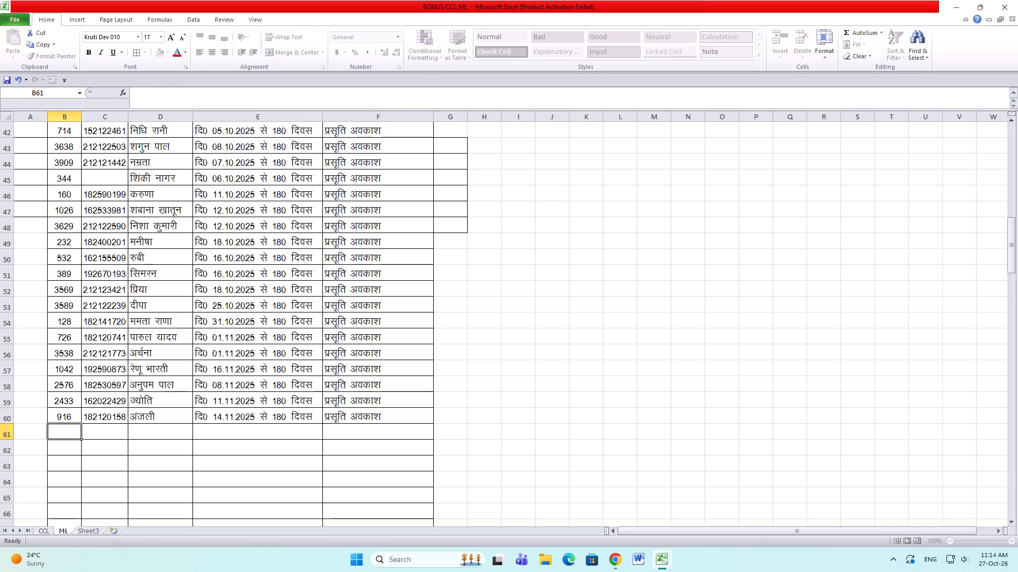
Save the workbook with the new maternity leave records.
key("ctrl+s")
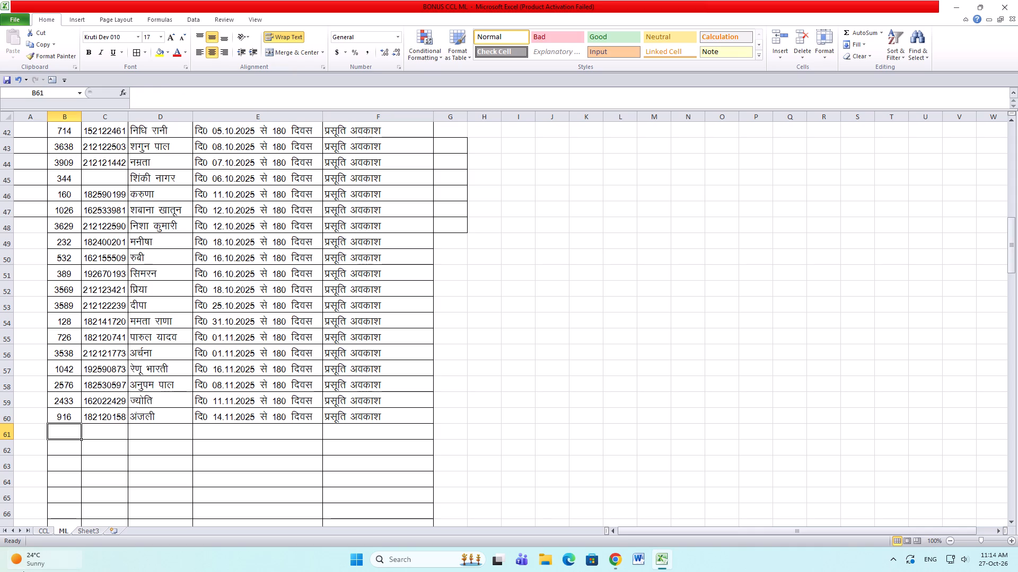
On the CCL sheet, start a record in row 167 with the employee's two identification numbers and name in B167 through D167.
left_click(39, 532)
scroll(119, 398, "down", 3)
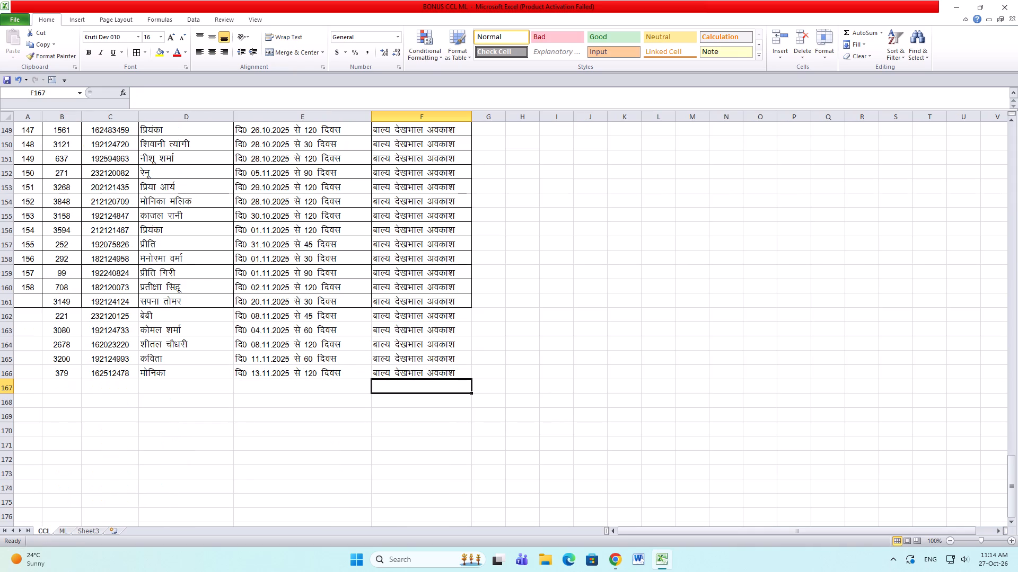
left_click(71, 382)
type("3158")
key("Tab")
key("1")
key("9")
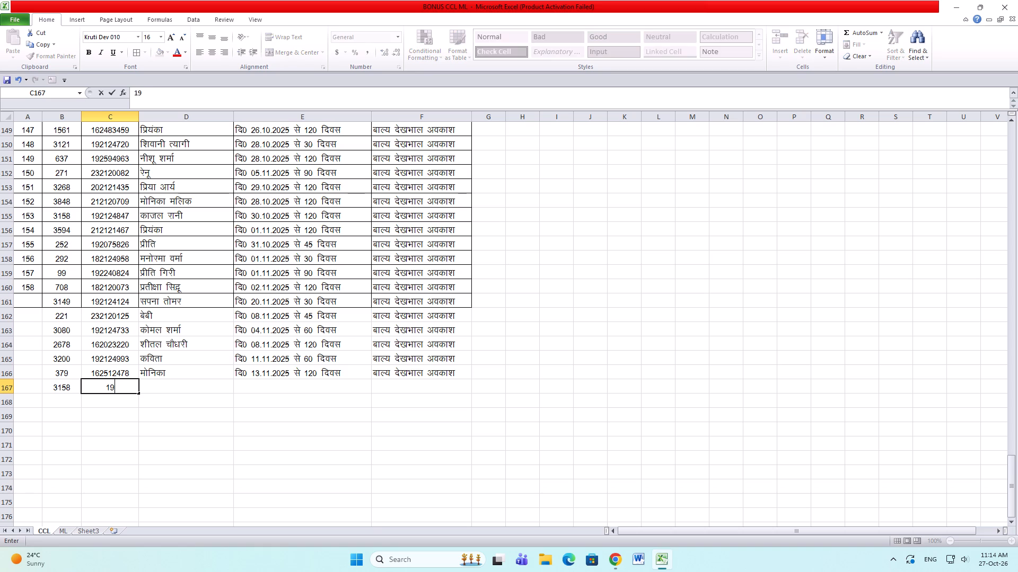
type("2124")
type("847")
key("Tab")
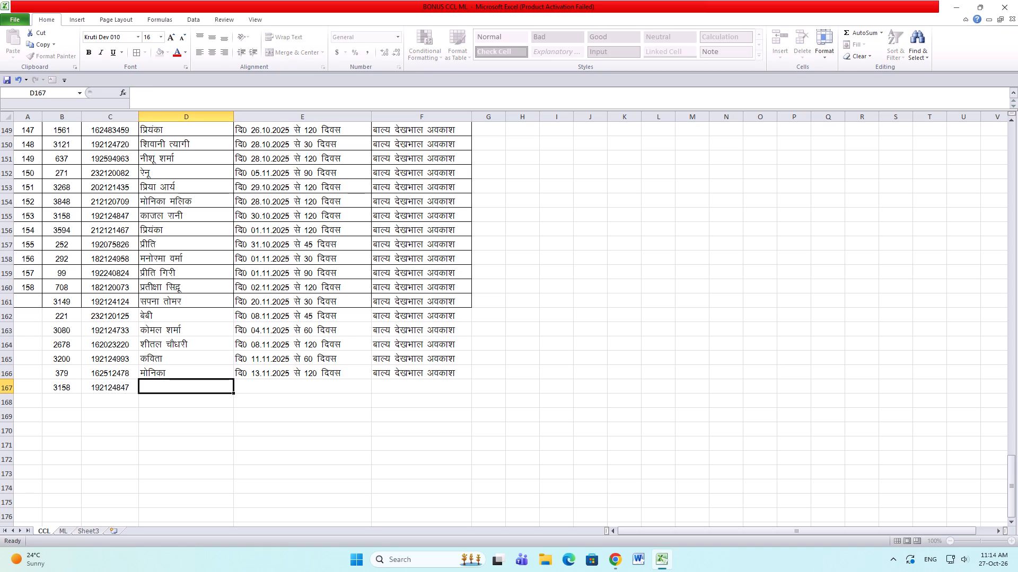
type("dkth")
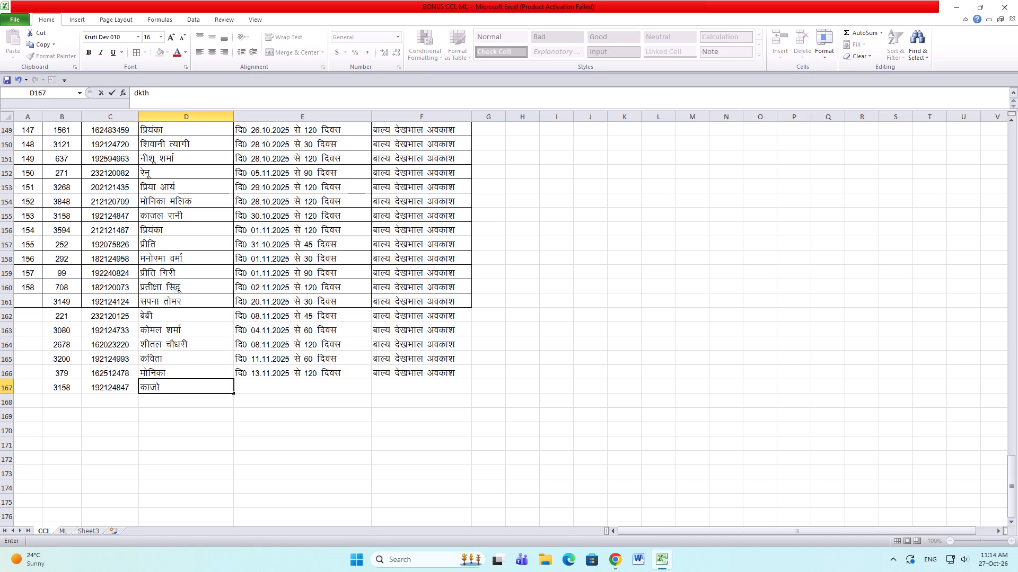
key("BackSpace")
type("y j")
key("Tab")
Enter the leave period दि0 11.11.2025 से 120 दिवस in E167 and the leave type बाल्य देखभाल अवकाश in F167.
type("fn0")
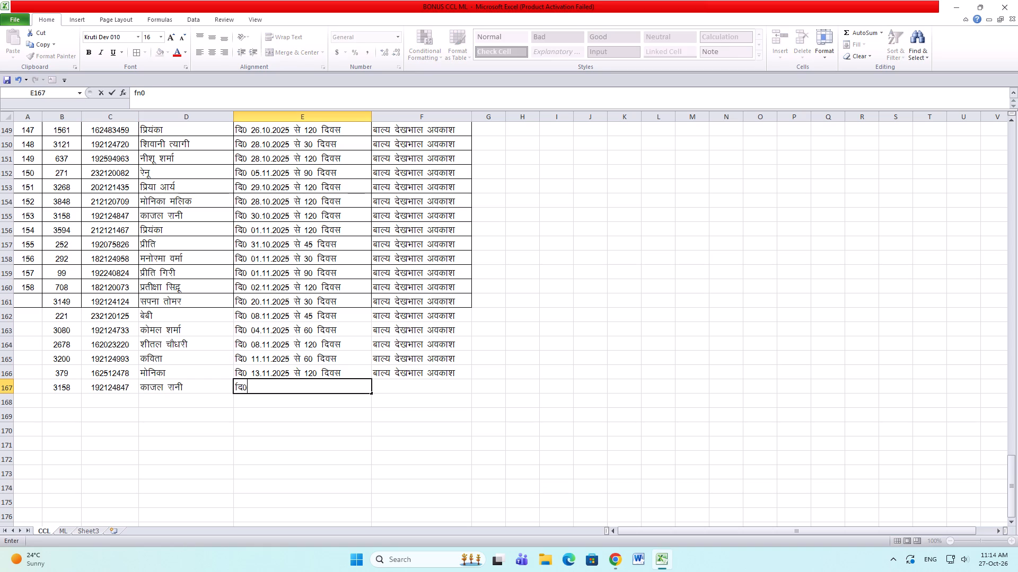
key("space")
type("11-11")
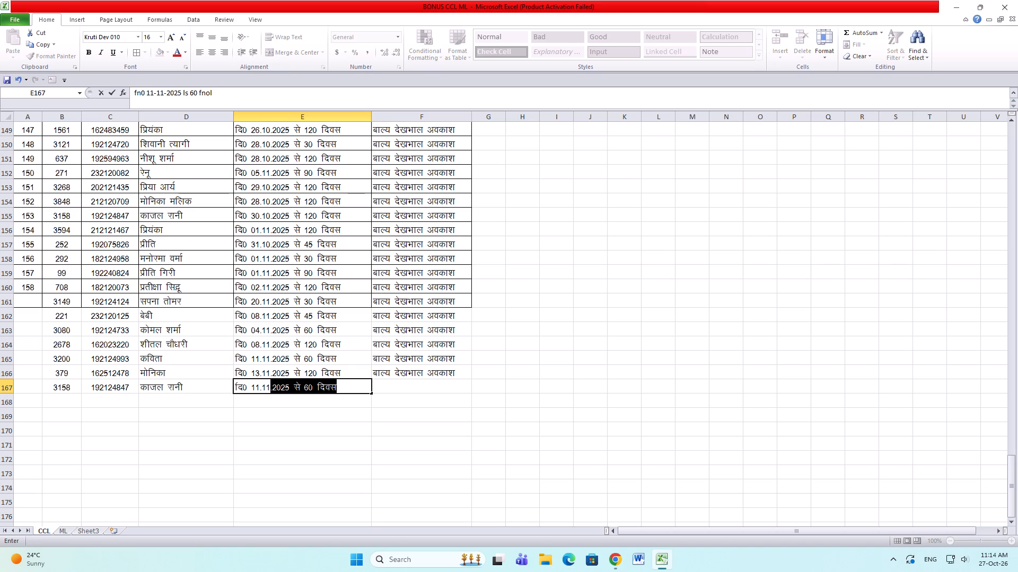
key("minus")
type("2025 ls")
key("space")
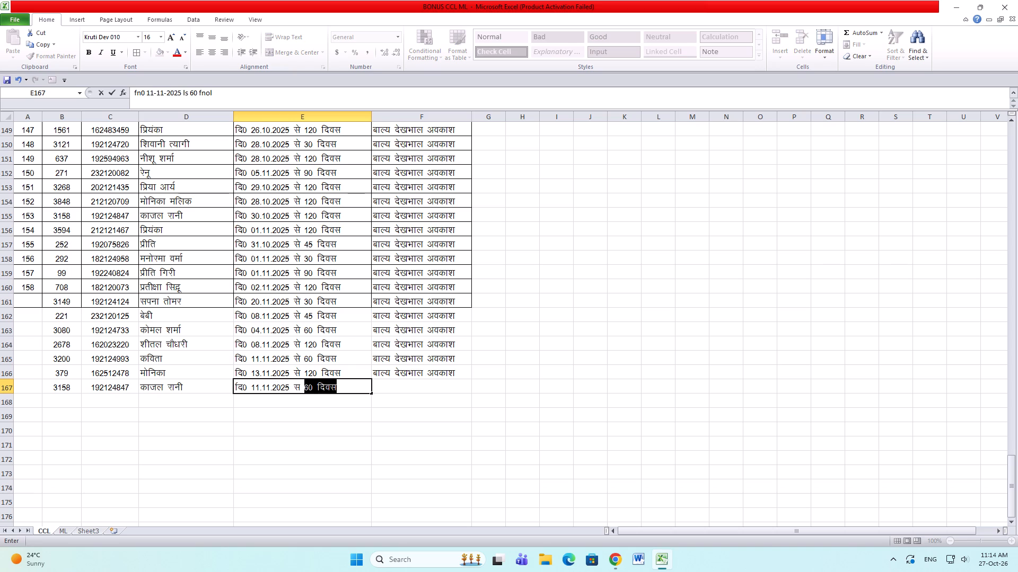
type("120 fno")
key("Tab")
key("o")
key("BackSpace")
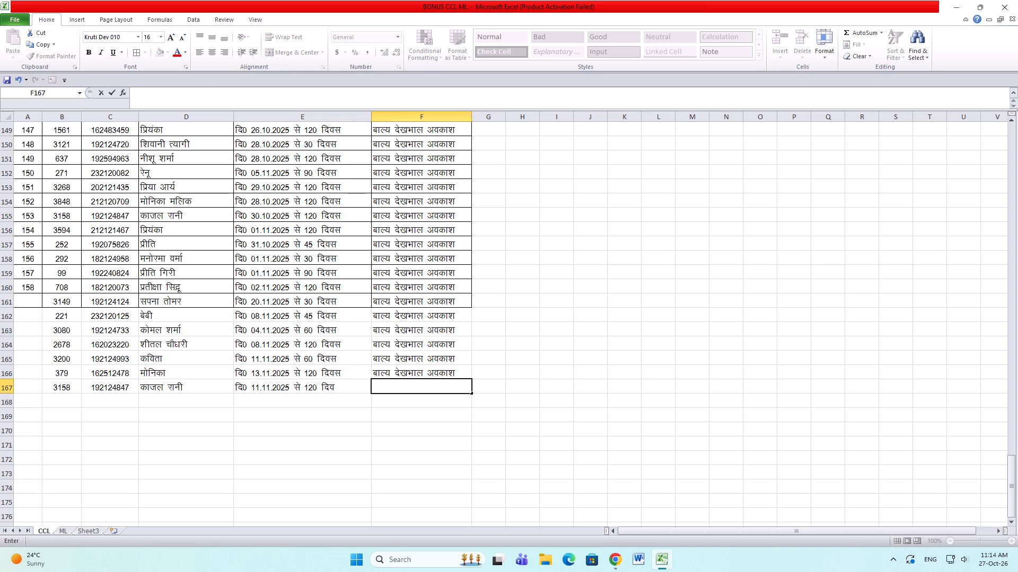
double_click(350, 386)
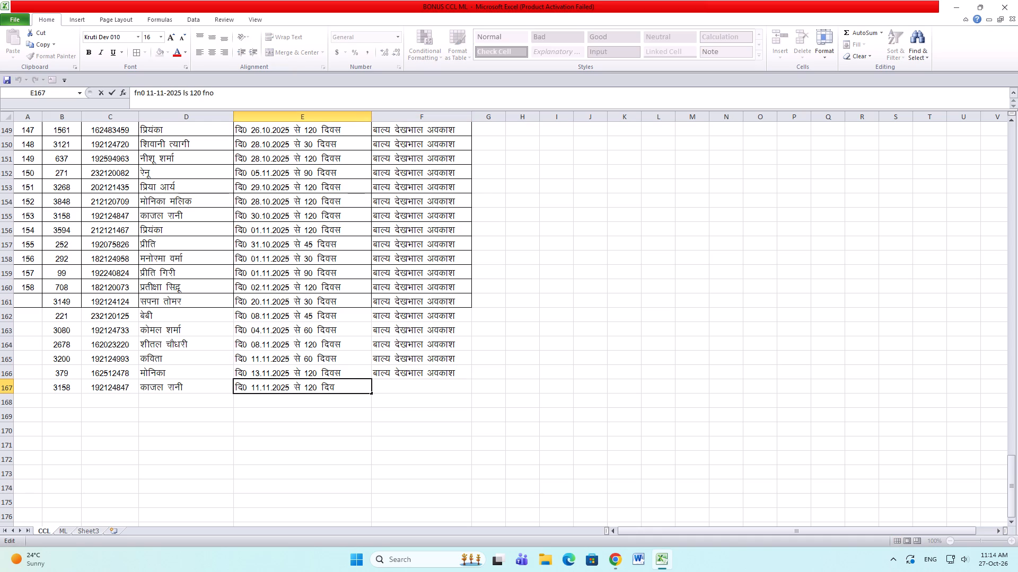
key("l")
key("Tab")
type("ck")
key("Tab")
Save the workbook with the new child care leave record.
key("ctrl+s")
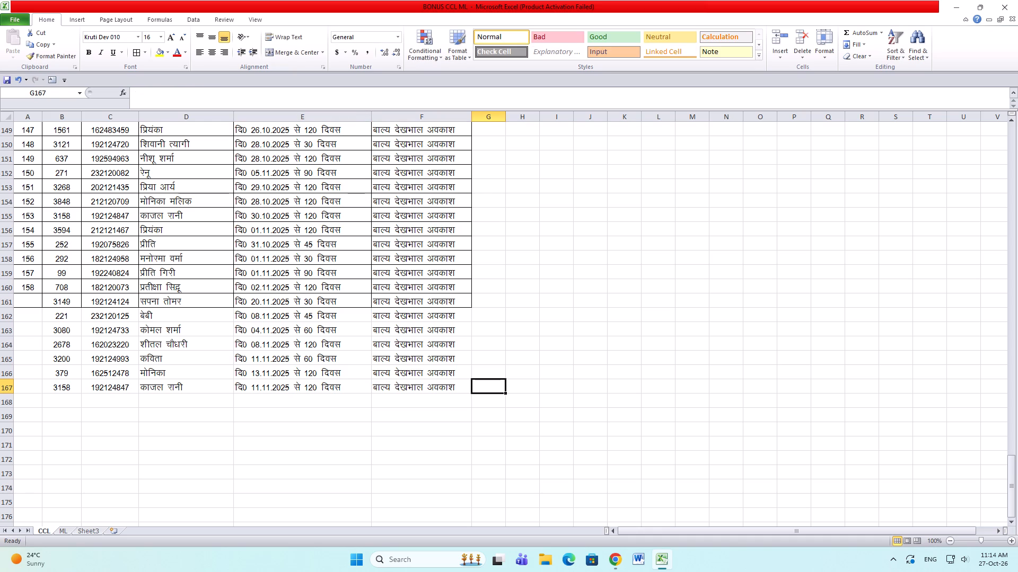
Start a record in row 168 with the employee's two identification numbers and name in B168 through D168.
left_click(56, 402)
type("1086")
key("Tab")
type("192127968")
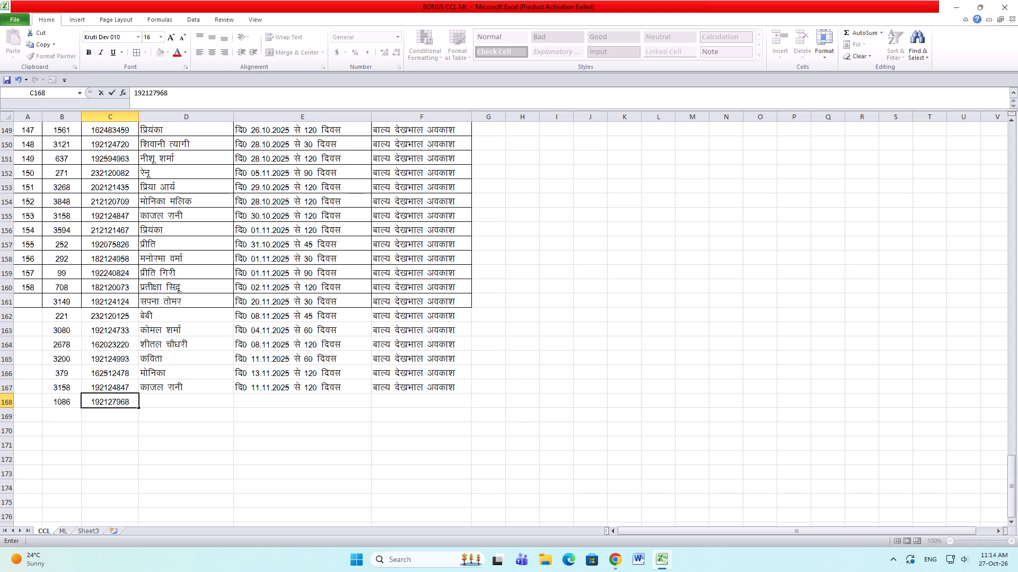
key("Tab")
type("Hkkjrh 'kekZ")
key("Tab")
Enter the leave period दि0 12.11.2025 से 60 दिवस in E168 and the leave type बाल्य देखभाल अवकाश in F168.
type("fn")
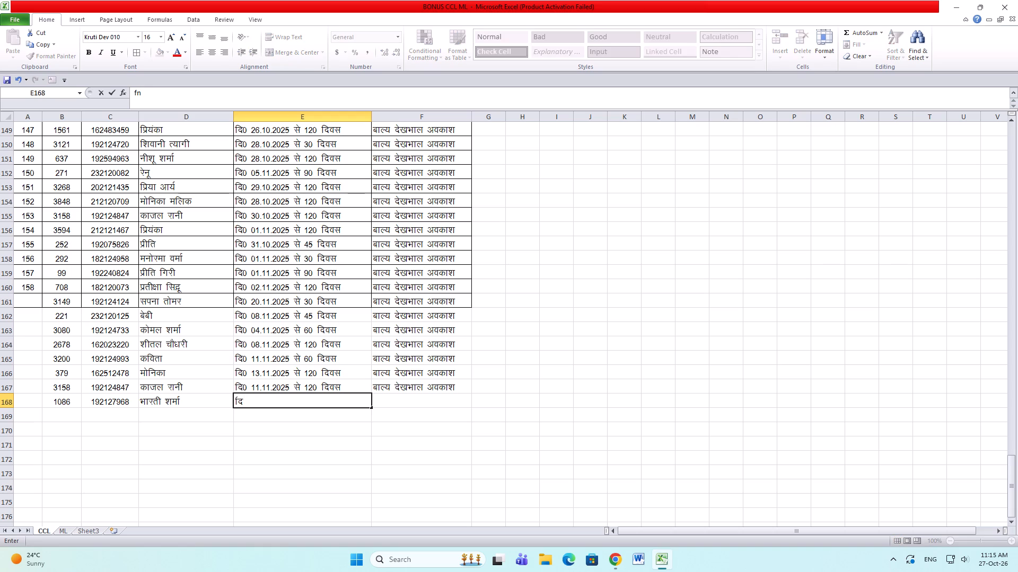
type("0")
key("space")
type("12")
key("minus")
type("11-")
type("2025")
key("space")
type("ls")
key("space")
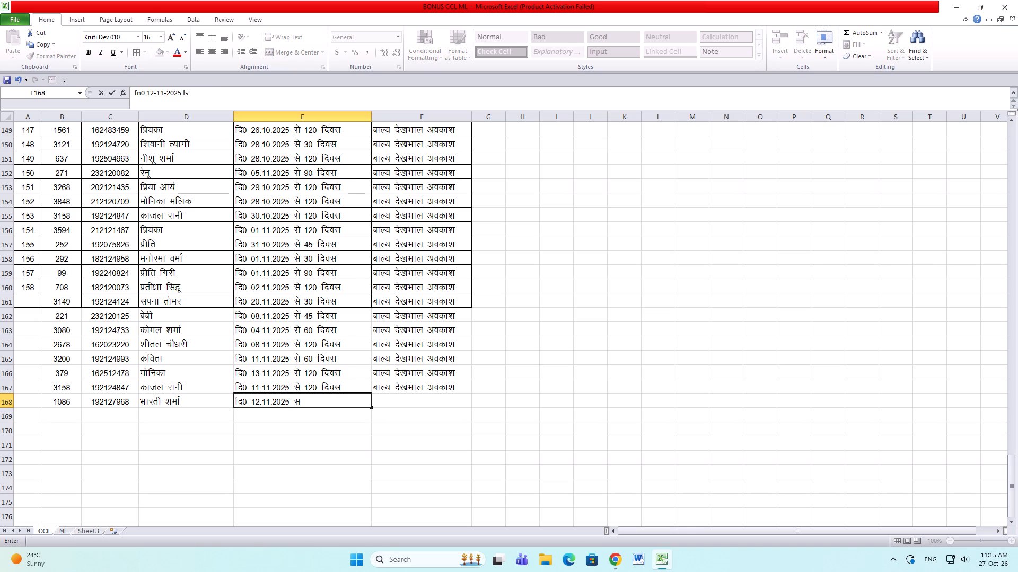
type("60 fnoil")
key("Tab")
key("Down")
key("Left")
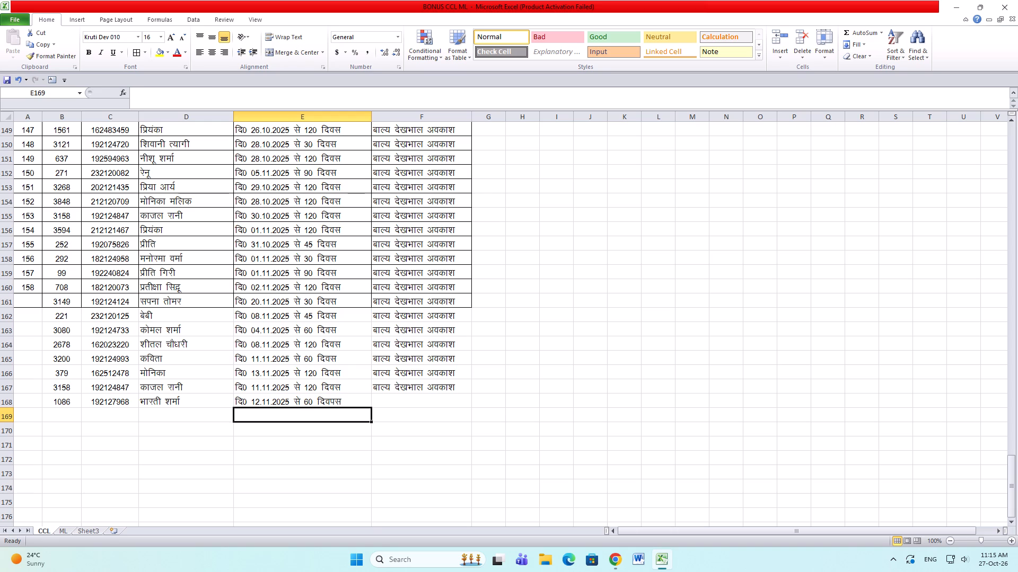
double_click(352, 403)
key("BackSpace")
key("BackSpace")
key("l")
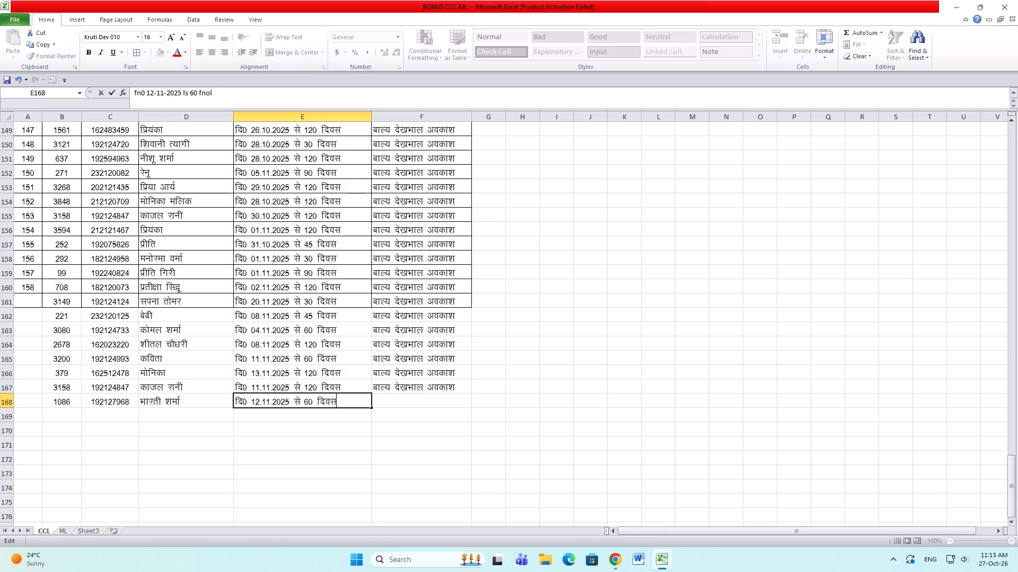
key("Tab")
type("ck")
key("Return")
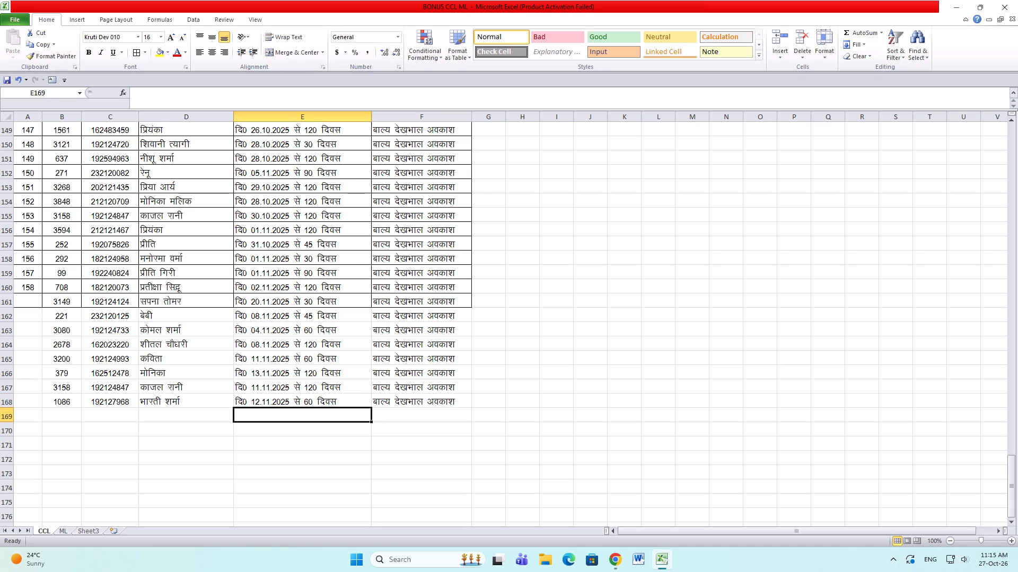
Start a record in row 169 with the employee's two identification numbers and name in B169 through D169.
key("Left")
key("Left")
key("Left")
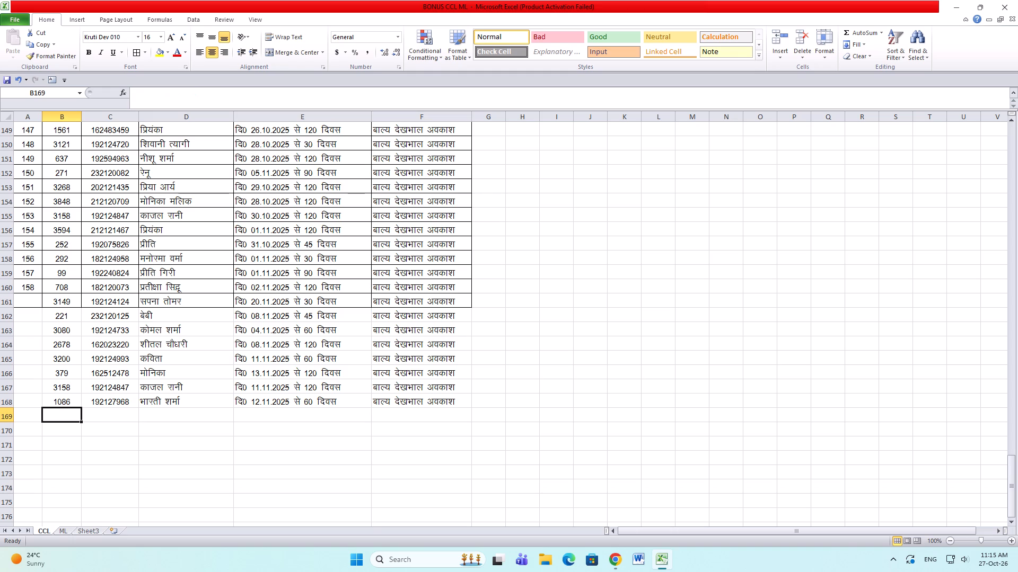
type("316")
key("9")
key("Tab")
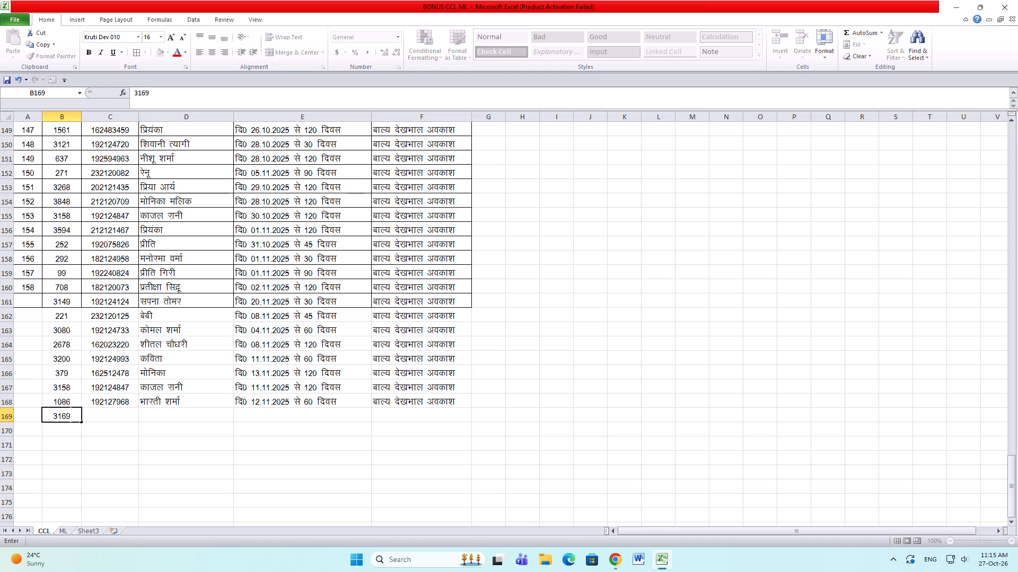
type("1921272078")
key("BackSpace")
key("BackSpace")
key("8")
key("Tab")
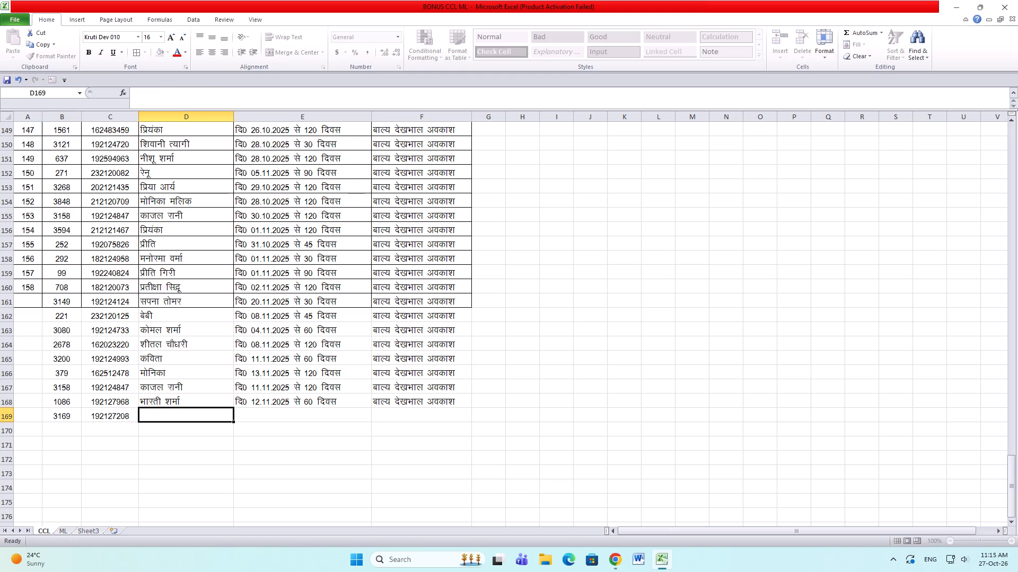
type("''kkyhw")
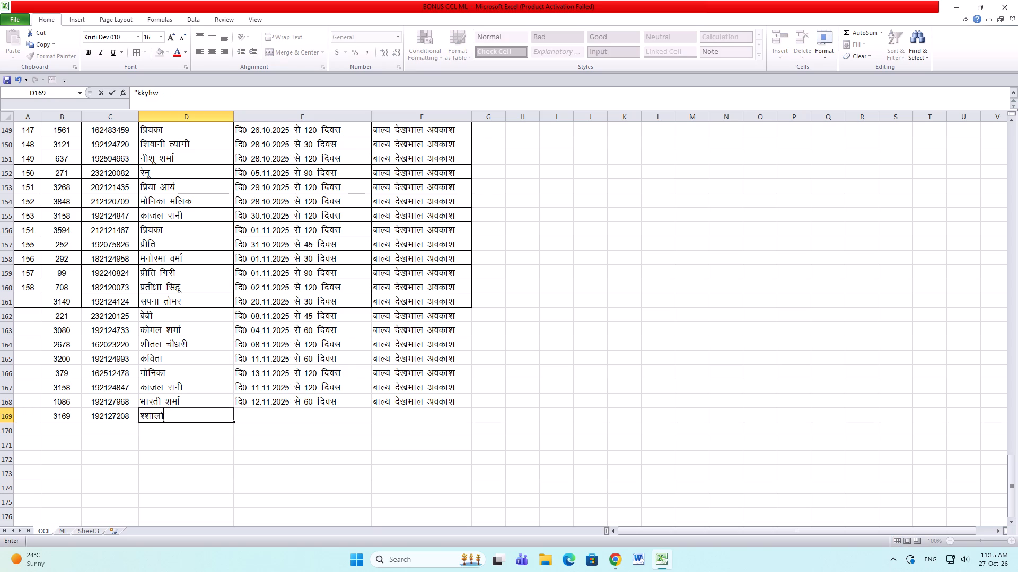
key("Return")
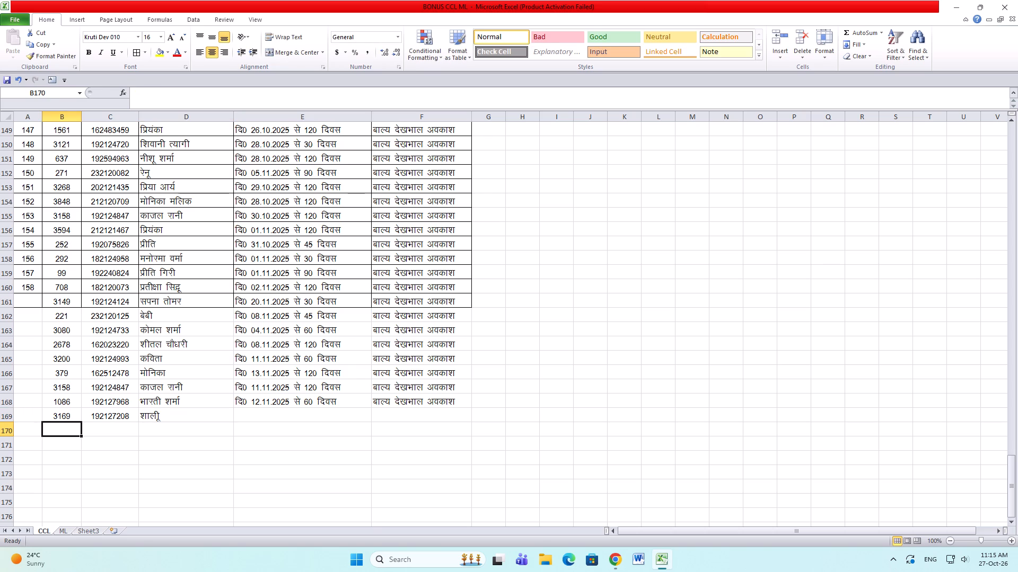
Correct the ending of the employee's name in D169.
double_click(165, 418)
key("BackSpace")
key("BackSpace")
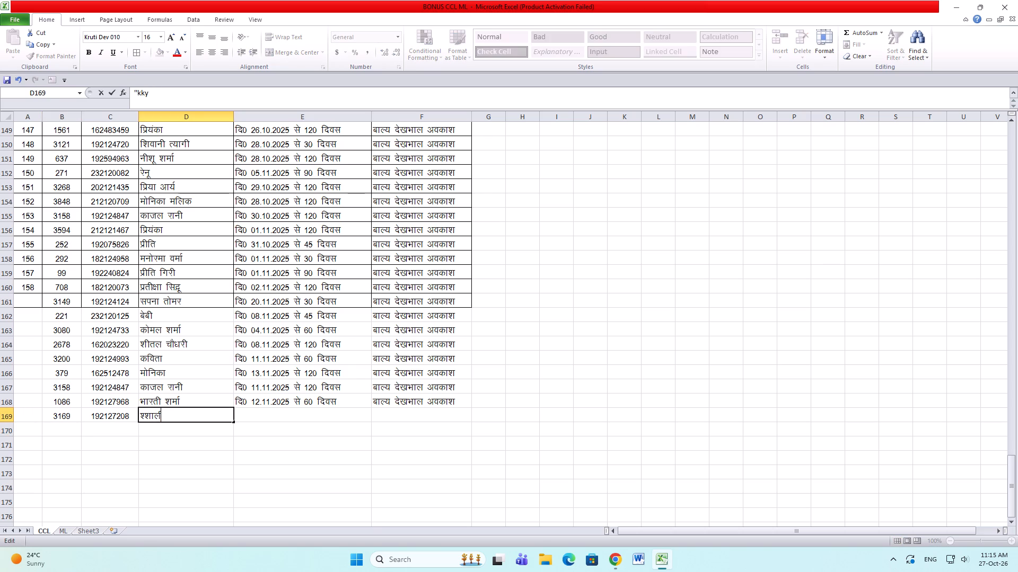
key("BackSpace")
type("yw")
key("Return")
Start a record in row 170 with the employee's two identification numbers and name in B170 through D170.
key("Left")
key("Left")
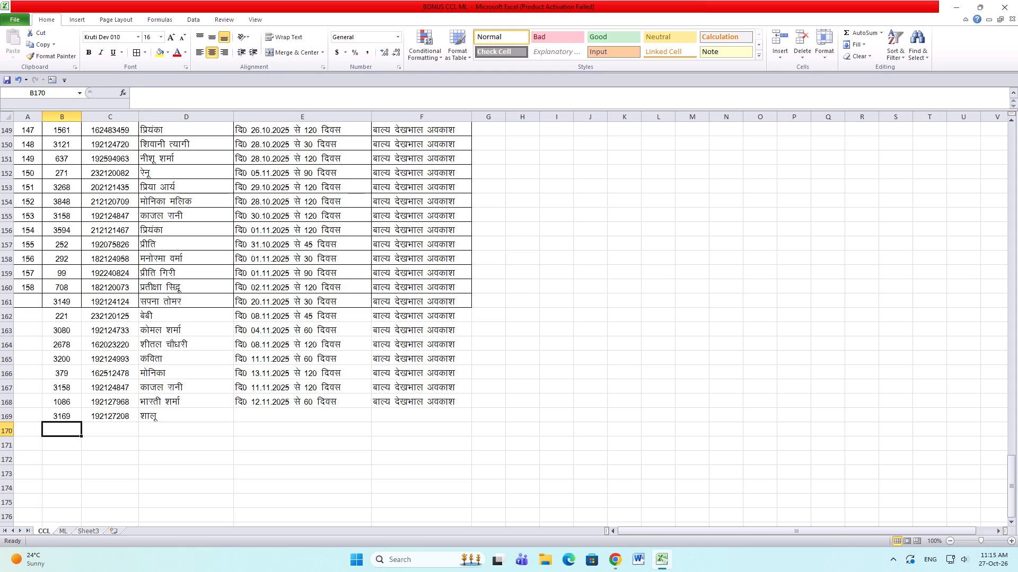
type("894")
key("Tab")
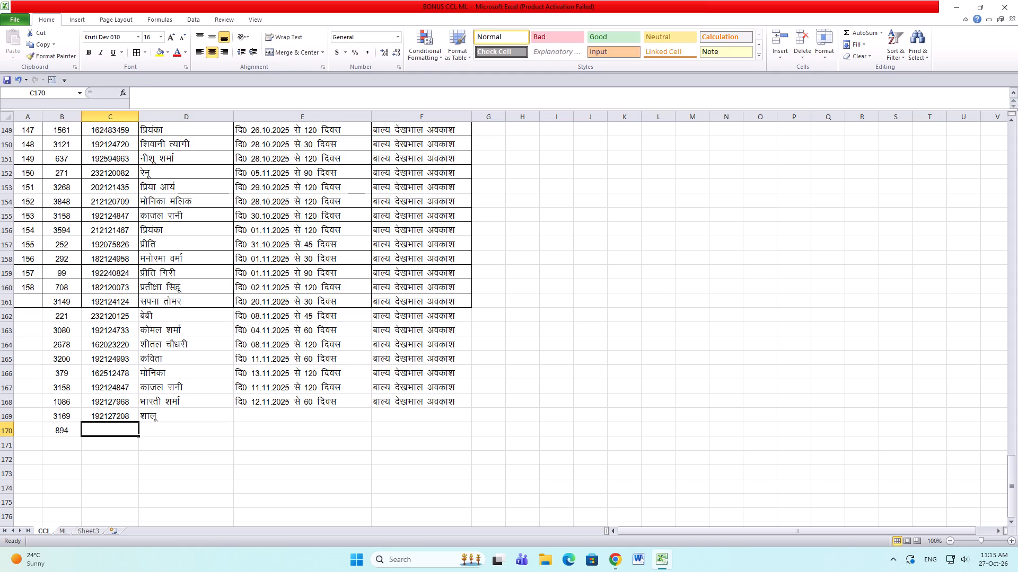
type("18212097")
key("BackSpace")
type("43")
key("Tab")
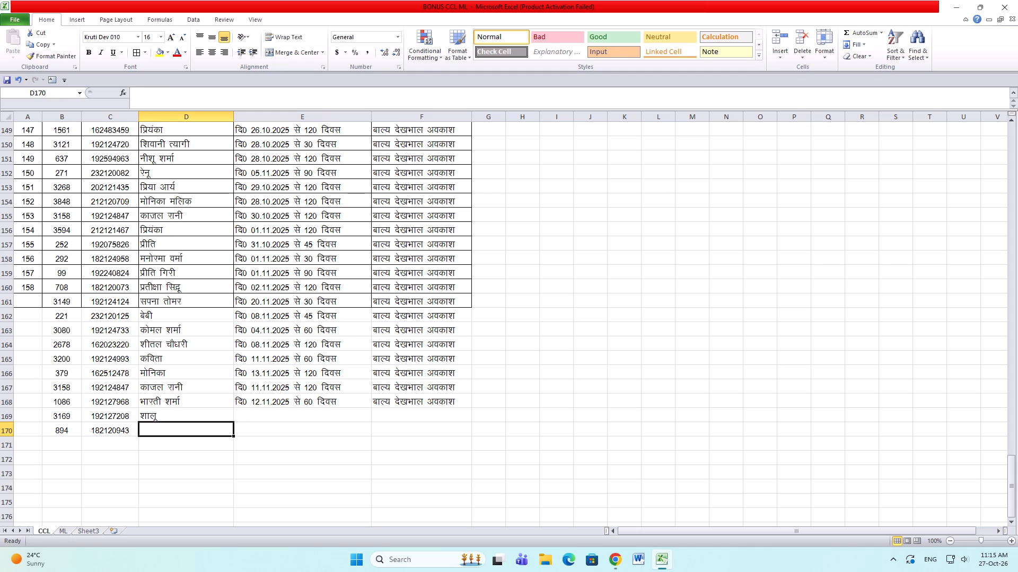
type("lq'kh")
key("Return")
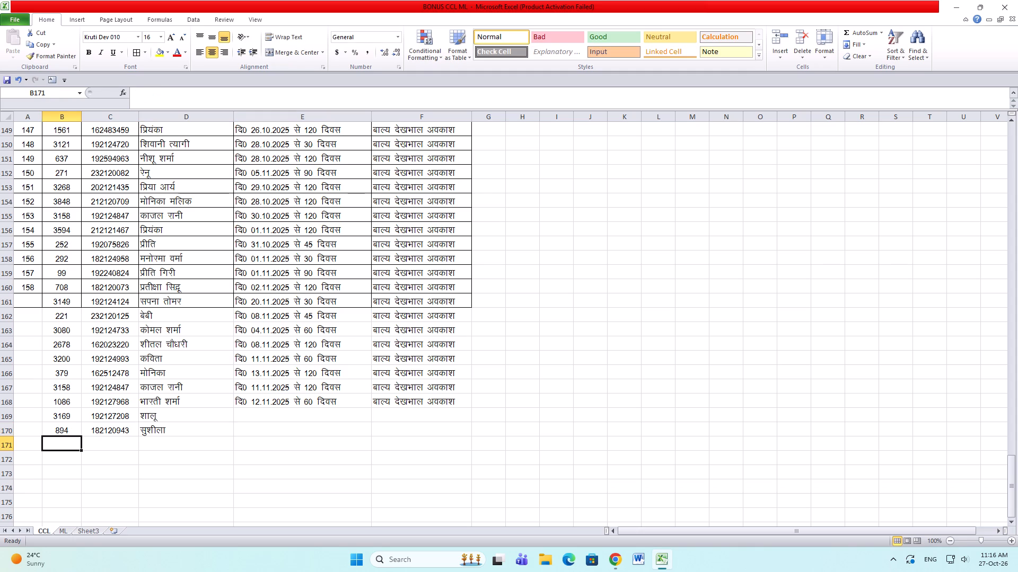
Start a record in row 171 with the employee's two identification numbers and name in B171 through D171.
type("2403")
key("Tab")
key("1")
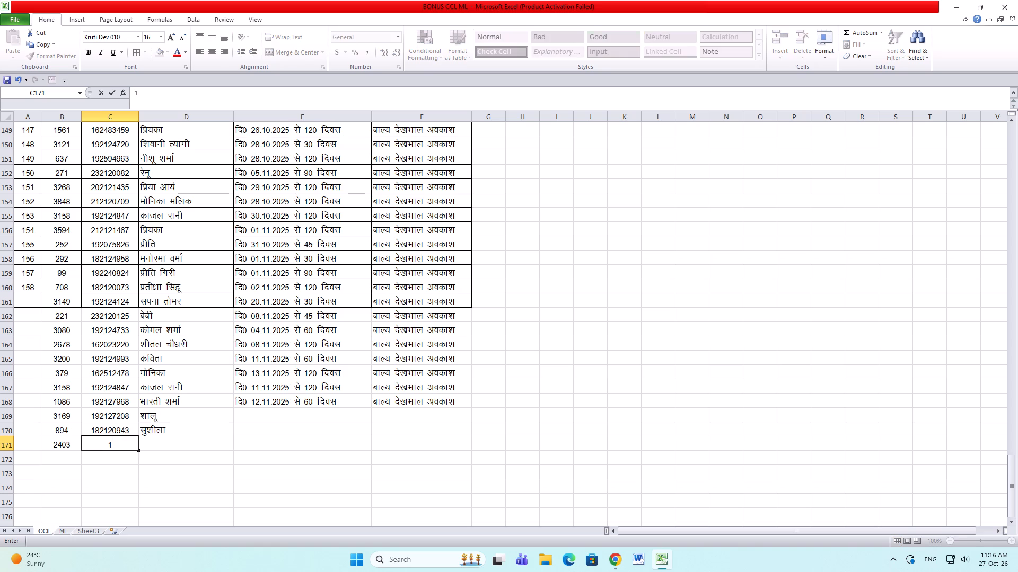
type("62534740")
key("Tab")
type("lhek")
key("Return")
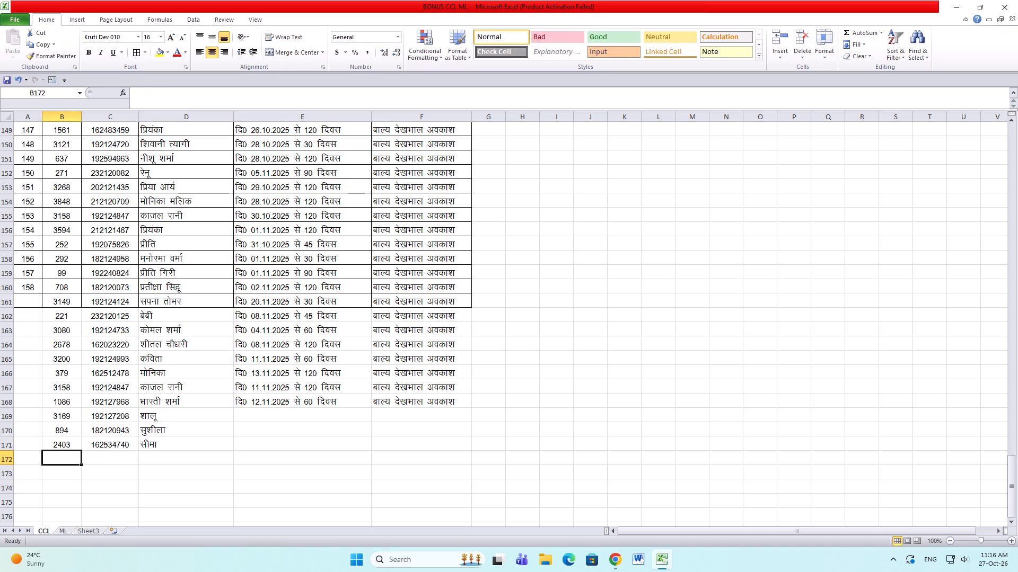
Start a record in row 172 with the employee's two identification numbers and name in B172 through D172.
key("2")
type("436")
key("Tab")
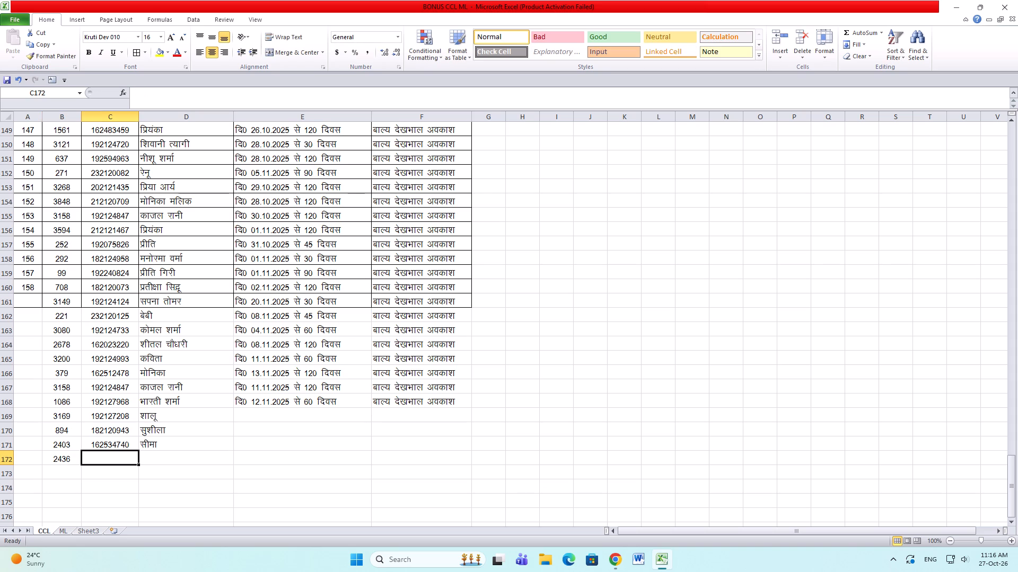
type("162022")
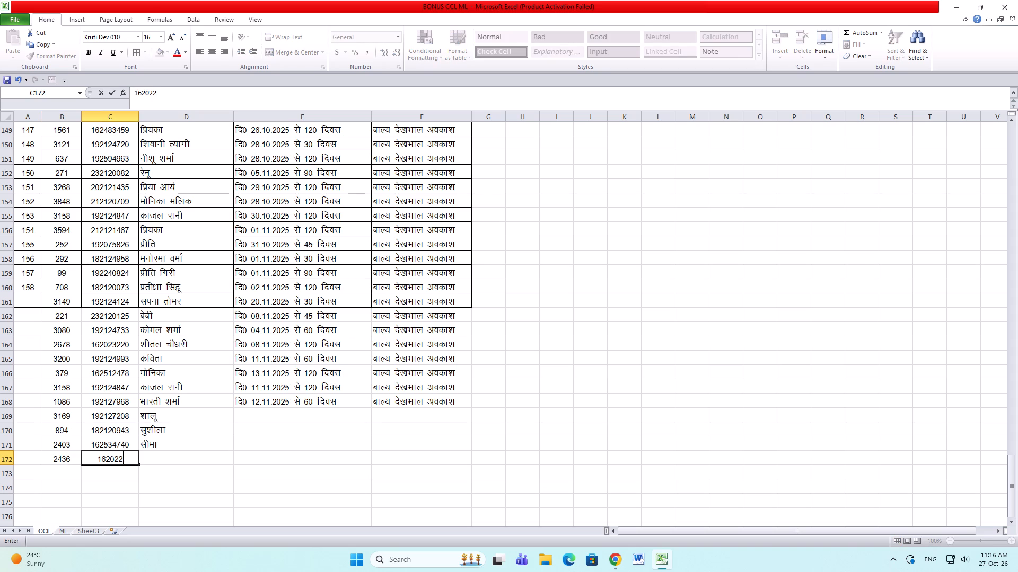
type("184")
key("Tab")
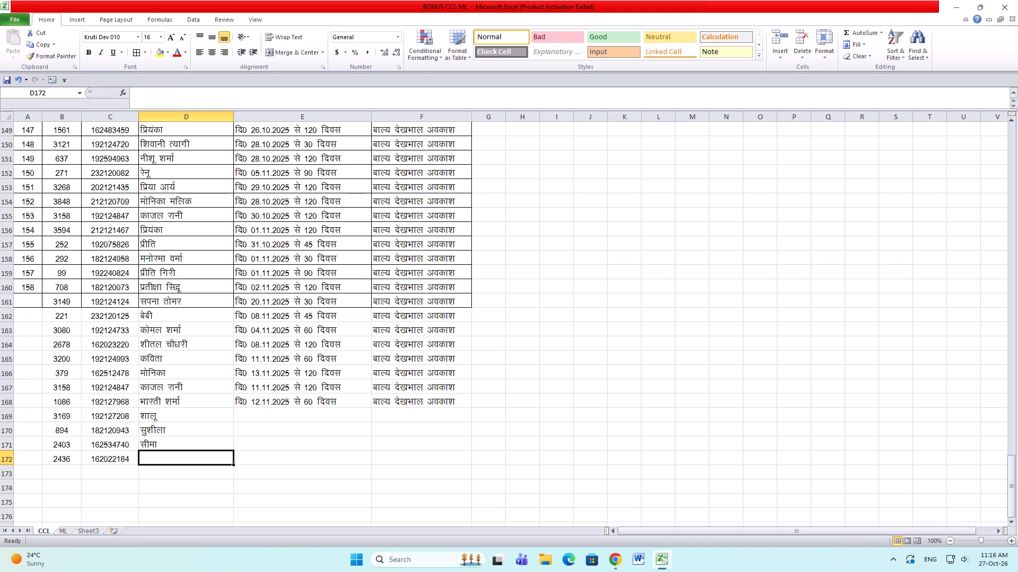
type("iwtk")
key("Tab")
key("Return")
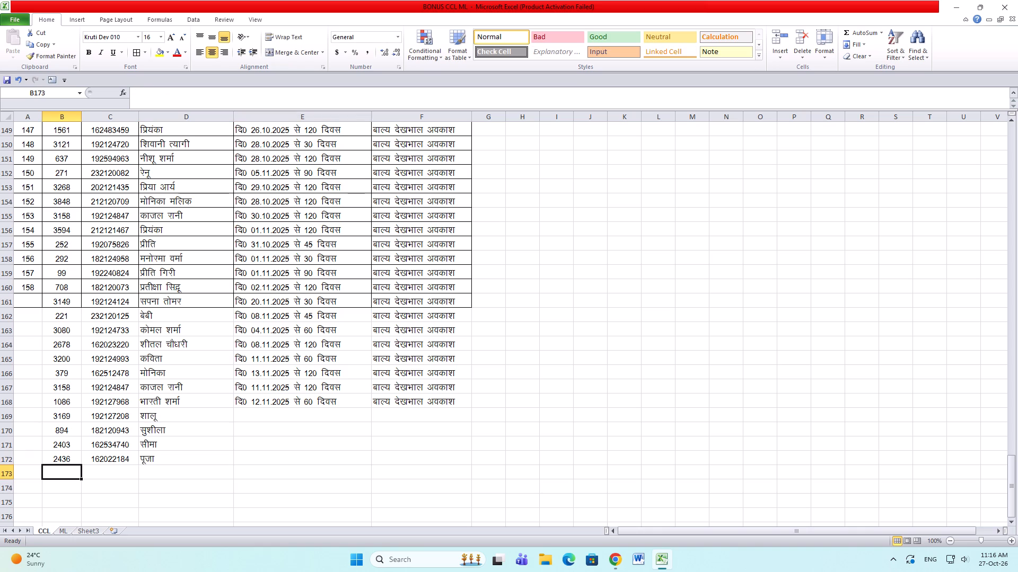
Start a record in row 173 with the employee's two identification numbers and first name only in B173 through D173.
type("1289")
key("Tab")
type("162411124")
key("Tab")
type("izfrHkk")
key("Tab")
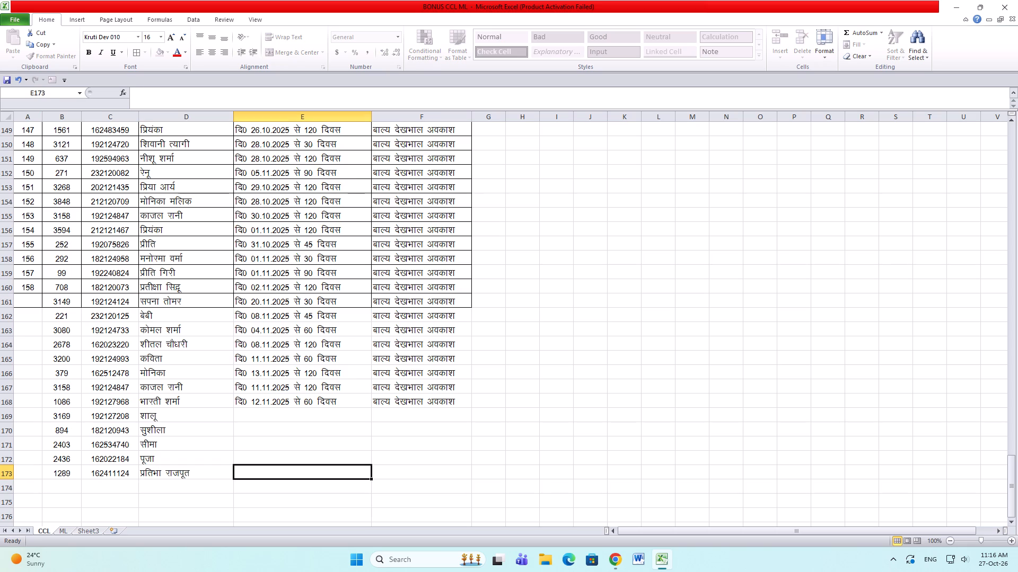
double_click(166, 470)
left_click_drag(166, 470, 200, 470)
key("Delete")
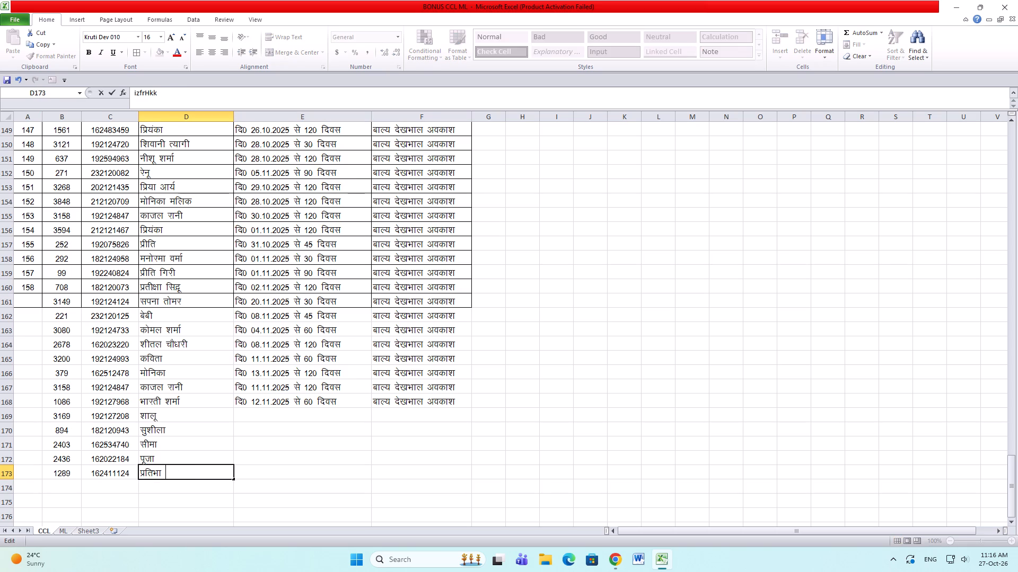
Enter the leave period दि0 12.11.2025 से 60 दिवस in E169.
left_click(243, 414)
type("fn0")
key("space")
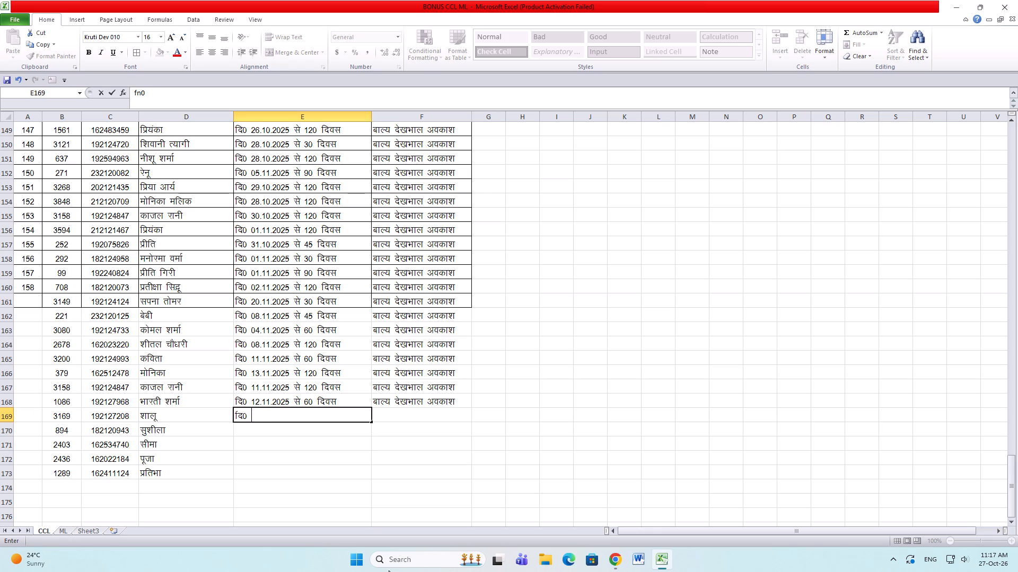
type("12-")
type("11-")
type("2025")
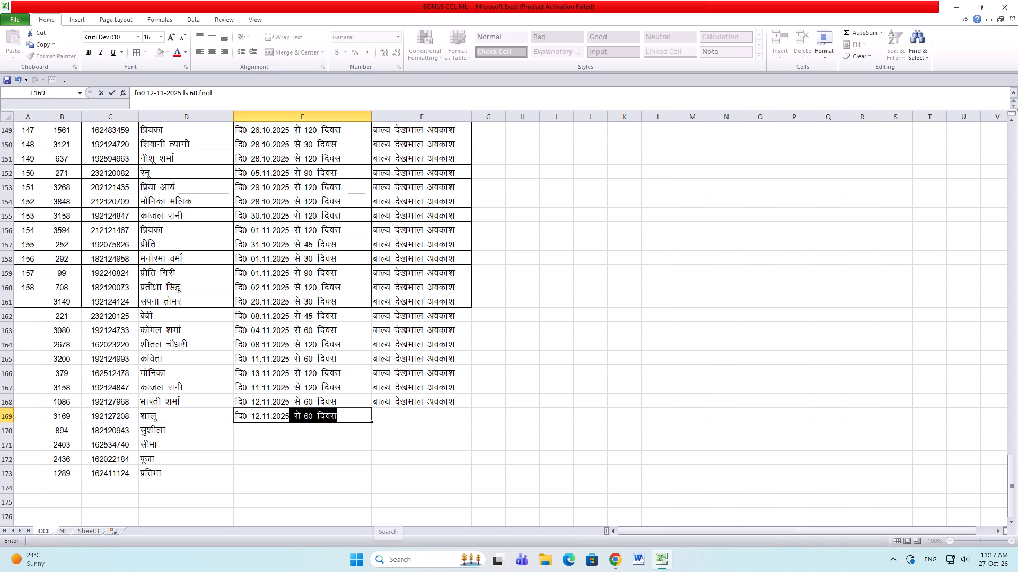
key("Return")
Enter the leave period दि0 12.11.2025 से 90 दिवस in E170.
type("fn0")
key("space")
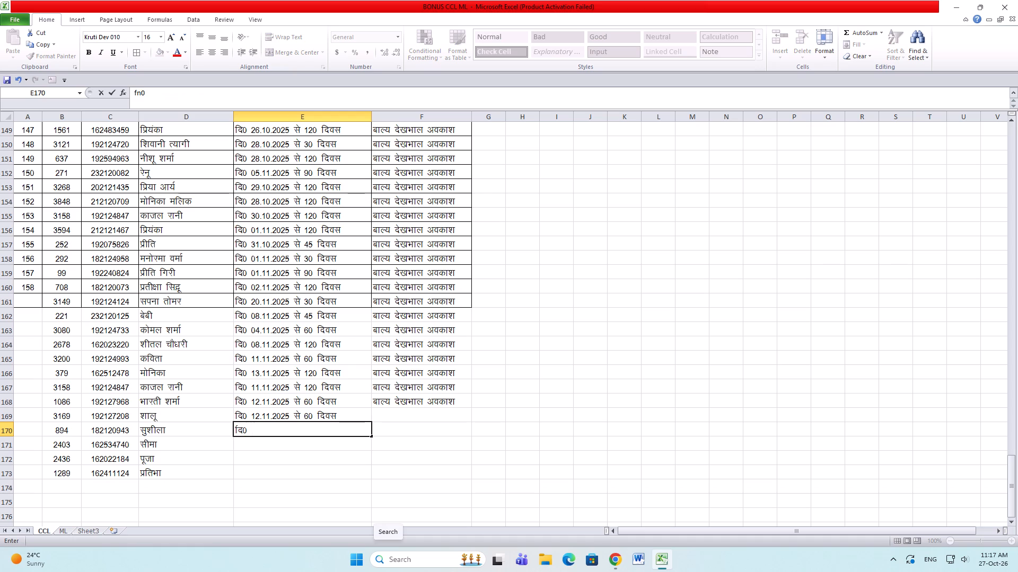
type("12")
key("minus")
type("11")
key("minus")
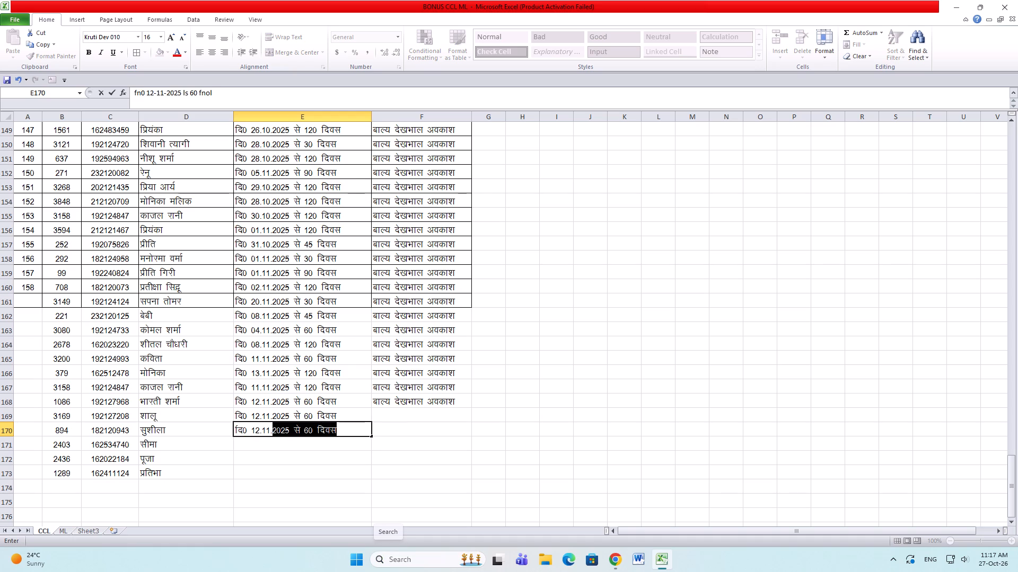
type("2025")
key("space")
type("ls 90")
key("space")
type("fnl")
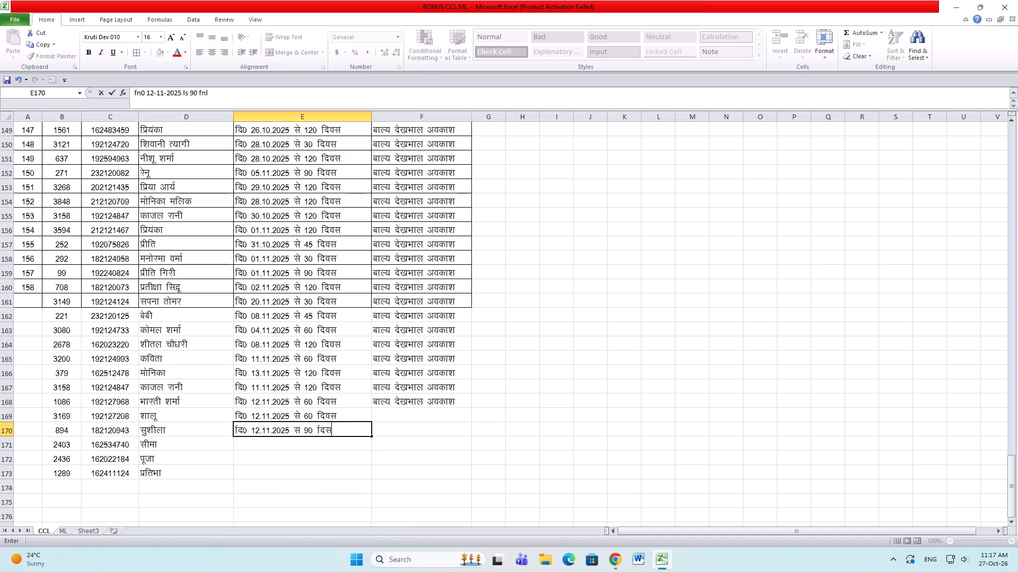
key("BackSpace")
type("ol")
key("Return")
Enter the leave period दि0 14.11.2025 से 40 दिवस in E171.
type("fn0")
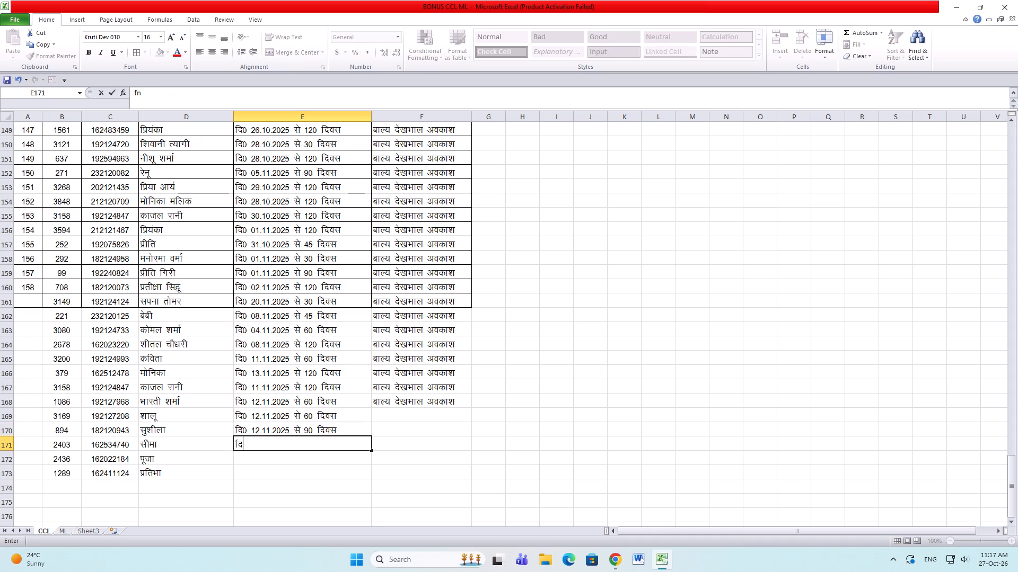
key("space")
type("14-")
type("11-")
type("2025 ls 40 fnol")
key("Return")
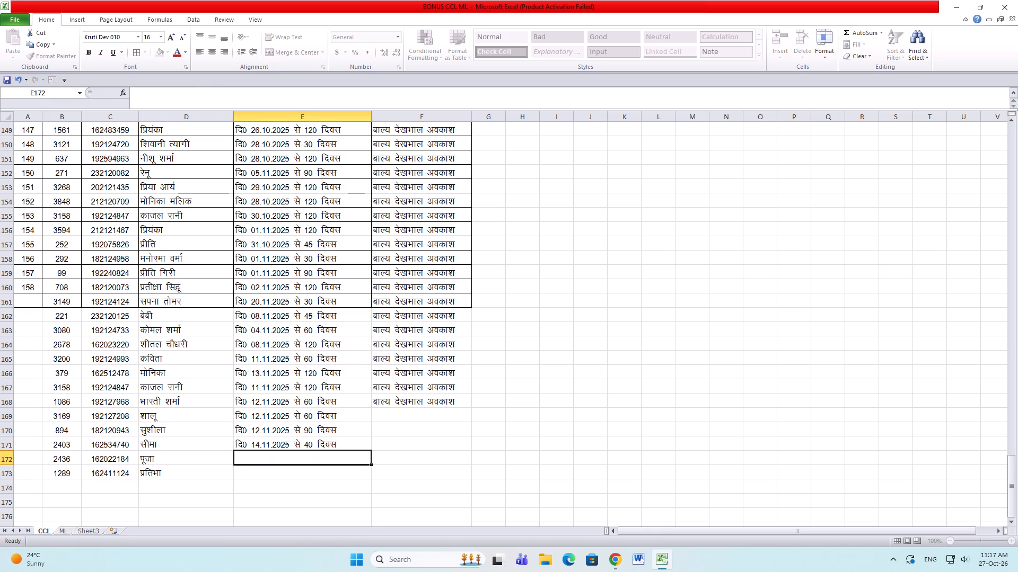
Replace the wrong employee name in D172 with the correct one.
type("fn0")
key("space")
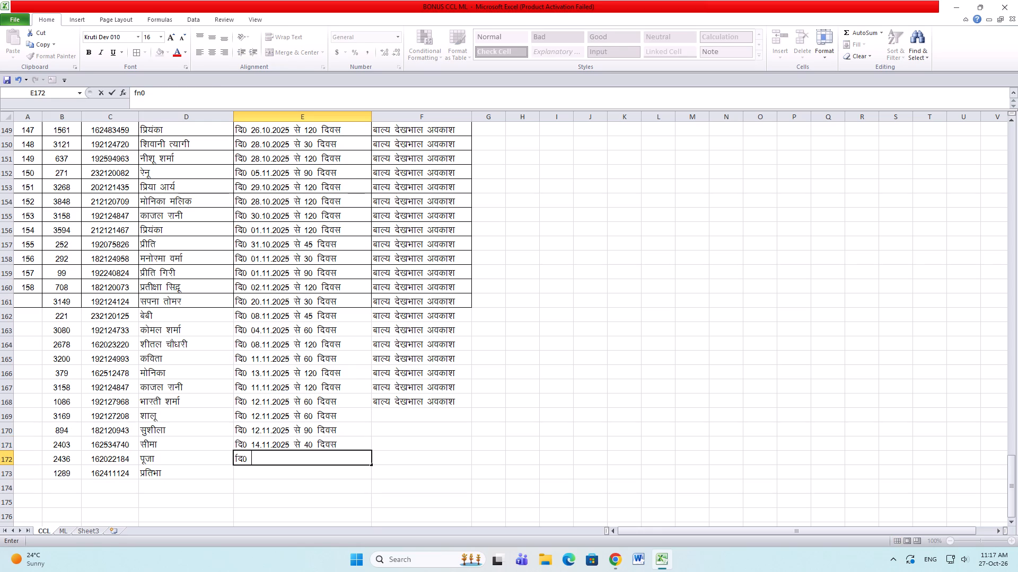
left_click(161, 458)
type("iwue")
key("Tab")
Enter the leave period दि0 14.11.2025 से 60 दिवस in E172.
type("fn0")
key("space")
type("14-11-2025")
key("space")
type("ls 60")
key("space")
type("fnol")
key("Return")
Enter the leave period दि0 12.11.2025 से 120 दिवस in E173.
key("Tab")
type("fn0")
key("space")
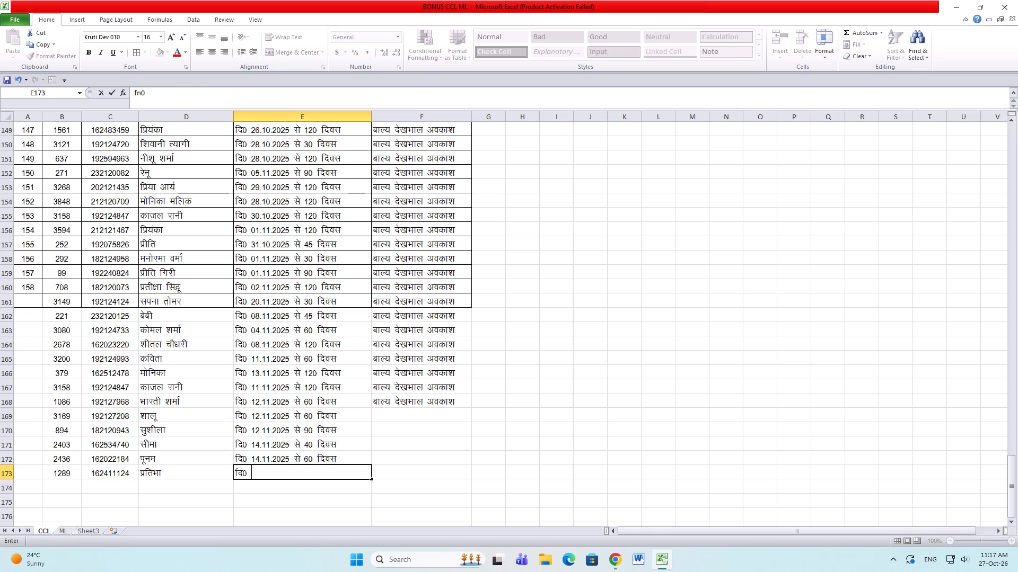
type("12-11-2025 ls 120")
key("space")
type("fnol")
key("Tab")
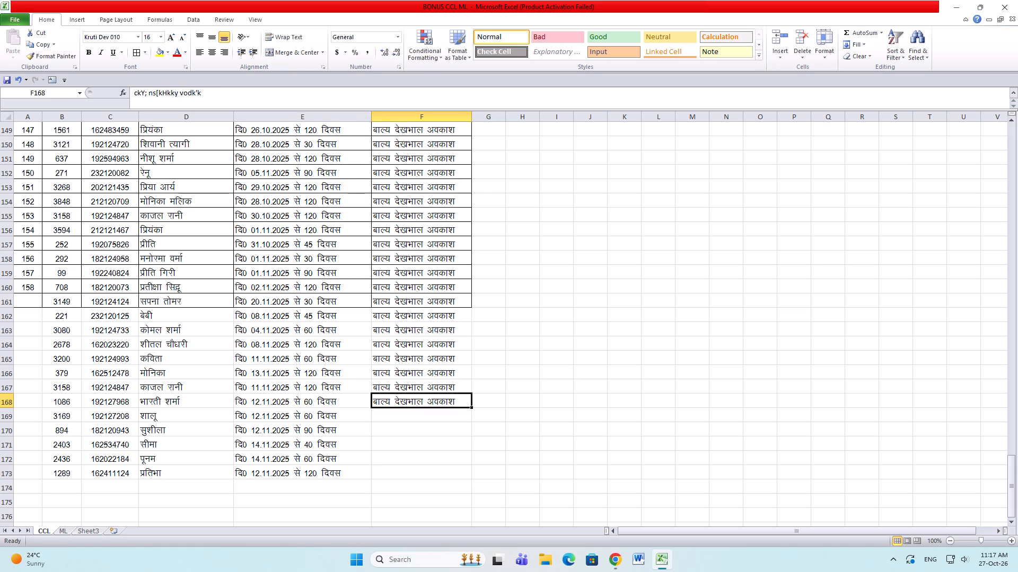
Copy the leave type बाल्य देखभाल अवकाश from F168 into F169 through F173.
left_click(381, 404)
key("ctrl+c")
left_click_drag(404, 412, 407, 462)
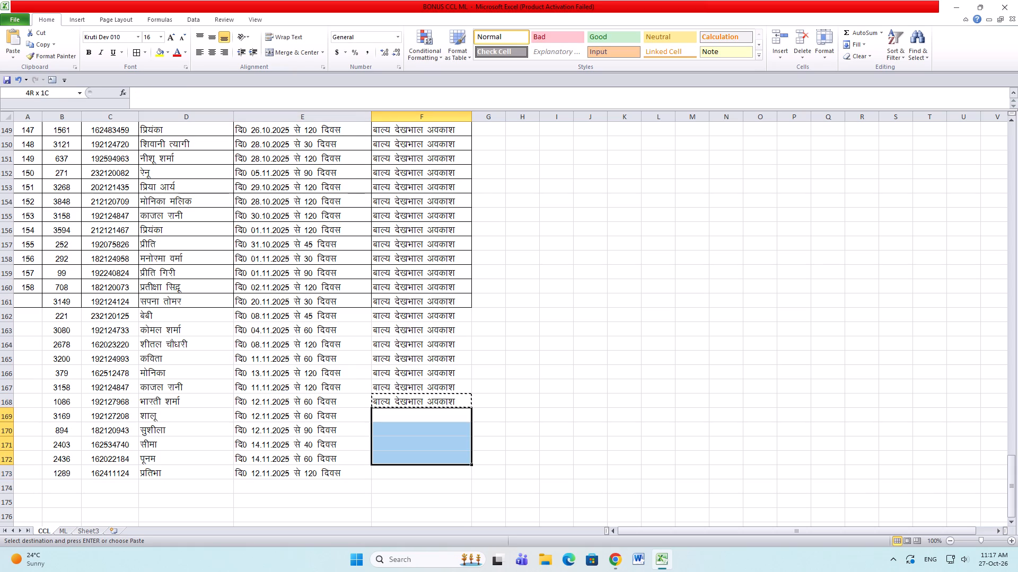
left_click_drag(407, 462, 409, 468)
key("ctrl+v")
left_click(356, 486)
Save the workbook with the five new child care leave records.
key("ctrl+s")
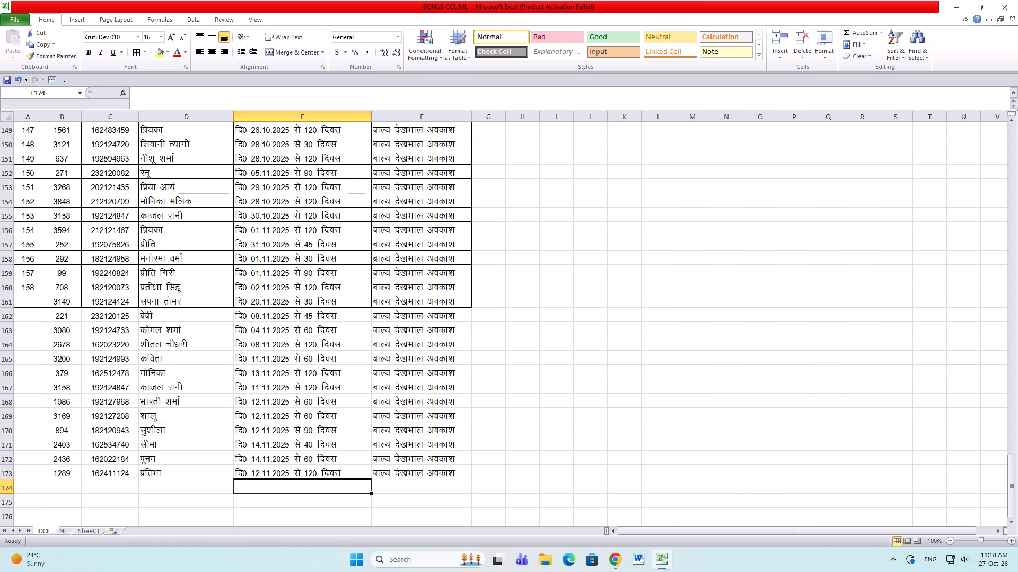
Enter the next employee's number, ID and name in B174 through D174 of the CCL sheet.
left_click(60, 484)
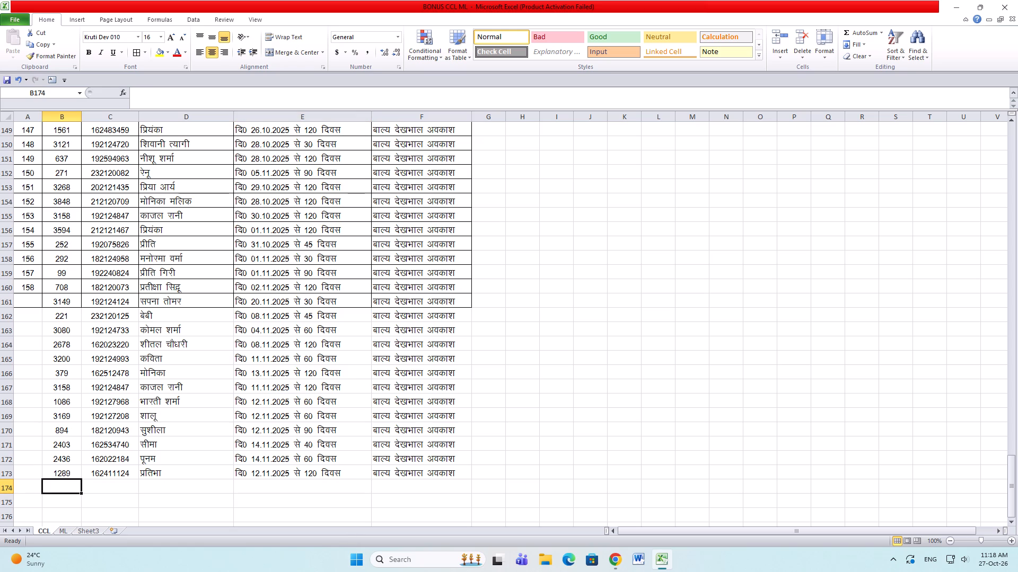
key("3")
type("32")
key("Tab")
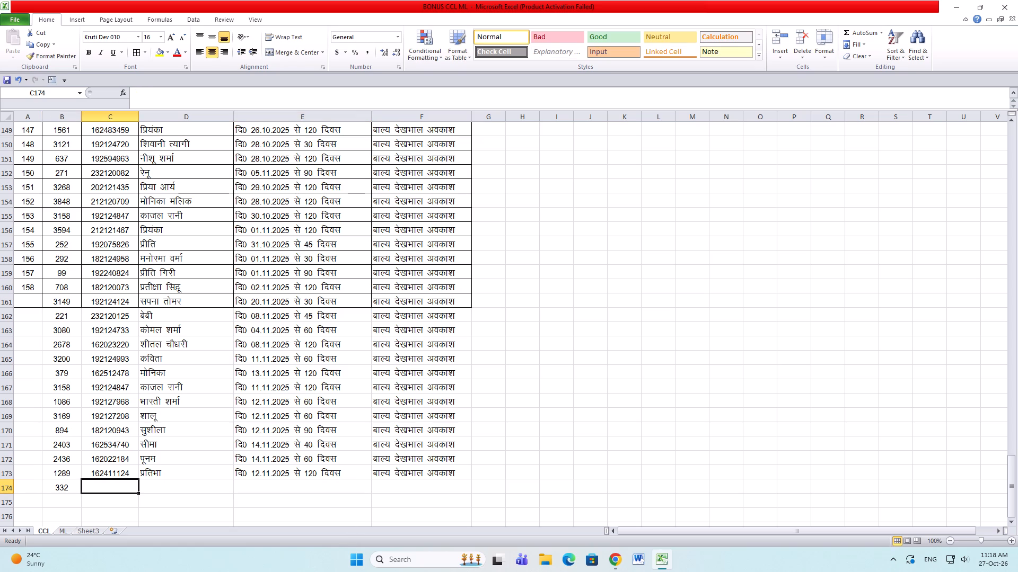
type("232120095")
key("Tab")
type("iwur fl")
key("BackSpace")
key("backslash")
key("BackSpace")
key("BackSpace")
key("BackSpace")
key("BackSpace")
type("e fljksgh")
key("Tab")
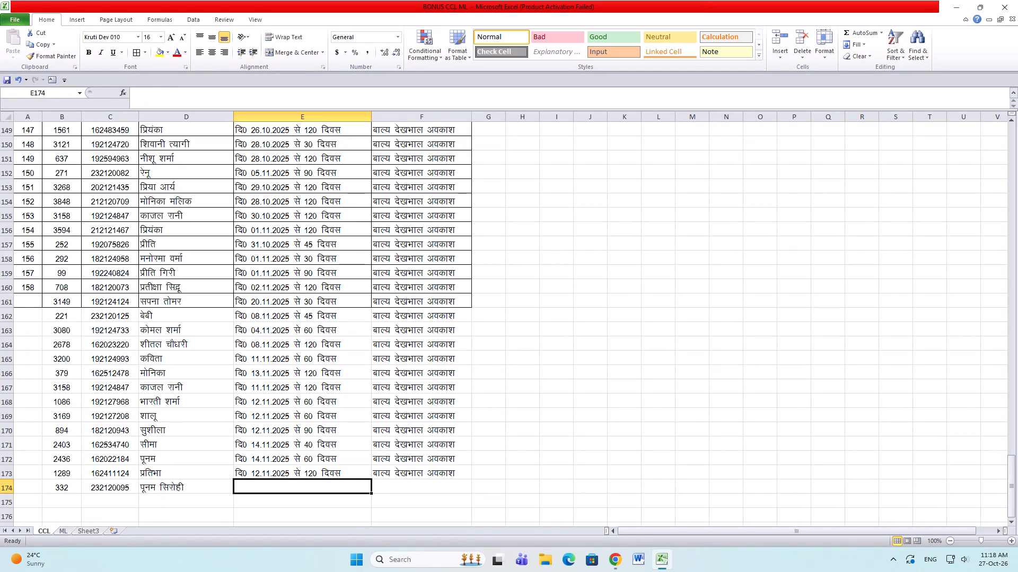
Enter the leave period दि0 26.11.2025 से 45 दिवस in E174 and the leave type बाल्य देखभाल अवकाश in F174.
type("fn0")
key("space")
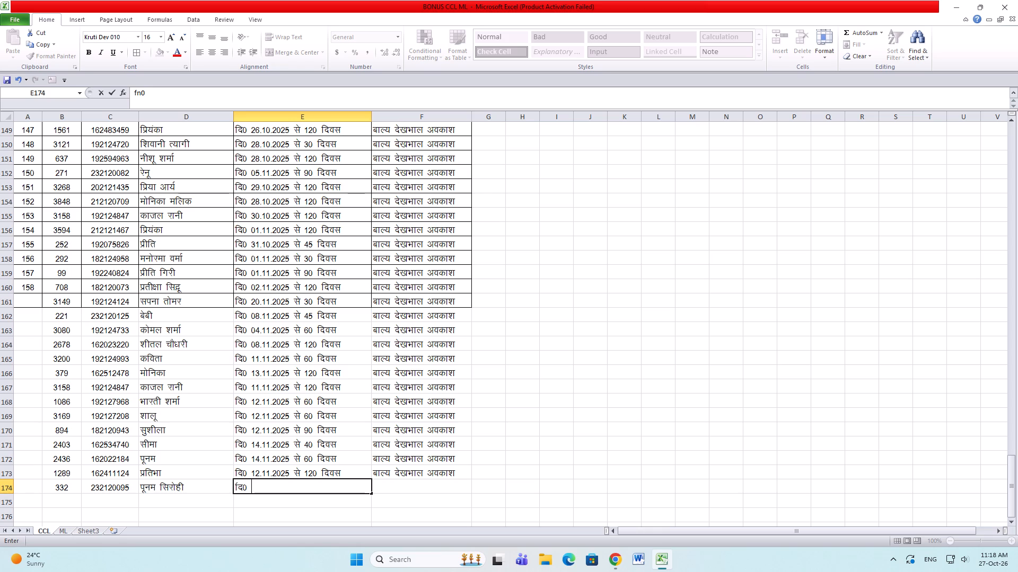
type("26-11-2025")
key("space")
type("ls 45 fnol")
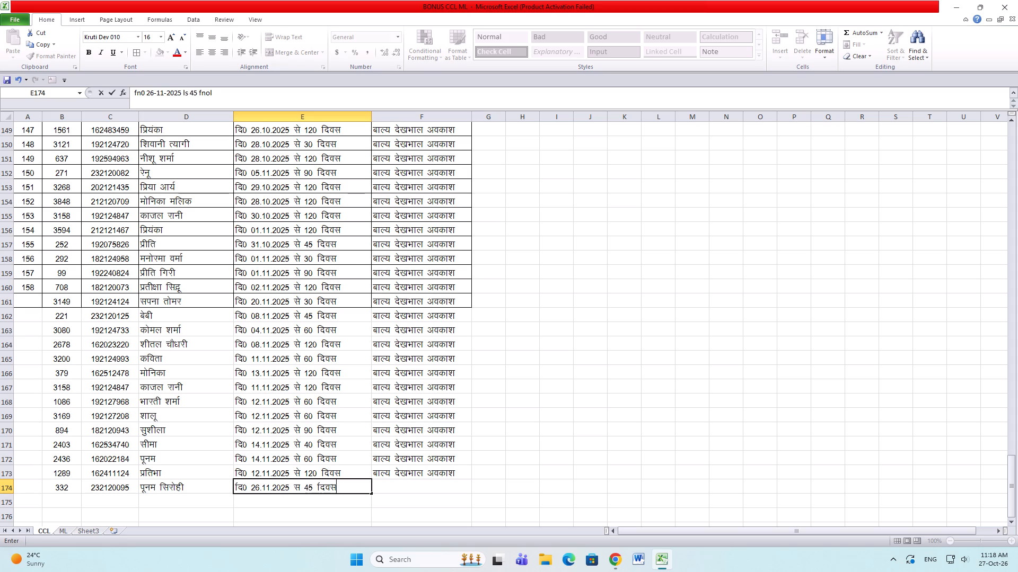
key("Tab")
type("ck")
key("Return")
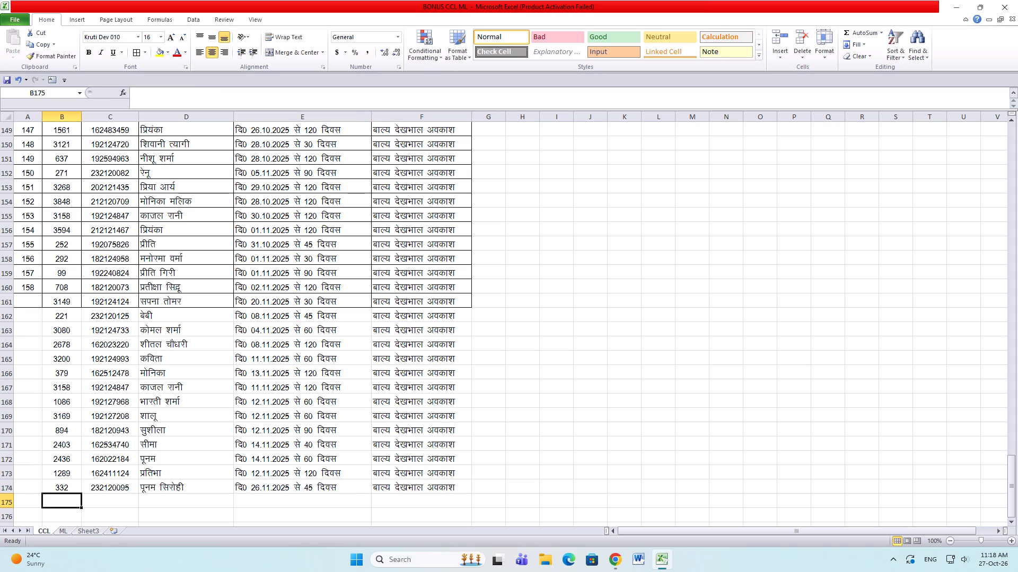
Enter the next employee's number, ID and name in B175 through D175.
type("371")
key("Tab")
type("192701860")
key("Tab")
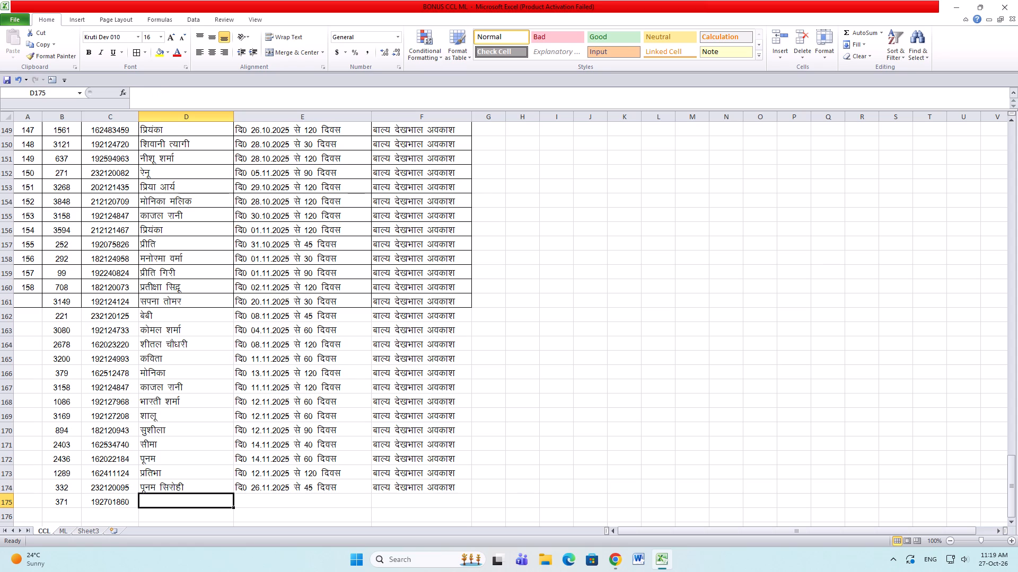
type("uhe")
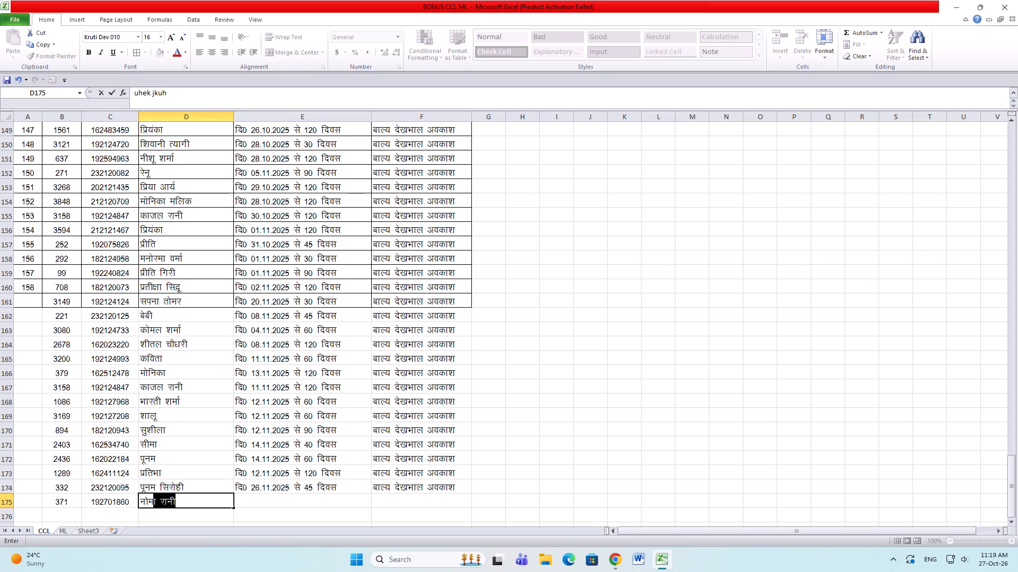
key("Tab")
Enter the leave period दि0 17.11.2025 से 30 दिवस in E175 and the leave type बाल्य देखभाल अवकाश in F175.
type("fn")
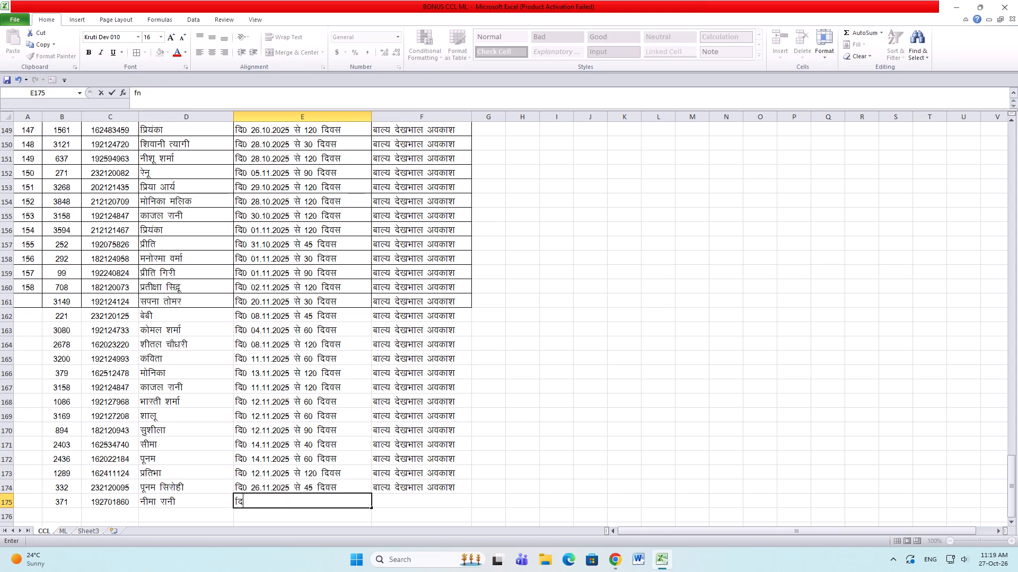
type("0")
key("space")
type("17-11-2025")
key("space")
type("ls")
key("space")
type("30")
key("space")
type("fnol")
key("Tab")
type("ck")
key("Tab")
Save the workbook with the child care leave records in rows 174 and 175.
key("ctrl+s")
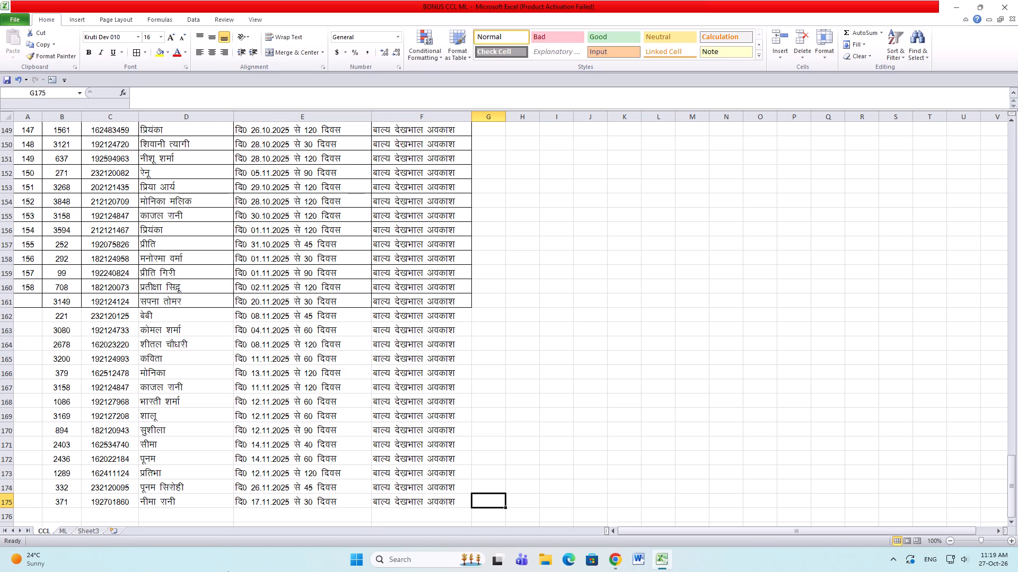
Enter the next employee's number, ID and name in B176 through D176.
scroll(198, 436, "down", 3)
left_click(59, 383)
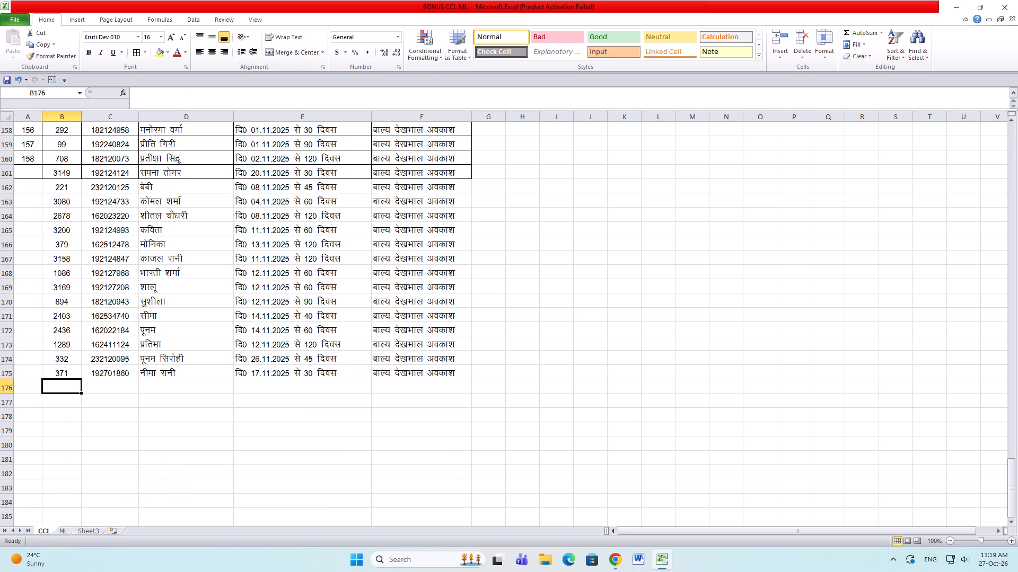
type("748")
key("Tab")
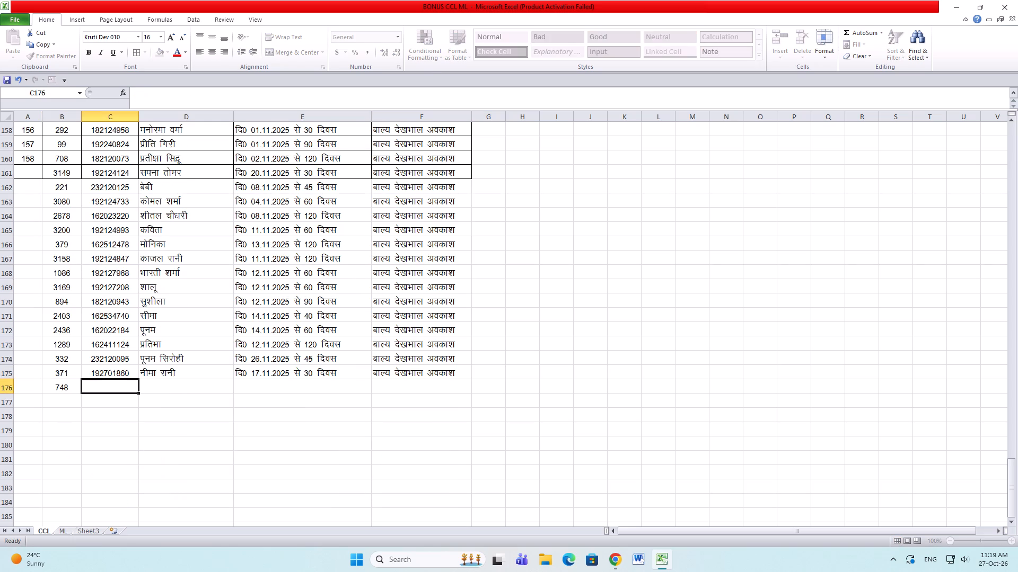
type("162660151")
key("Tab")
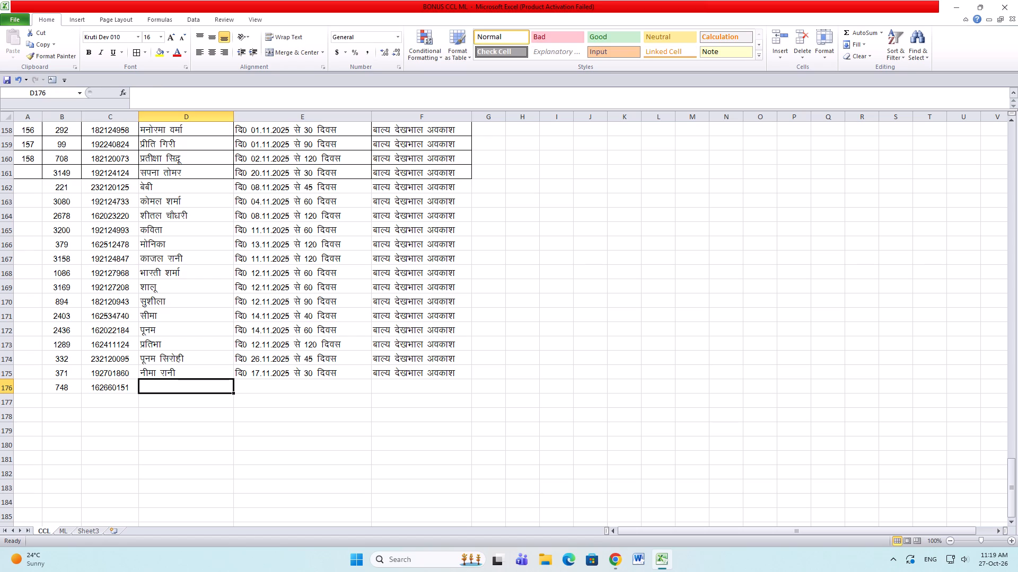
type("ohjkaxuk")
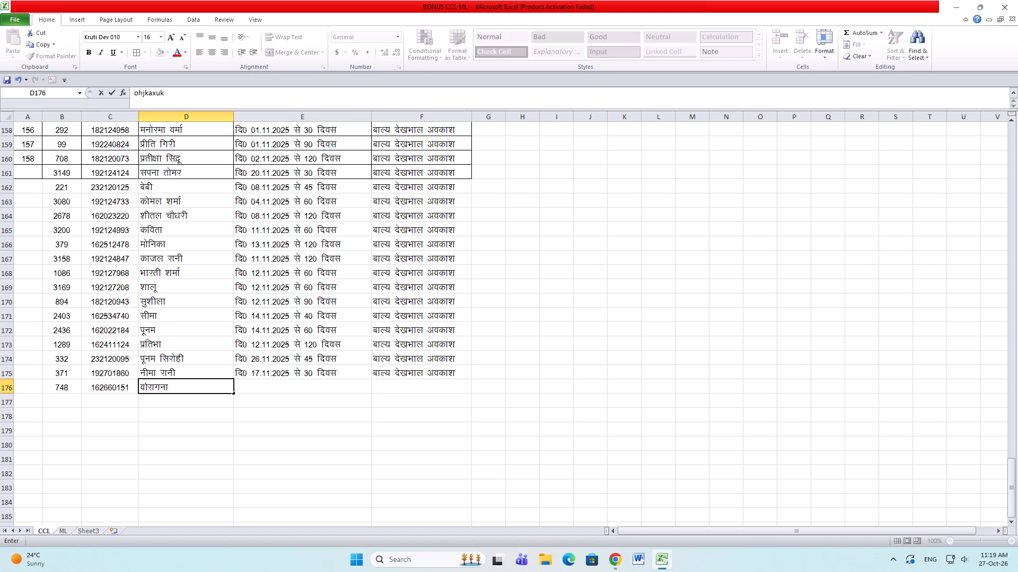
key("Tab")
Enter the leave period दि0 17.11.2025 से 30 दिवस in E176 and the leave type बाल्य देखभाल अवकाश in F176.
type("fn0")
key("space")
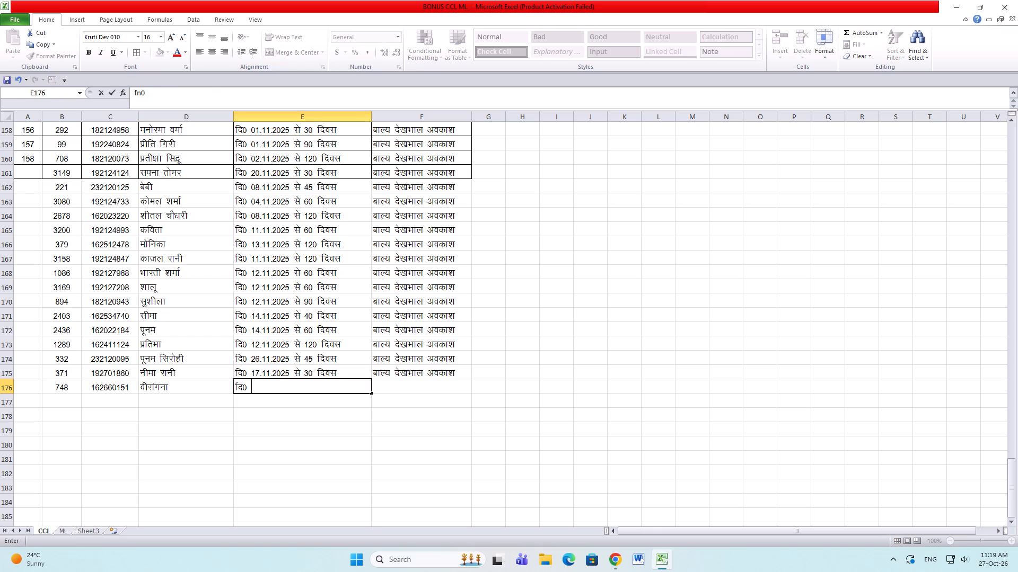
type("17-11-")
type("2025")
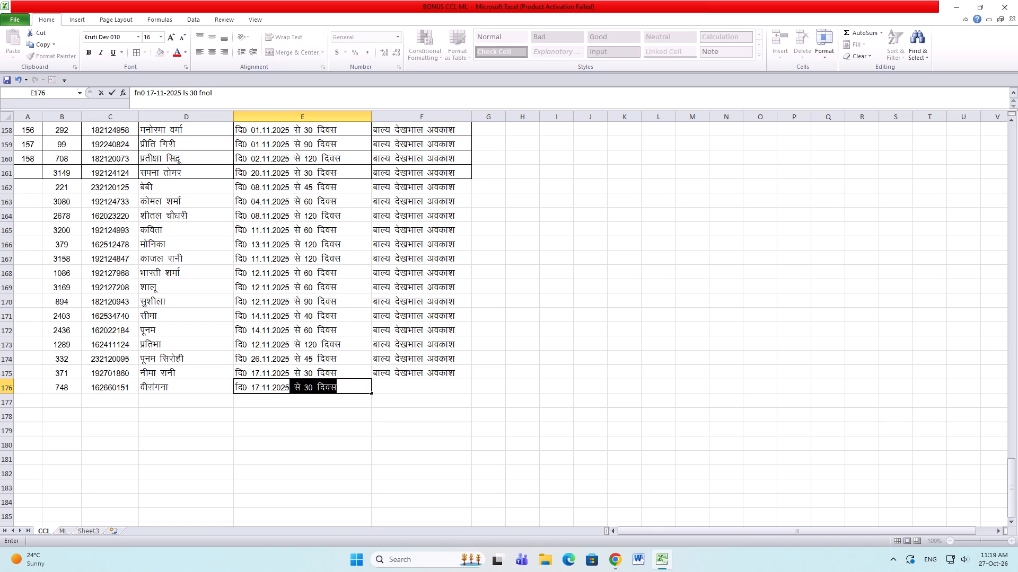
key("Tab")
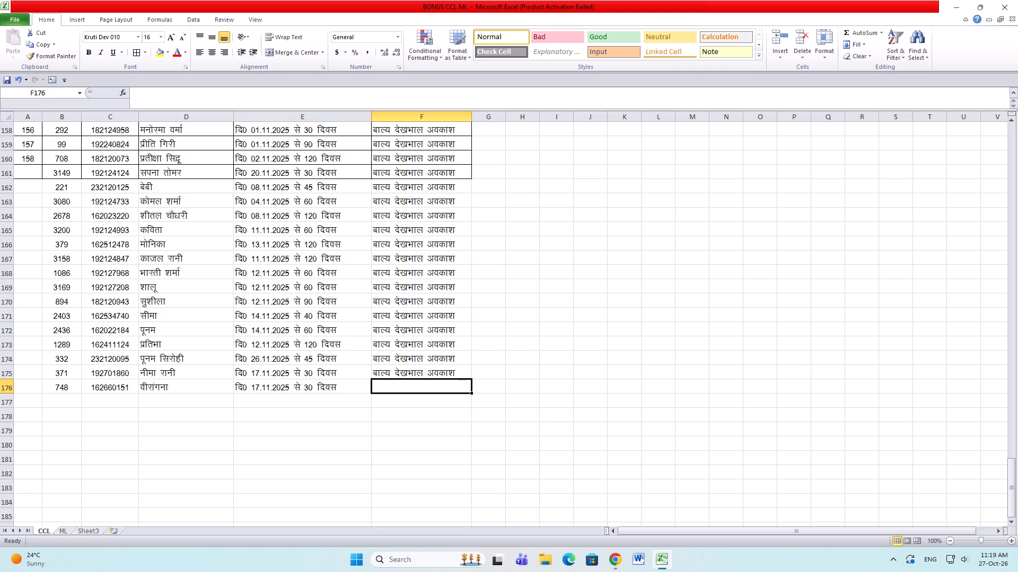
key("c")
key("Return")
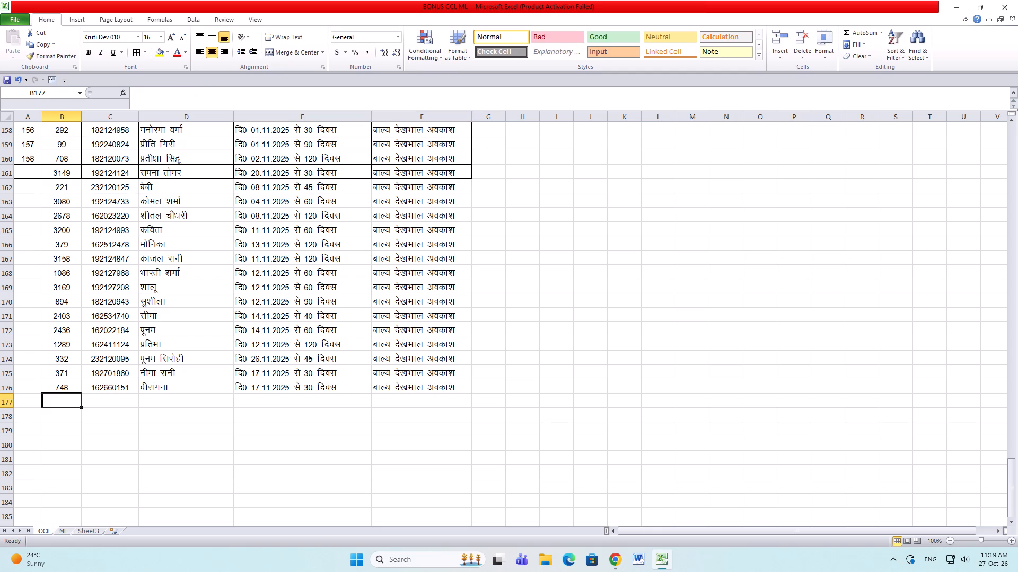
Enter the next employee's number, ID and name in B177 through D177.
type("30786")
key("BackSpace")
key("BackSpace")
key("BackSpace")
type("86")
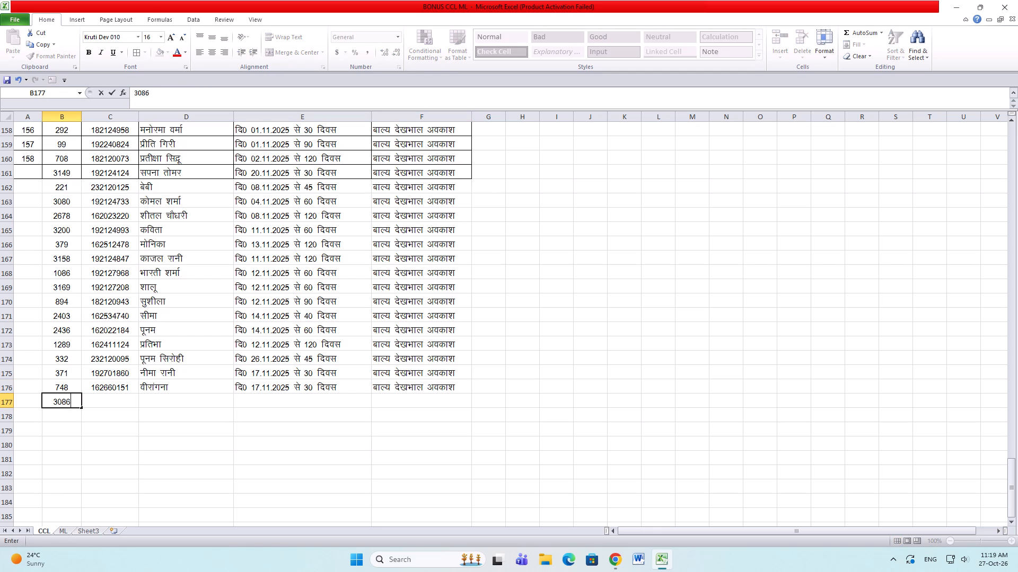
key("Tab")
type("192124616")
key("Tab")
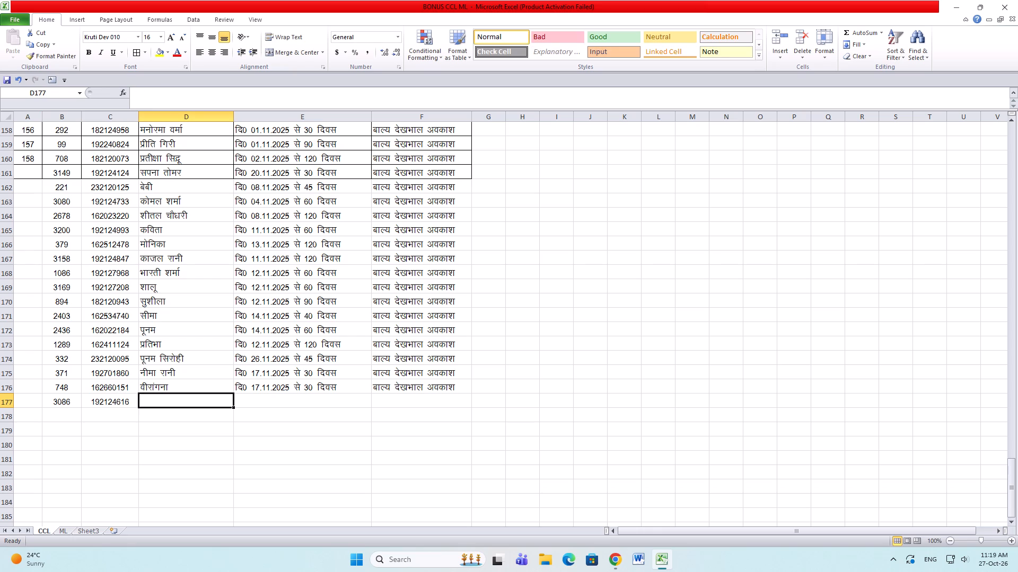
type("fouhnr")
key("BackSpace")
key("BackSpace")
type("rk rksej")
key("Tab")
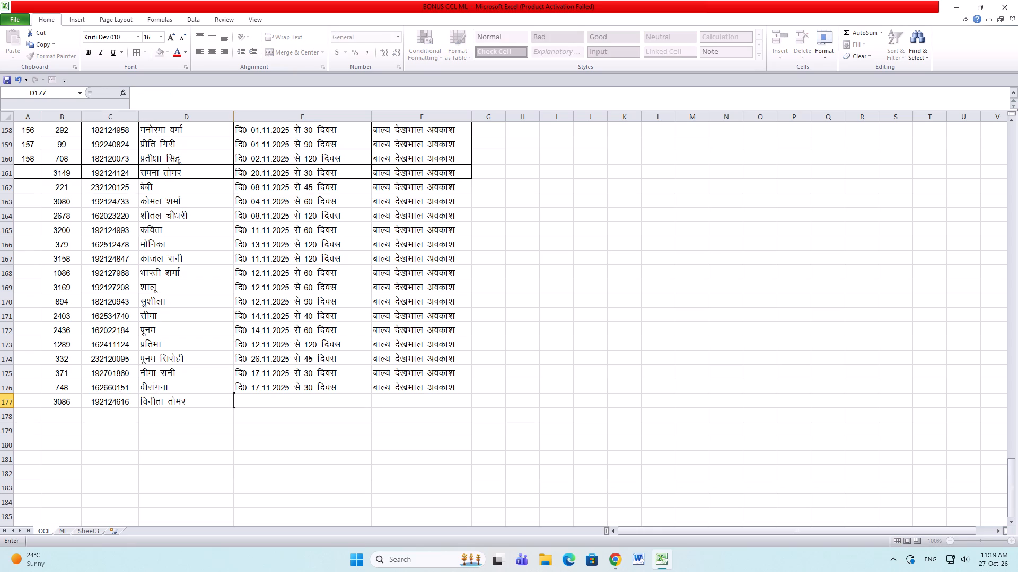
Enter the leave period दि0 19.11.2025 से 90 दिवस in E177 and the leave type बाल्य देखभाल अवकाश in F177.
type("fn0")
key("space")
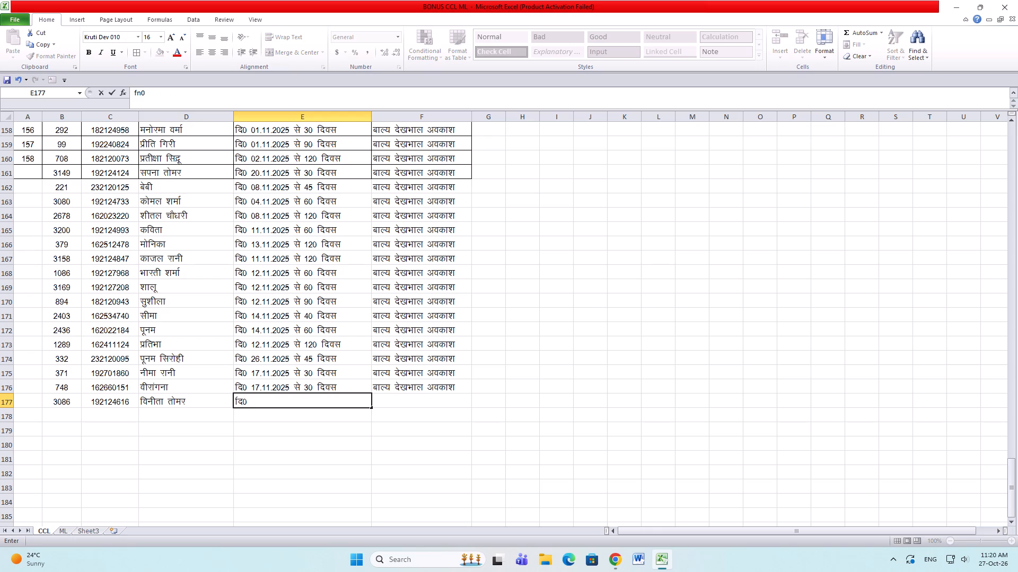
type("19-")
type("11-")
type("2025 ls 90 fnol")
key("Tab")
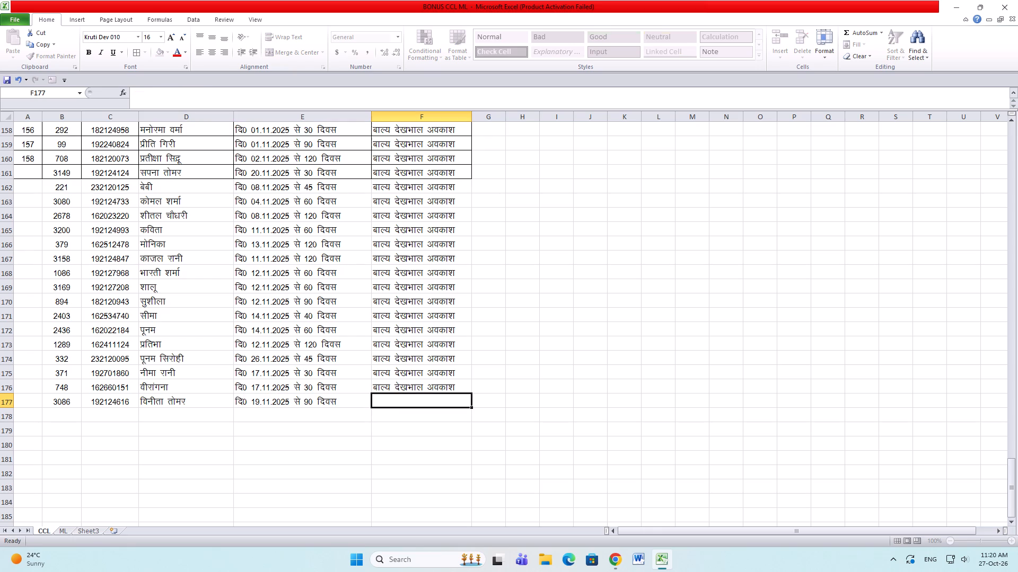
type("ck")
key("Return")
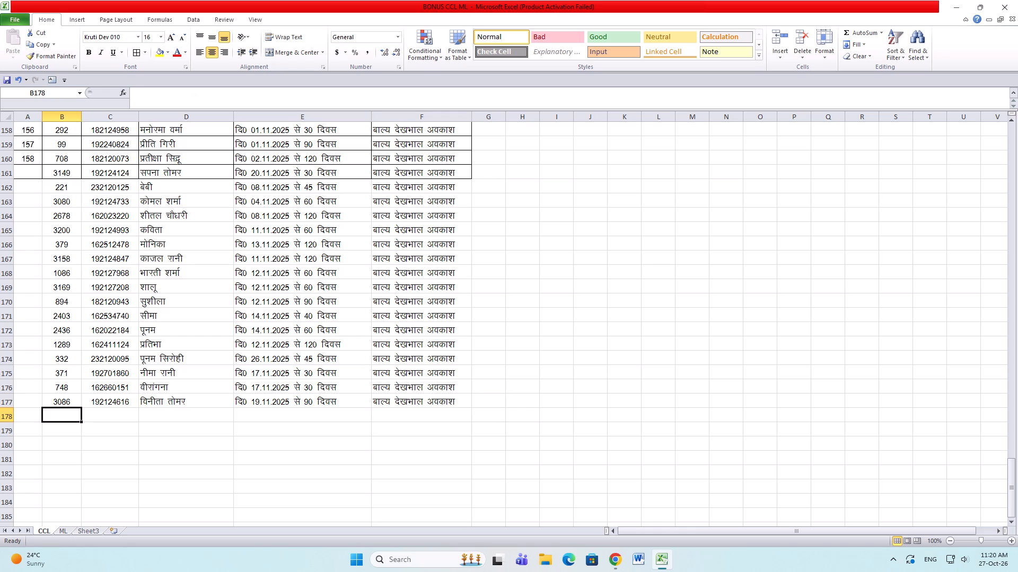
Enter the next employee's number, ID and name in B178 through D178.
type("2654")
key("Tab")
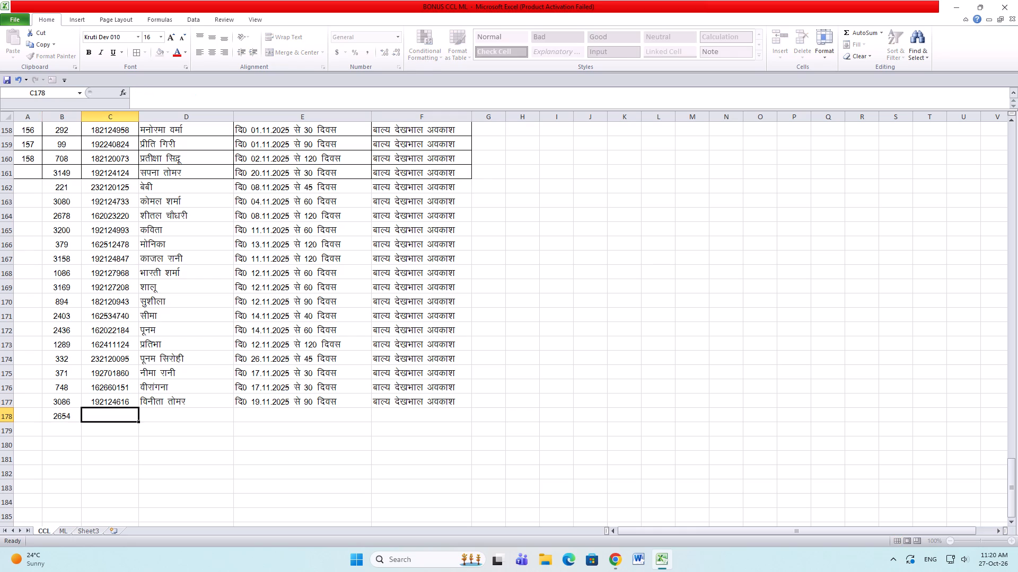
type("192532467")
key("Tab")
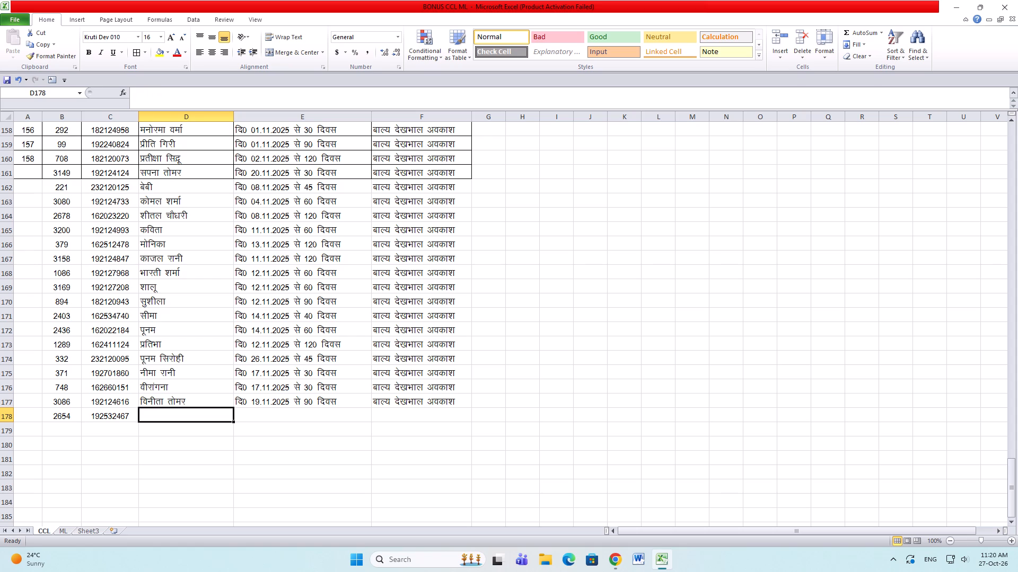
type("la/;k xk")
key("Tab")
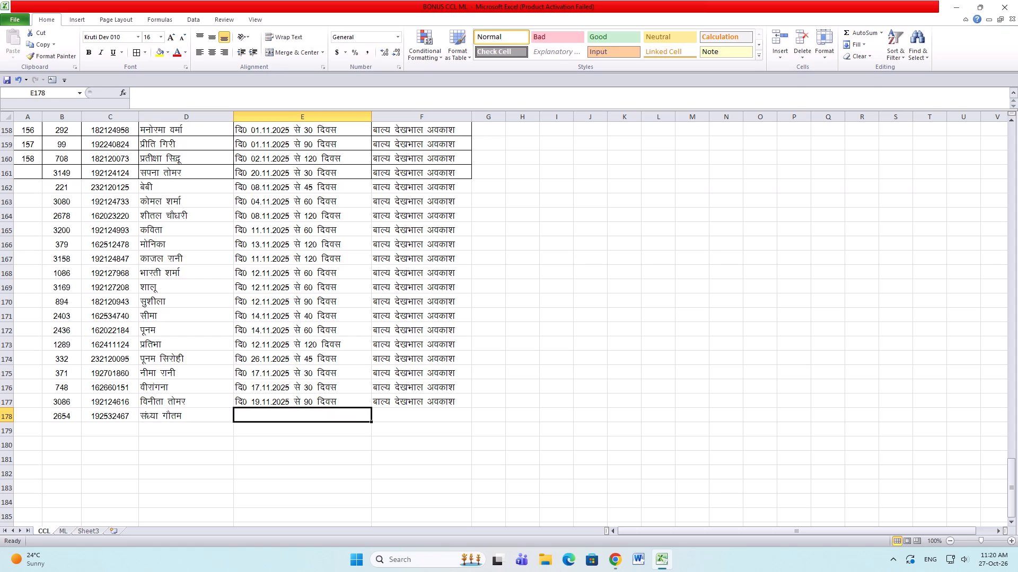
Enter the leave period दि0 20.11.2025 से 180 दिवस in E178 and the leave type प्रसूति अवकाश in F178.
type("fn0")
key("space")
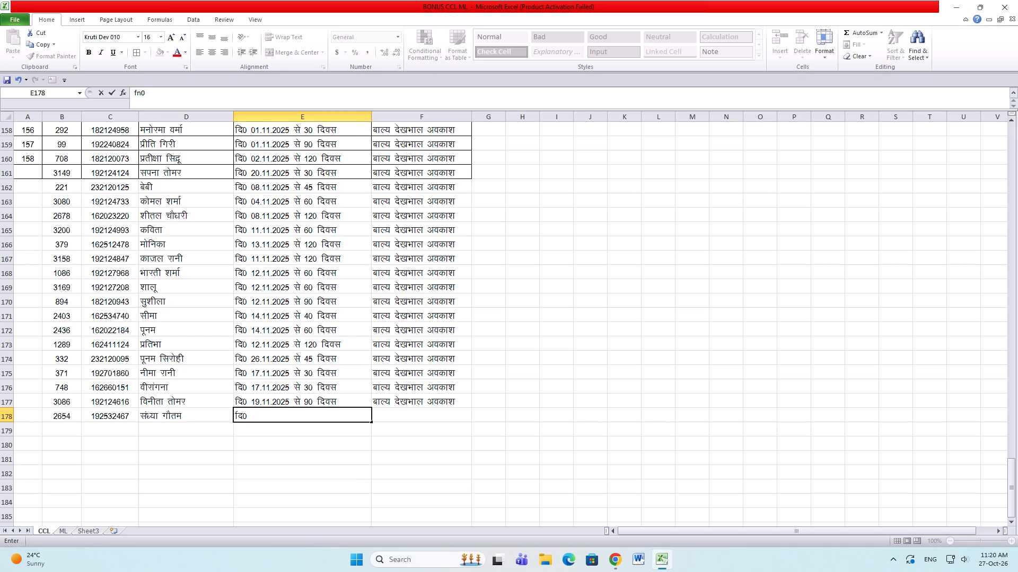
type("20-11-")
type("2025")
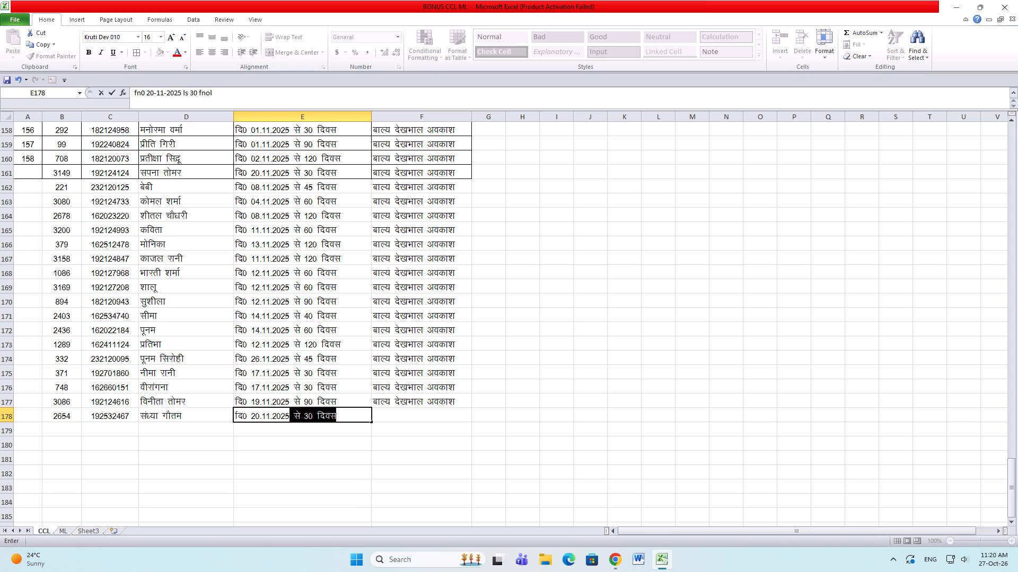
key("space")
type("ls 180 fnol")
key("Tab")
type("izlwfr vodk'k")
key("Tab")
Move the maternity leave record from B178:F178 of the CCL sheet to the ML sheet starting at B61, and save.
left_click_drag(62, 417, 102, 424)
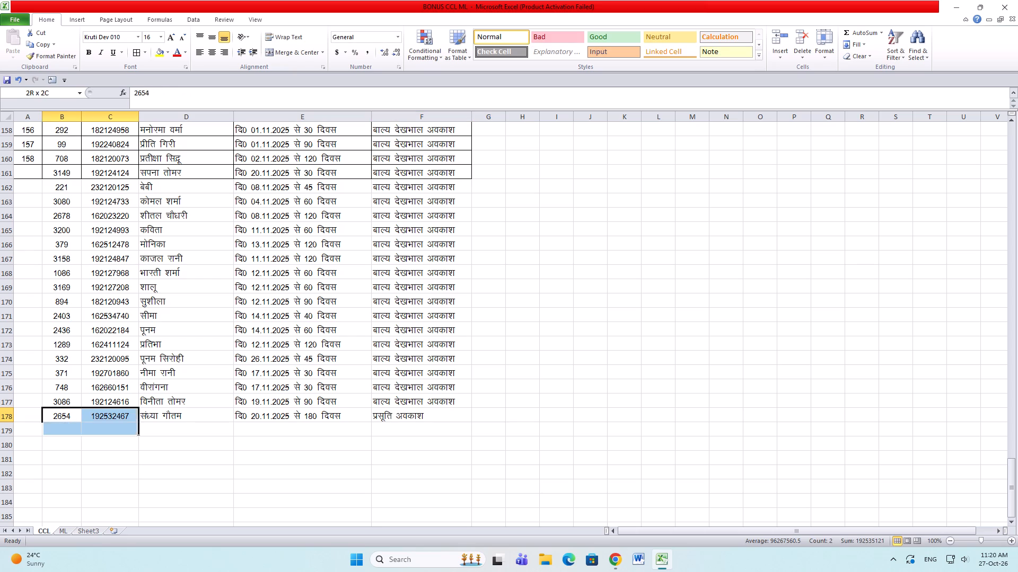
left_click_drag(102, 424, 383, 421)
key("ctrl+x")
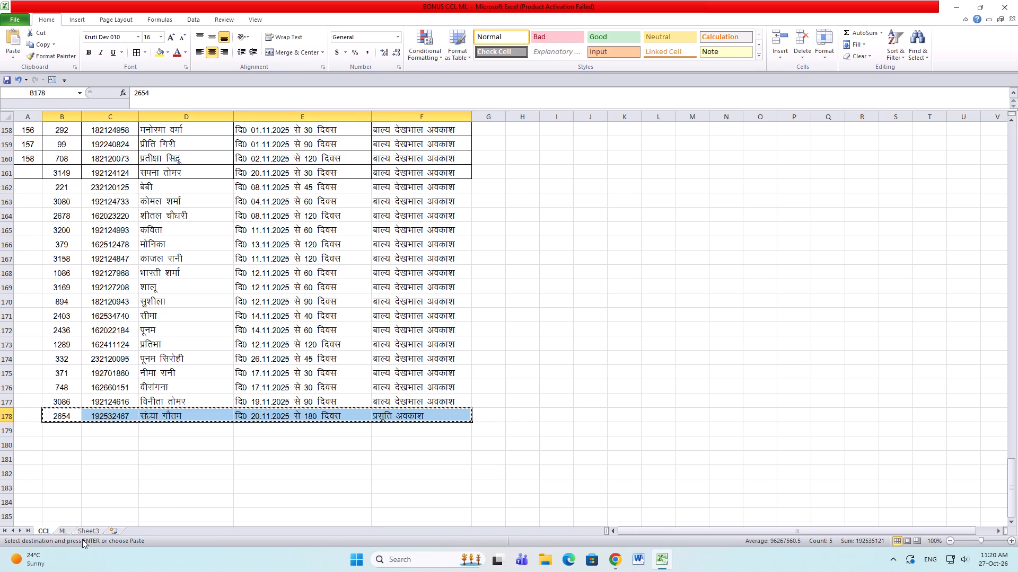
left_click(62, 530)
left_click(74, 431)
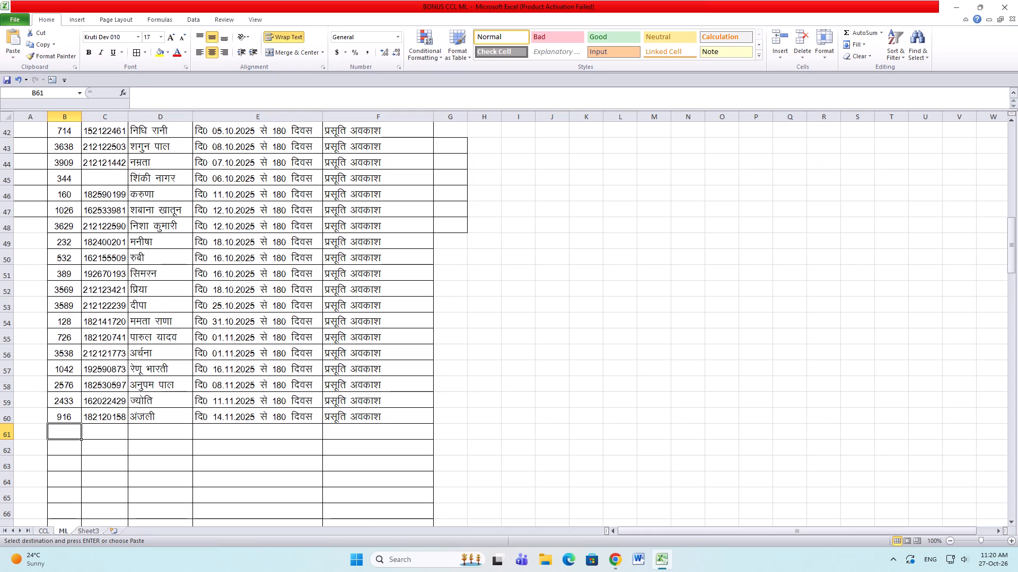
key("ctrl+v")
key("ctrl+s")
Apply cell borders to A59:F63 on the ML sheet and save the workbook.
left_click(104, 468)
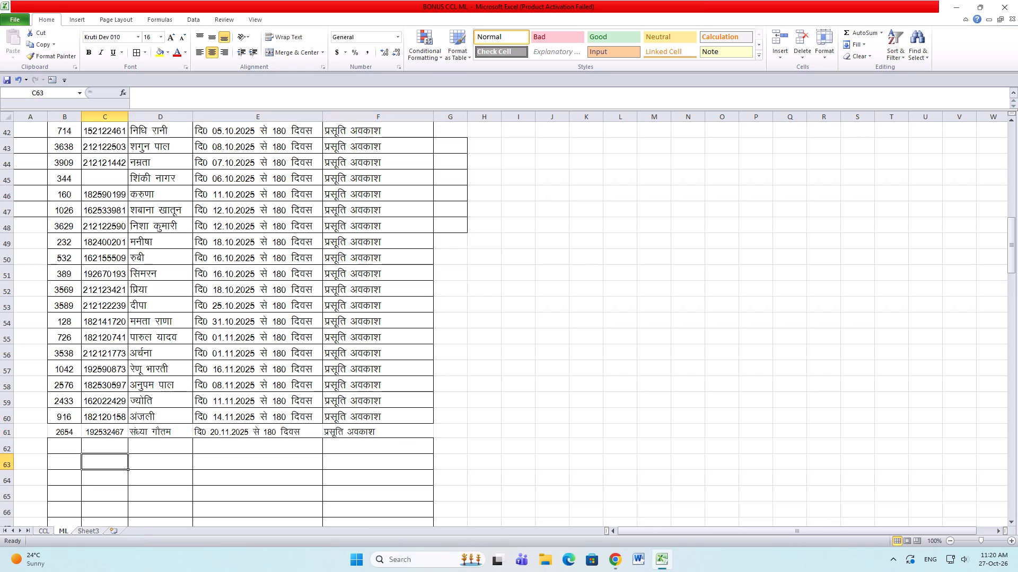
left_click_drag(36, 395, 399, 459)
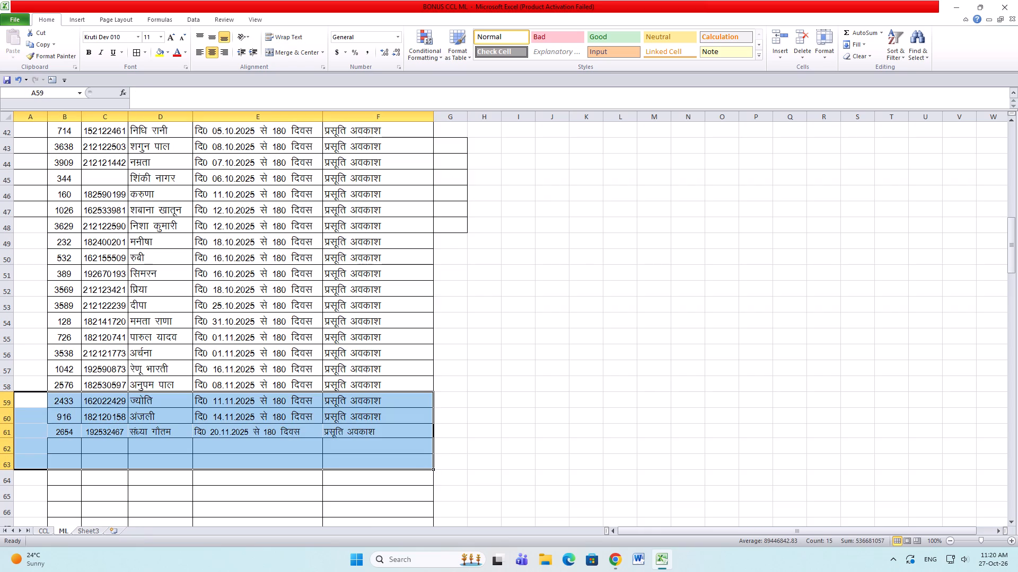
left_click(134, 52)
left_click(216, 299)
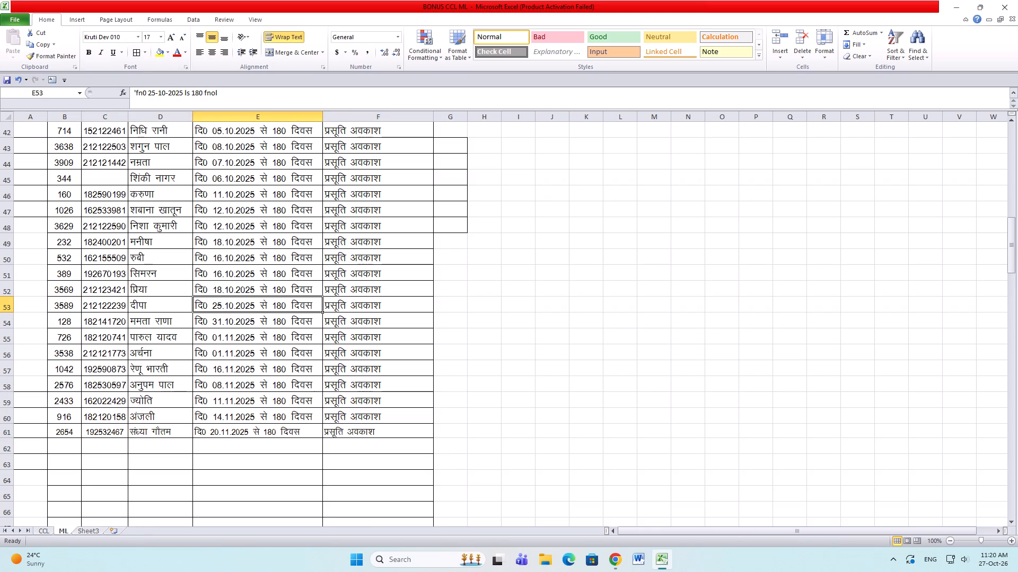
key("ctrl+s")
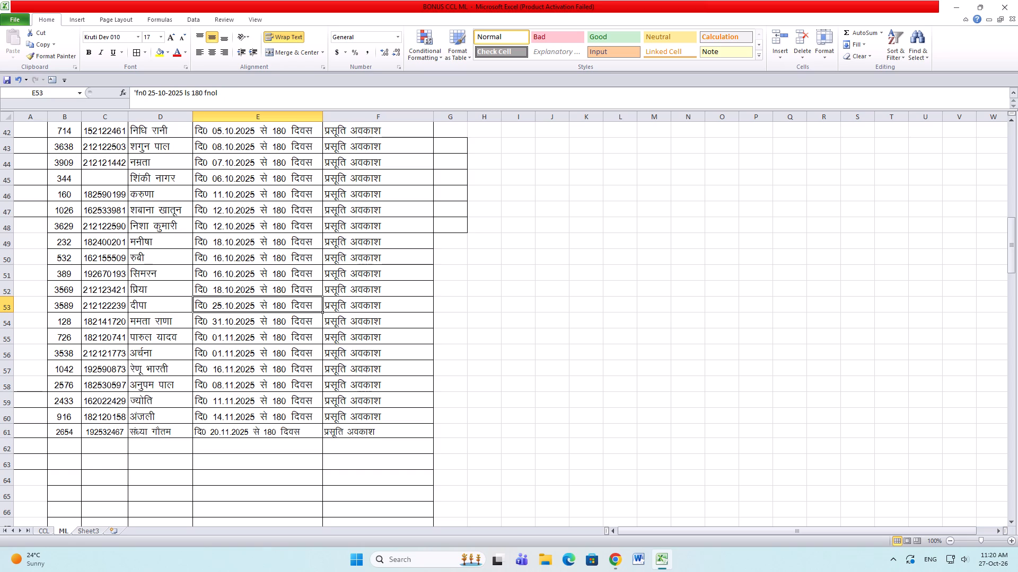
Enter the next employee's number, ID and name in B62 through D62 of the ML sheet.
left_click(70, 442)
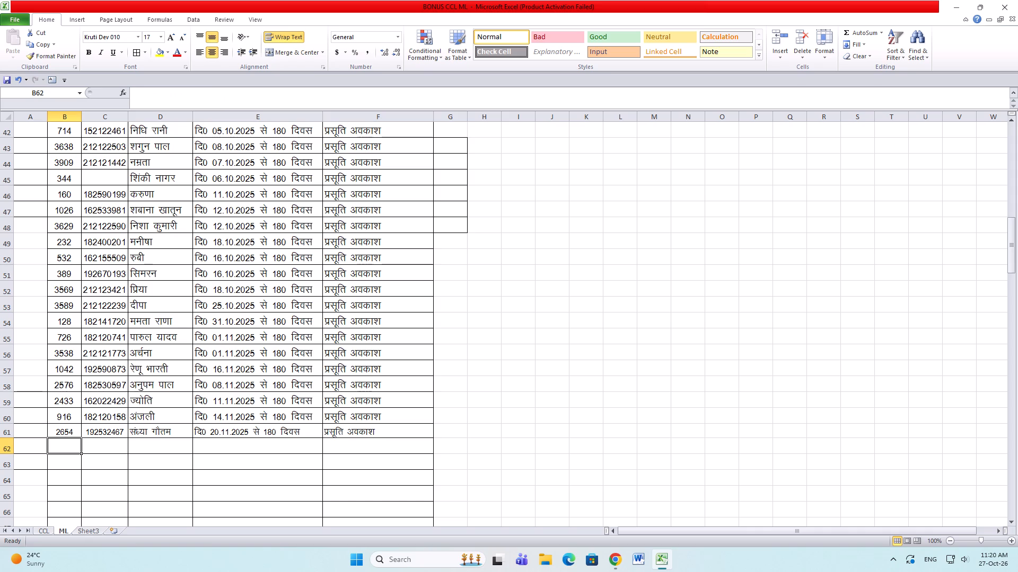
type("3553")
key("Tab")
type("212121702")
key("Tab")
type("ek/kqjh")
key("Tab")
Enter the leave period दि0 17.11.2025 से 180 दिवस in E62 and leave type प्रसूति अवकाश in F62, and save.
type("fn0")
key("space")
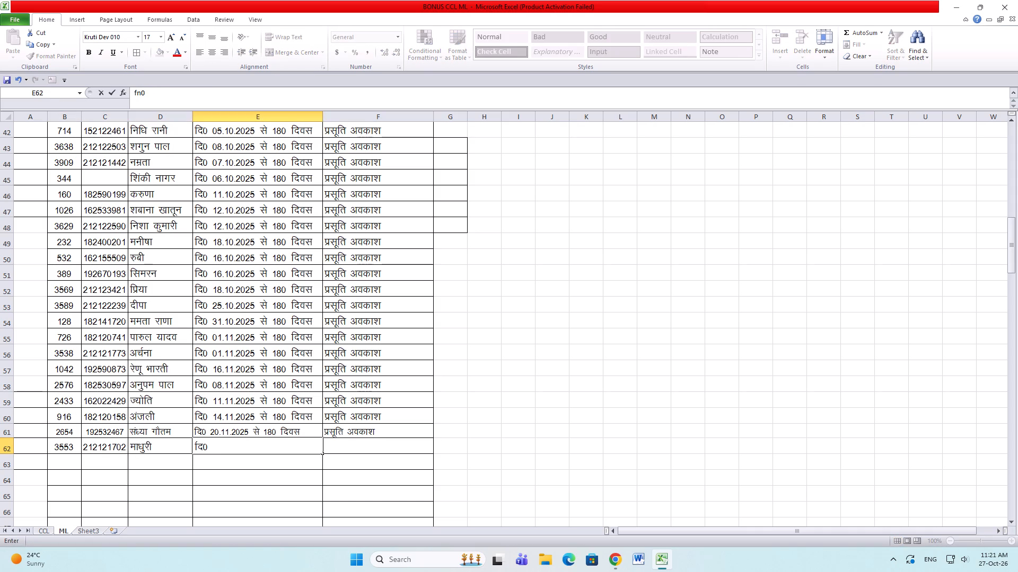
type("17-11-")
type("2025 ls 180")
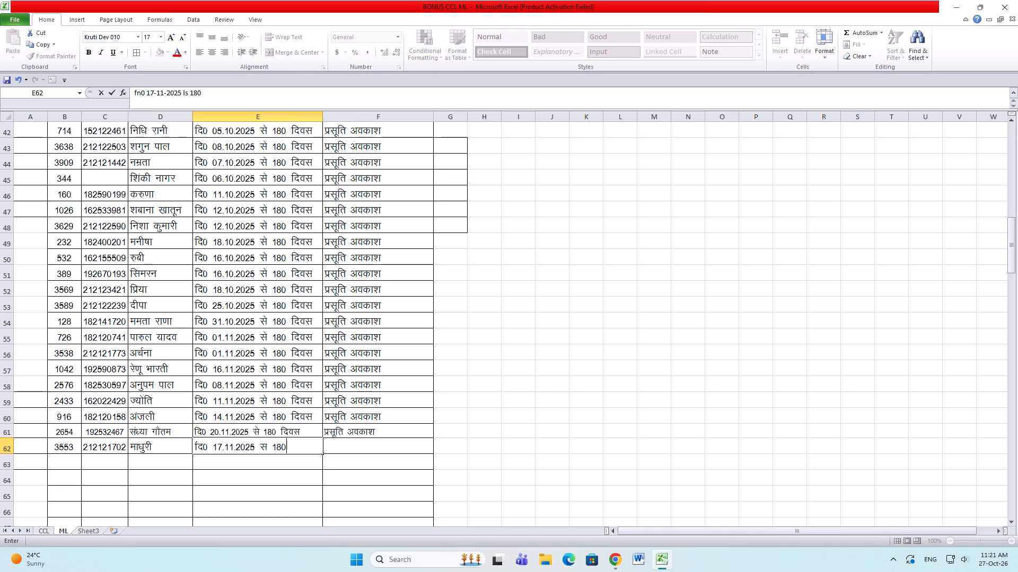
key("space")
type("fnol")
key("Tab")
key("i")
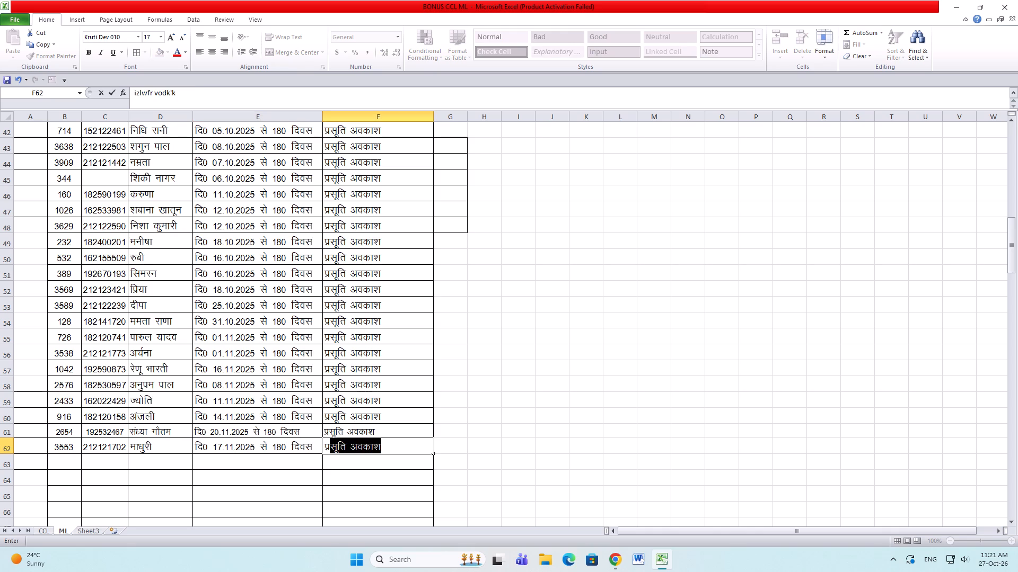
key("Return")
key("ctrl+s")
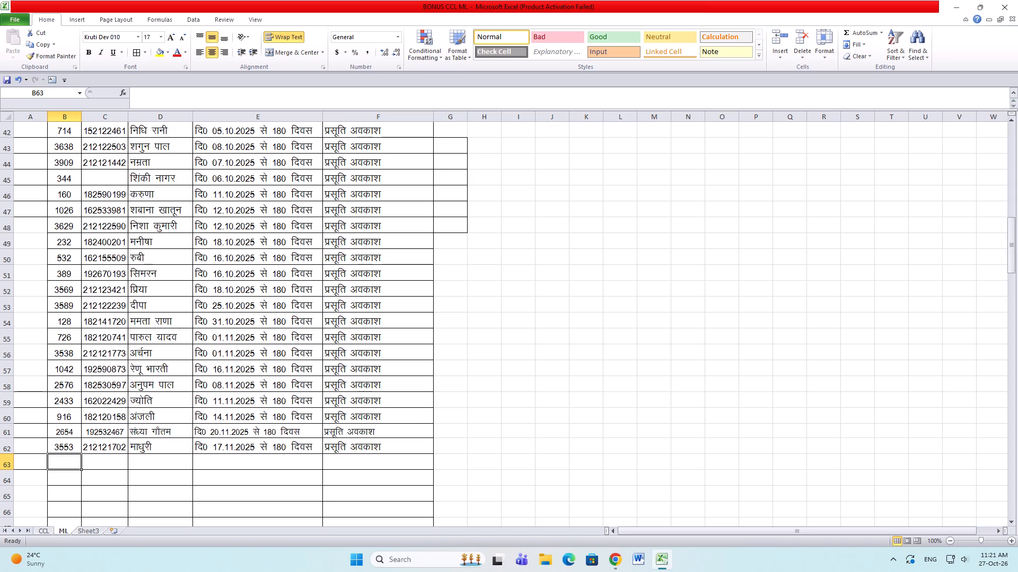
On the CCL sheet, enter the next employee's number, ID and name in B178 through D178.
left_click(46, 530)
left_click(69, 419)
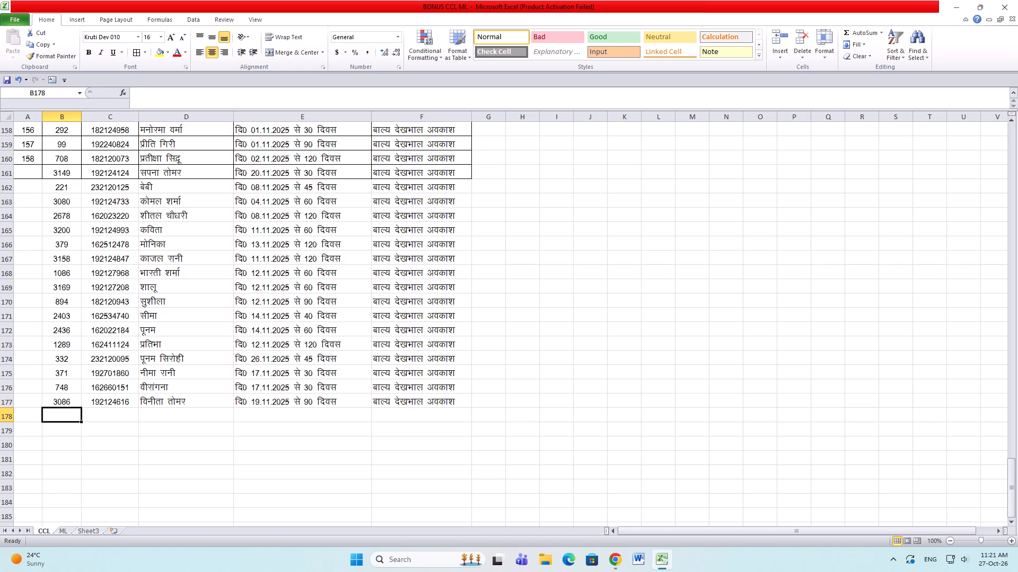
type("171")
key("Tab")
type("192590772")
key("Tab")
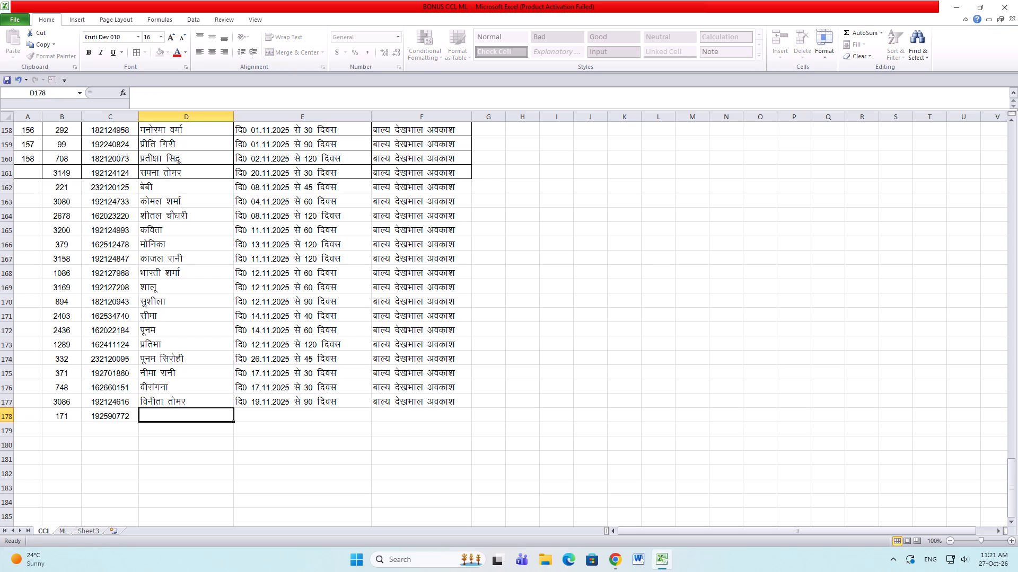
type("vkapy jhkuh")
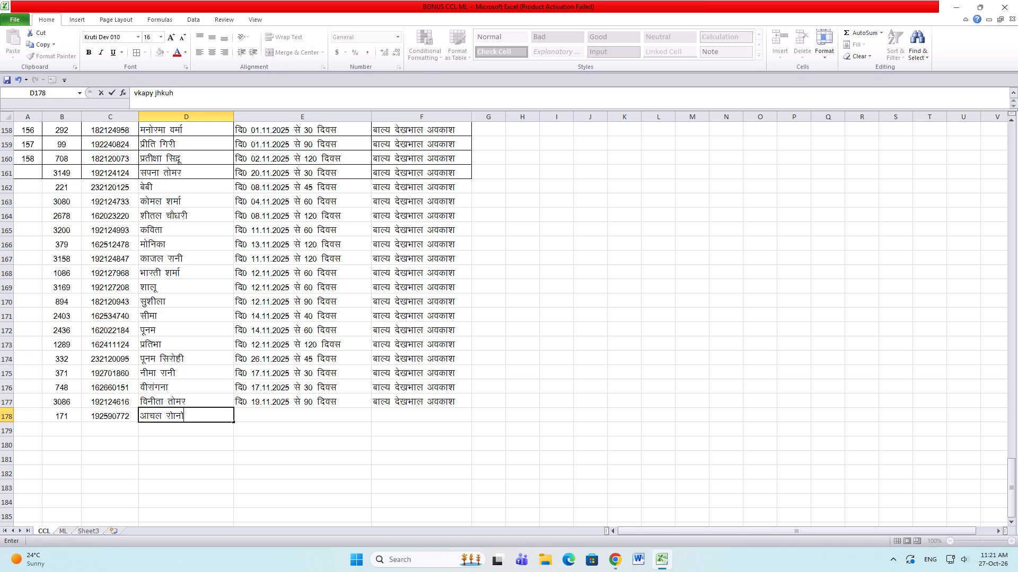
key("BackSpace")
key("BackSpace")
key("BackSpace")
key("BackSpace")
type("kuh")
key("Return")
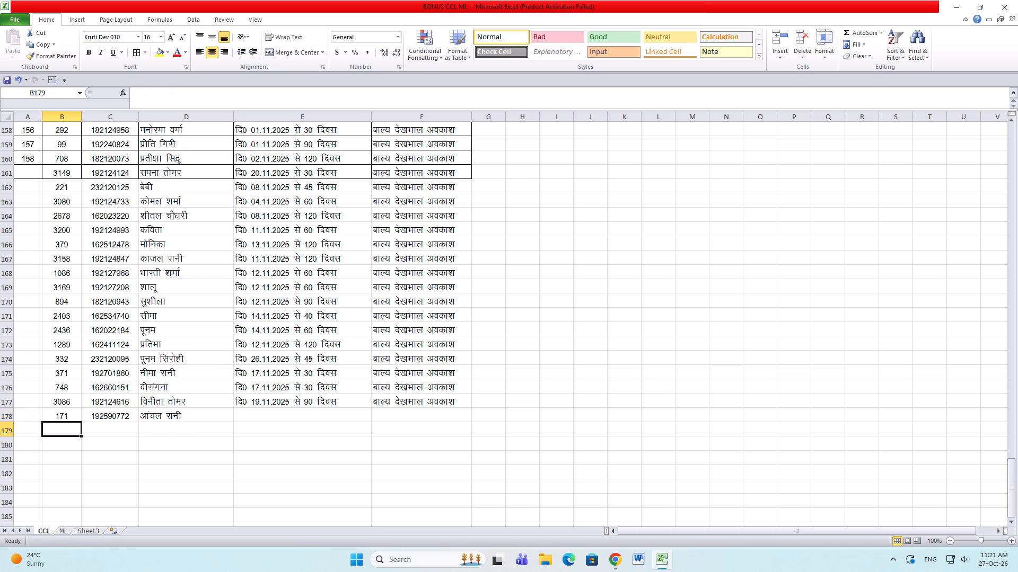
Enter the next employee's number, ID and name in B179 through D179.
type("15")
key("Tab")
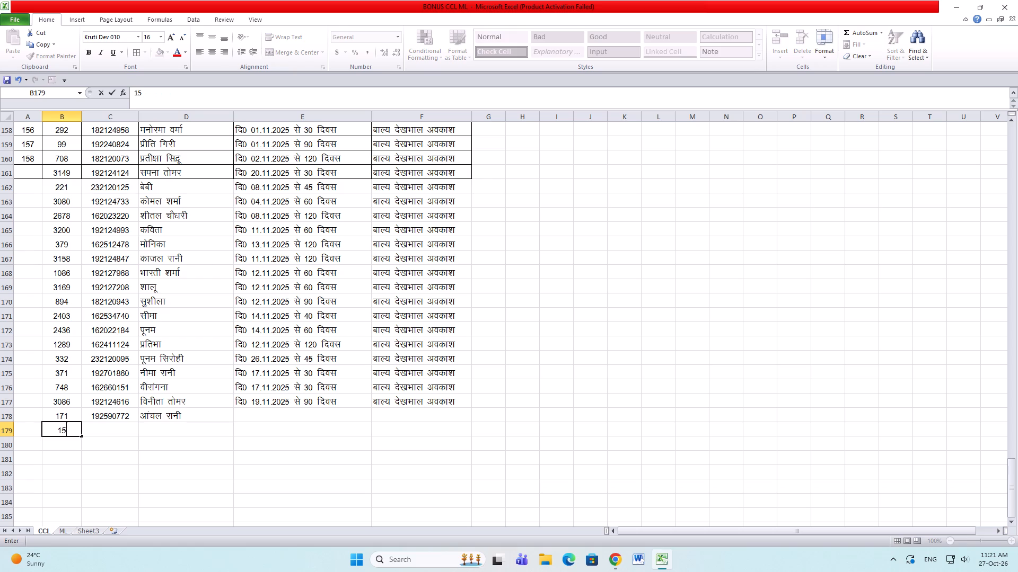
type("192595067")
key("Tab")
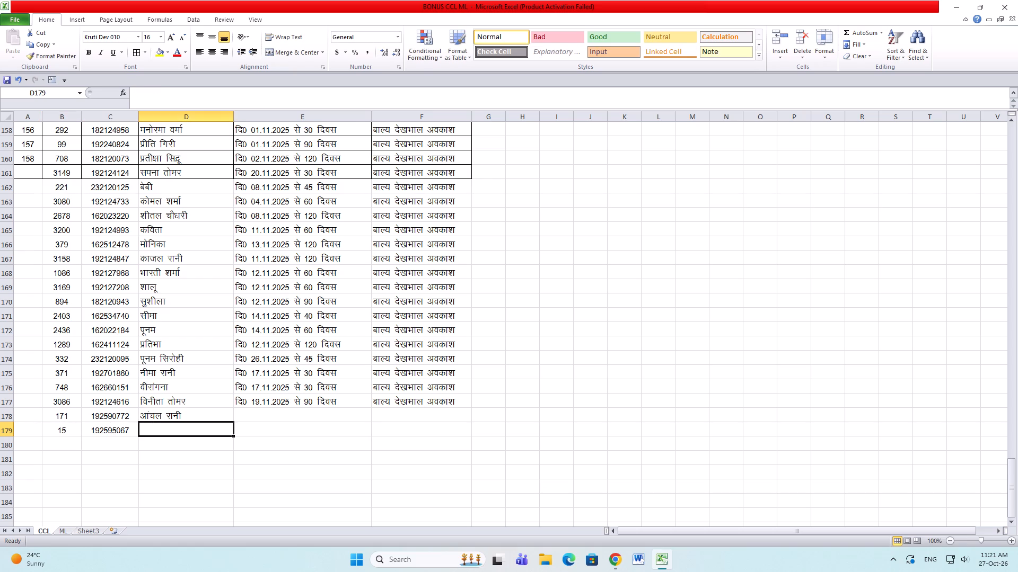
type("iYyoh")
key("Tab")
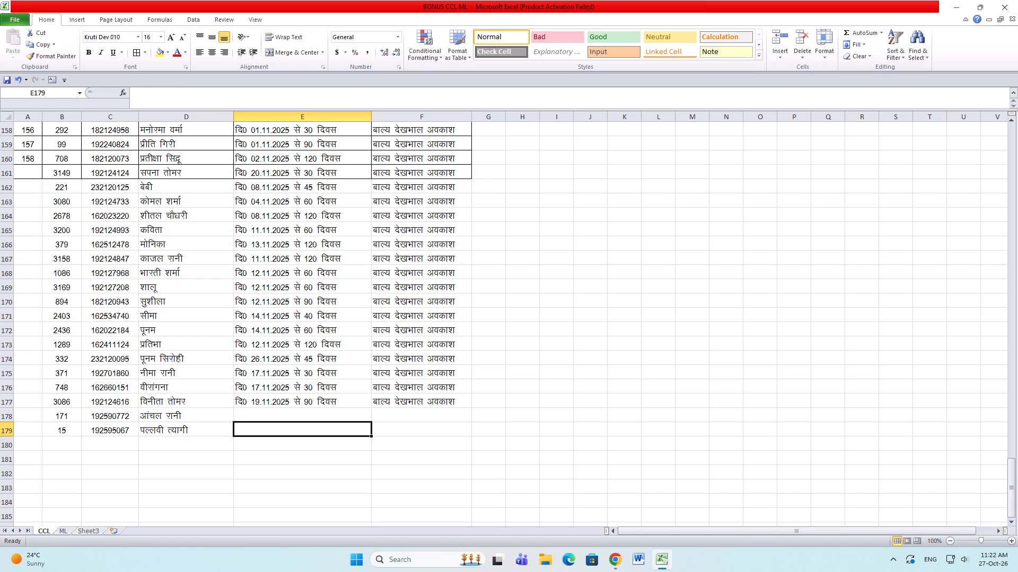
Enter the leave period दि0 25.11.2025 से 30 दिवस in E178.
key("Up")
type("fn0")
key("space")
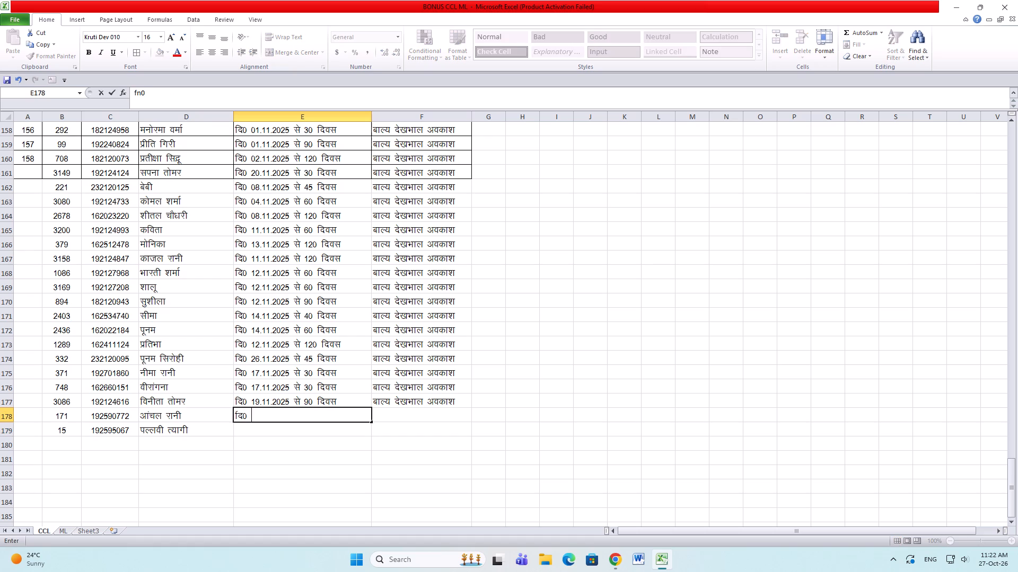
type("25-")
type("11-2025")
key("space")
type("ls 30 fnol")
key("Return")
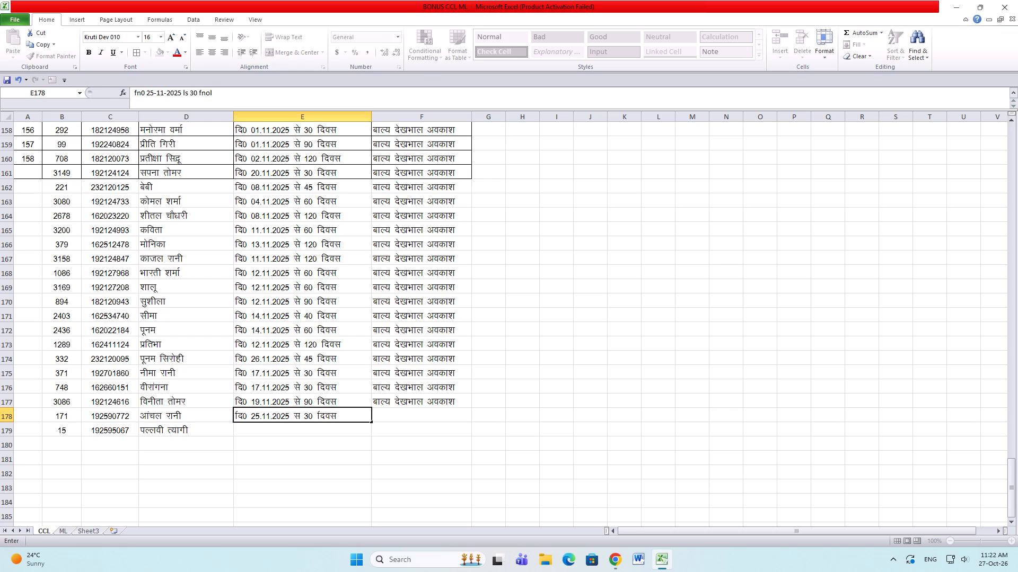
Enter the leave period दि0 18.11.2025 से 120 दिवस in E179.
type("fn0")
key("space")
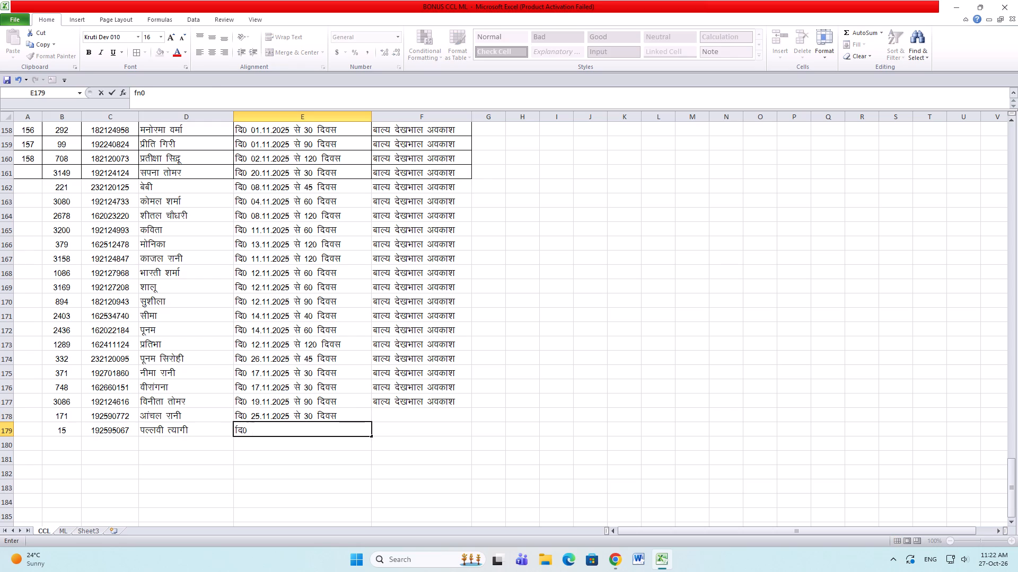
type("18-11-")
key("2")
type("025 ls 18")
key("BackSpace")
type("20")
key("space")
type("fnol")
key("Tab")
Enter the leave type बाल्य देखभाल अवकाश in F179 and F178, and save the workbook.
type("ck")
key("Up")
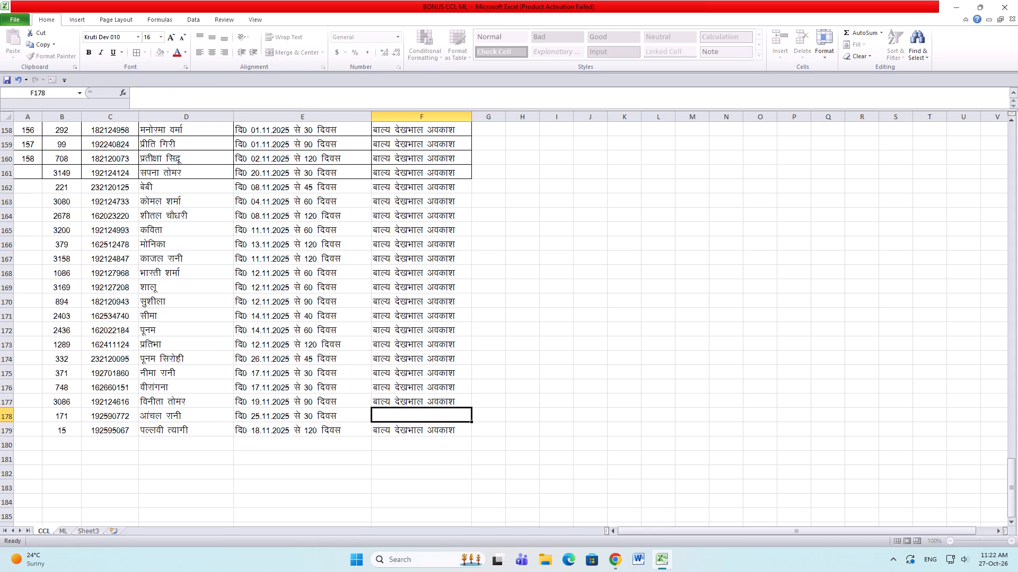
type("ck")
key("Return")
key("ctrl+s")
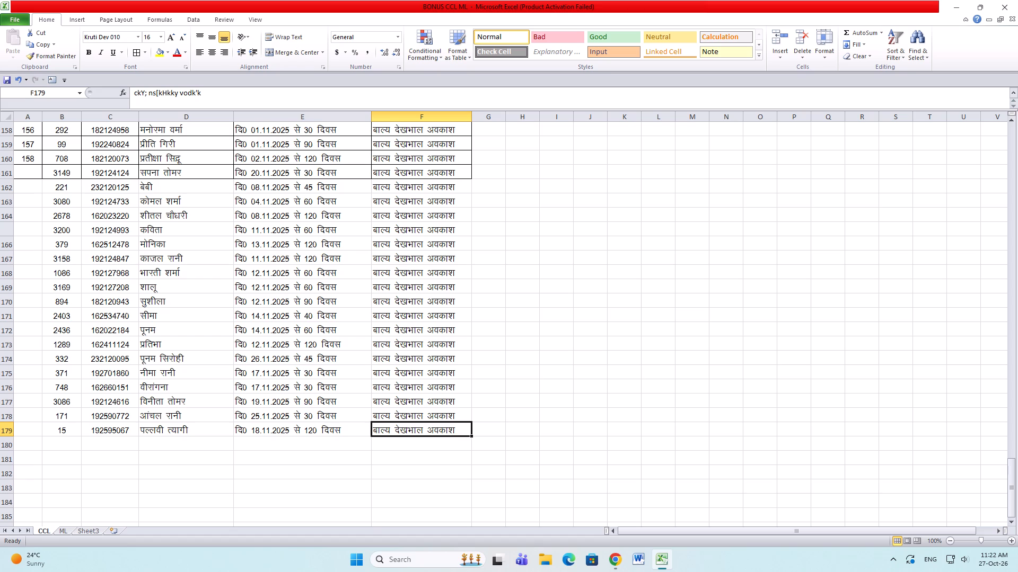
Enter the next employee's number, ID and name in B180 through D180.
left_click(57, 439)
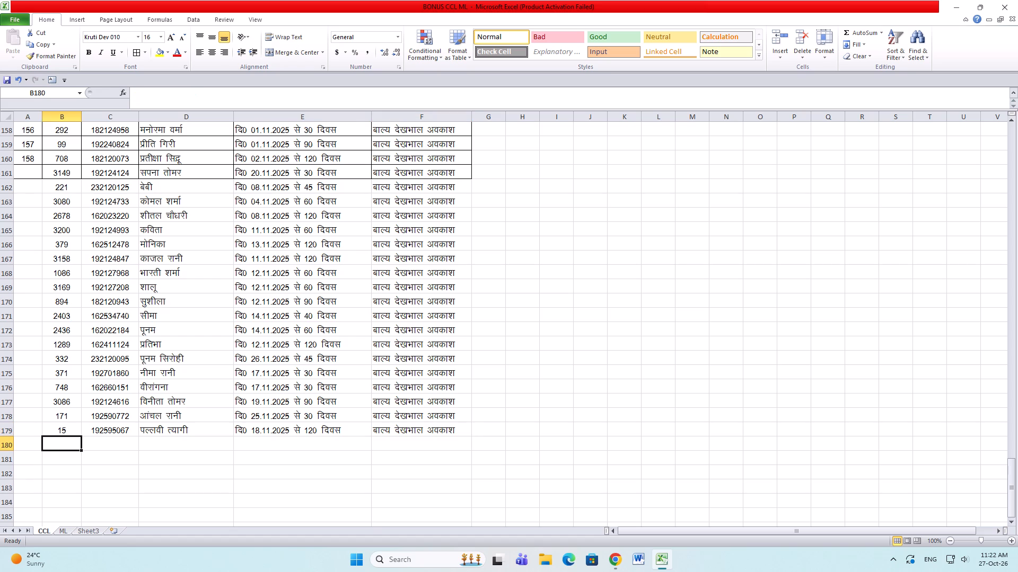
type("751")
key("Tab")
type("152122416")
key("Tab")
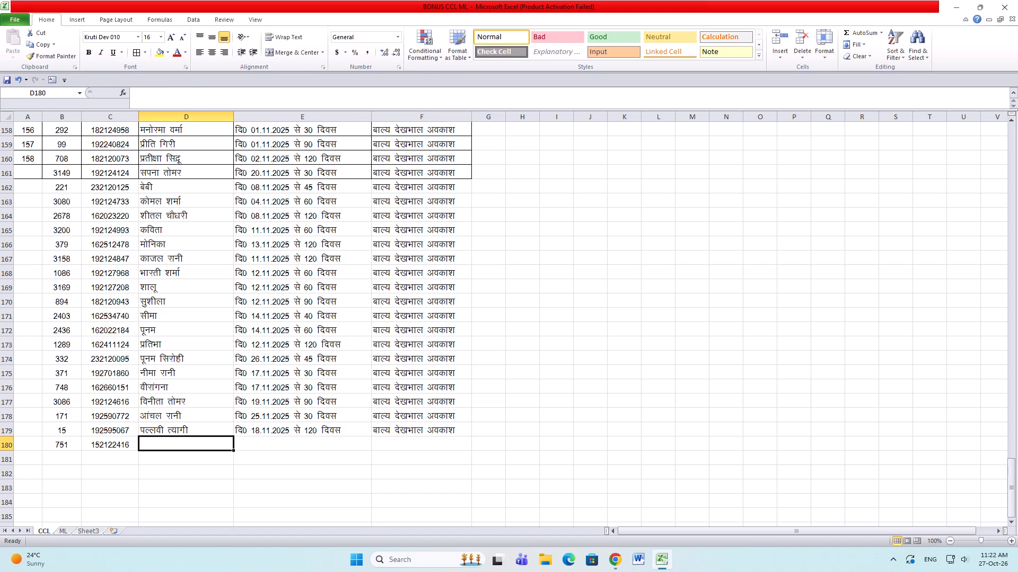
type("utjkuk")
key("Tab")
Enter the leave period दि0 02.12.2025 से 120 दिवस in E180 and the leave type बाल्य देखभाल अवकाश in F180.
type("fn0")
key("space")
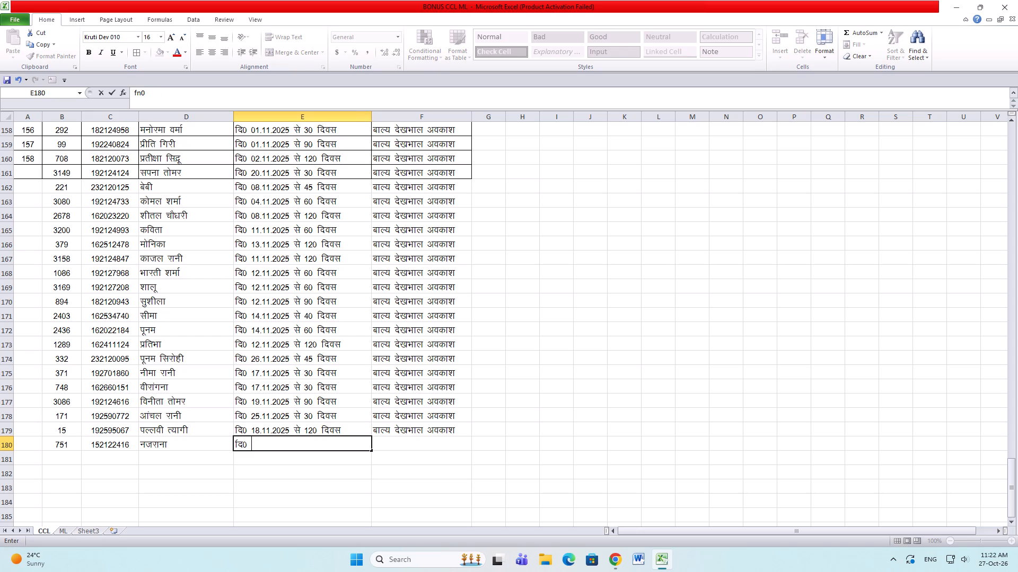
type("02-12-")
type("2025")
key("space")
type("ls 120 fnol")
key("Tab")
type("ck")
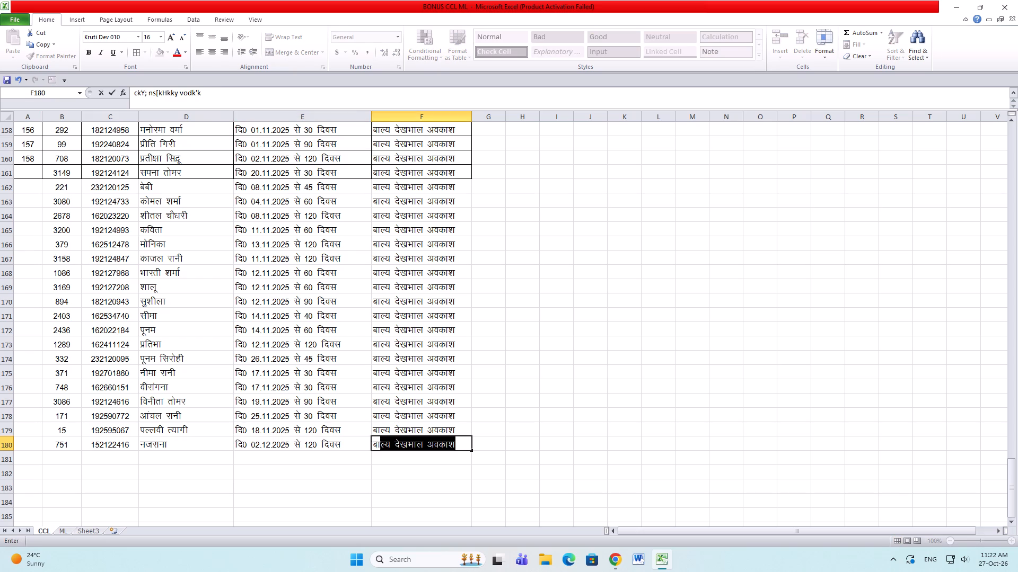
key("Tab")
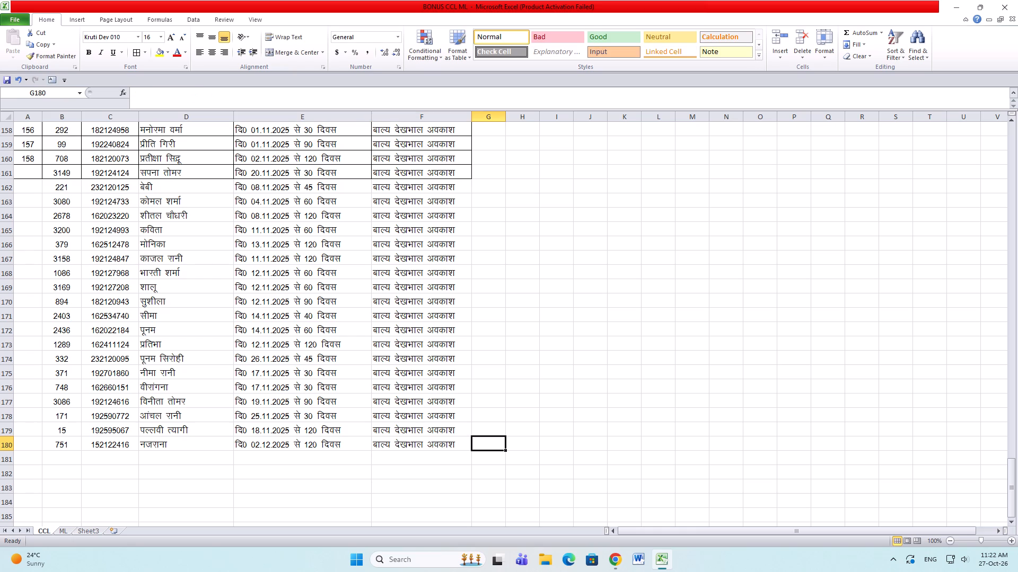
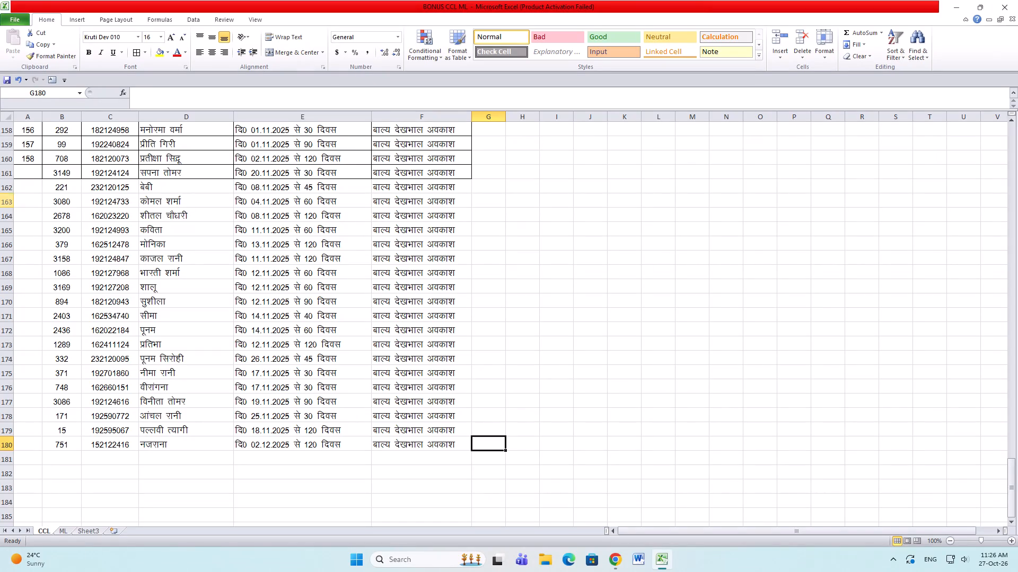
Continue the serial numbers in column A from 159 in A161 through 178 in A180.
left_click_drag(30, 131, 34, 160)
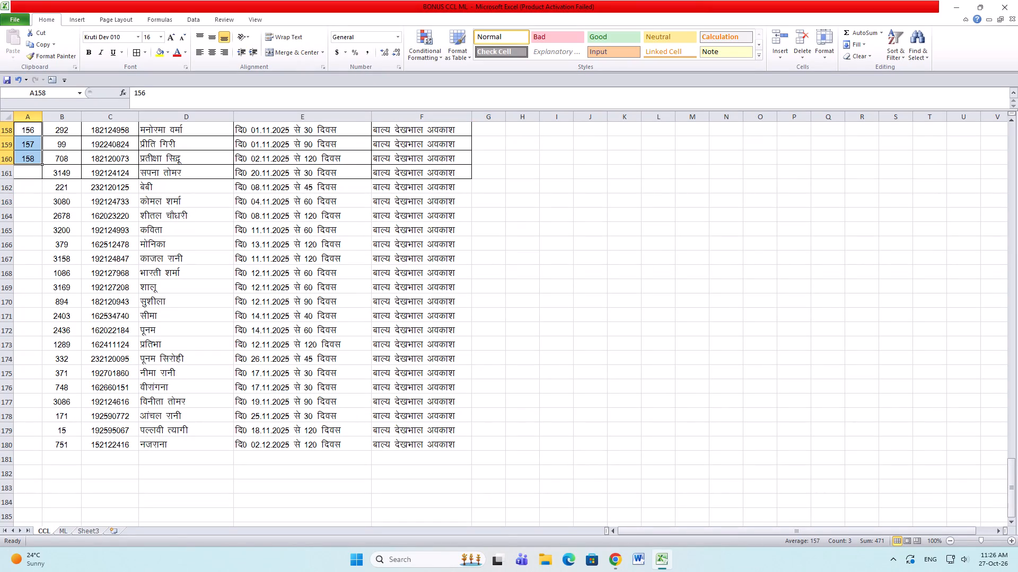
double_click(41, 164)
left_click(34, 165)
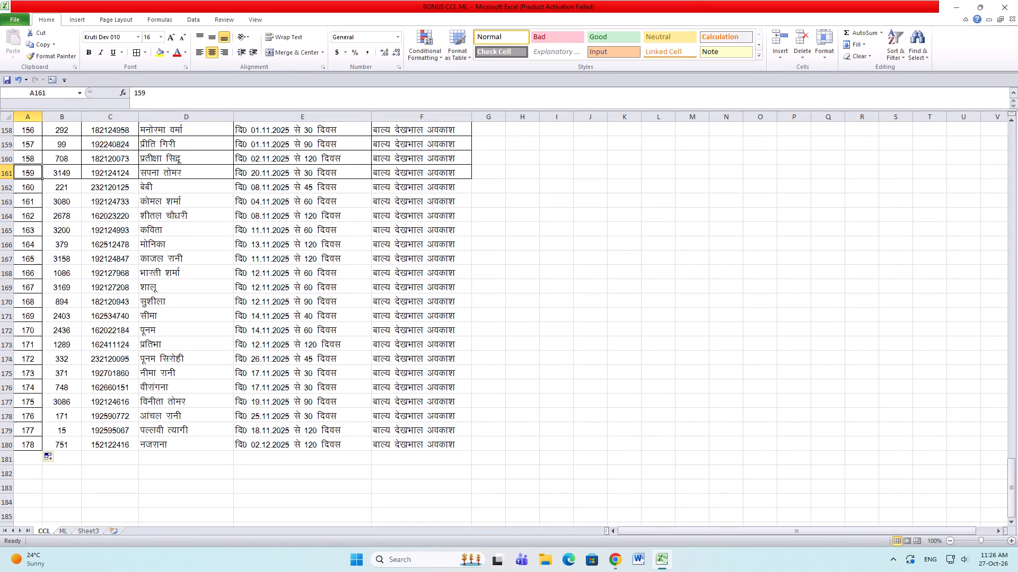
Apply borders to all cells in A161:F182 and save the workbook.
left_click_drag(31, 170, 380, 404)
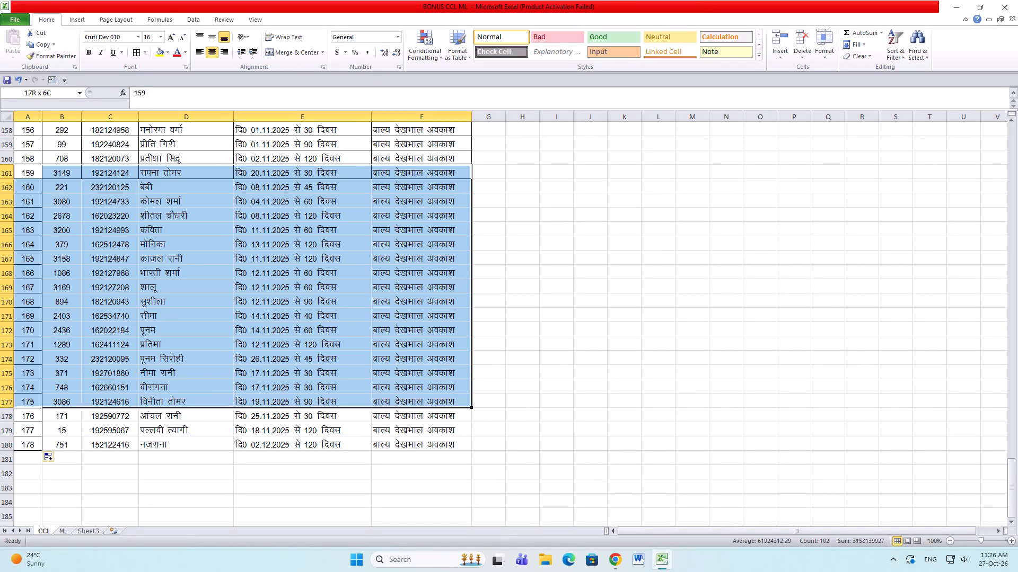
left_click_drag(380, 404, 382, 466)
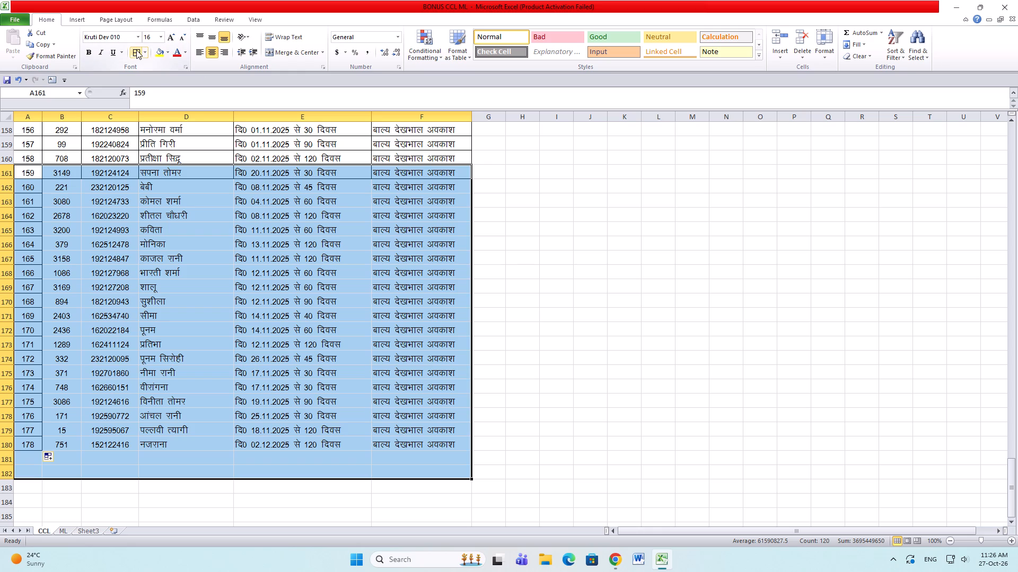
left_click(135, 49)
left_click(166, 259)
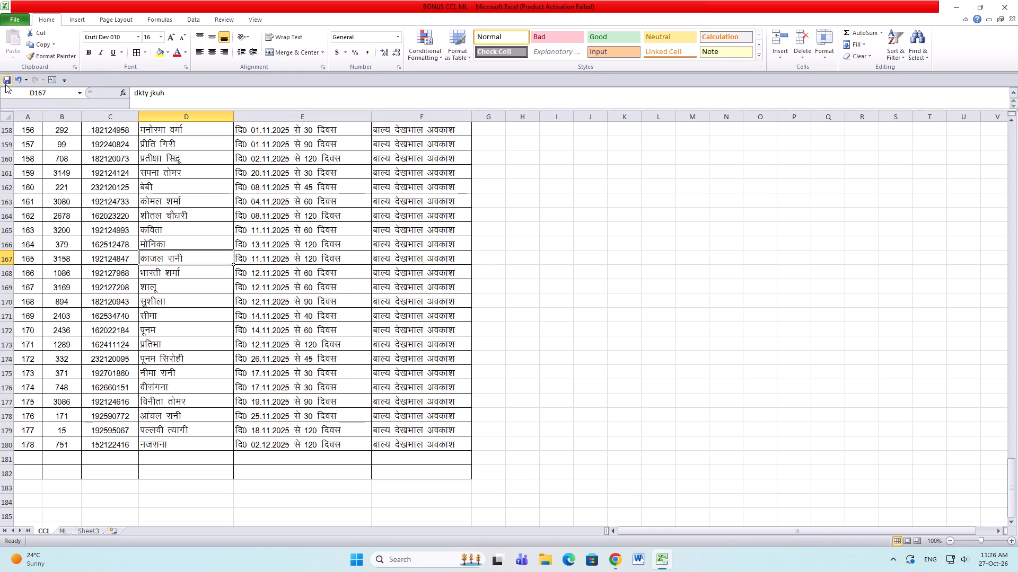
triple_click(5, 81)
triple_click(5, 81)
triple_click(5, 81)
triple_click(5, 81)
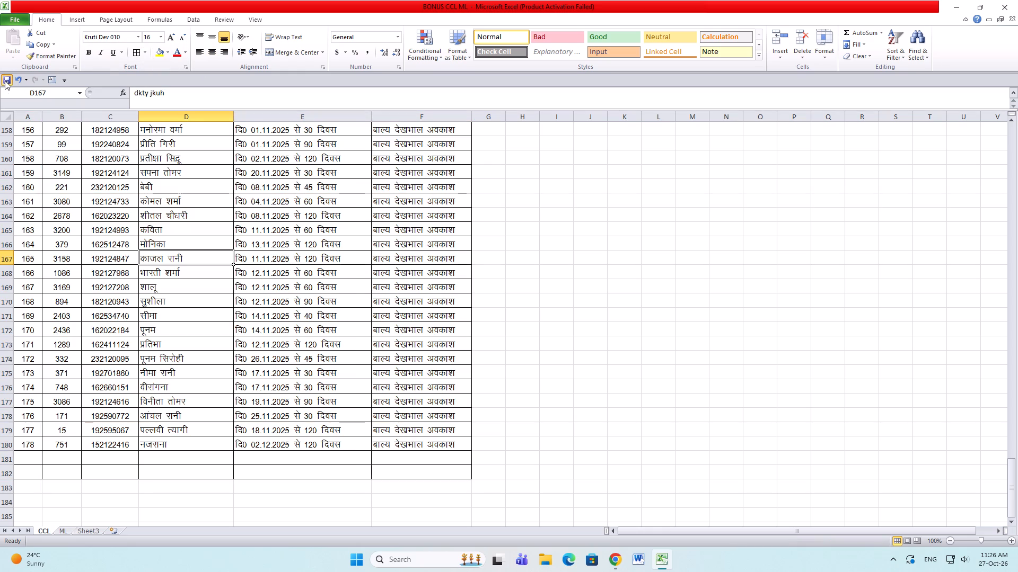
triple_click(5, 81)
triple_click(5, 81)
triple_click(5, 81)
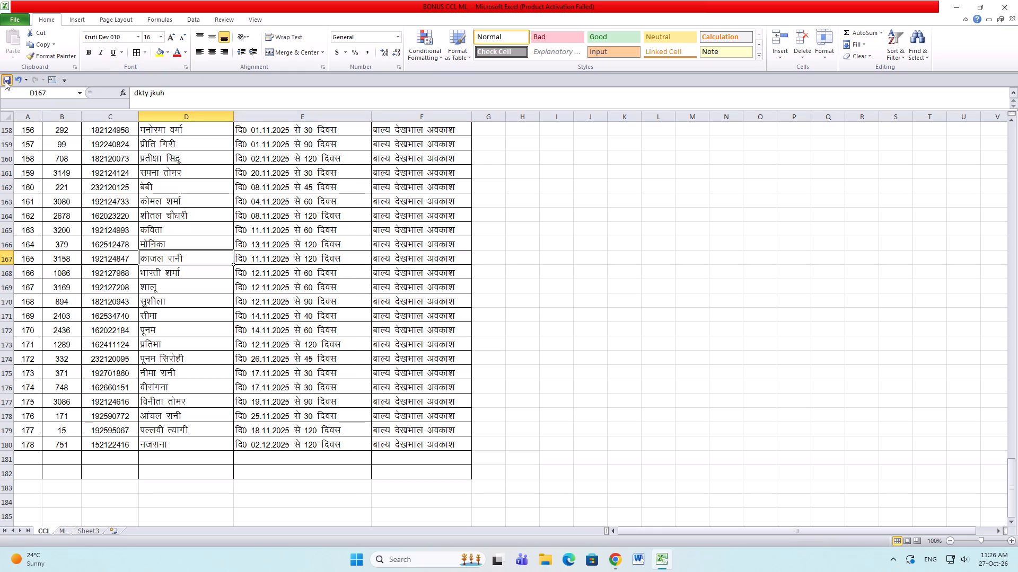
triple_click(5, 81)
triple_click(5, 81)
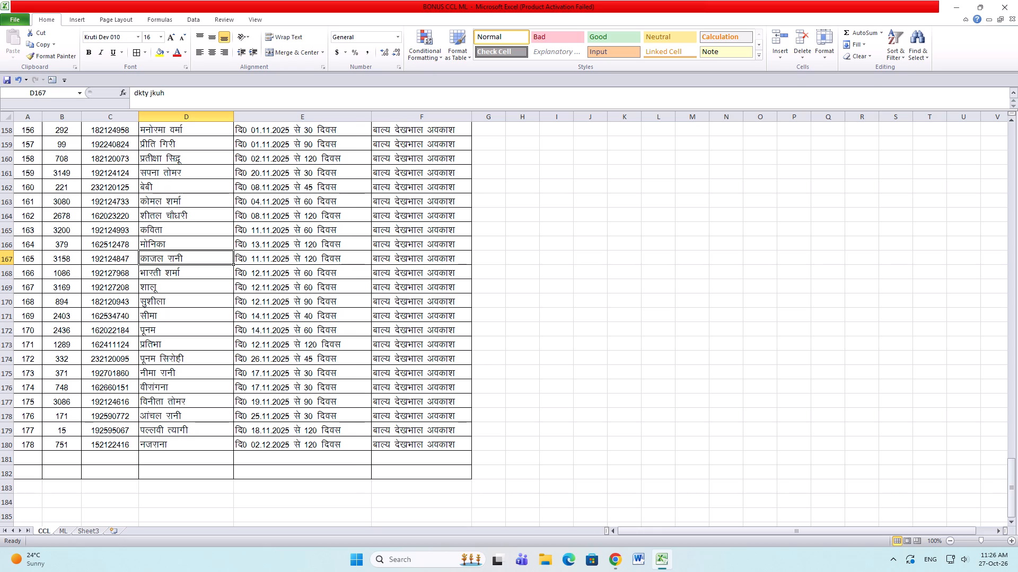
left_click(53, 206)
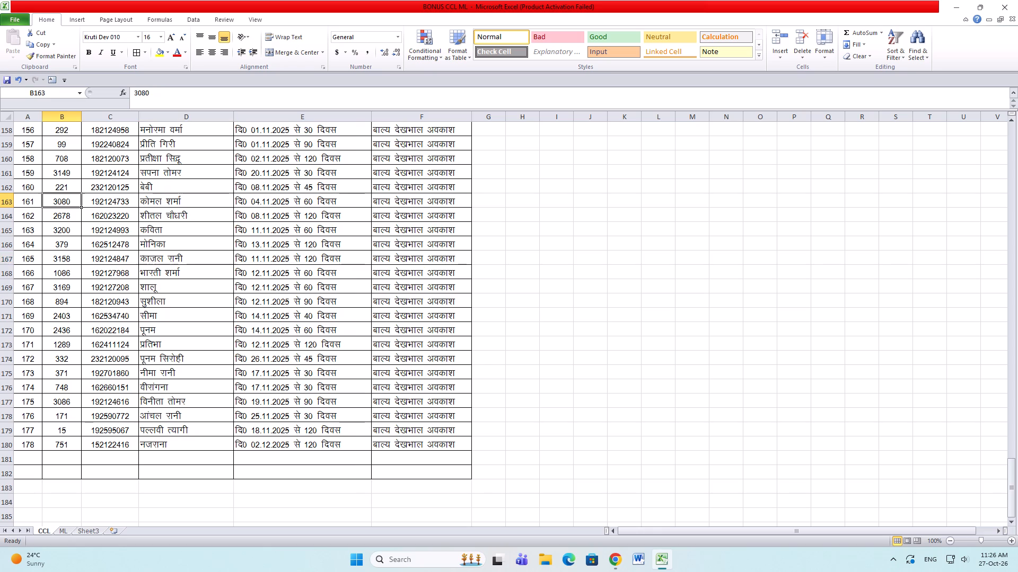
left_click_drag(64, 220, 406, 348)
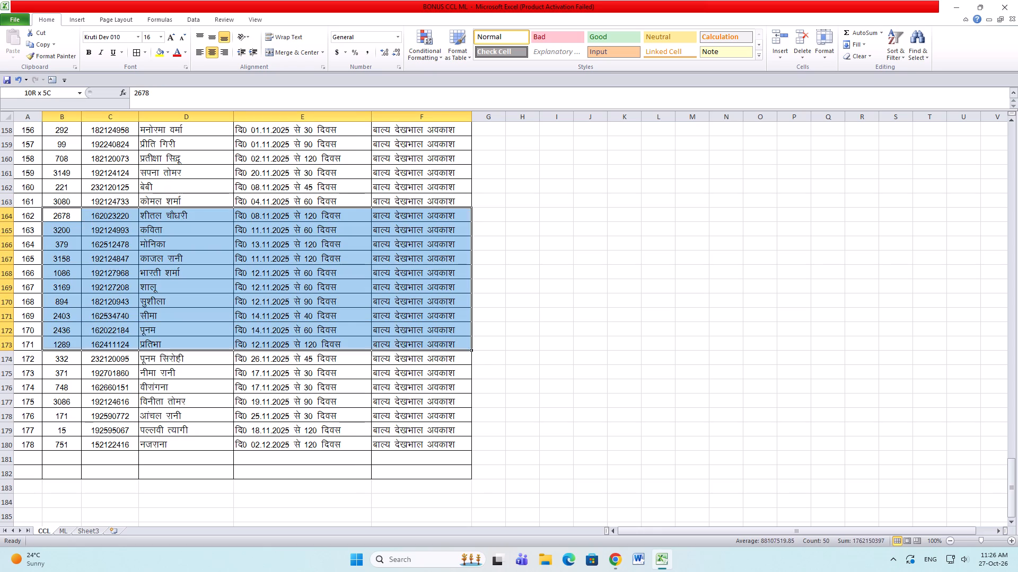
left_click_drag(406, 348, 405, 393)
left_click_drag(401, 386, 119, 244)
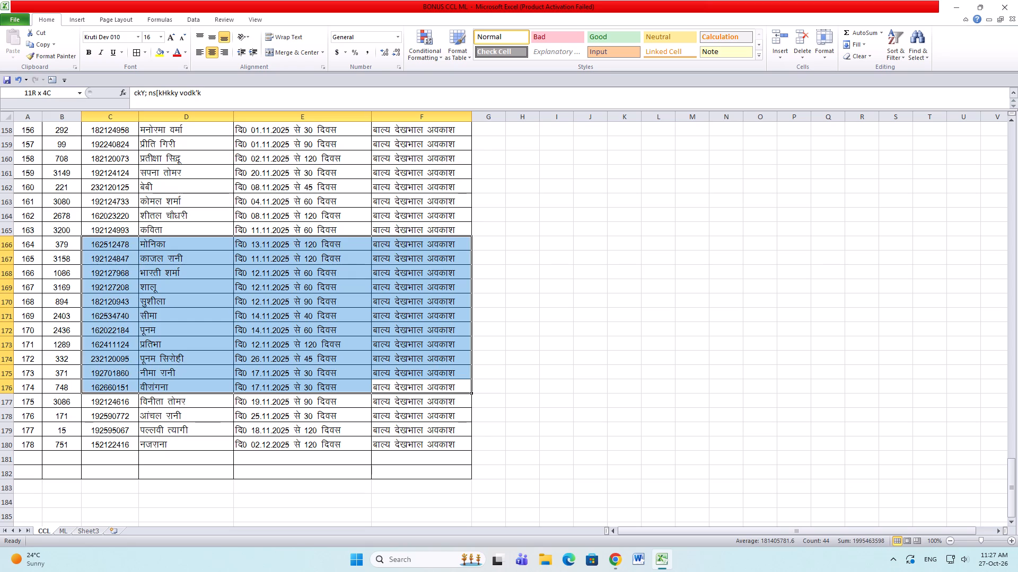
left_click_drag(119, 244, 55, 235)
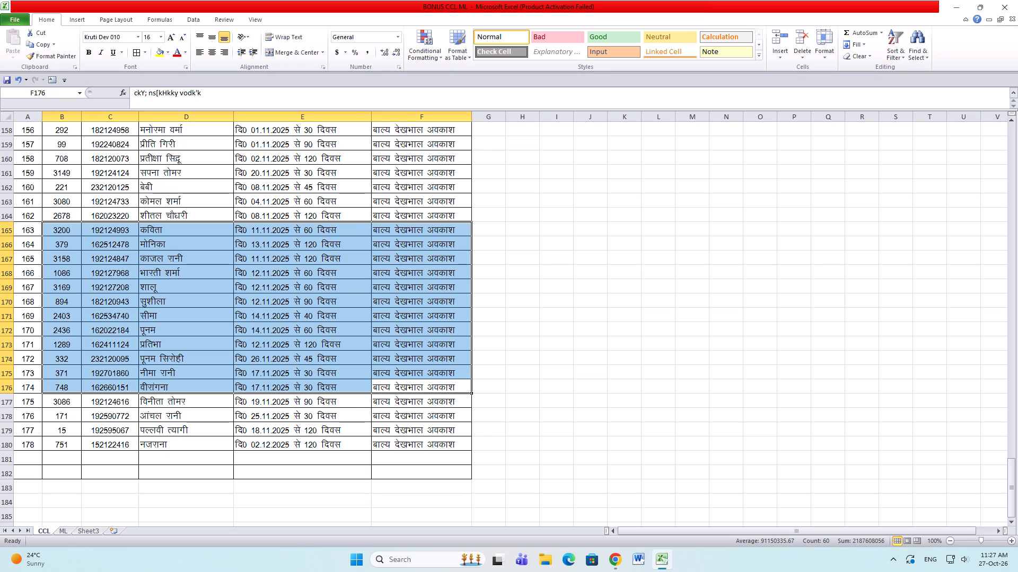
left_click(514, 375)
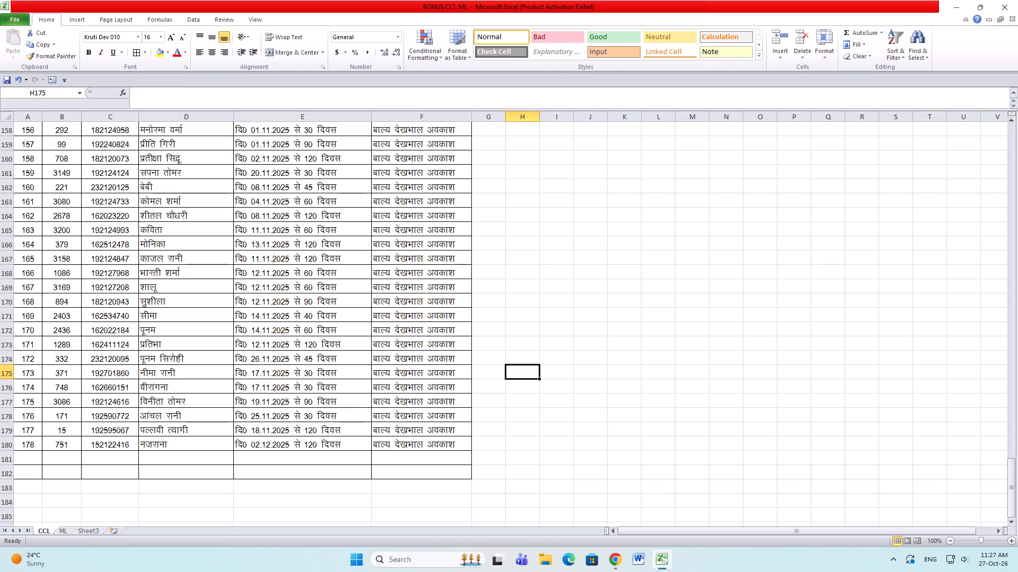
Save the workbook again.
triple_click(7, 78)
double_click(7, 78)
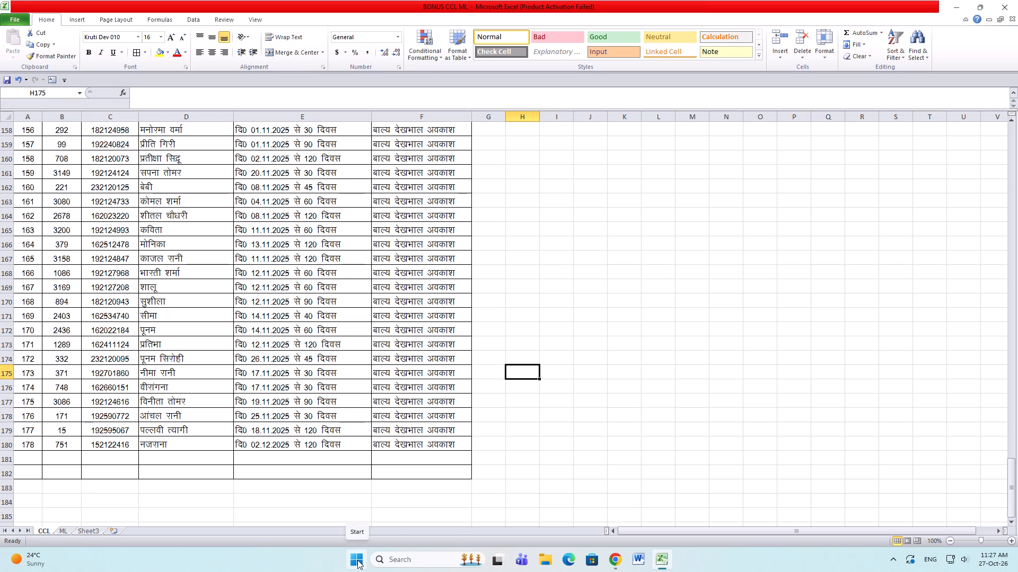
Search the computer's documents for the next employee's departmental ID.
left_click(390, 560)
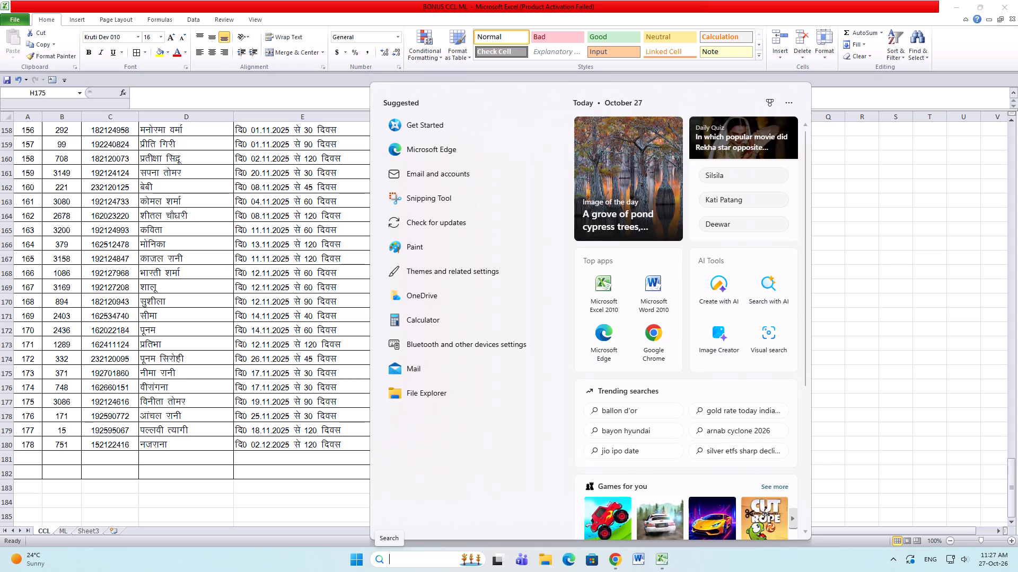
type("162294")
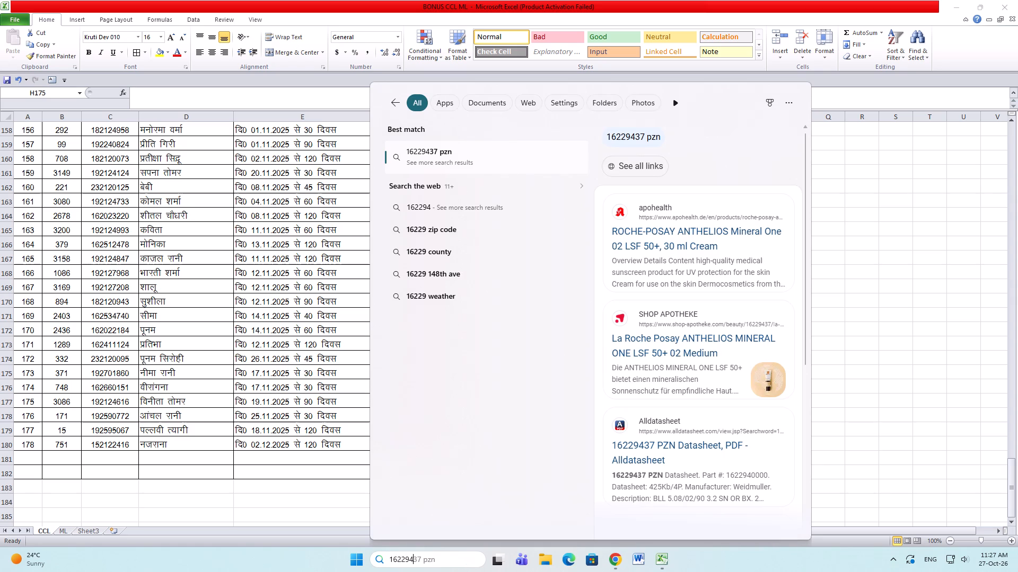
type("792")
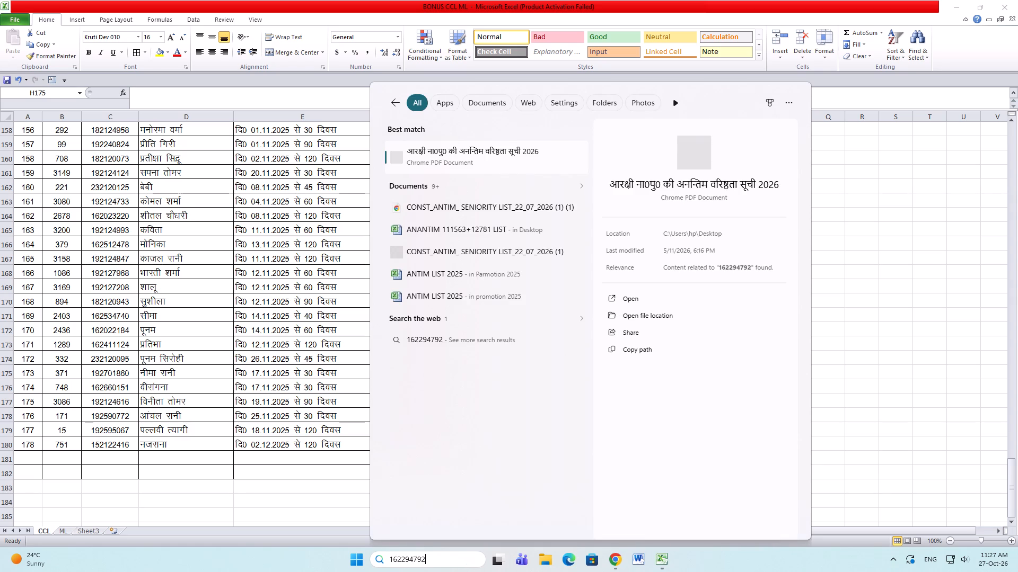
left_click(489, 108)
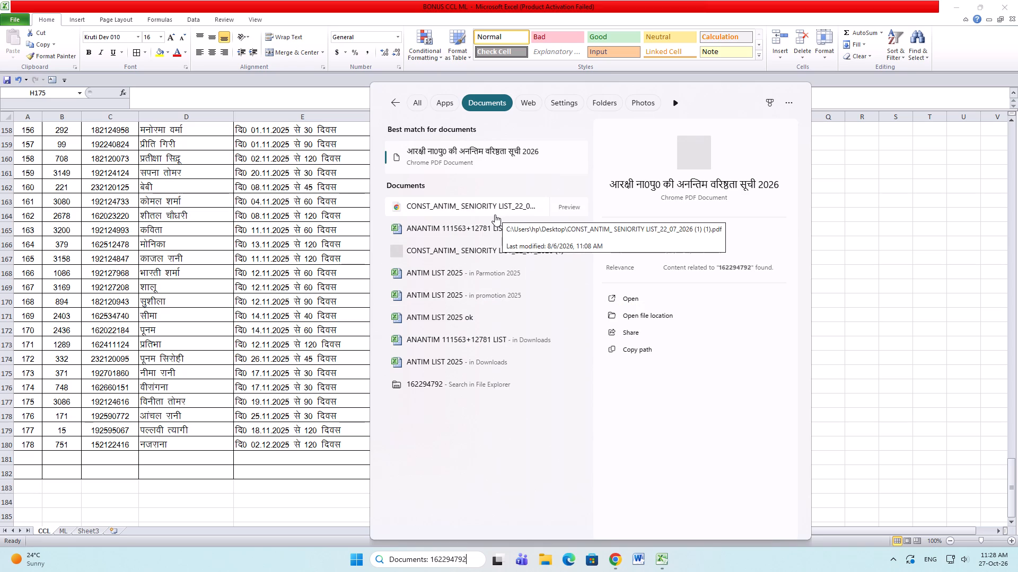
left_click(447, 102)
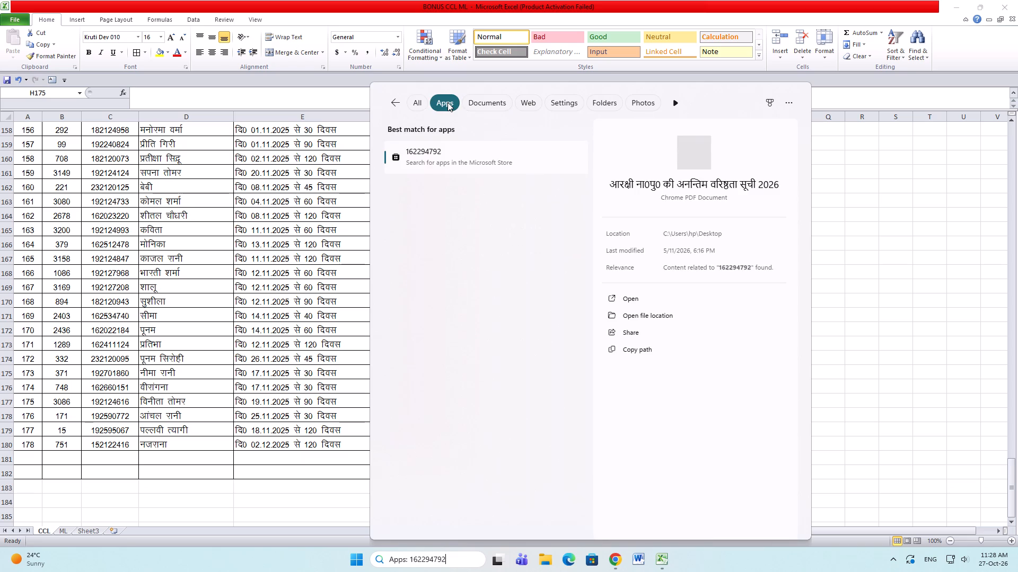
left_click(476, 104)
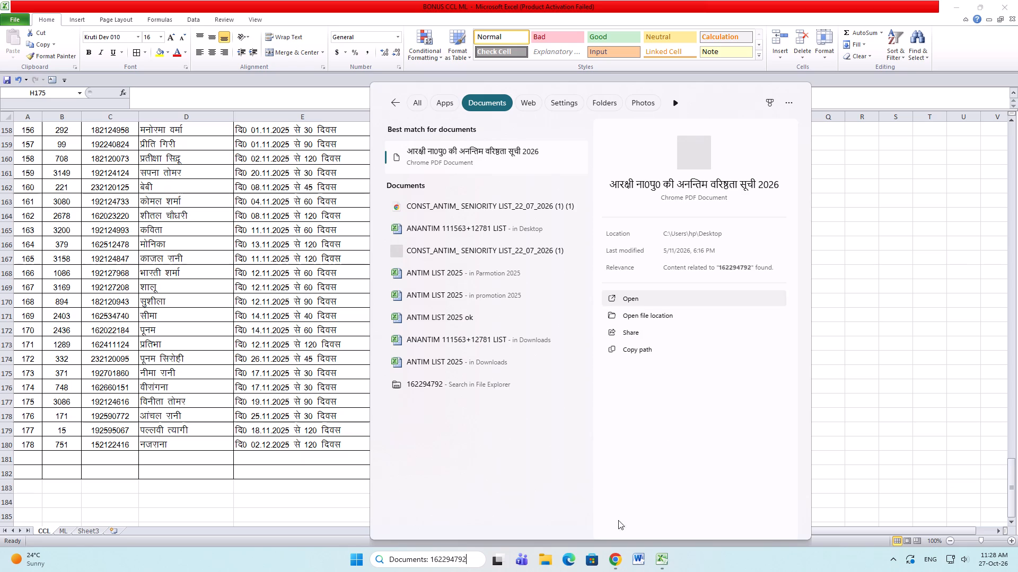
Switch to Chrome and look up the employee's departmental ID under the HOME department in the Manav Sampada HRMS code search.
left_click(615, 559)
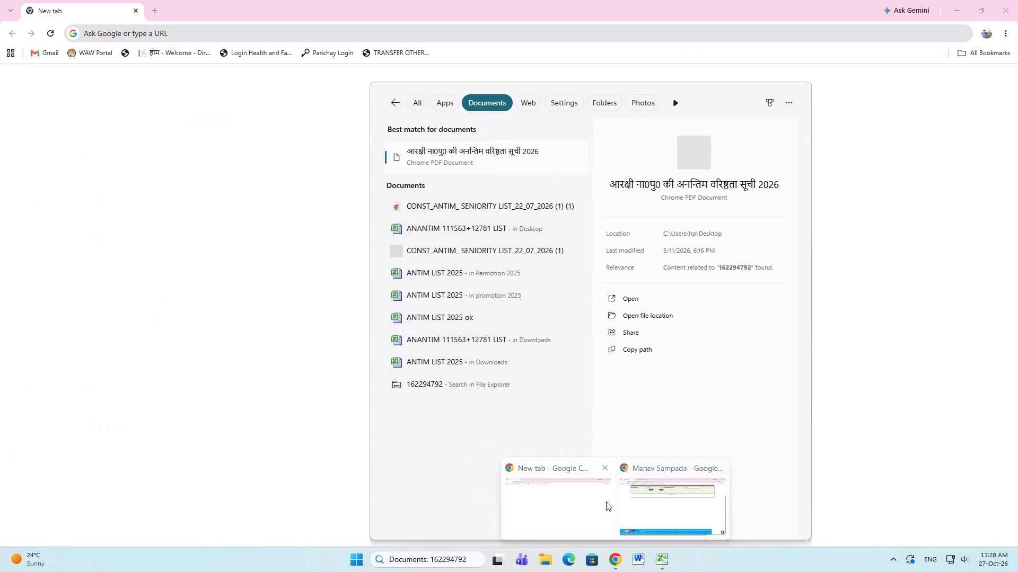
left_click(634, 502)
scroll(395, 207, "up", 5)
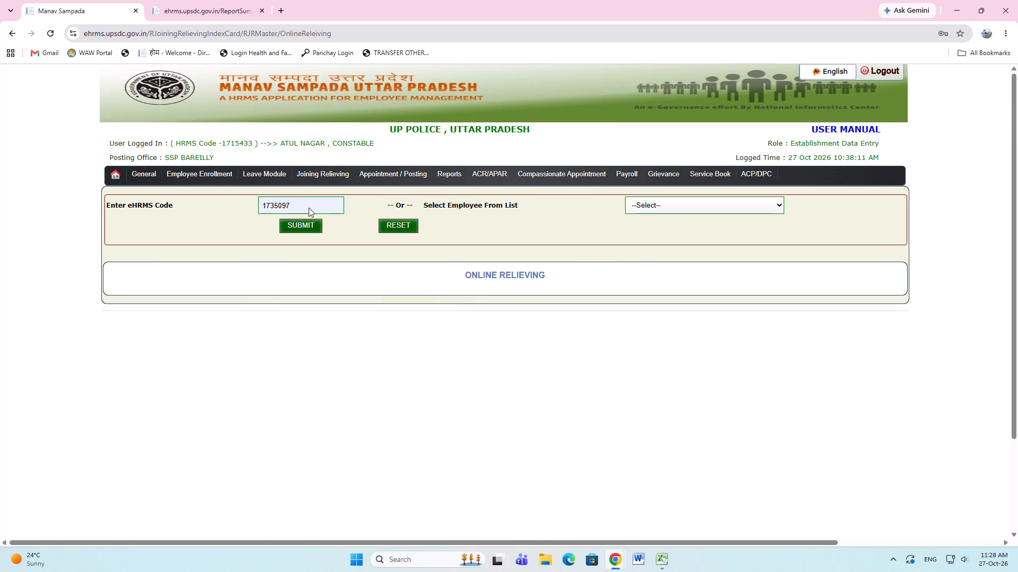
left_click(178, 0)
left_click_drag(547, 194, 441, 196)
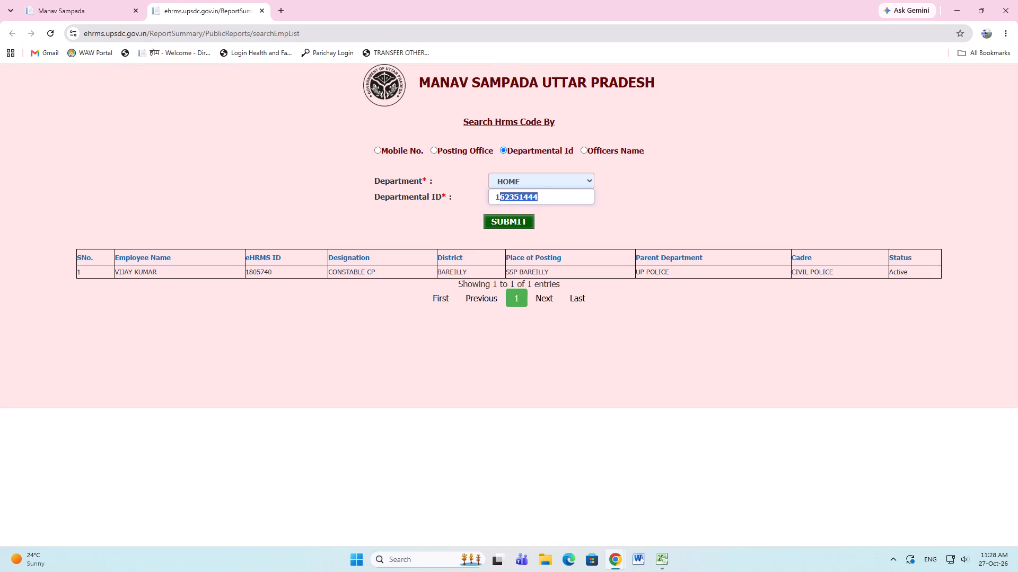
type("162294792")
left_click(497, 219)
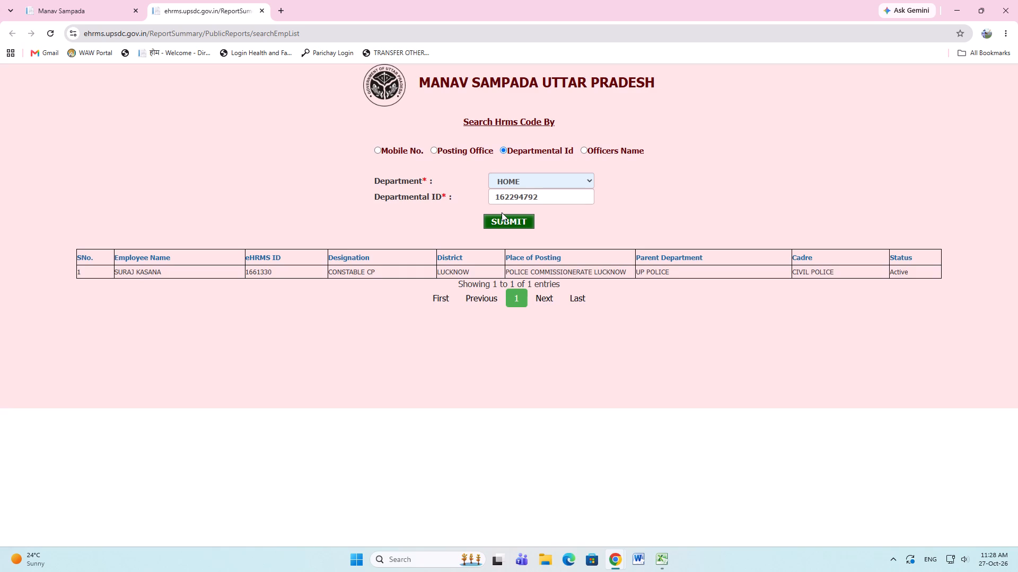
Search Google for nominal roll in a new browser tab.
left_click(282, 11)
left_click(367, 216)
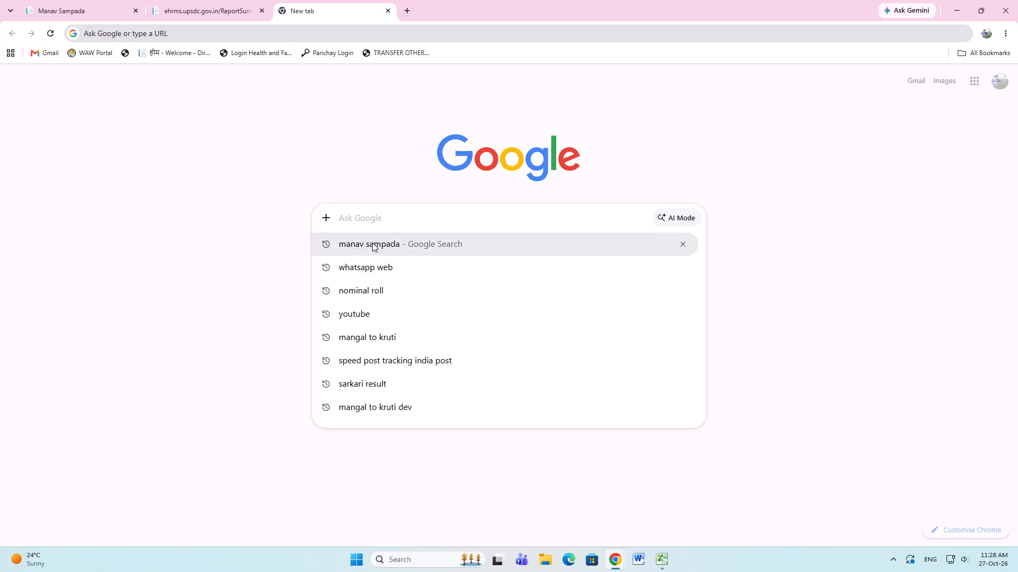
left_click(370, 284)
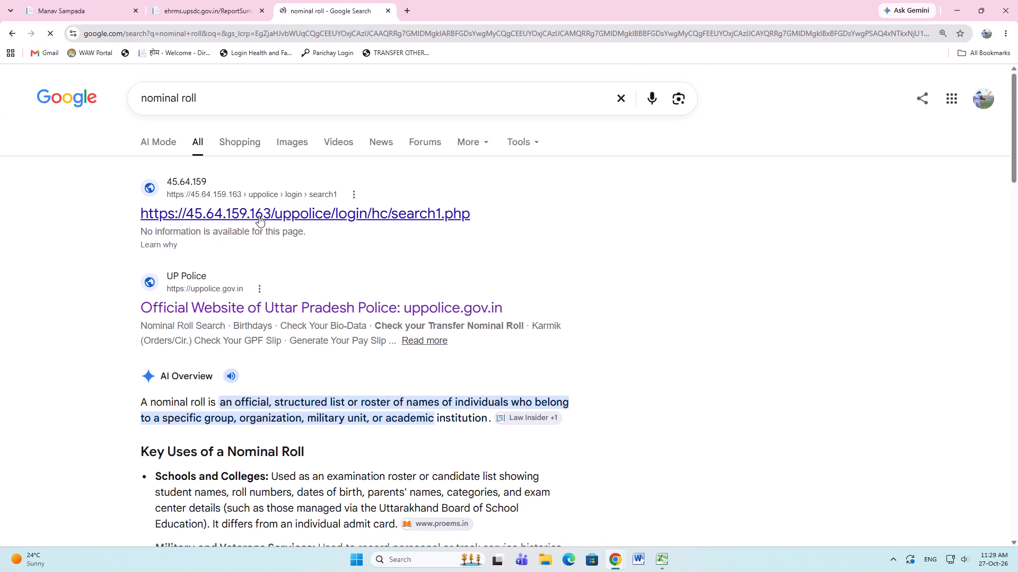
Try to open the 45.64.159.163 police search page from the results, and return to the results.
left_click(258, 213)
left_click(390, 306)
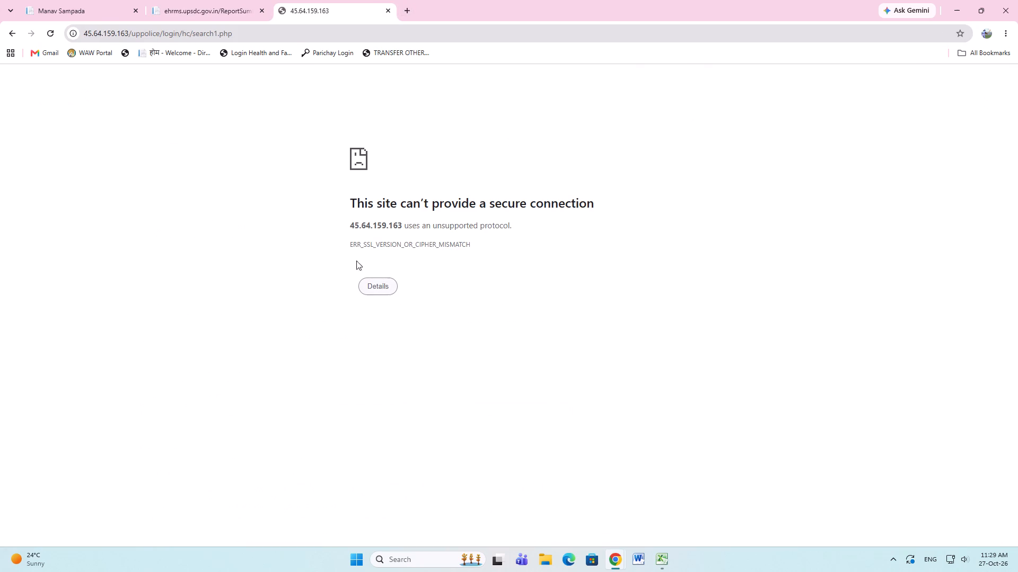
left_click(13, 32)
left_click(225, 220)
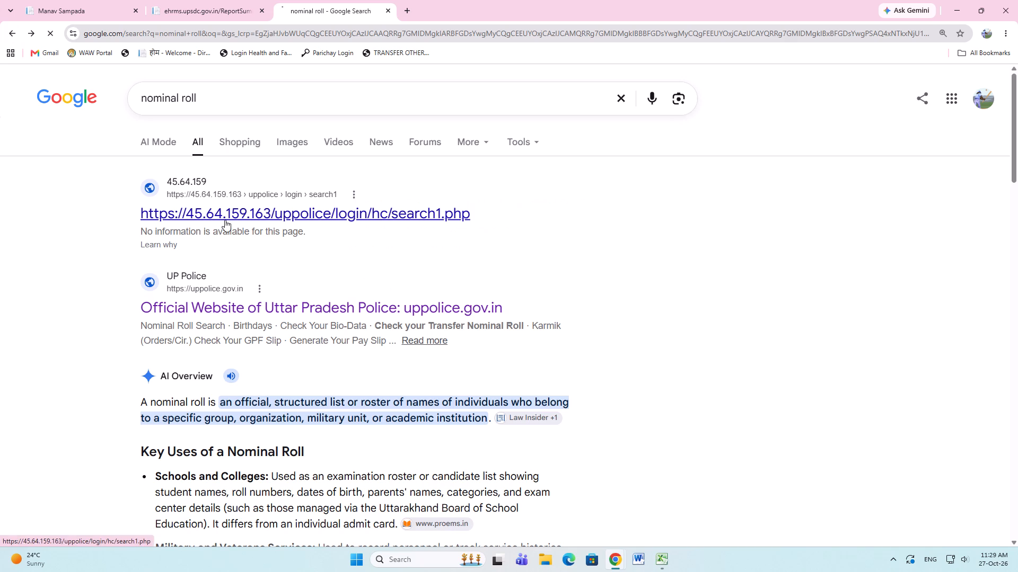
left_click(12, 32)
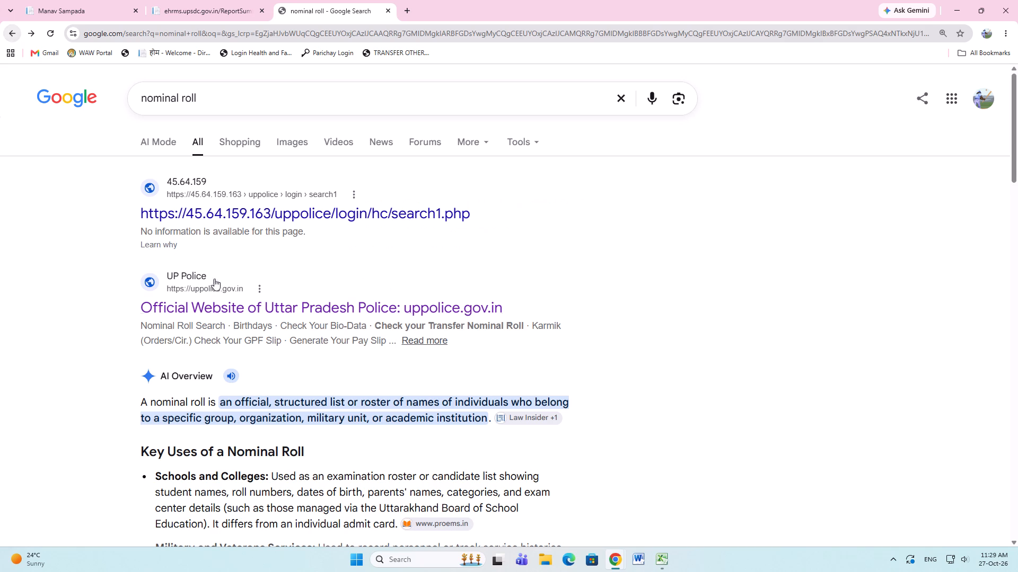
Open the official Uttar Pradesh Police website and go to Nominal Roll Search for Non Gazetted Officials under Personnel.
left_click(220, 308)
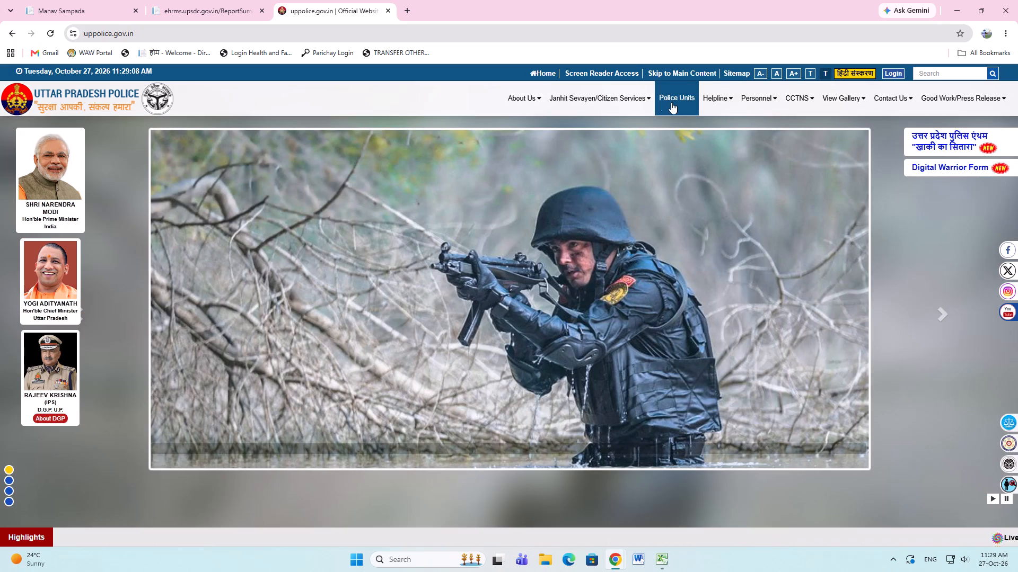
left_click(753, 101)
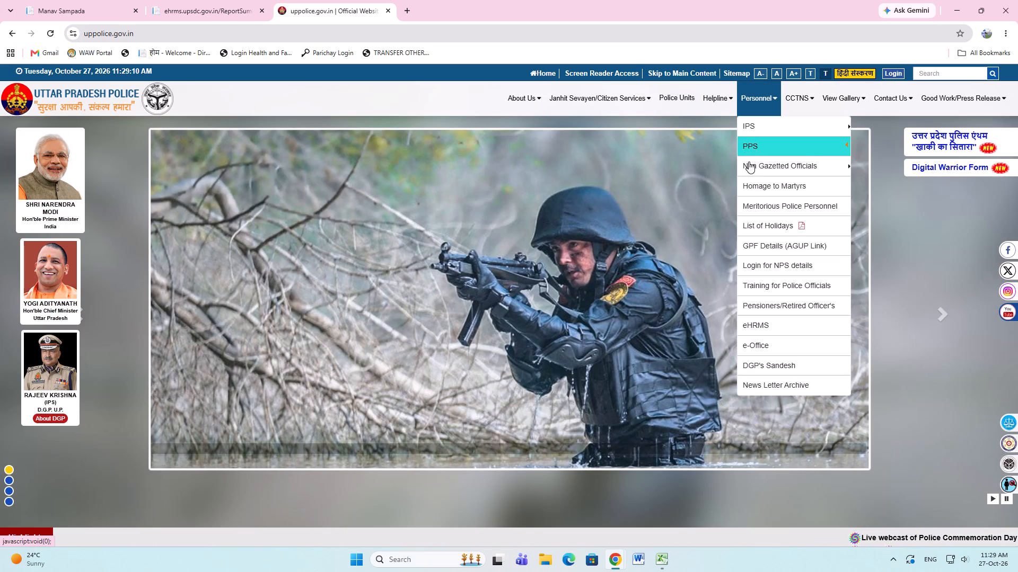
left_click(749, 164)
left_click(642, 166)
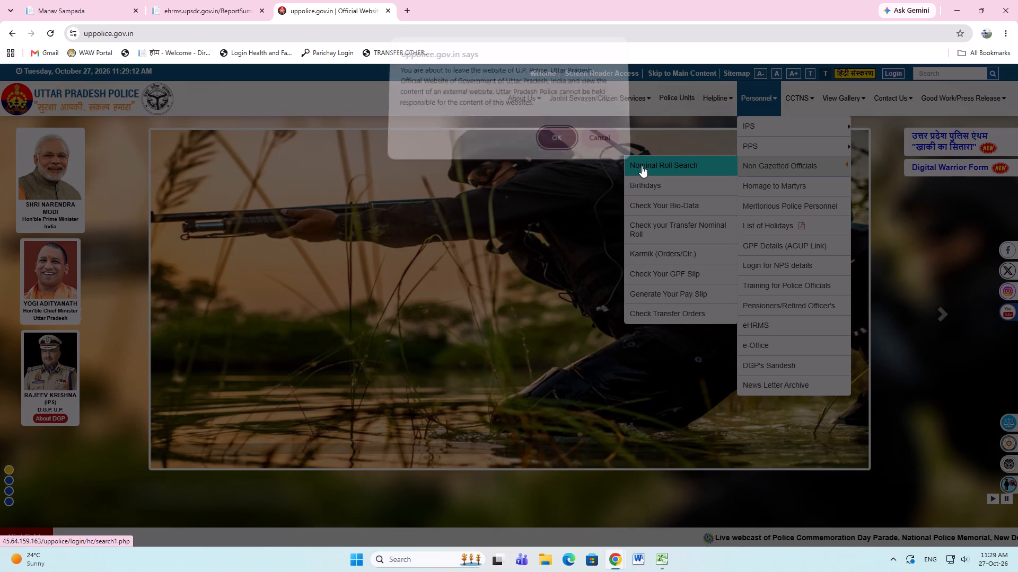
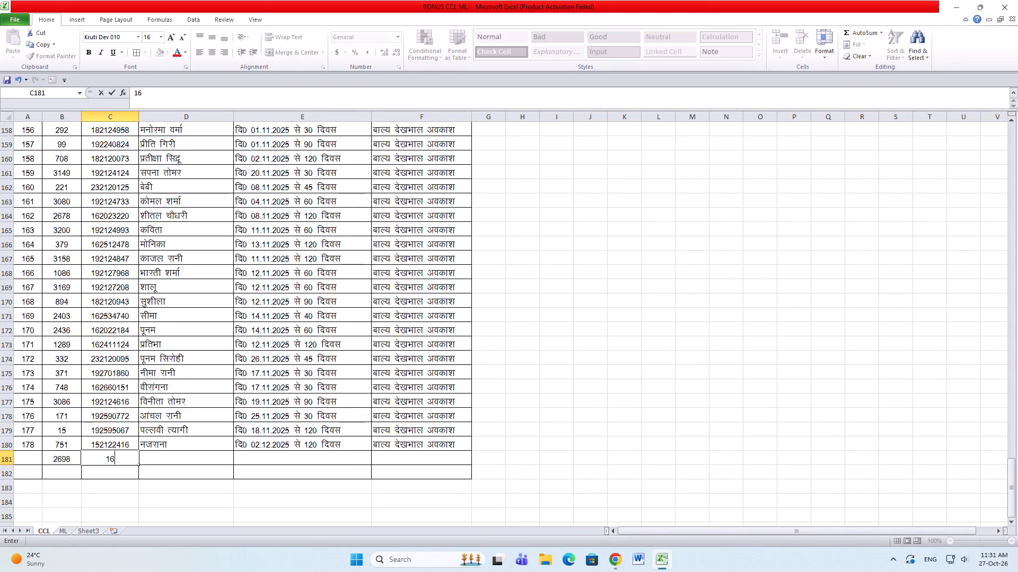
Complete row 181 of the CCL sheet with the employee's ID number and name in Hindi.
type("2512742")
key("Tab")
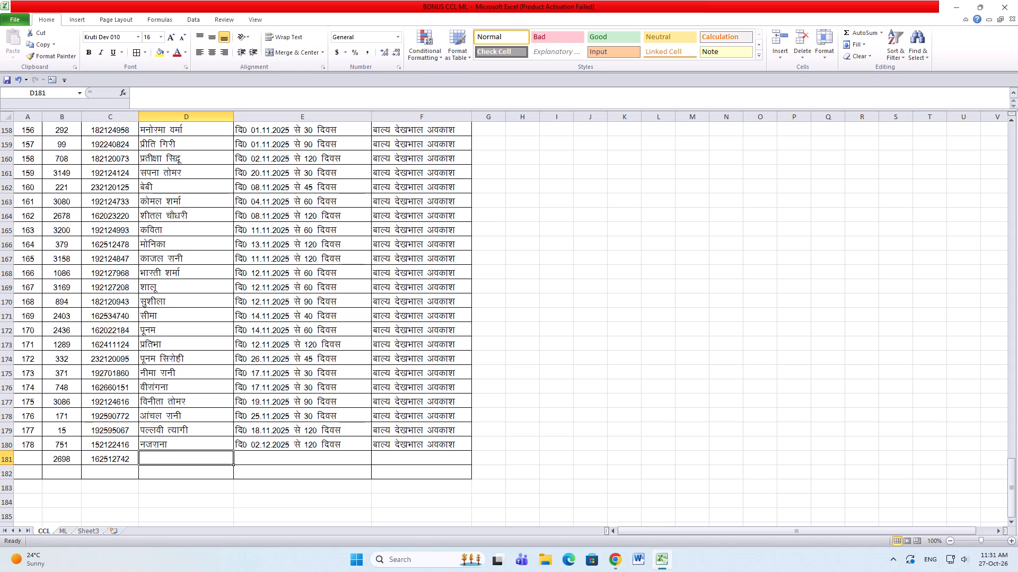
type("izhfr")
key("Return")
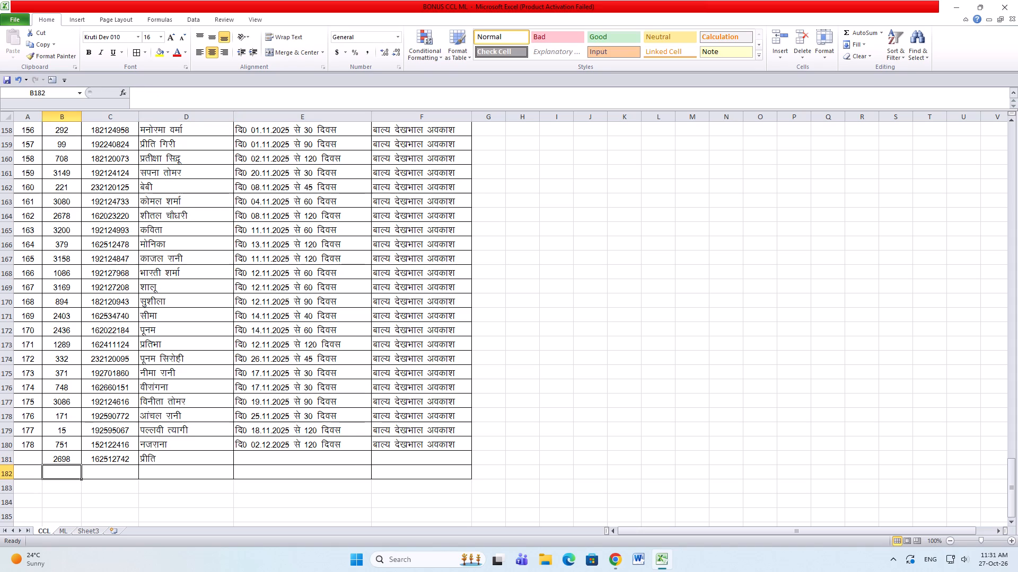
Enter the next employee's serial number, ID number and Hindi name in row 182, and put दि in its leave-date cell.
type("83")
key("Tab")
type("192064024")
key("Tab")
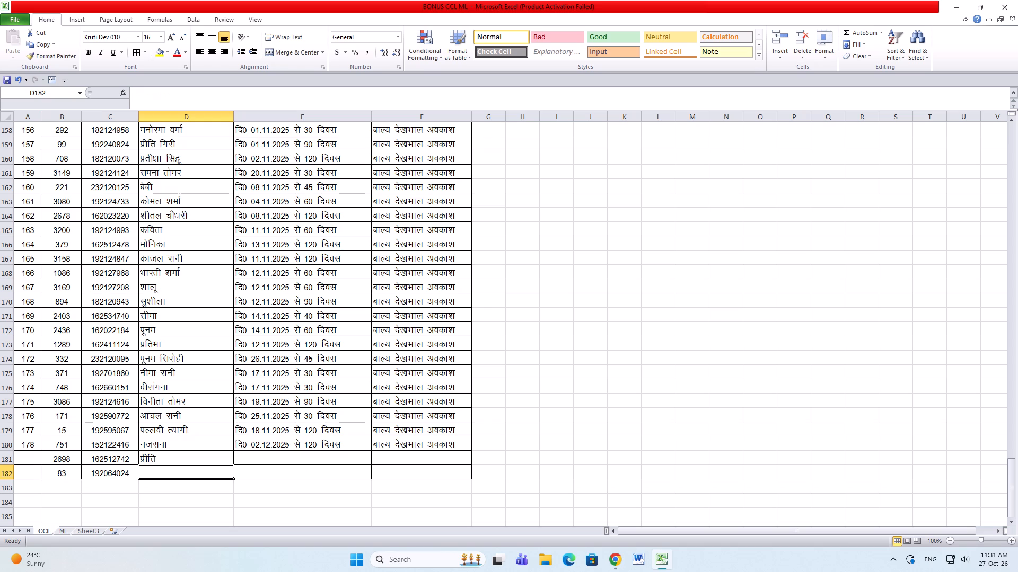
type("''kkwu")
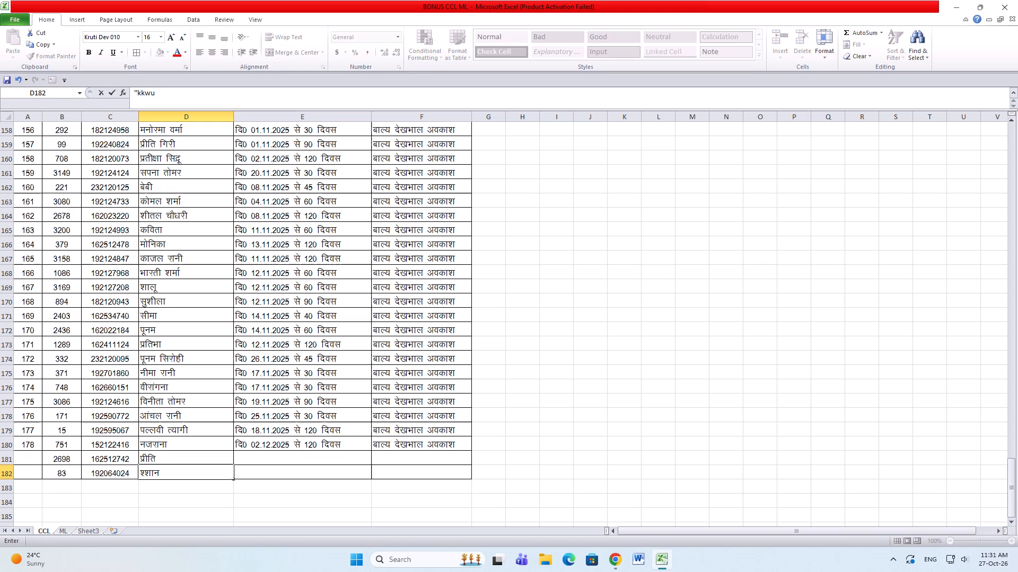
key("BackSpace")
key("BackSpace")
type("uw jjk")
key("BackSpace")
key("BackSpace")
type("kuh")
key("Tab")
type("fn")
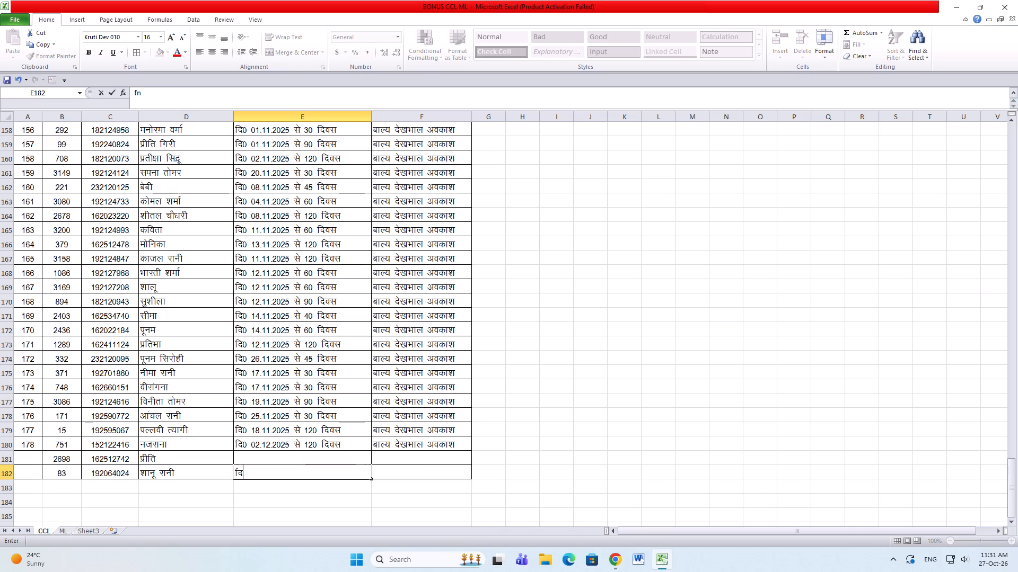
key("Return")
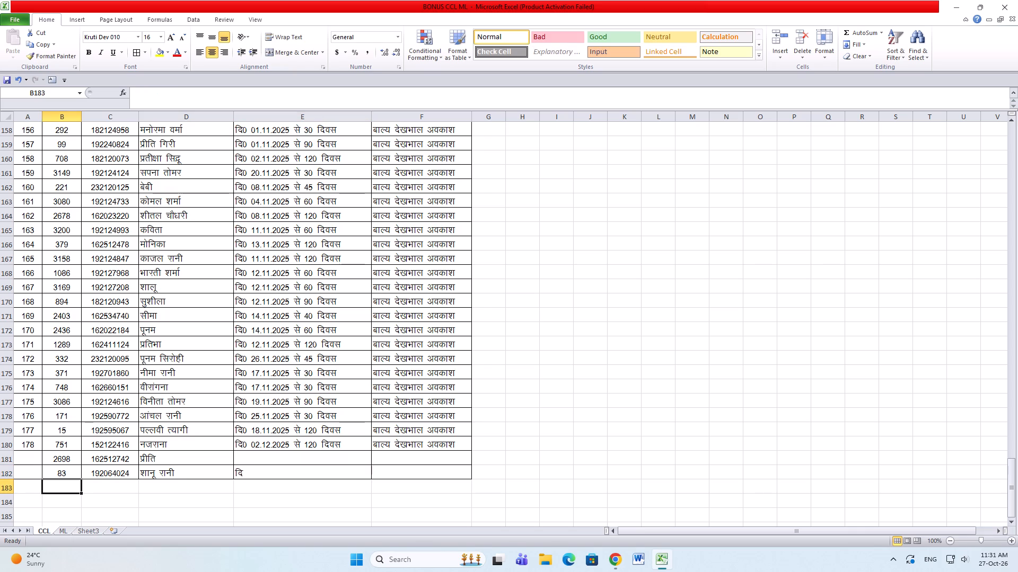
Enter the following employee's serial number and ID number in row 183, and save the workbook.
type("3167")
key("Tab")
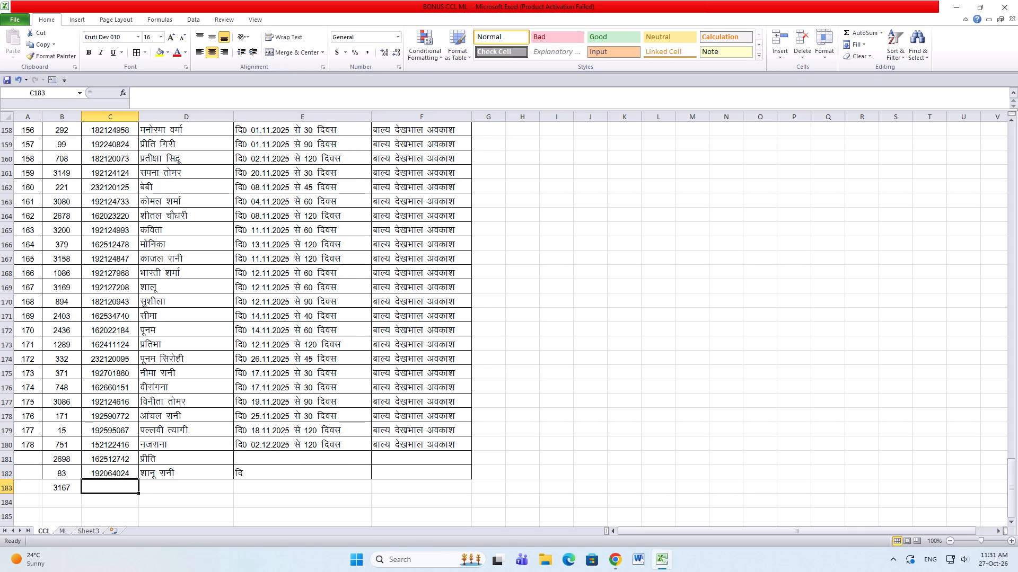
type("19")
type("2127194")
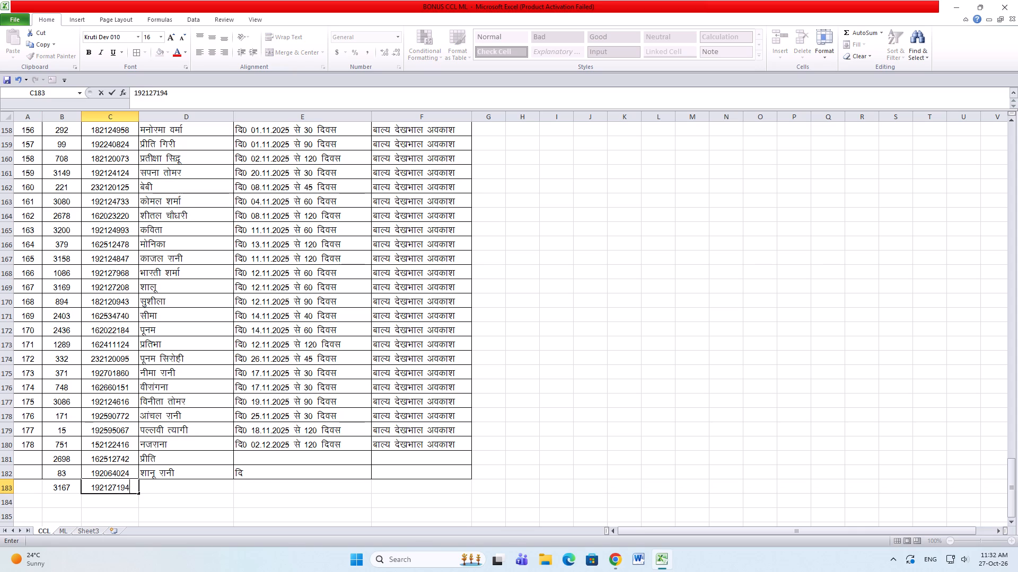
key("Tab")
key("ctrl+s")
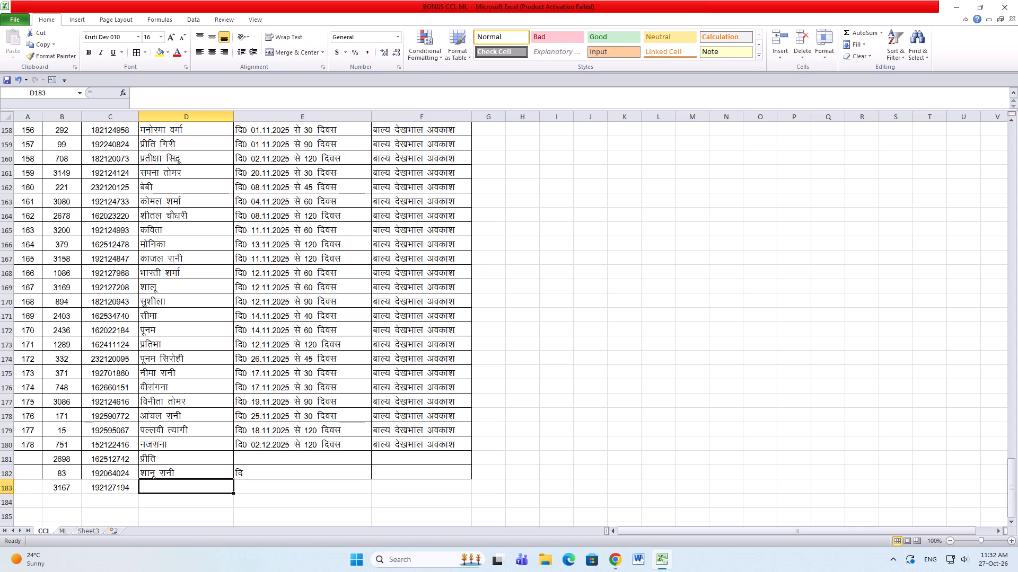
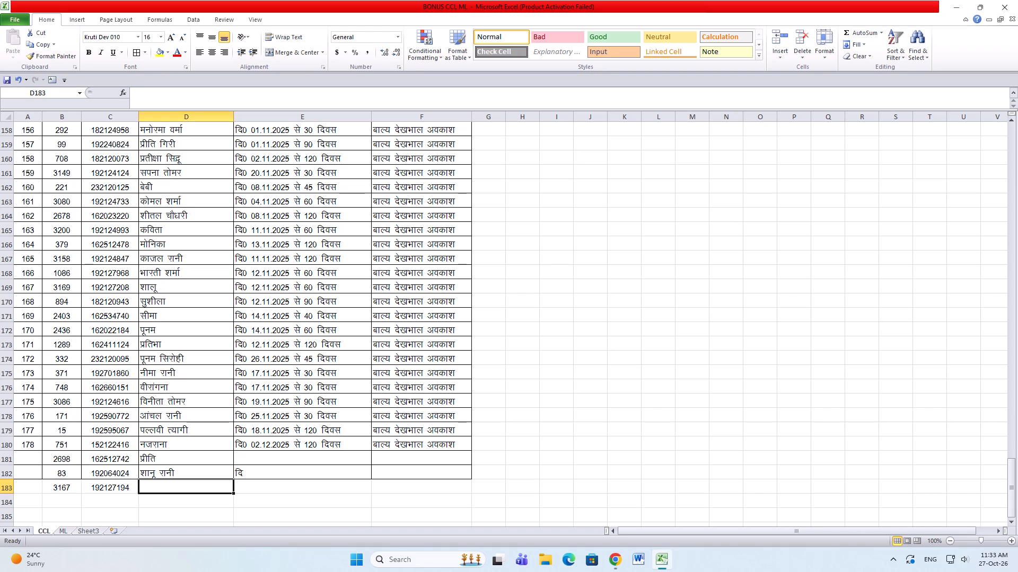
Enter the employee's Hindi name in row 183 of the CCL sheet.
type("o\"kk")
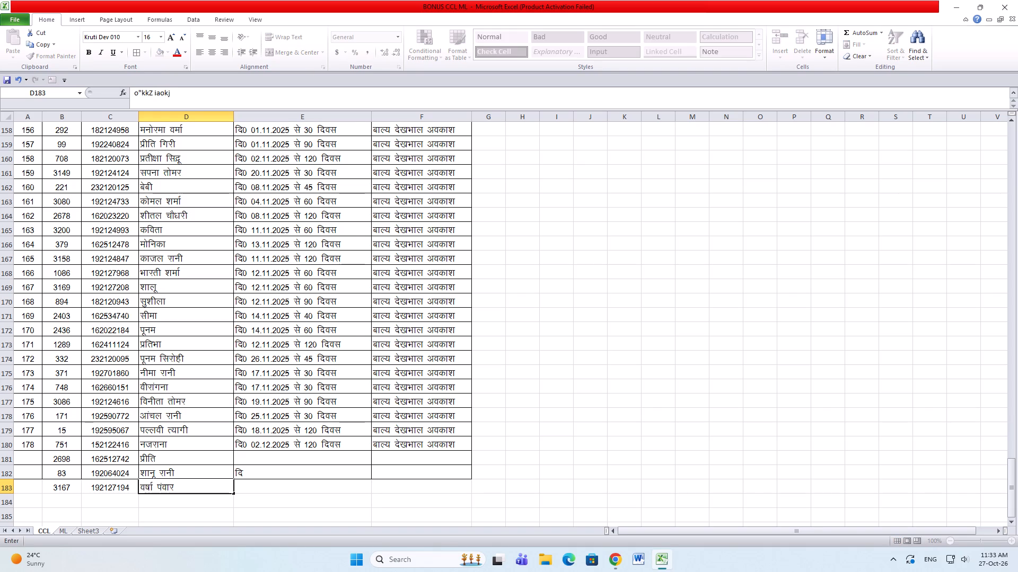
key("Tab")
Enter the leave period दि0 22.11.2025 से 60 दिवस in row 181 of the CCL sheet.
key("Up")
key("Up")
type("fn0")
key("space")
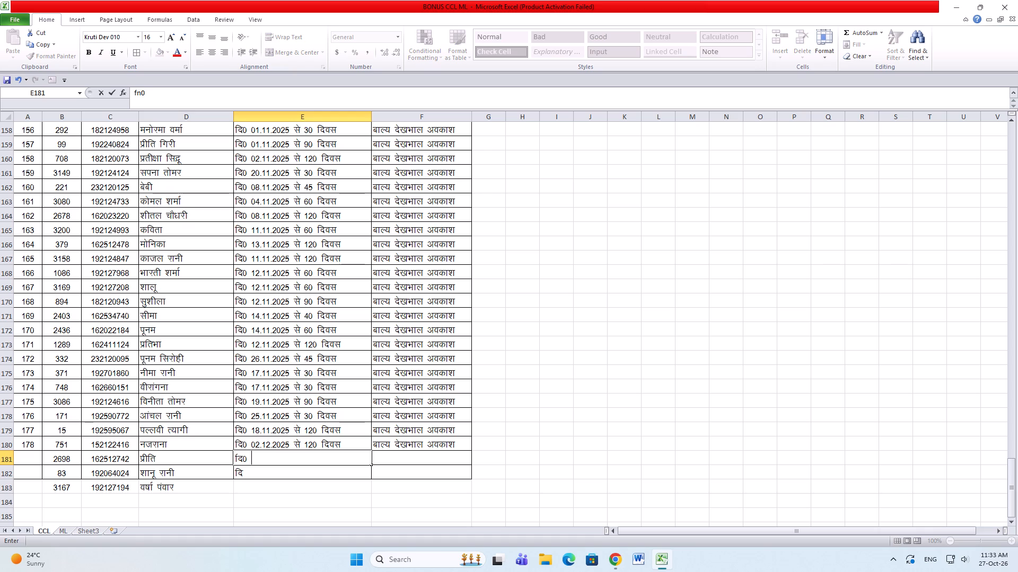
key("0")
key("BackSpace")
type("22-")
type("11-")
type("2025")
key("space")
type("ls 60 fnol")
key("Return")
Replace row 182's leave-period entry with दि0 22.11.2025 से 30 दिवस.
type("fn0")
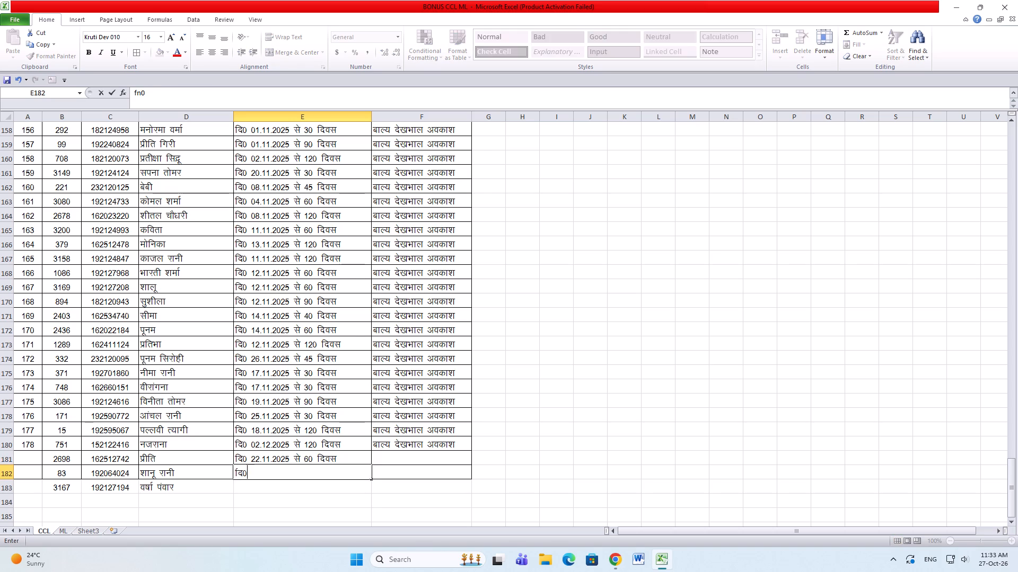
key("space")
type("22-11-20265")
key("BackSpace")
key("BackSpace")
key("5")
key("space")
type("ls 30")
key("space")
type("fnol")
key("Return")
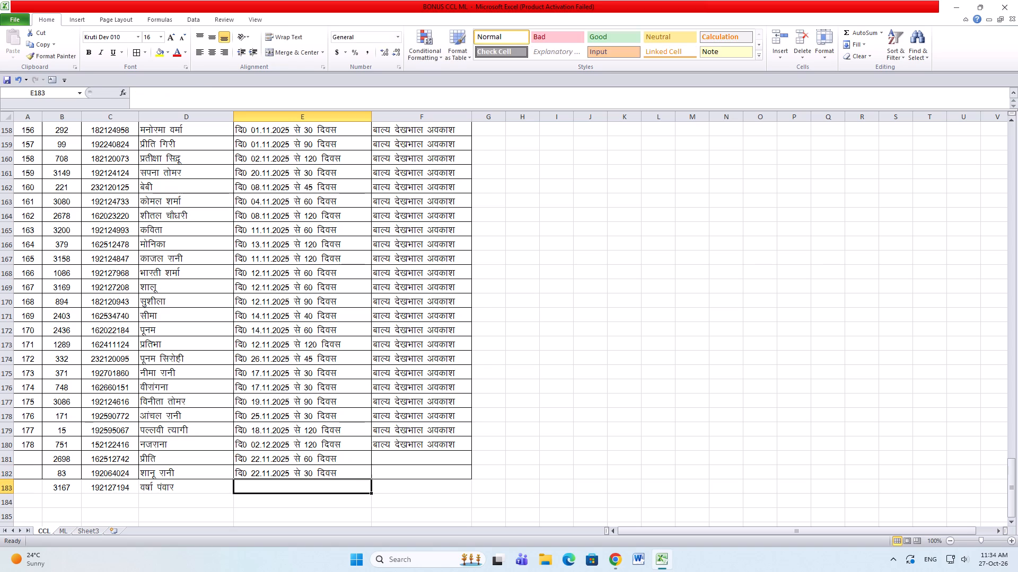
Enter the leave period दि0 23.11.2025 से 120 दिवस in row 183.
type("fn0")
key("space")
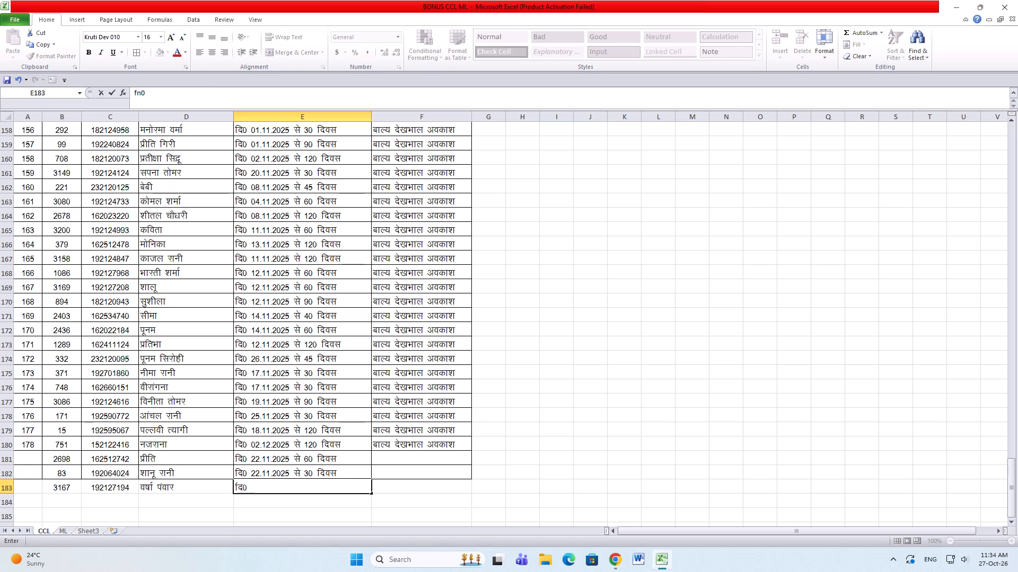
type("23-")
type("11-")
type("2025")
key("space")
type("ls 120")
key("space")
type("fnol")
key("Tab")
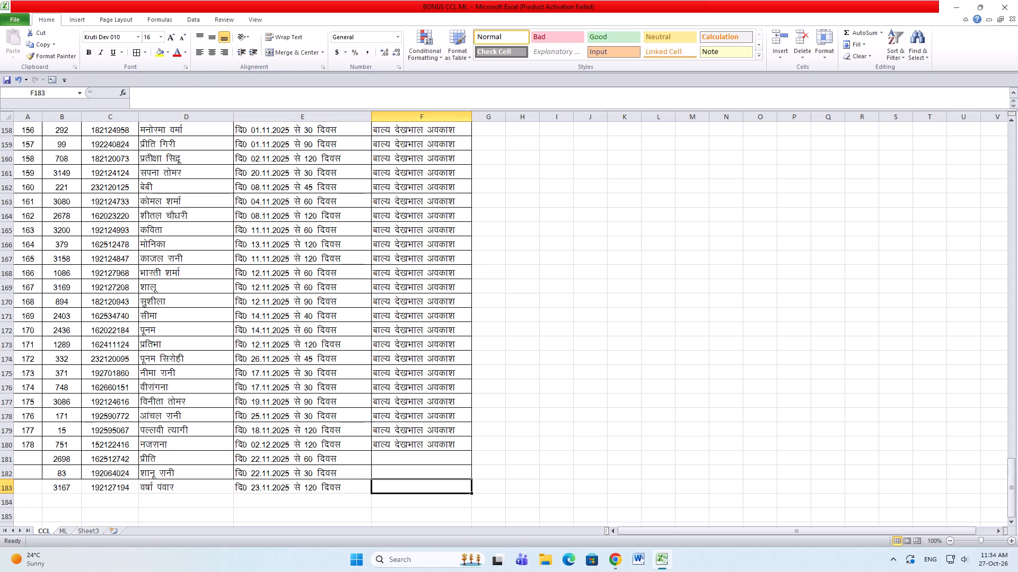
Fill the leave type बाल्य देखभाल अवकाश down into rows 181 to 183 and save the workbook.
left_click(408, 458)
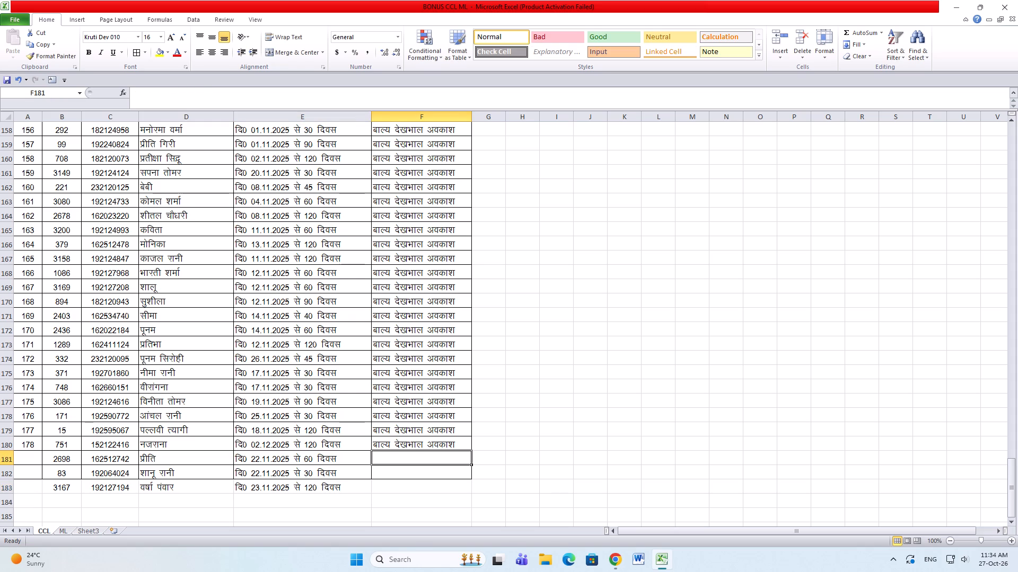
key("ctrl+d")
left_click(408, 467)
key("ctrl+d")
left_click(409, 488)
key("ctrl+d")
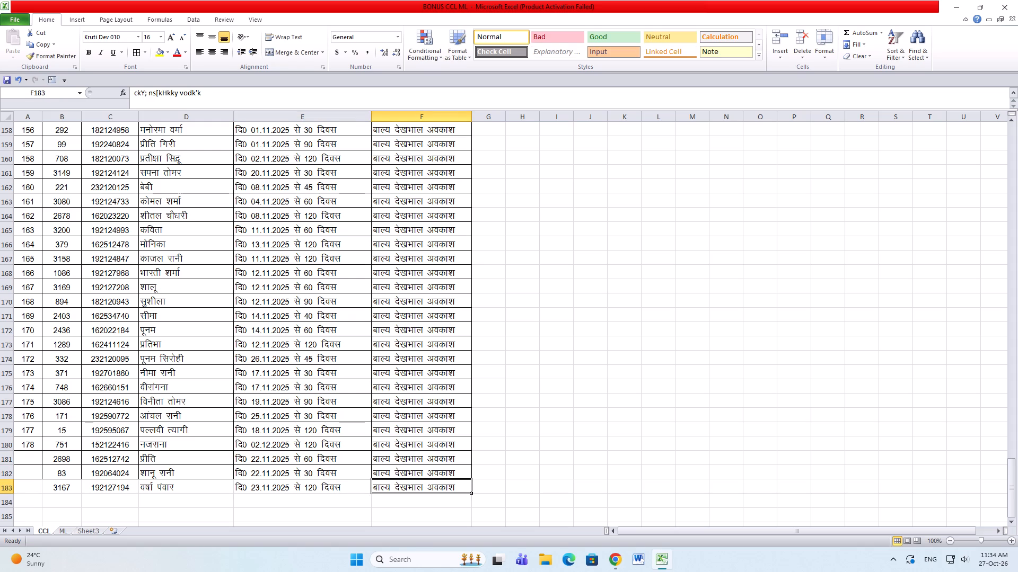
key("ctrl+s")
In row 63 of the ML sheet, enter serial number 99 with the employee's ID number and Hindi name.
left_click(65, 529)
left_click(62, 463)
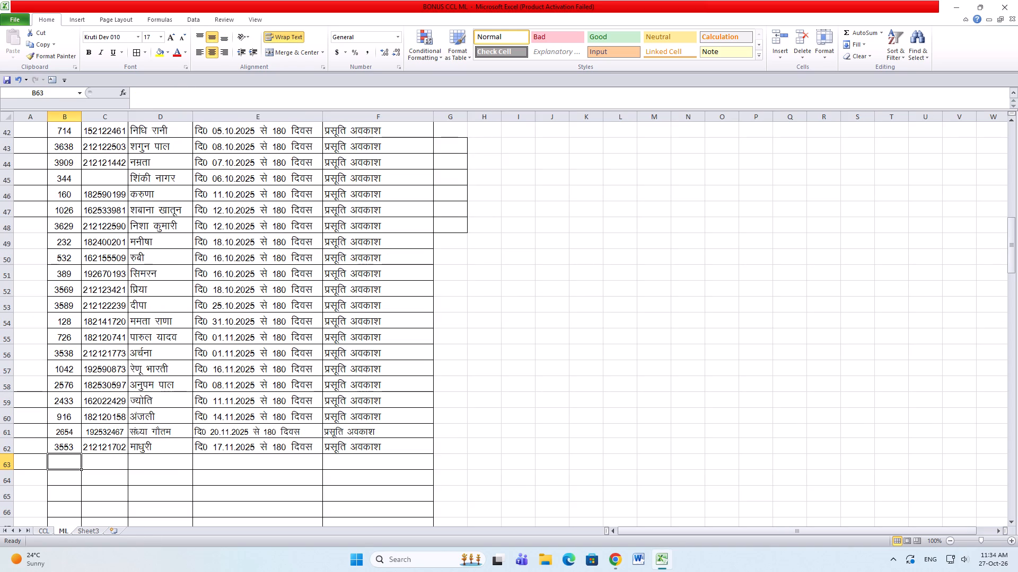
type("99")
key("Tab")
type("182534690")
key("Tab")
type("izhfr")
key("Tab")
Complete row 63 with दि0 26.11.2025 से 180 दिवस and leave type प्रसूति अवकाश, and save the workbook.
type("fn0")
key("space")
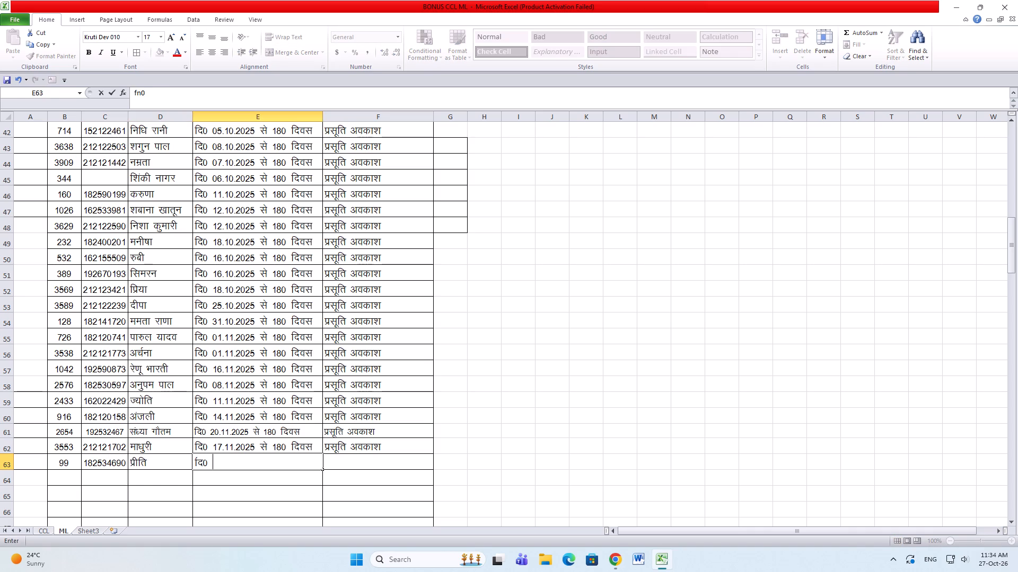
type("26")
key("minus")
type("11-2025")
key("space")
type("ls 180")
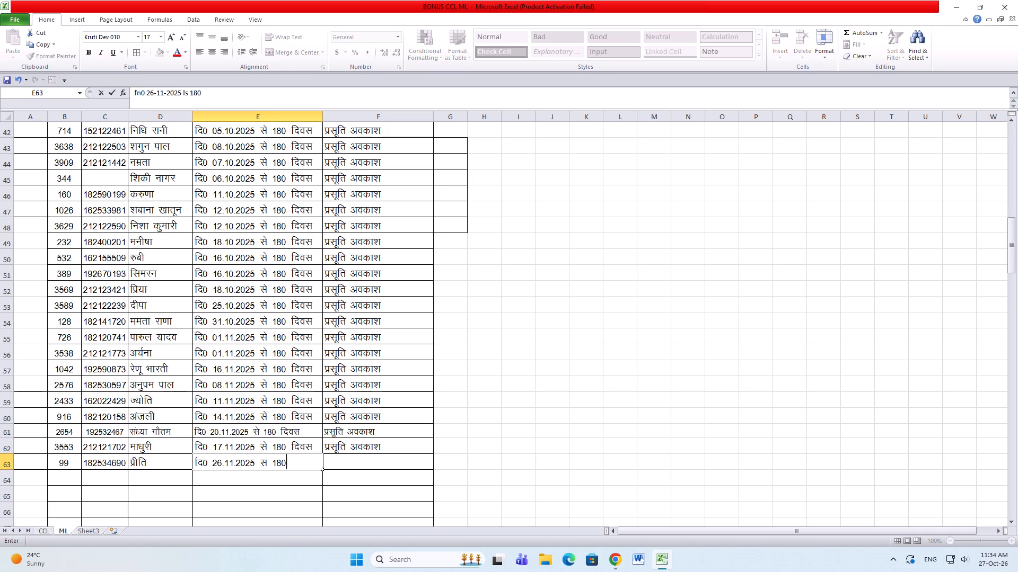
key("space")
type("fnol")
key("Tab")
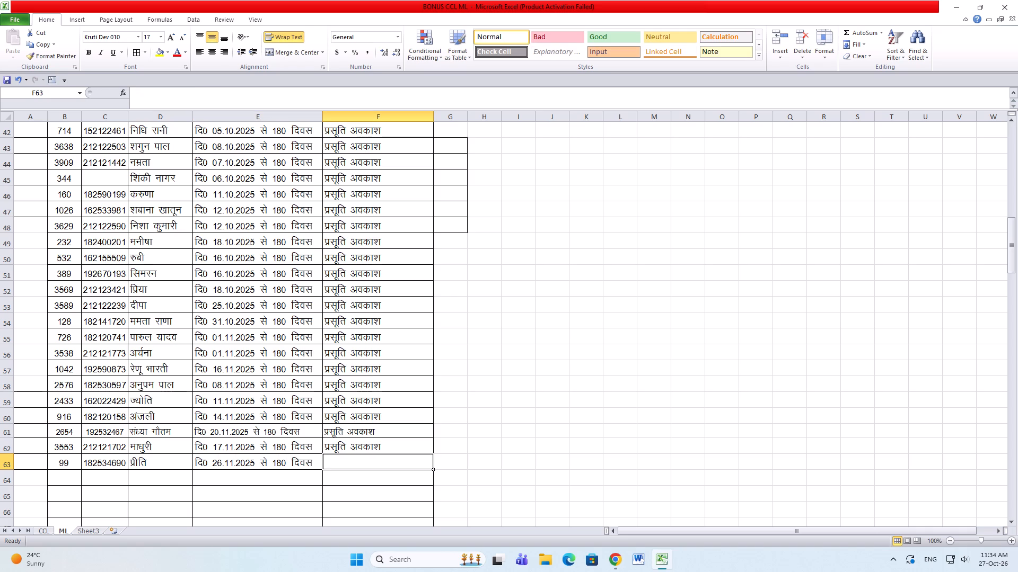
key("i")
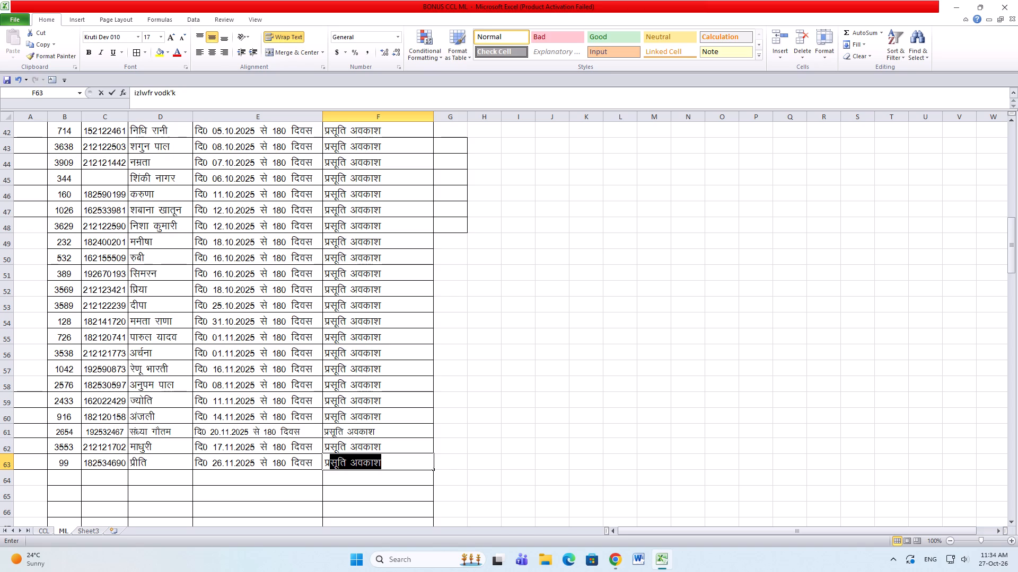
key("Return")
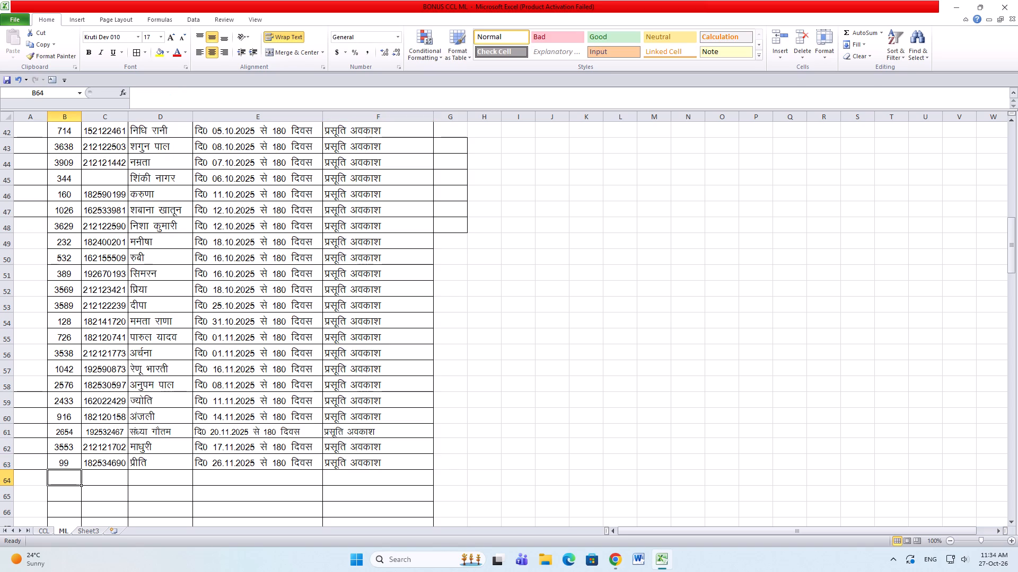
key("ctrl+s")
In row 64 of the ML sheet, enter serial number 14 with the employee's ID number and Hindi name.
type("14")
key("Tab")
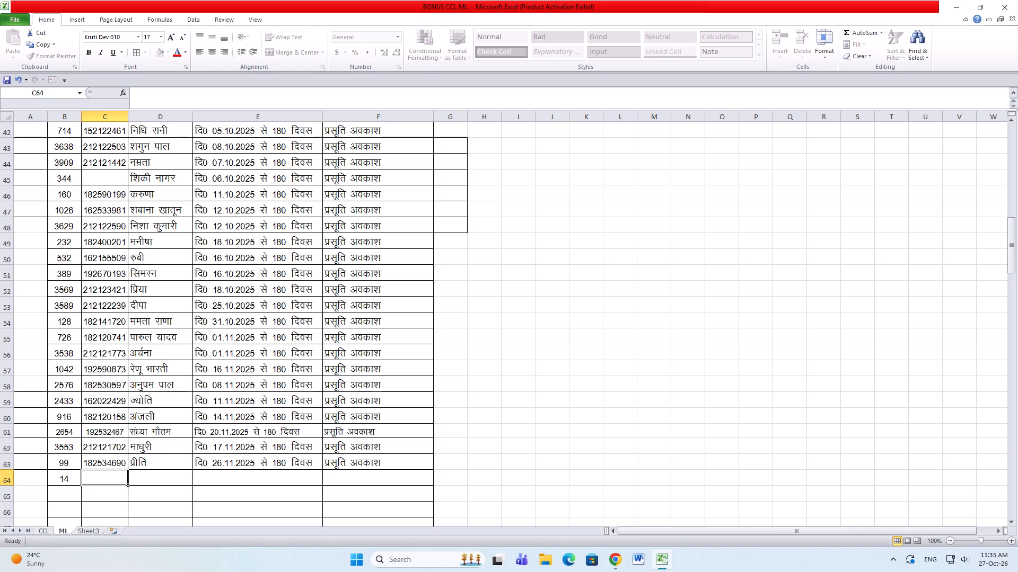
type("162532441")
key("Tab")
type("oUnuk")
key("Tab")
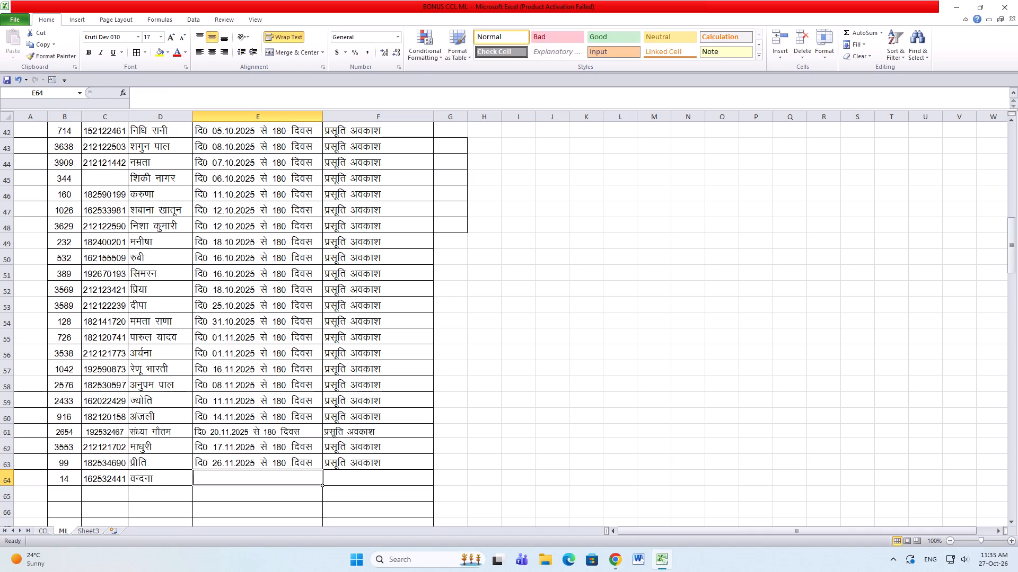
Complete row 64 with दि0 28.11.2025 से 180 दिवस and leave type प्रसूति अवकाश, and save the workbook.
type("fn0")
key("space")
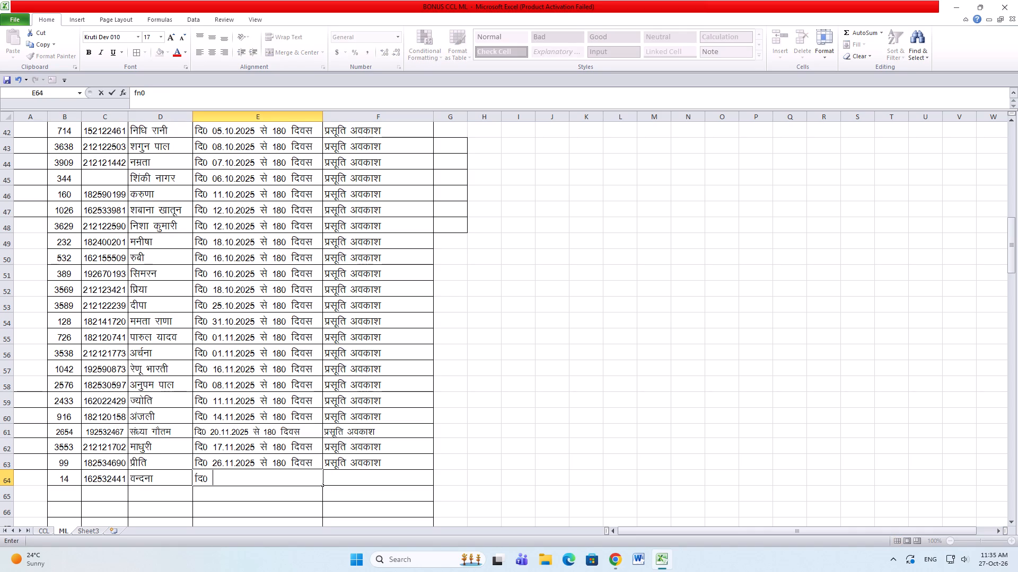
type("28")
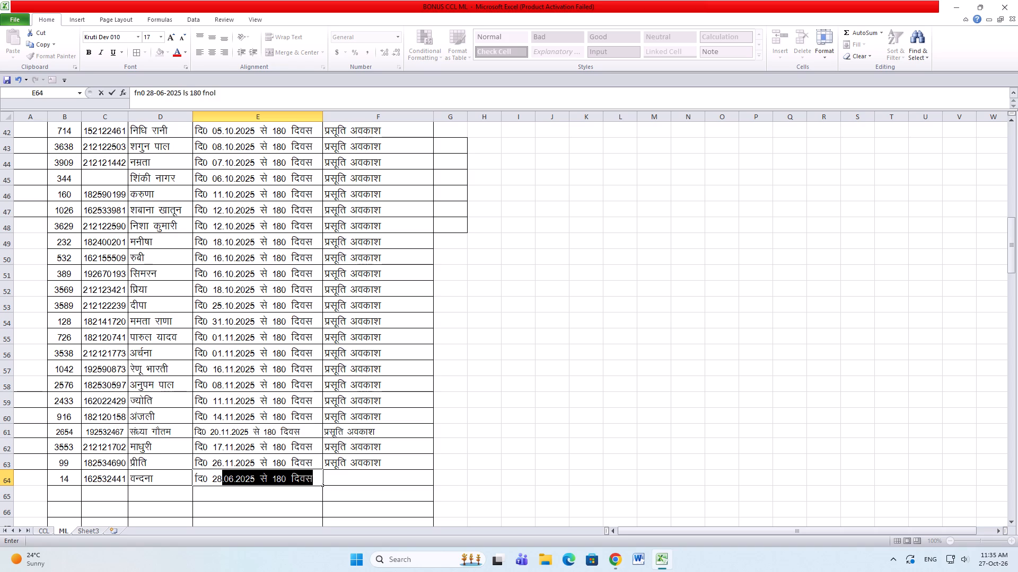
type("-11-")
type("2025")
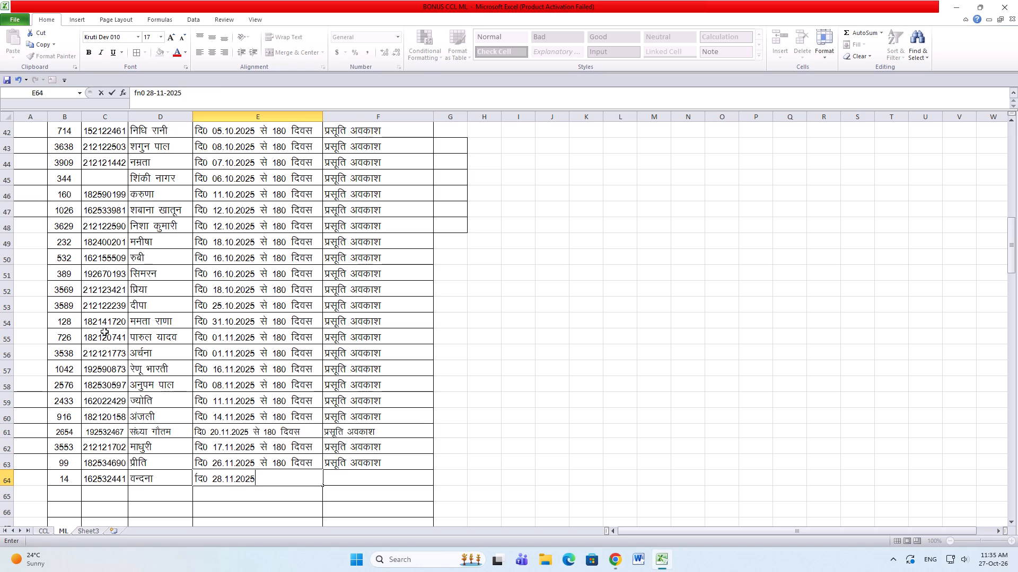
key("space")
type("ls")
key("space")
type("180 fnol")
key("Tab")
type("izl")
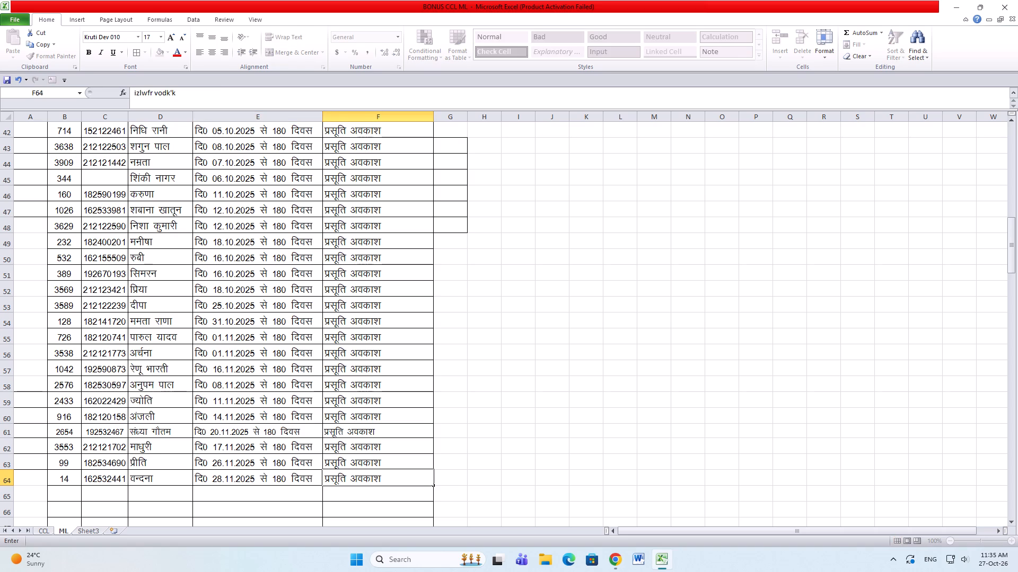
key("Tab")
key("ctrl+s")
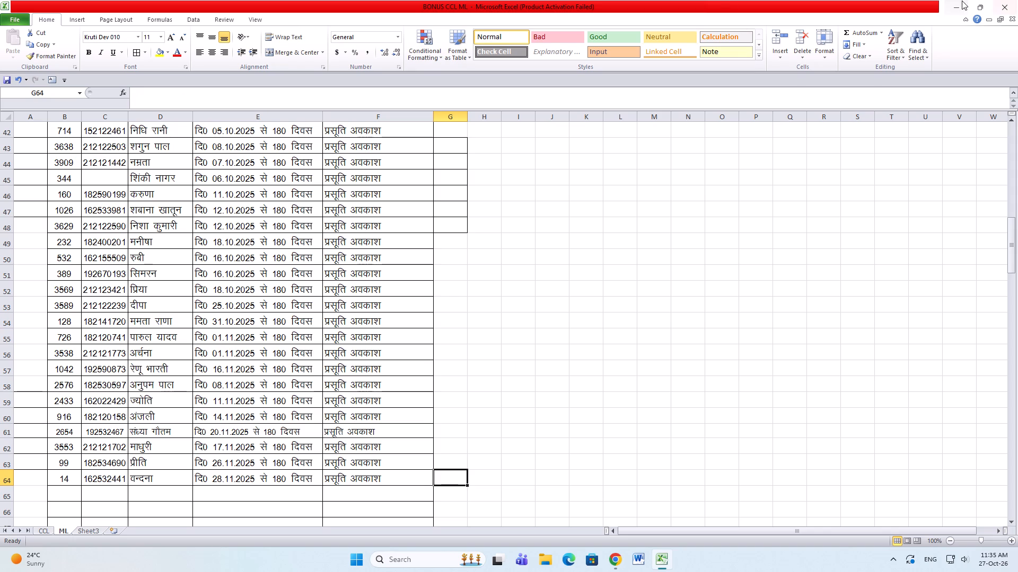
Return to the CCL sheet and select the empty serial-number cell in row 184.
left_click(41, 530)
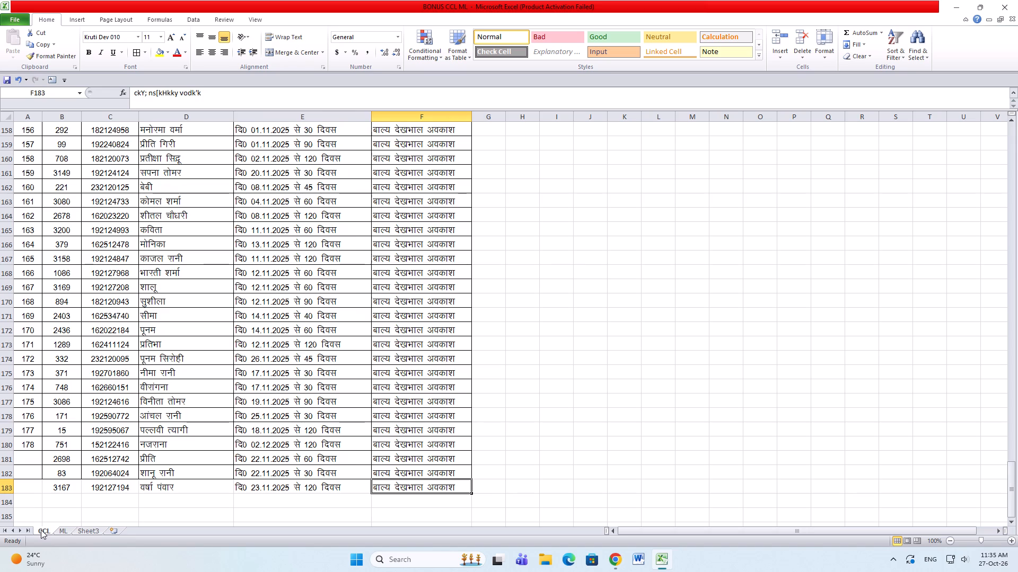
left_click(65, 498)
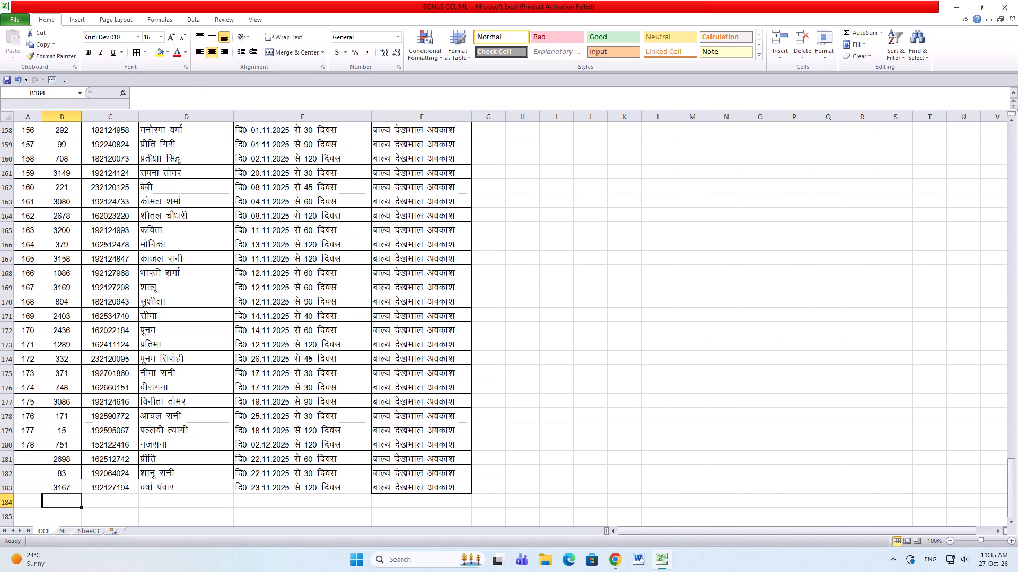
Minimize the open windows and open the DOB workbook from the desktop.
left_click(954, 3)
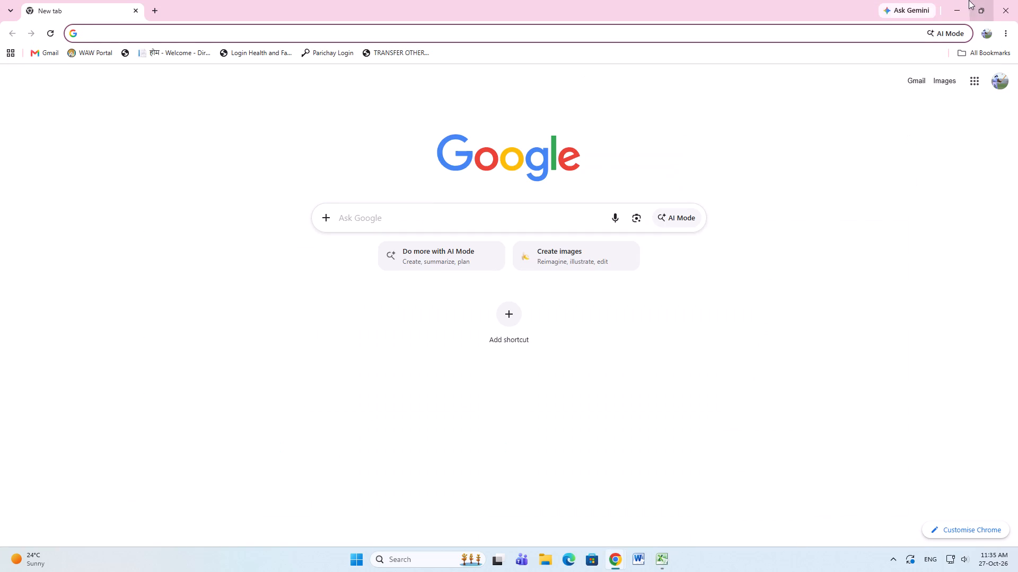
left_click(961, 0)
left_click(387, 308)
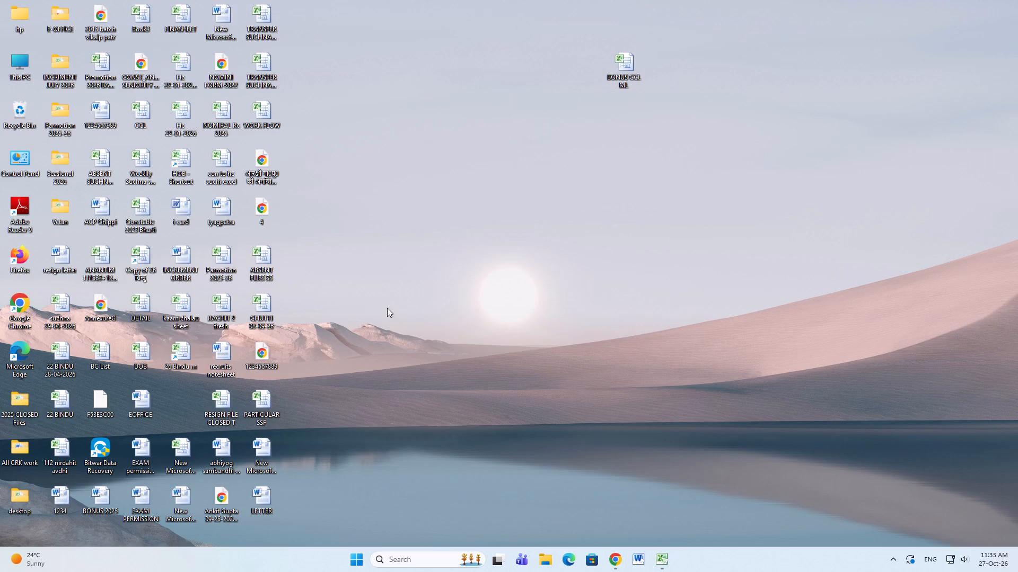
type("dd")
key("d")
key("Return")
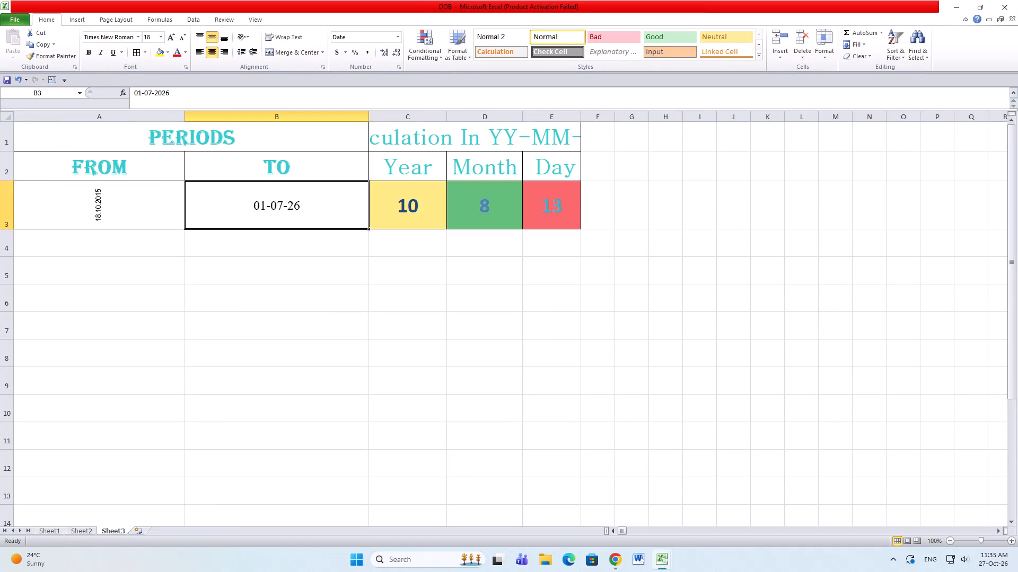
Calculate the service period from 26-11-2025 to 31-03-2026 in the date calculator on Sheet3.
left_click(98, 209)
left_click(277, 193)
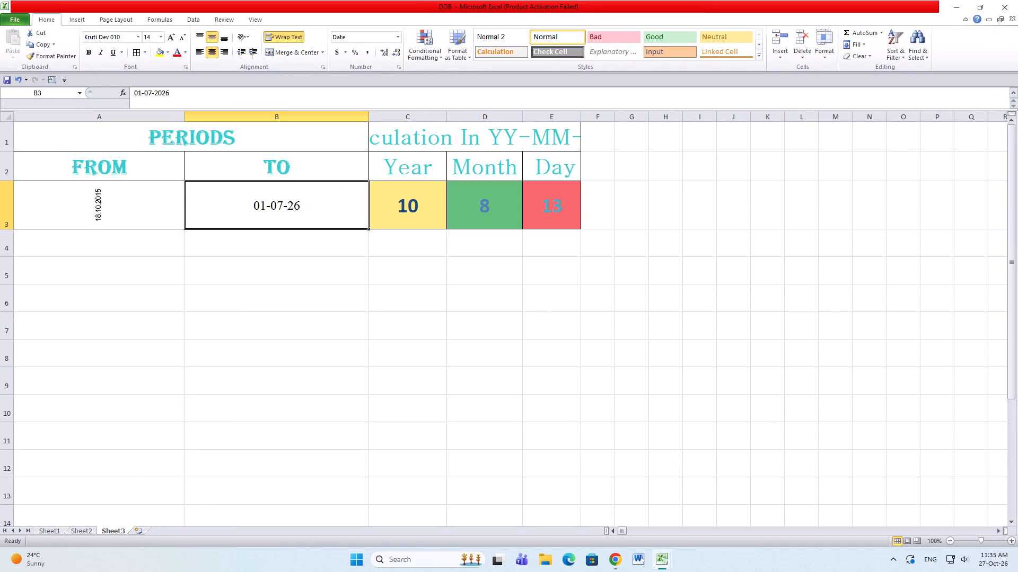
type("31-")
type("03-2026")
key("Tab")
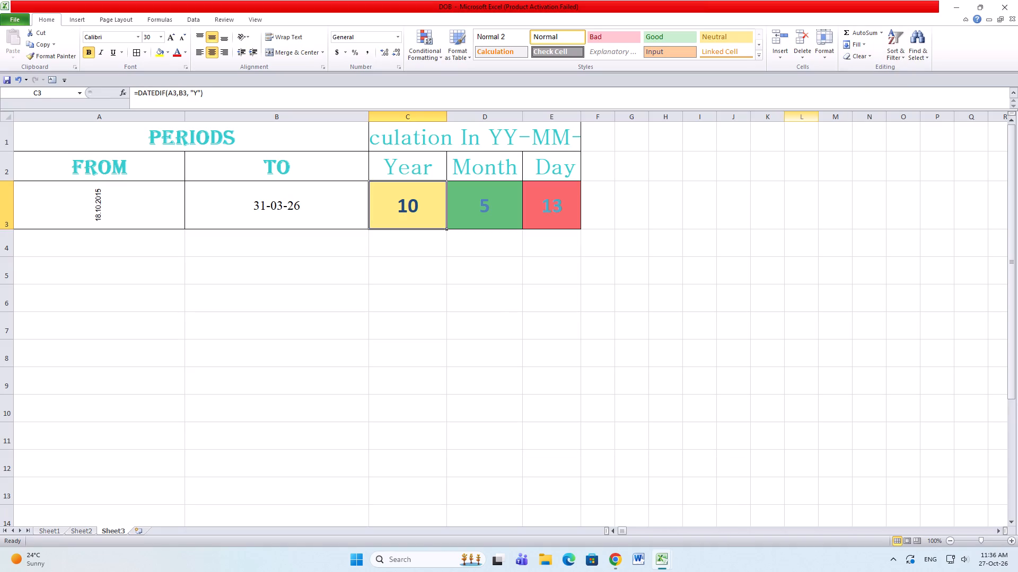
left_click(107, 204)
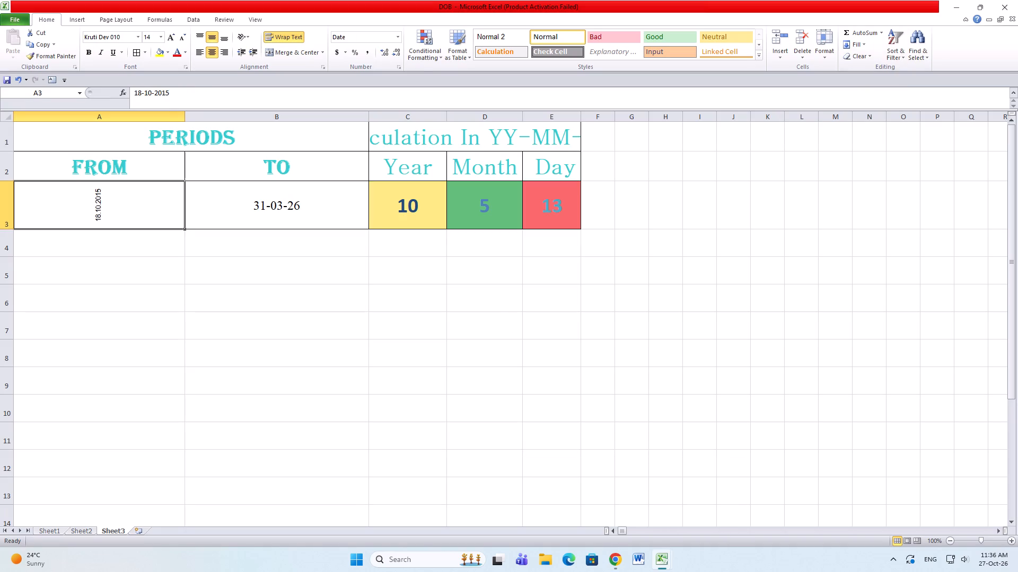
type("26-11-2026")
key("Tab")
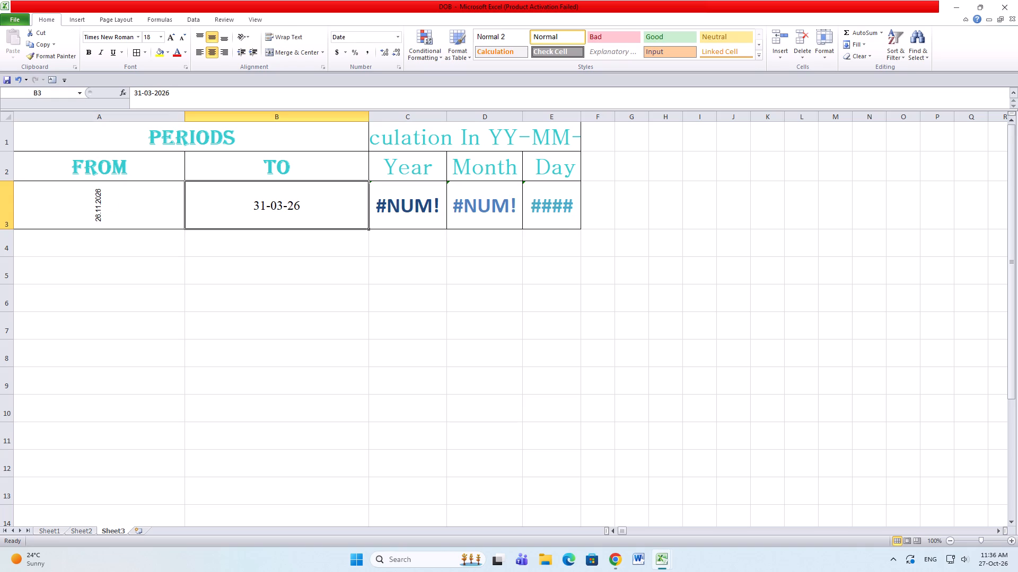
left_click(131, 210)
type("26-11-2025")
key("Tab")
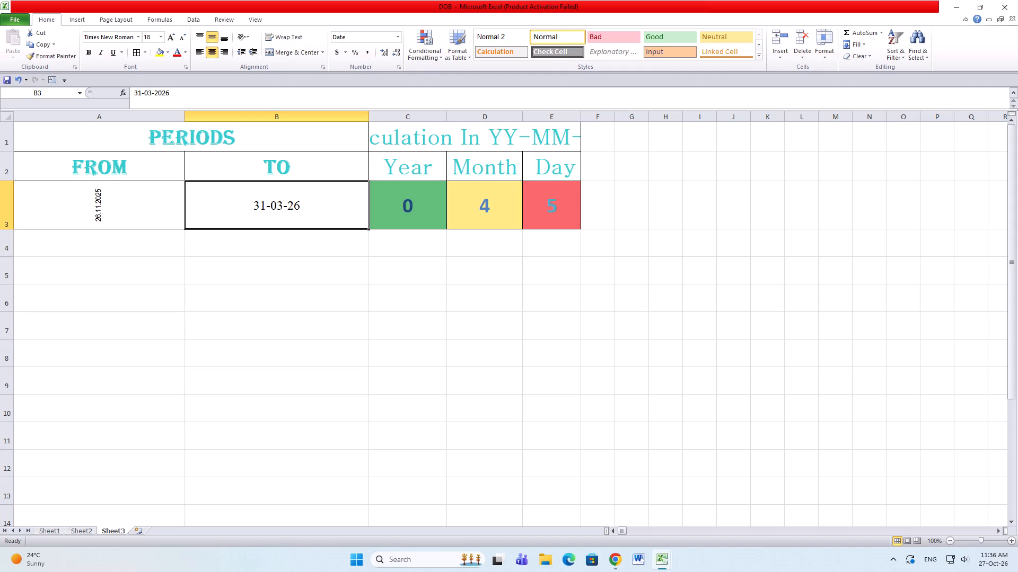
Switch to the BONUS CCL ML workbook and enter the employee's number, ID number and Hindi name in row 184 of CCL.
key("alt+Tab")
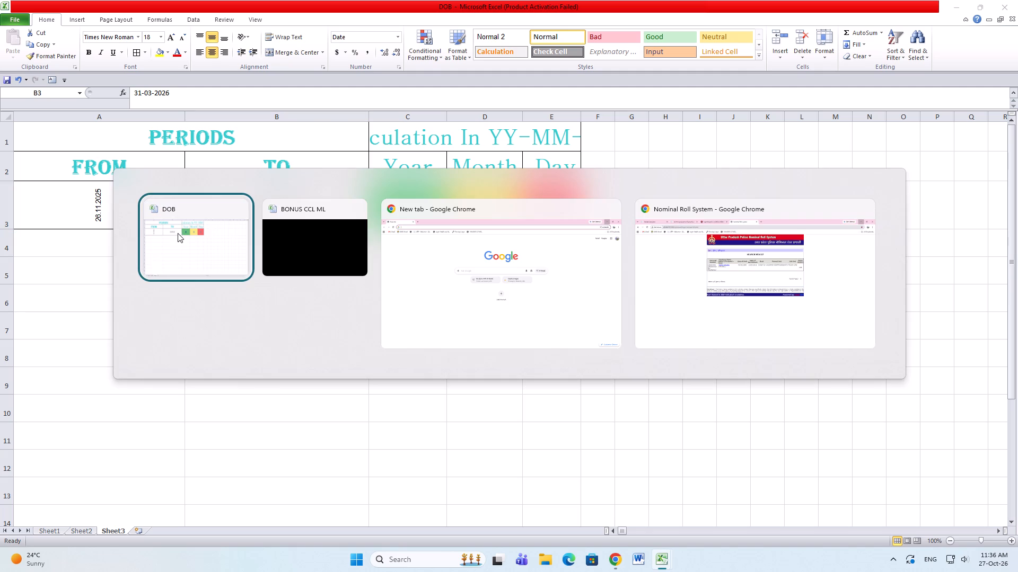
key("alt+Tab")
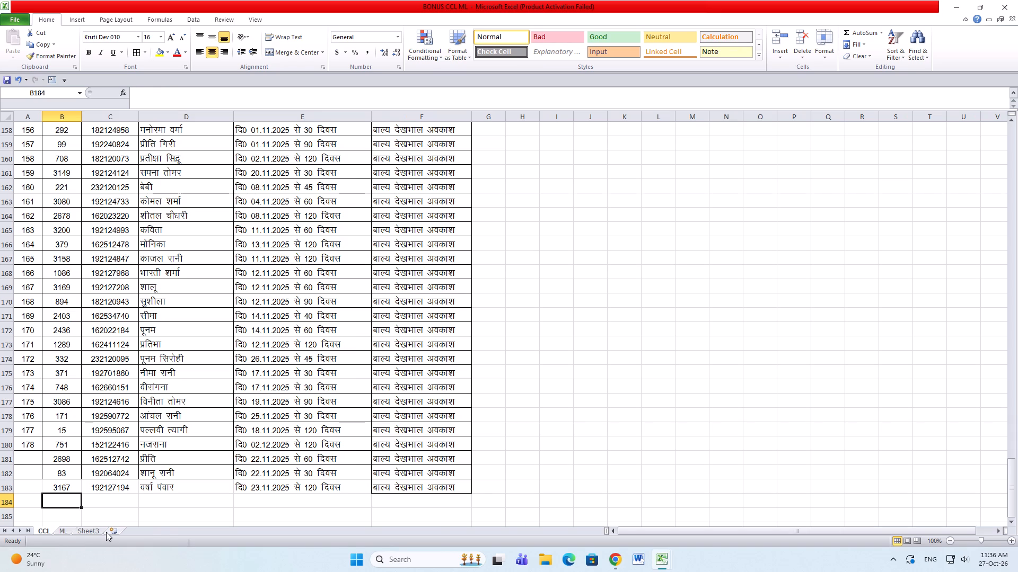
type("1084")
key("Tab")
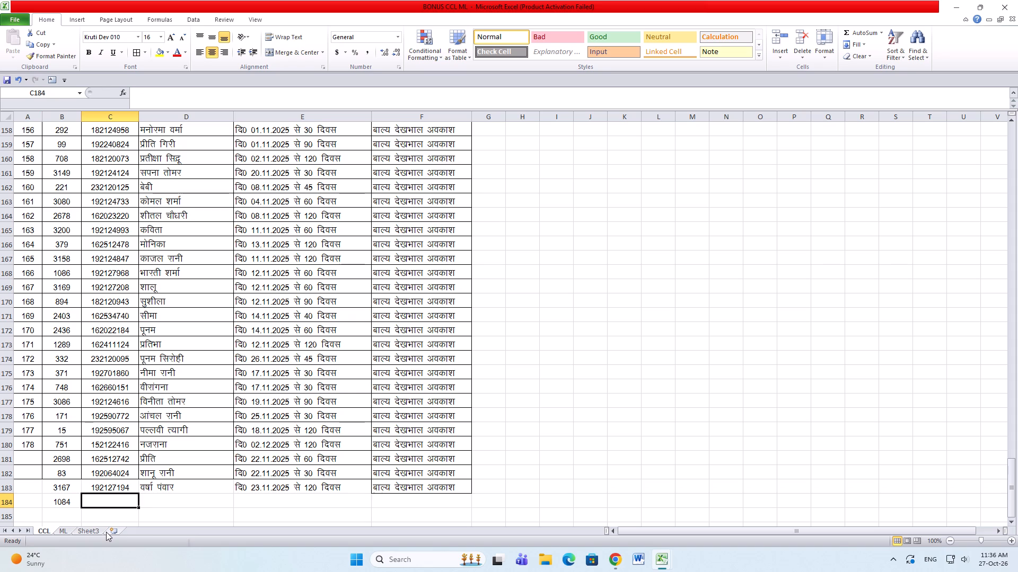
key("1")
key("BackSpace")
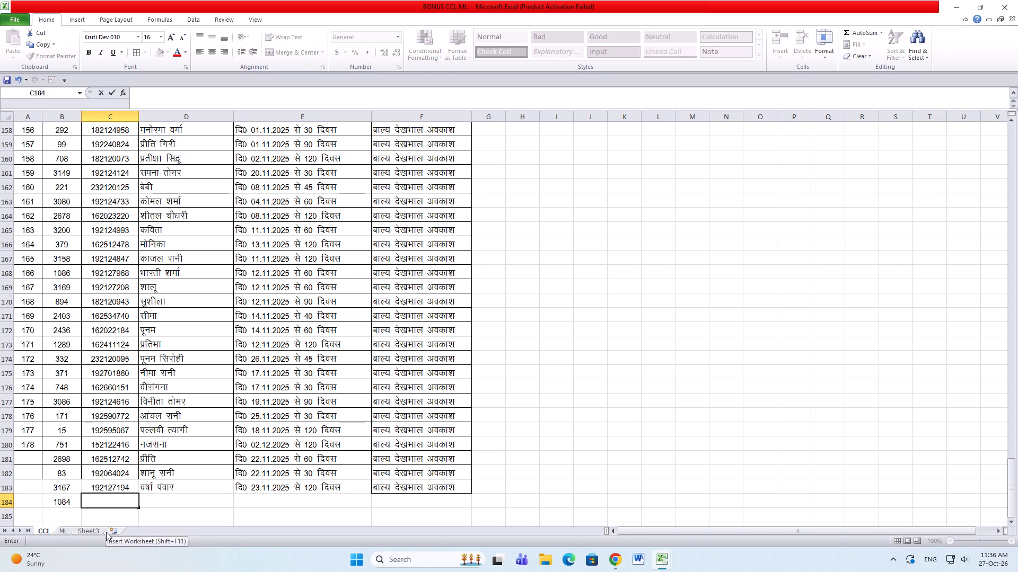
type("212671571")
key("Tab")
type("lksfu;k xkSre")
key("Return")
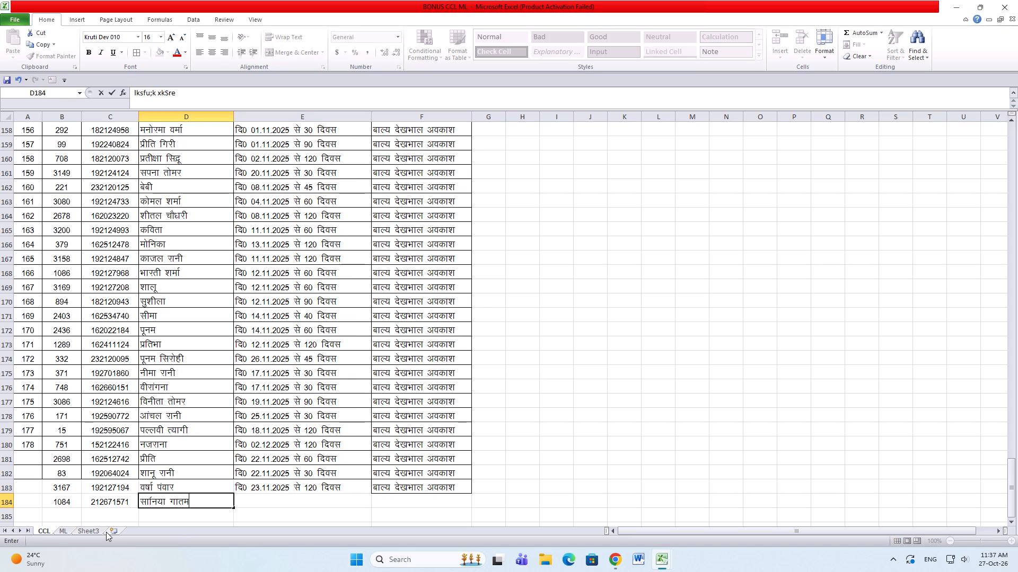
Enter the next employee's number, ID number and Hindi name in row 185.
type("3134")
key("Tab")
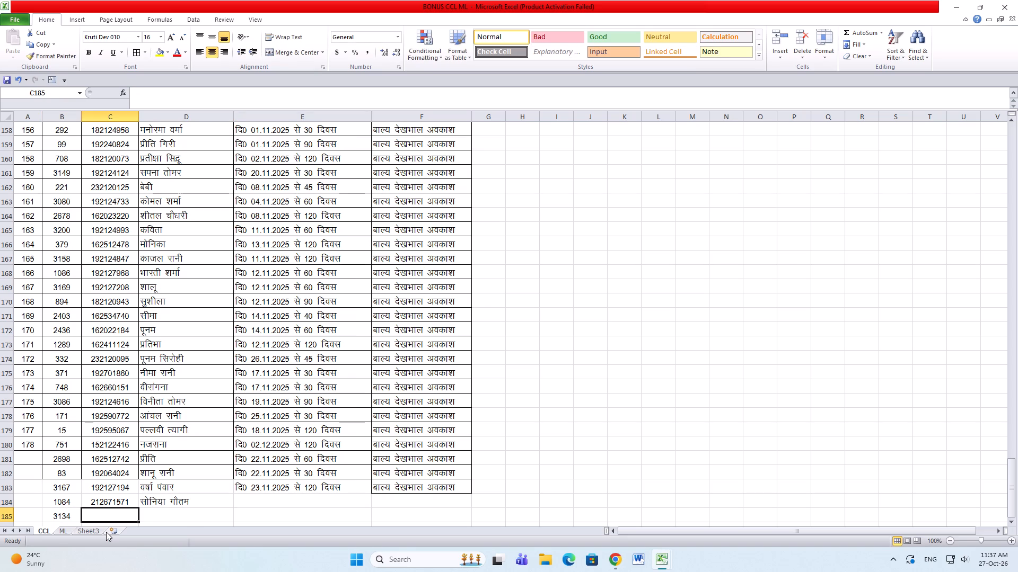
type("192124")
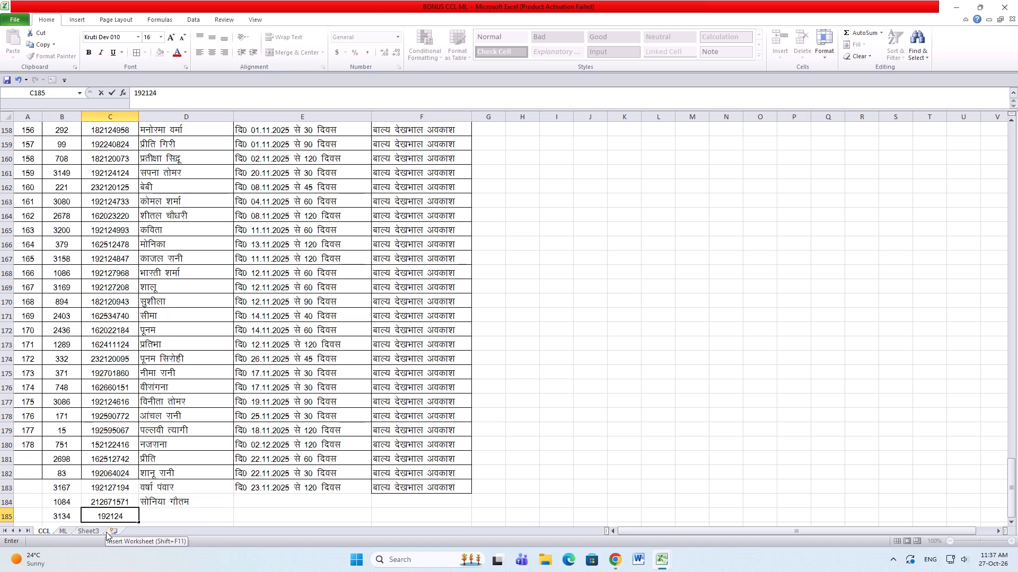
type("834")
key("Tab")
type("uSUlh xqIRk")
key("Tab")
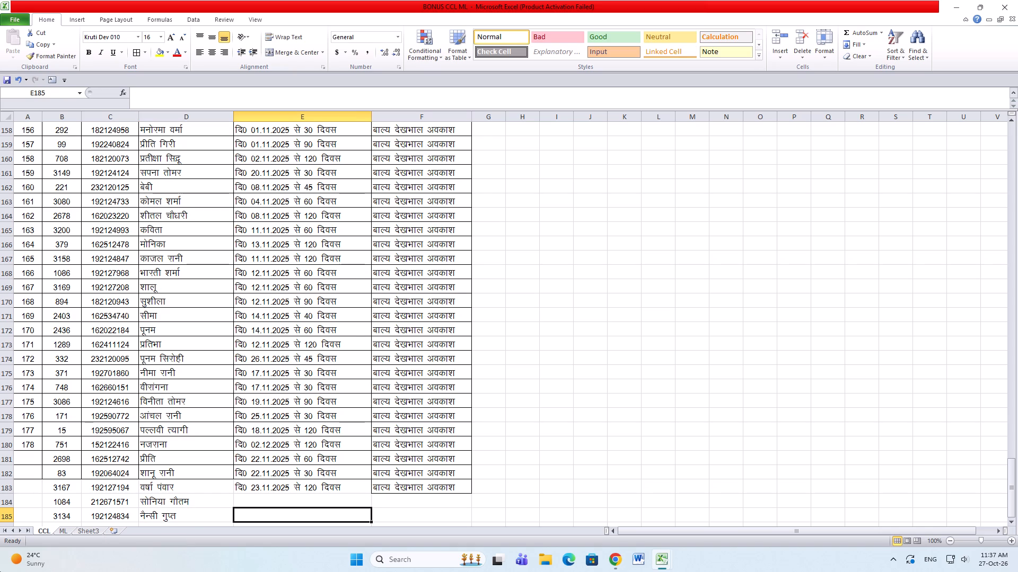
double_click(177, 515)
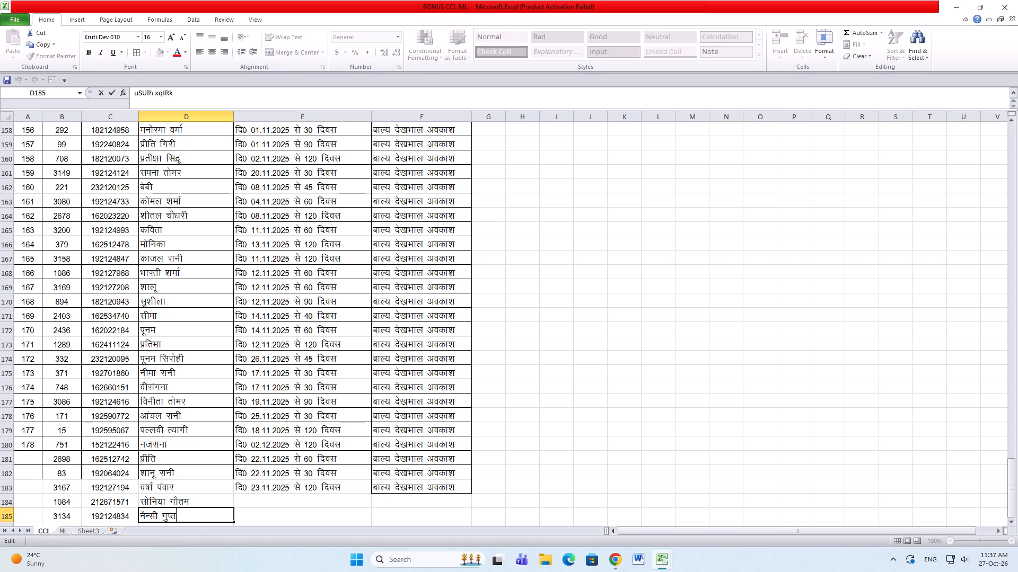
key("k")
key("Tab")
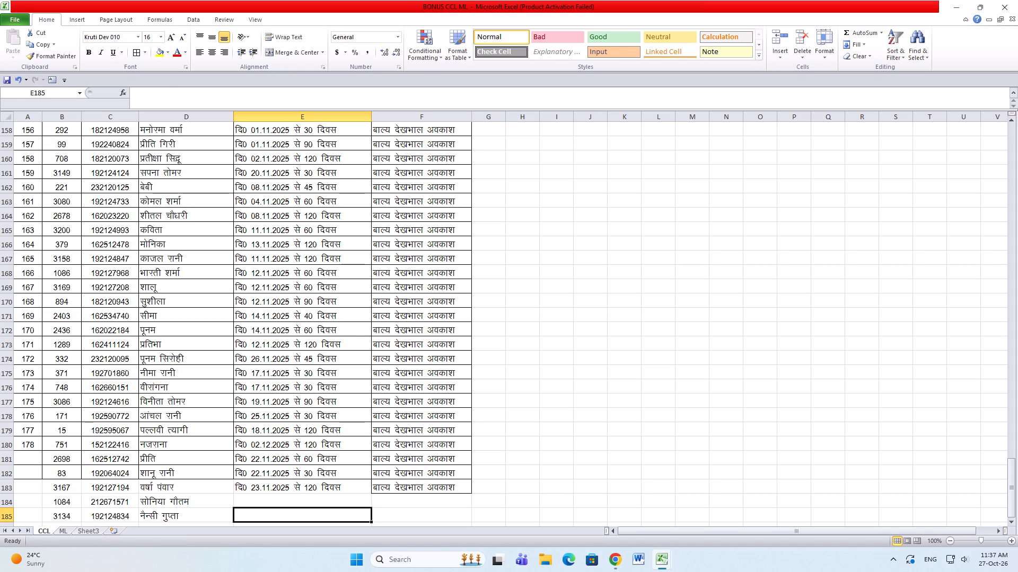
Enter the leave period दि0 02.12.2025 से 120 दिवस in row 184.
key("Up")
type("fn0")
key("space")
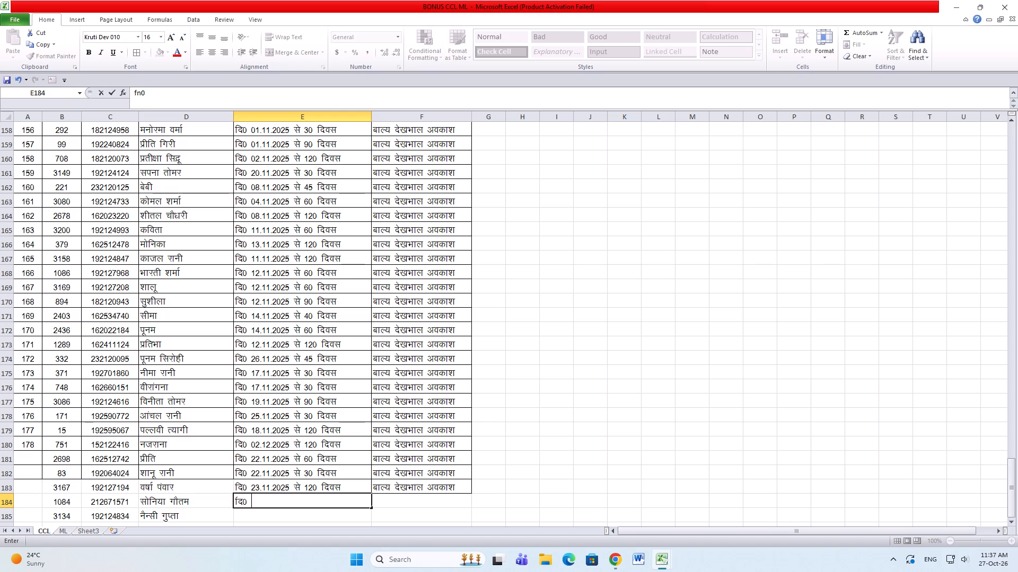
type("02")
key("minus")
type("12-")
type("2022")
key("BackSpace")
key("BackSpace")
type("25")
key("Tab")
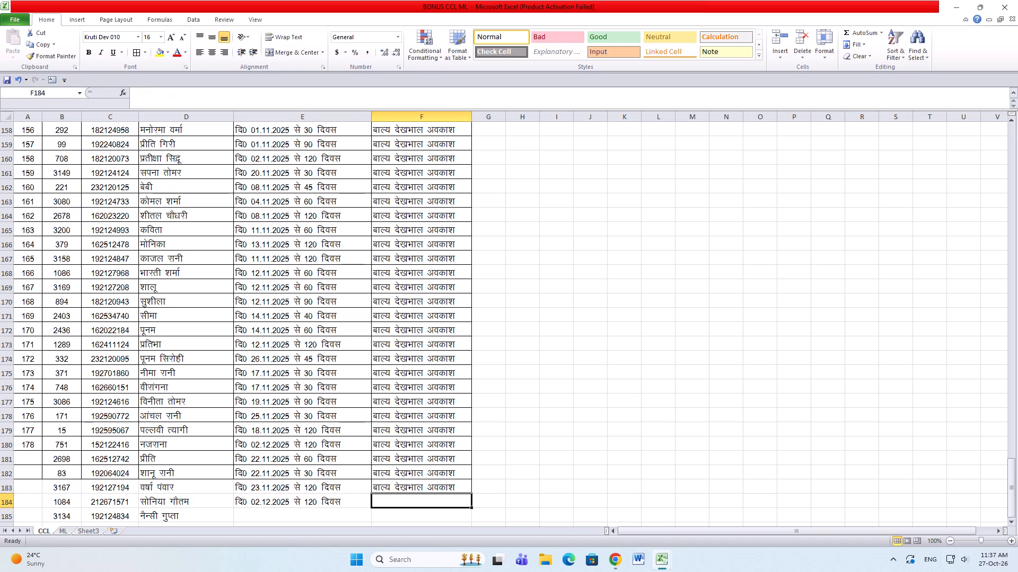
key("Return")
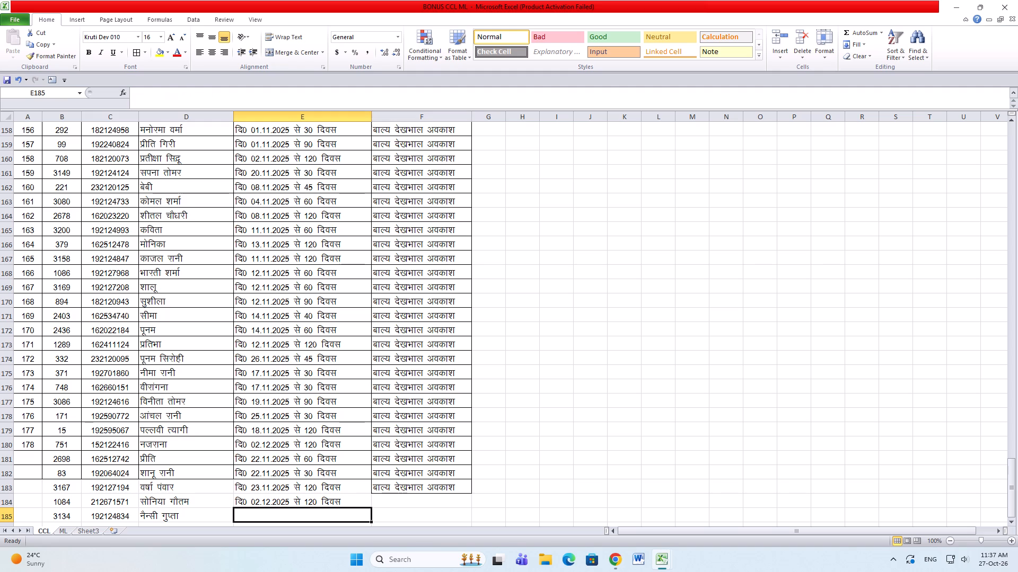
Enter the leave period दि0 26.11.2025 से 120 दिवस in row 185.
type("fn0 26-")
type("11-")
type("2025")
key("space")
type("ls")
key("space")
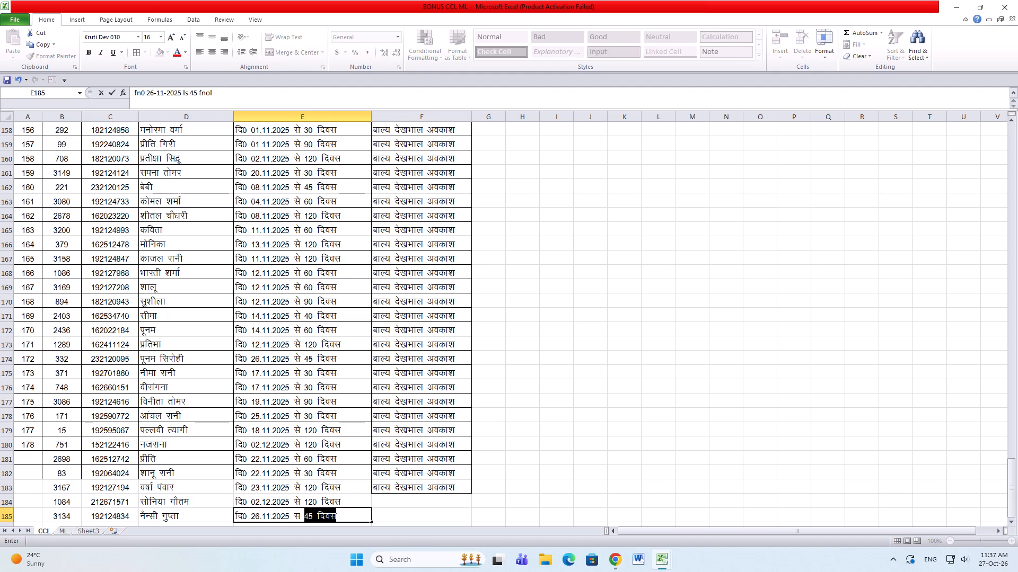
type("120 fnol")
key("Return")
Start row 186 with the next employee's number and ID number.
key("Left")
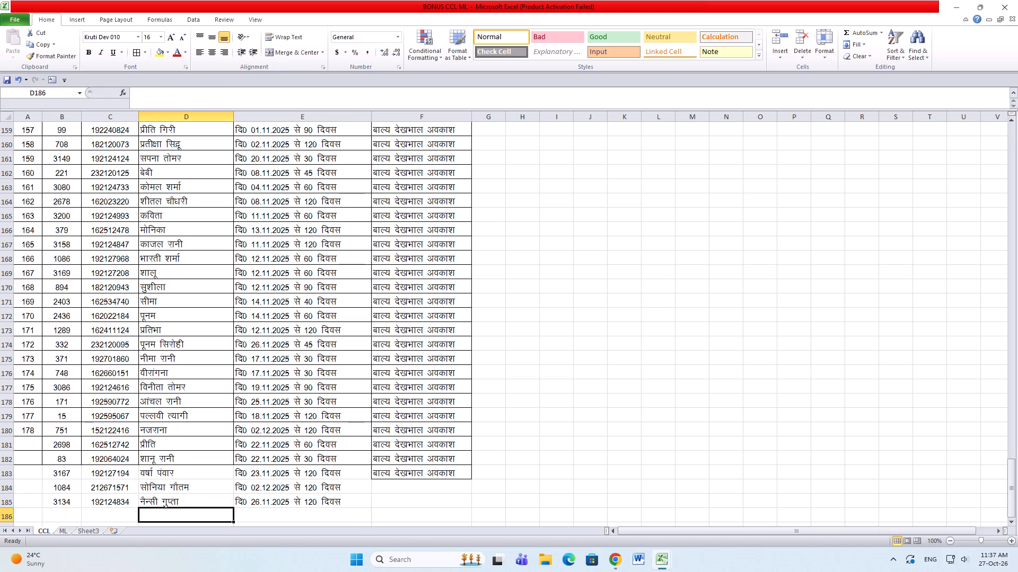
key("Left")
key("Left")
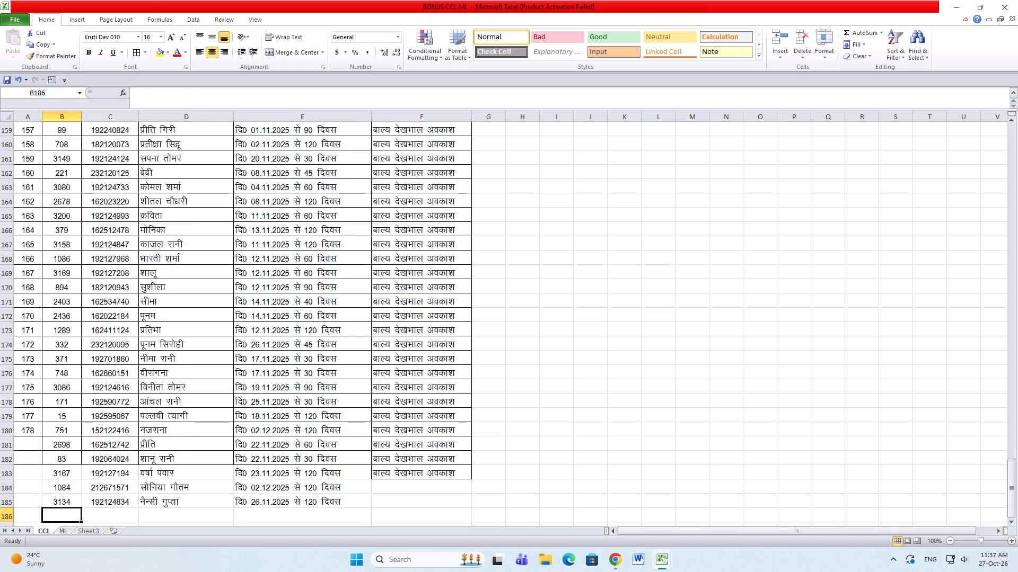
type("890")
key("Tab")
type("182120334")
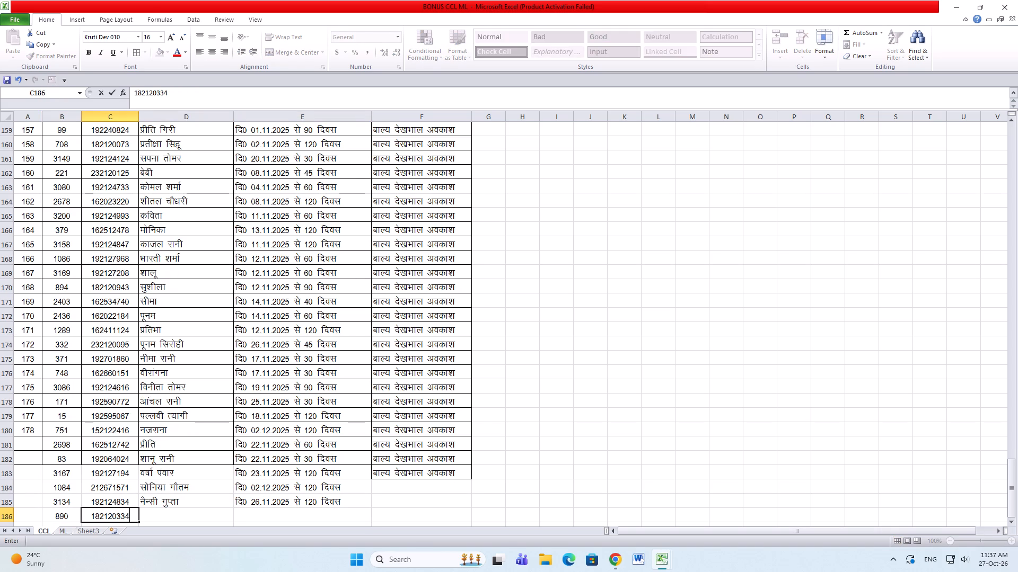
Replace the employee name in row 185 with the correct Hindi name.
left_click(163, 501)
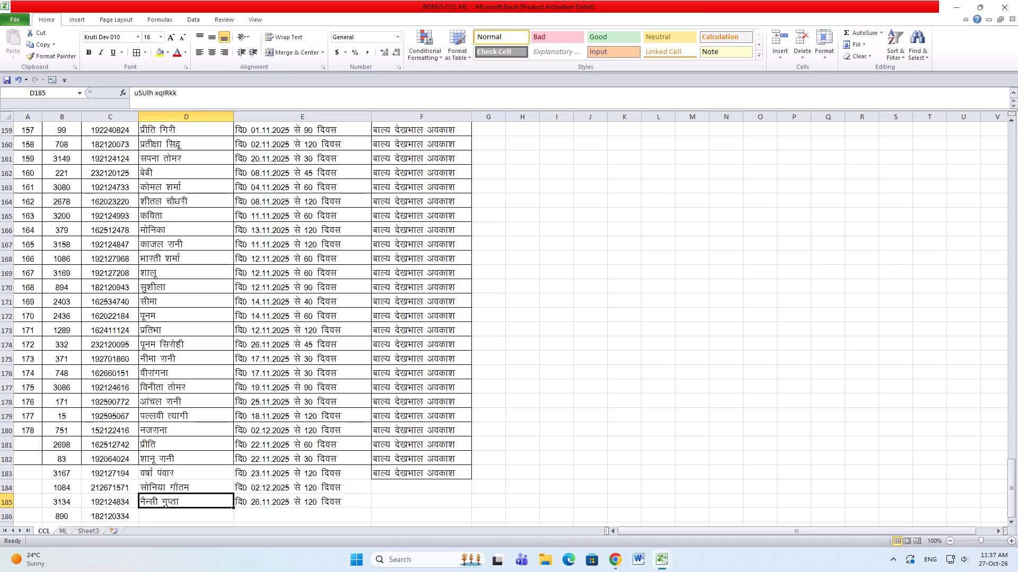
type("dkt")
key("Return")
Complete row 186 with the employee's Hindi name and the leave period दि0 06.11.2025 से 120 दिवस.
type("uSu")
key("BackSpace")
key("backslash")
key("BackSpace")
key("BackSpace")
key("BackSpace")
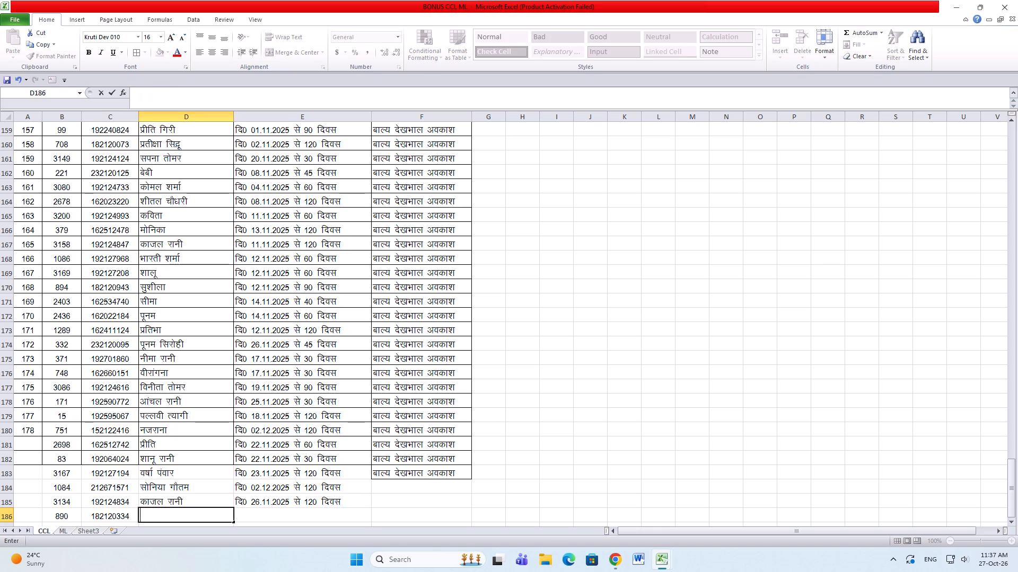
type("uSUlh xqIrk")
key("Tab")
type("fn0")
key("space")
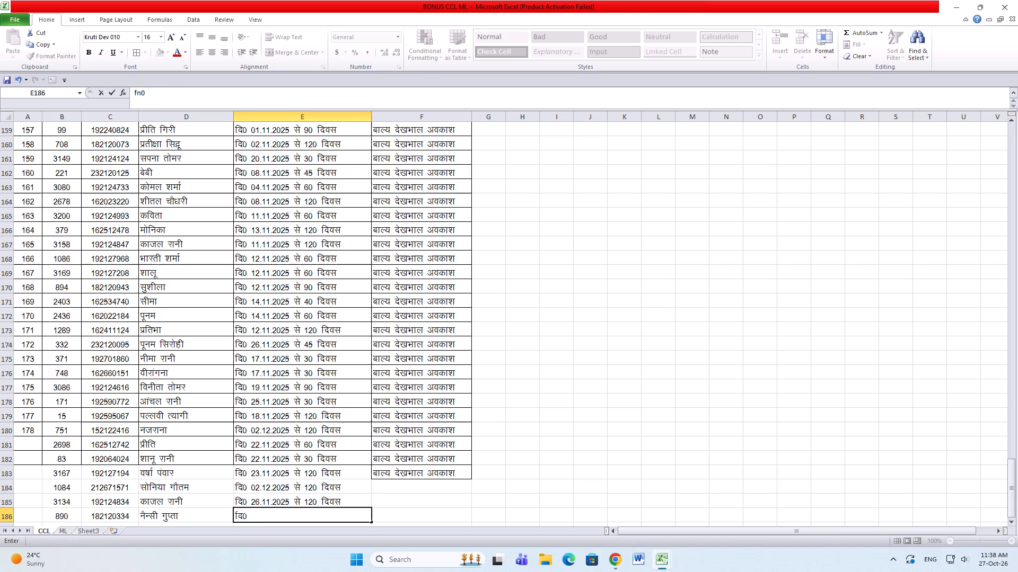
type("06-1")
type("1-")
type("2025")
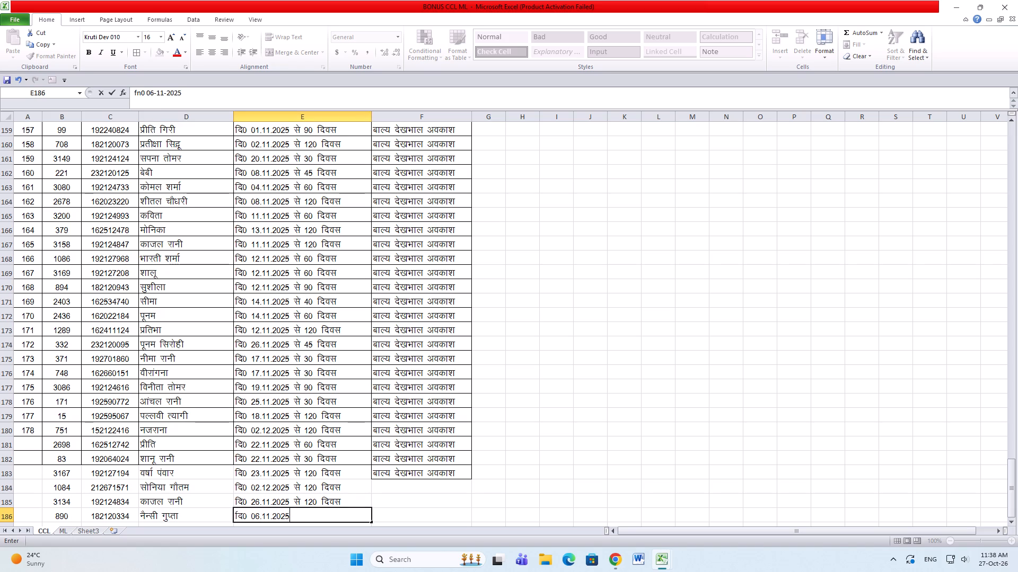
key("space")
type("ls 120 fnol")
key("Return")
Fill row 187 with the employee's number, ID number, Hindi name and the leave period दि0 01.12.2025 से 30 दिवस.
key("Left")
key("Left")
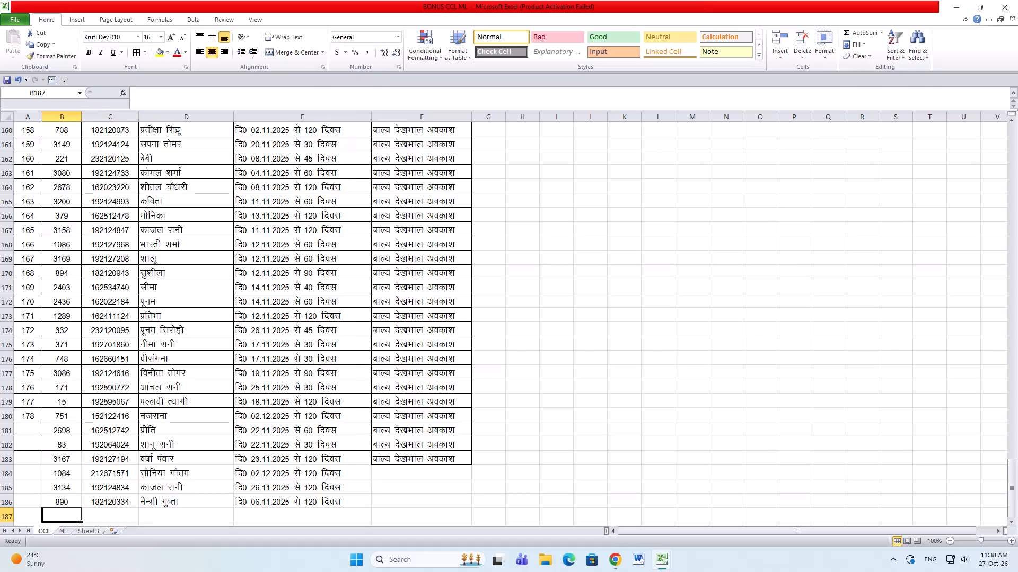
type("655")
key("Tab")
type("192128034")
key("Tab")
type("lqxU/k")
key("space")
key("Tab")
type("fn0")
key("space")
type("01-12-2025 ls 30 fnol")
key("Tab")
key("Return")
Copy the leave type बाल्य देखभाल अवकाश from row 183 into rows 184 to 187 and save the workbook.
left_click(410, 441)
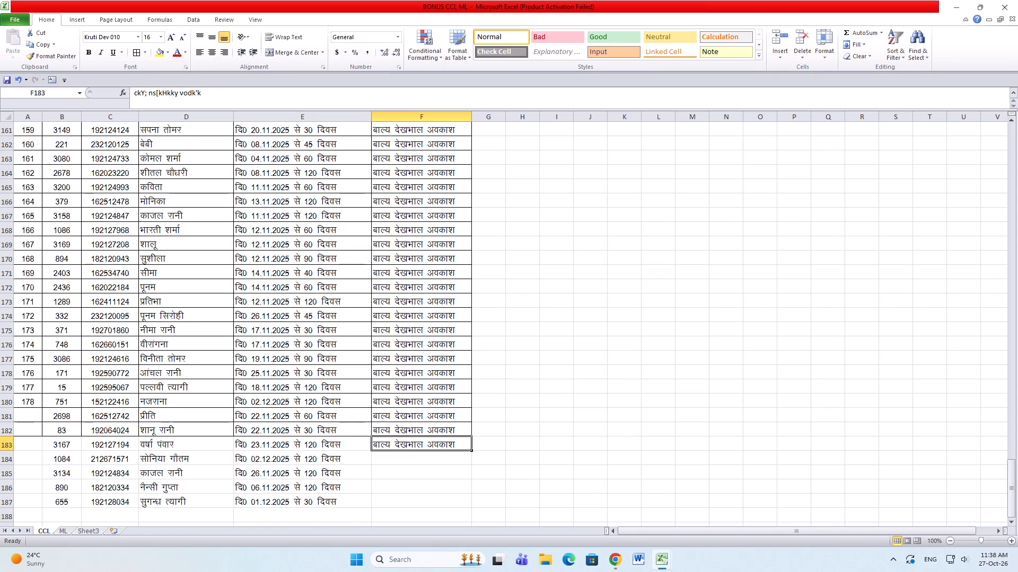
key("ctrl+c")
left_click(402, 451)
left_click_drag(404, 457, 416, 505)
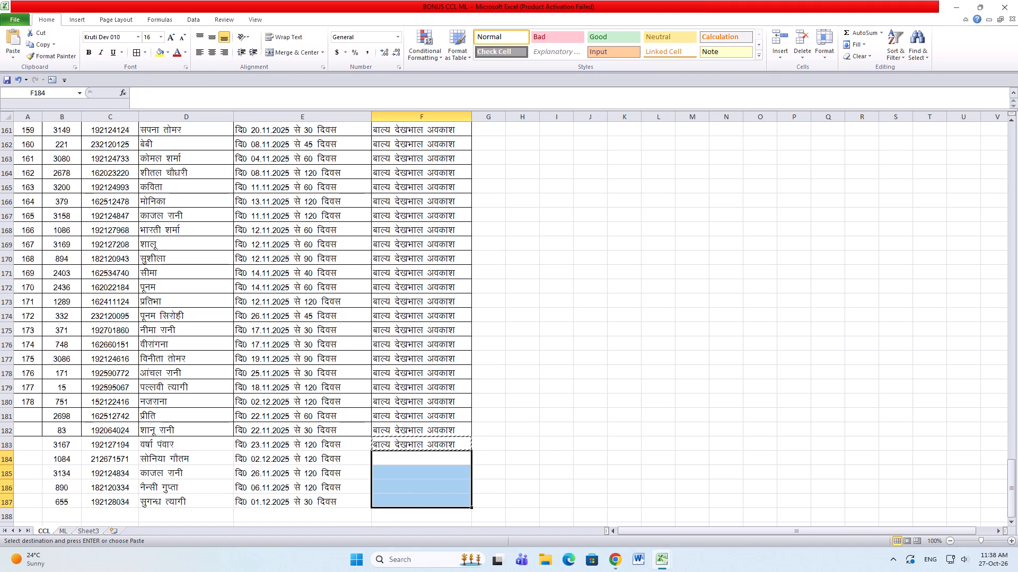
key("ctrl+v")
left_click(398, 486)
key("ctrl+s")
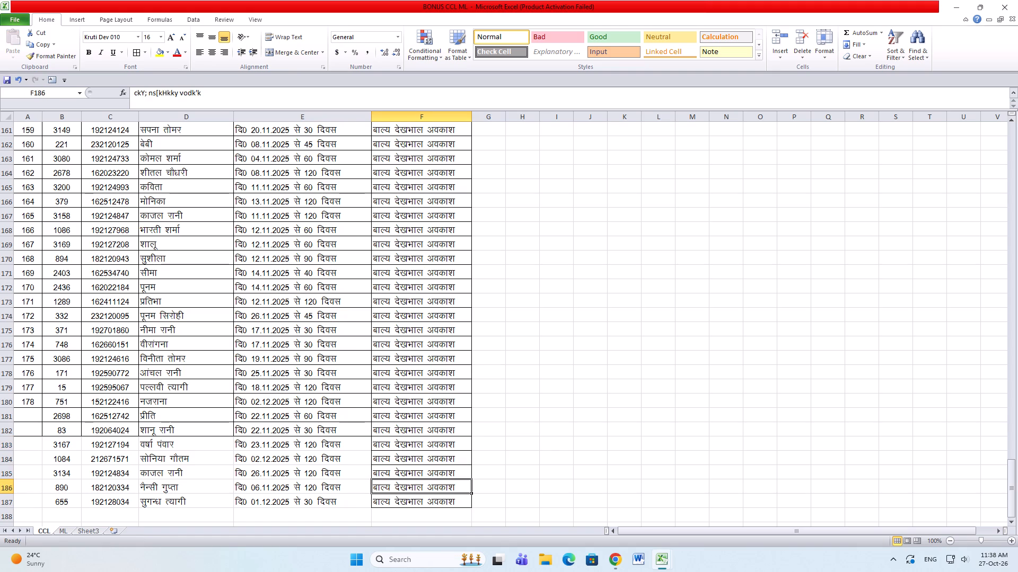
Fill row 188 of the CCL sheet with the employee's number, ID number and Hindi name.
left_click(56, 511)
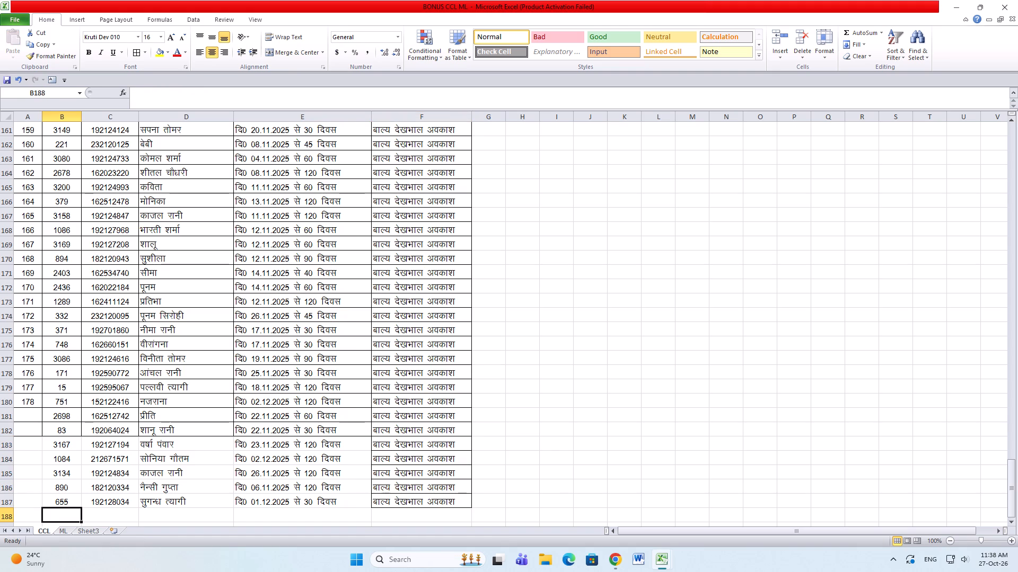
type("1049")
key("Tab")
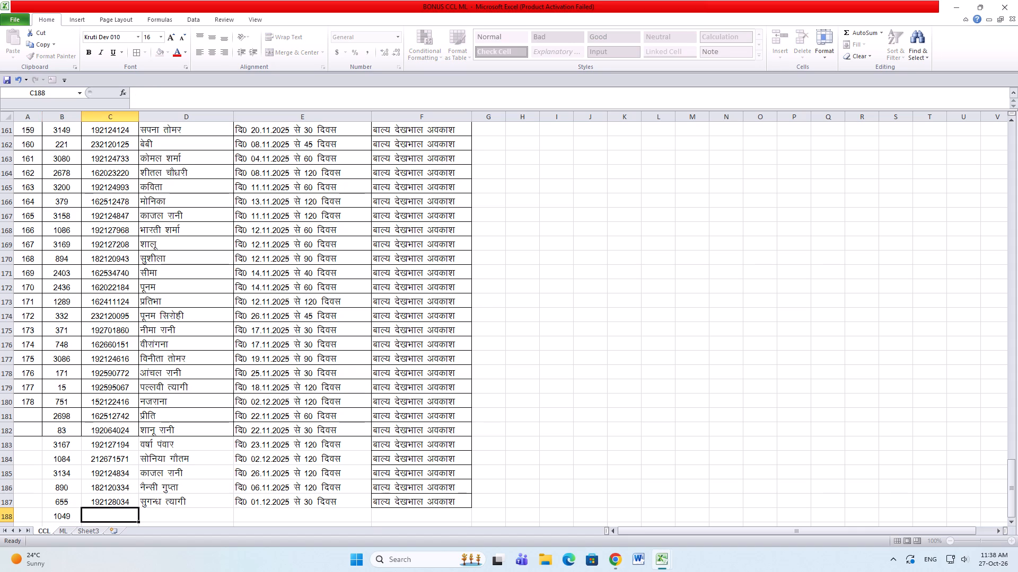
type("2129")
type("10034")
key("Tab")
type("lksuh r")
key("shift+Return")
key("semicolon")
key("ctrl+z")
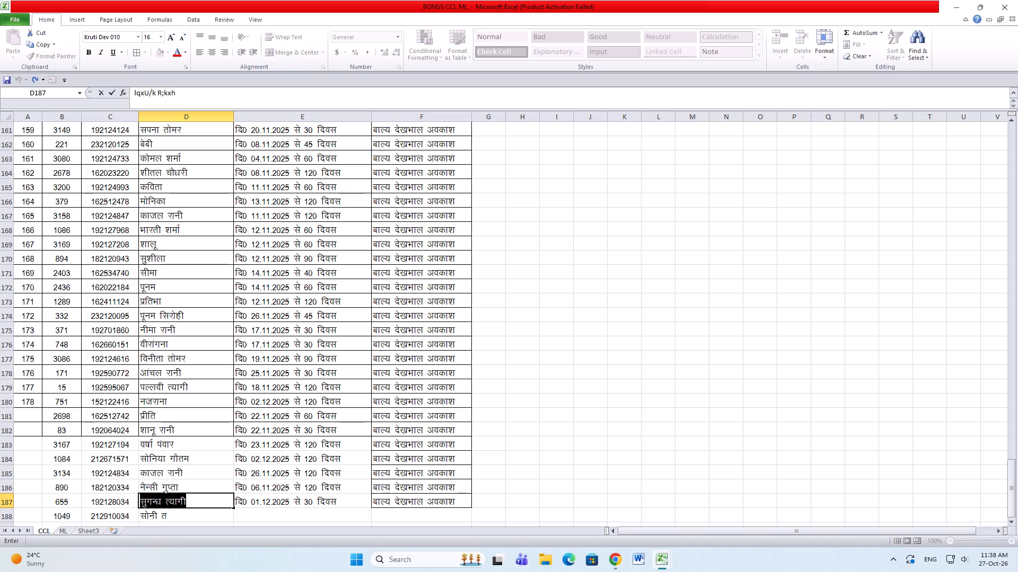
double_click(183, 512)
key("BackSpace")
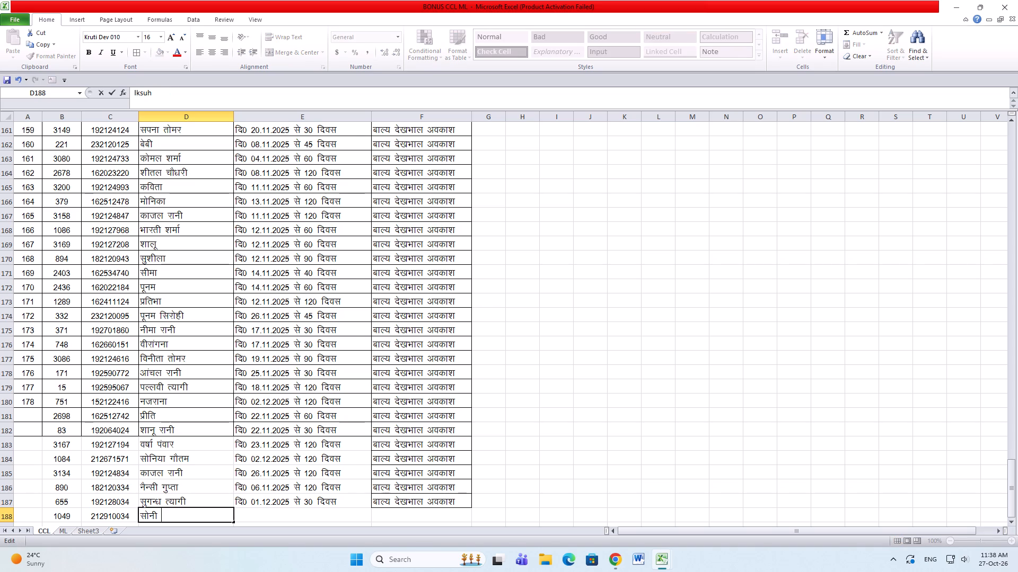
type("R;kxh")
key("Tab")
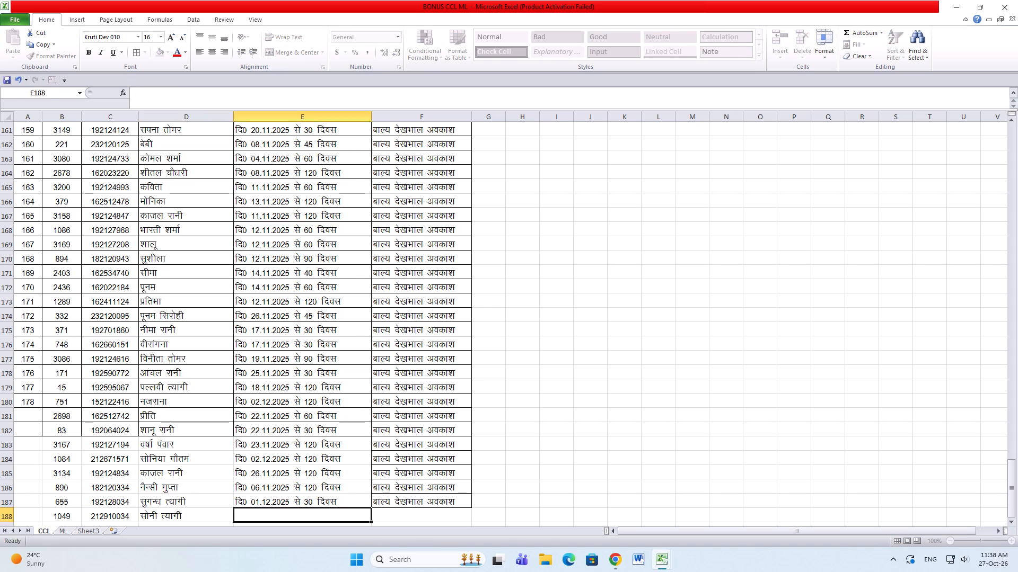
Enter the leave period दि0 29.11.2025 से 90 दिवस and leave type बाल्य देखभाल अवकाश in row 188, and save the workbook.
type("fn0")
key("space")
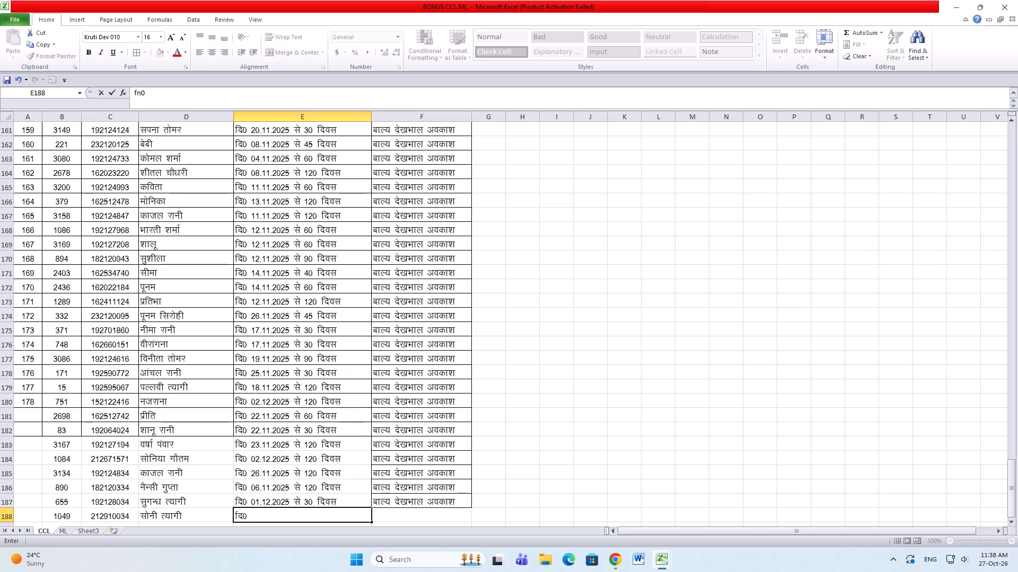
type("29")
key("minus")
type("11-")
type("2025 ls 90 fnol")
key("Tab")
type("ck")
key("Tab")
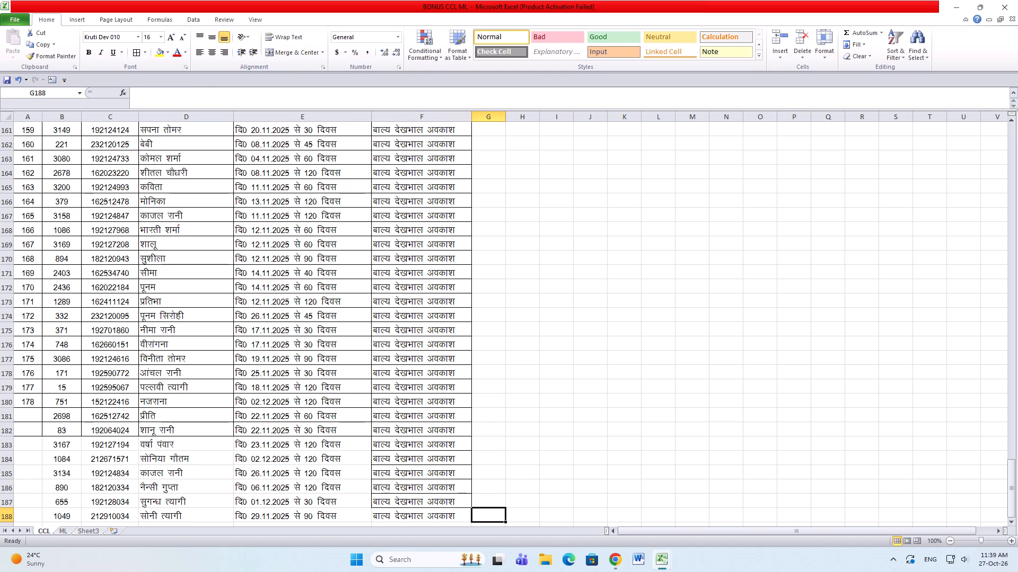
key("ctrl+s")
Continue the serial numbers in column A down to 186 in row 188.
left_click_drag(35, 370, 36, 398)
double_click(41, 408)
scroll(63, 406, "down", 3)
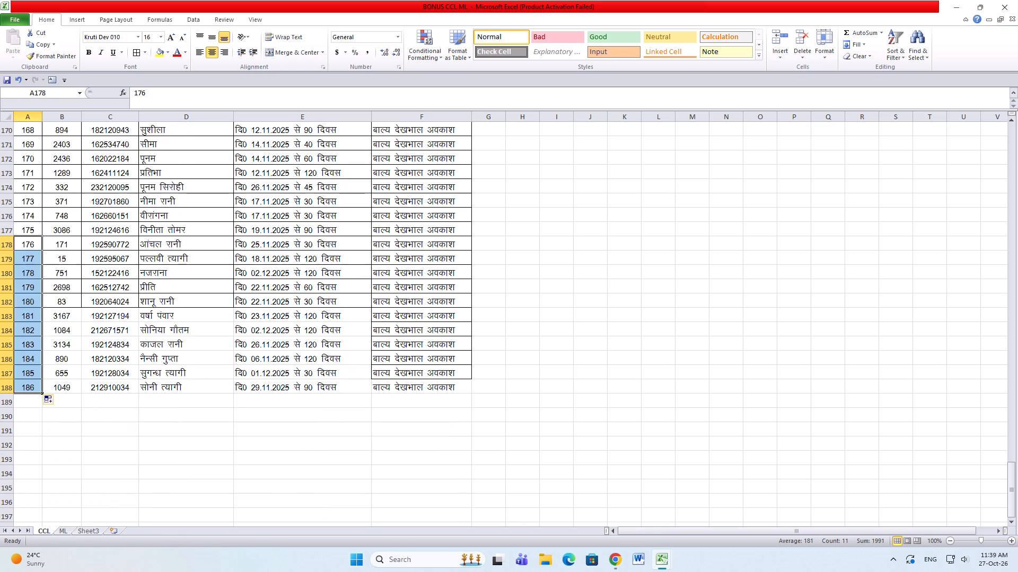
left_click(101, 400)
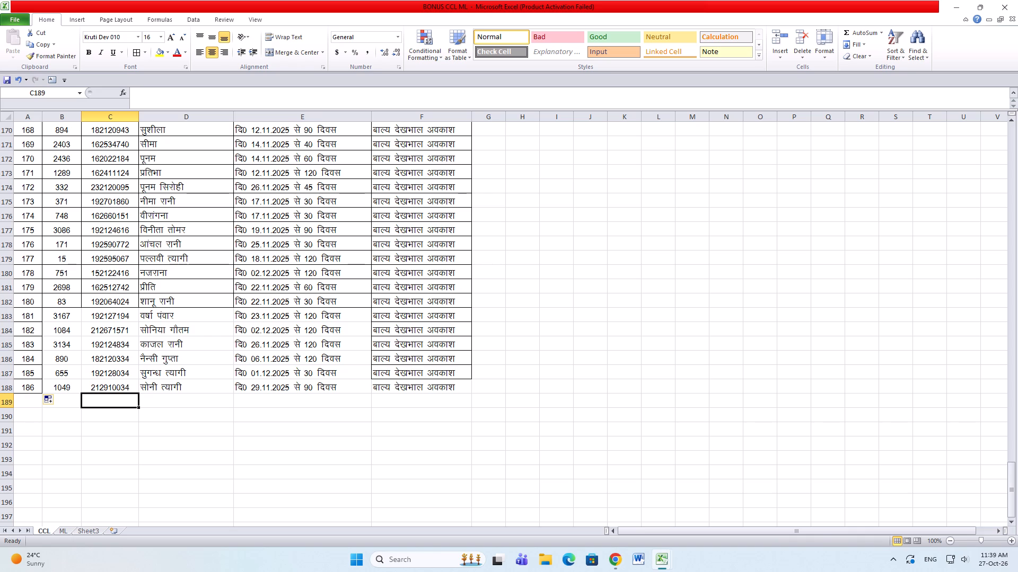
Fill row 65 of the ML sheet with the employee's number, ID number and Hindi name.
left_click(63, 533)
left_click(58, 488)
scroll(74, 450, "down", 6)
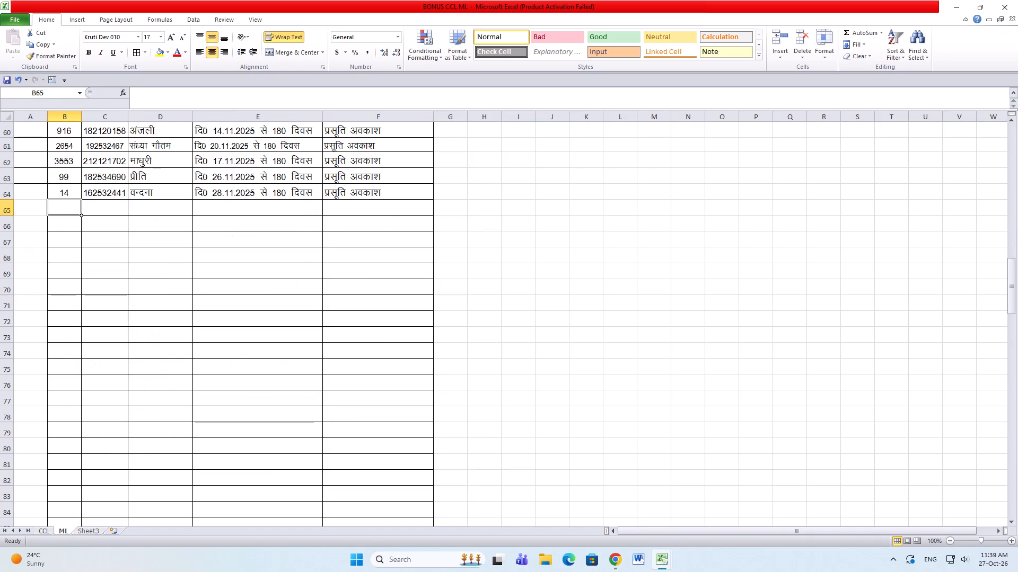
scroll(64, 343, "up", 2)
left_click(62, 305)
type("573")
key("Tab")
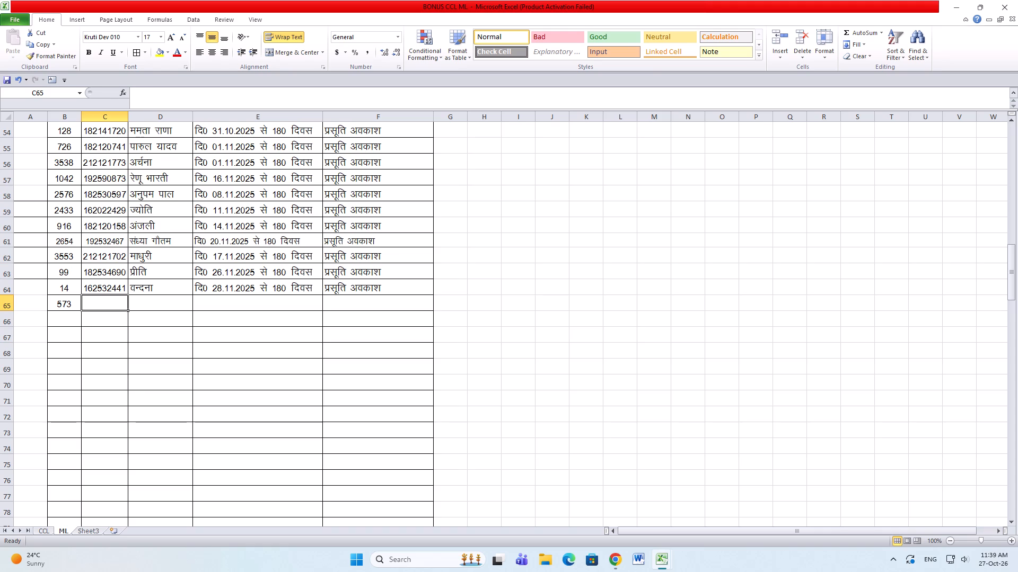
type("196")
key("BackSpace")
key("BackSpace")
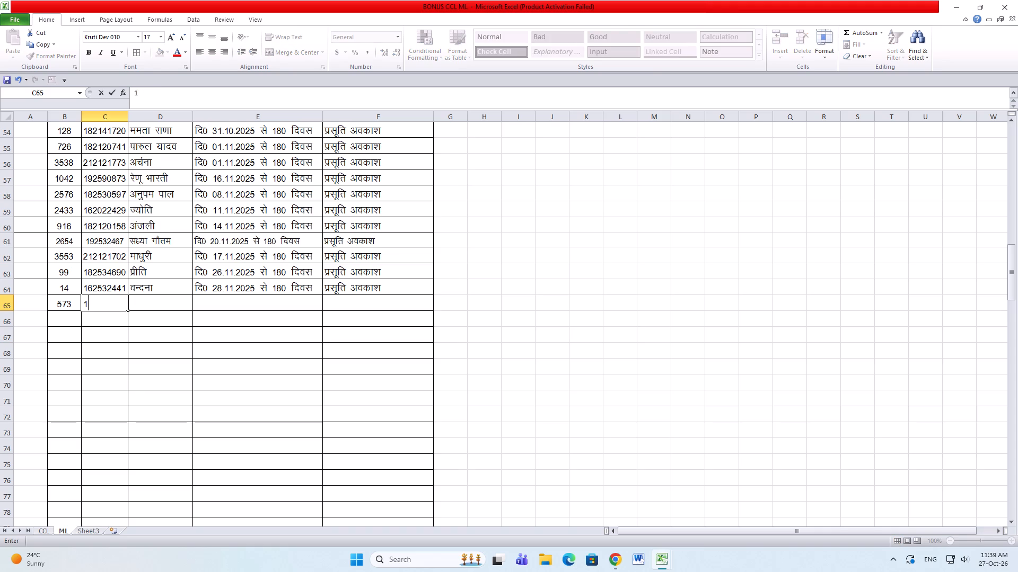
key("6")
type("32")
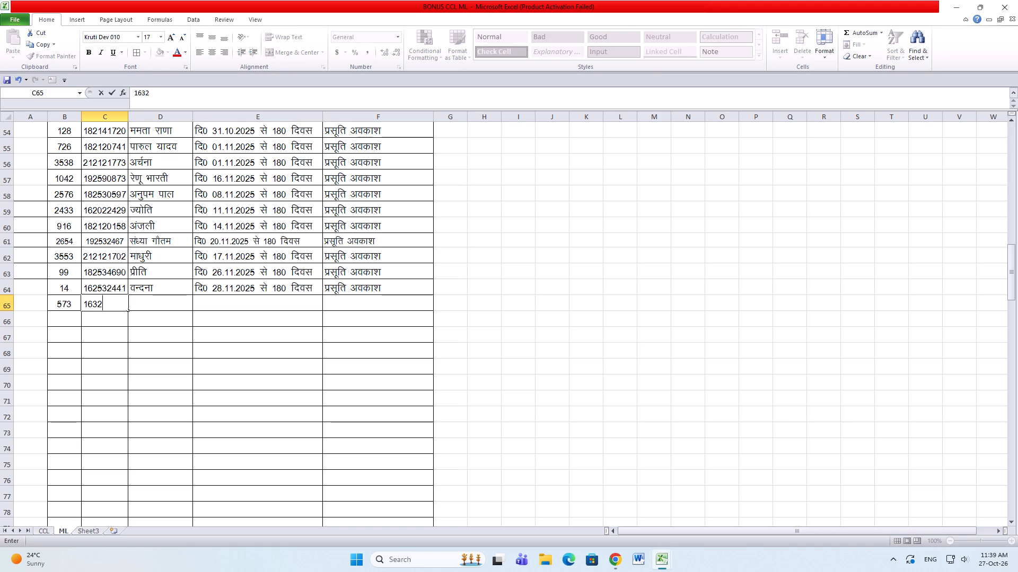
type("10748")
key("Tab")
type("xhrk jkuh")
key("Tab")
Enter the leave period दि0 01.12.2025 से 180 दिवस and leave type प्रसूति अवकाश in row 65, and save the workbook.
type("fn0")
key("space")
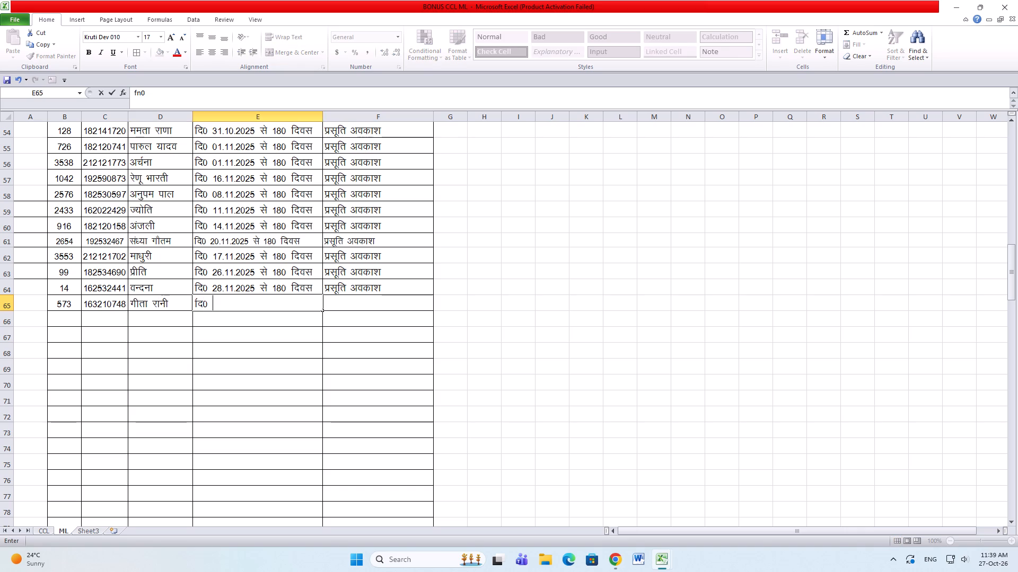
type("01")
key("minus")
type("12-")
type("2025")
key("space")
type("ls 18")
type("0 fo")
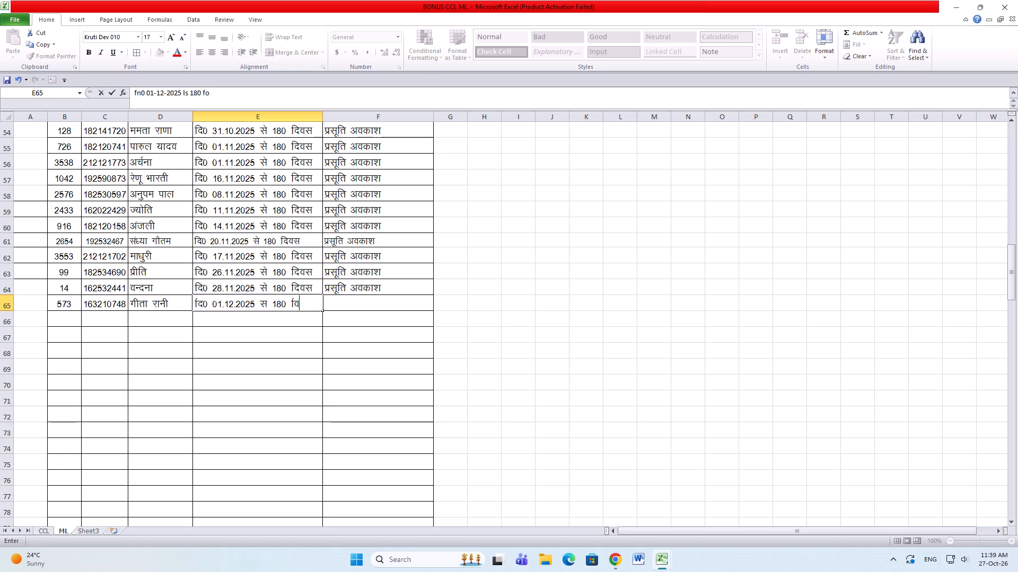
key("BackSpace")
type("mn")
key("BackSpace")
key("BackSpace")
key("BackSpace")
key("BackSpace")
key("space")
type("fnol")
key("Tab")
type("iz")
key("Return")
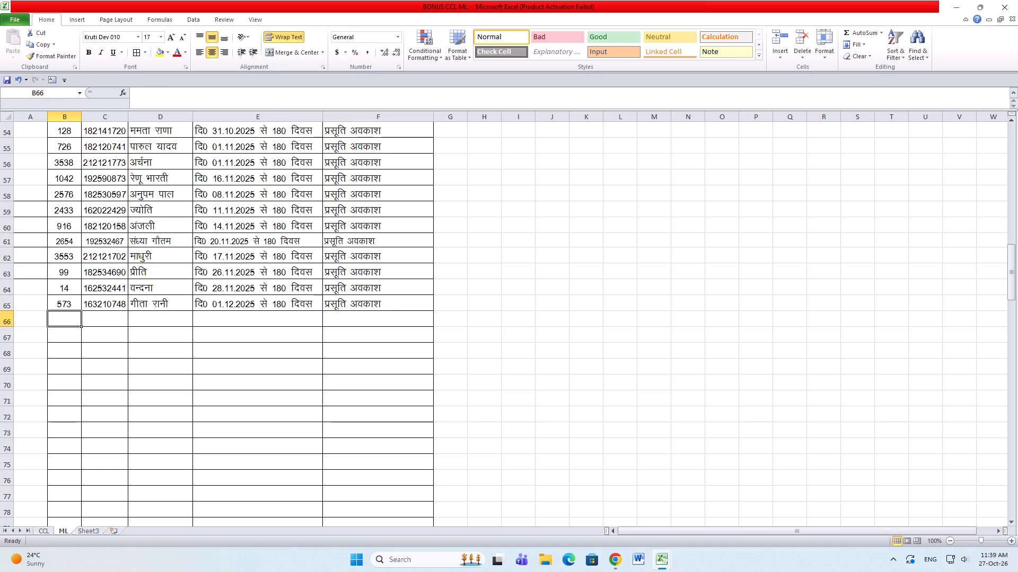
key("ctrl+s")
Switch to the DOB workbook and set the From date of the period calculation to 01-12-2025.
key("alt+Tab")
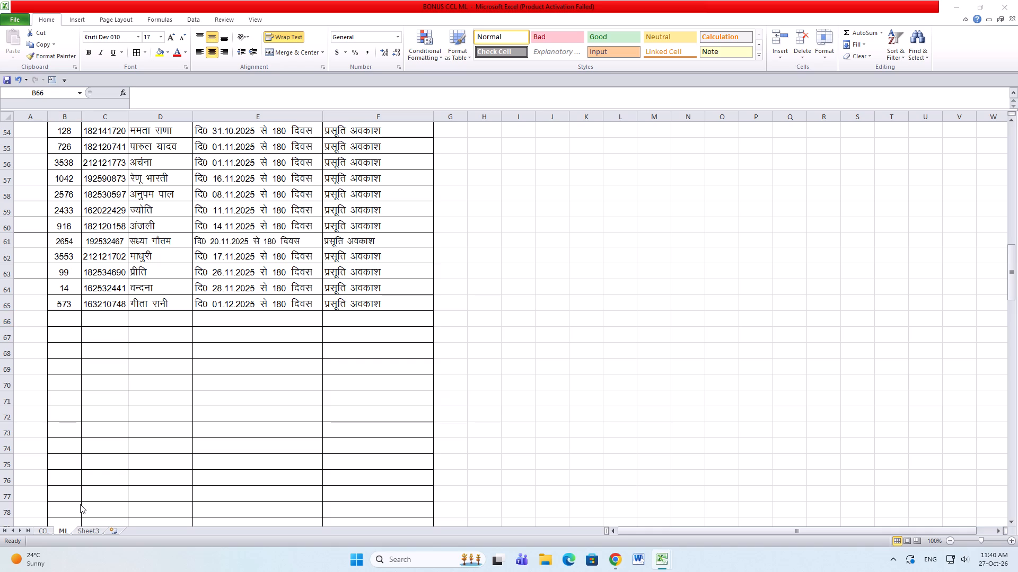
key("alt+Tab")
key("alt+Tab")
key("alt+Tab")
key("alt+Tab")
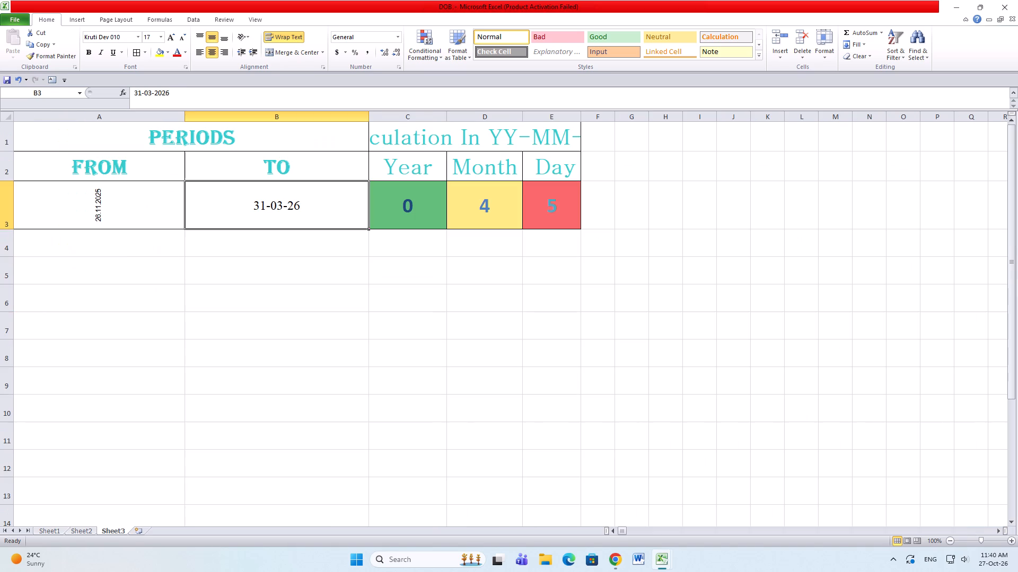
left_click(91, 211)
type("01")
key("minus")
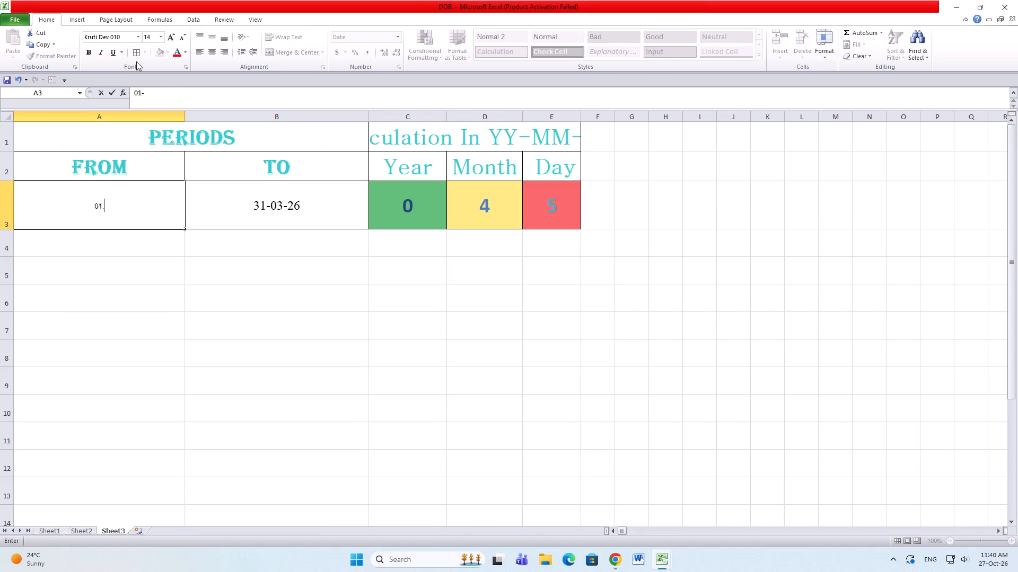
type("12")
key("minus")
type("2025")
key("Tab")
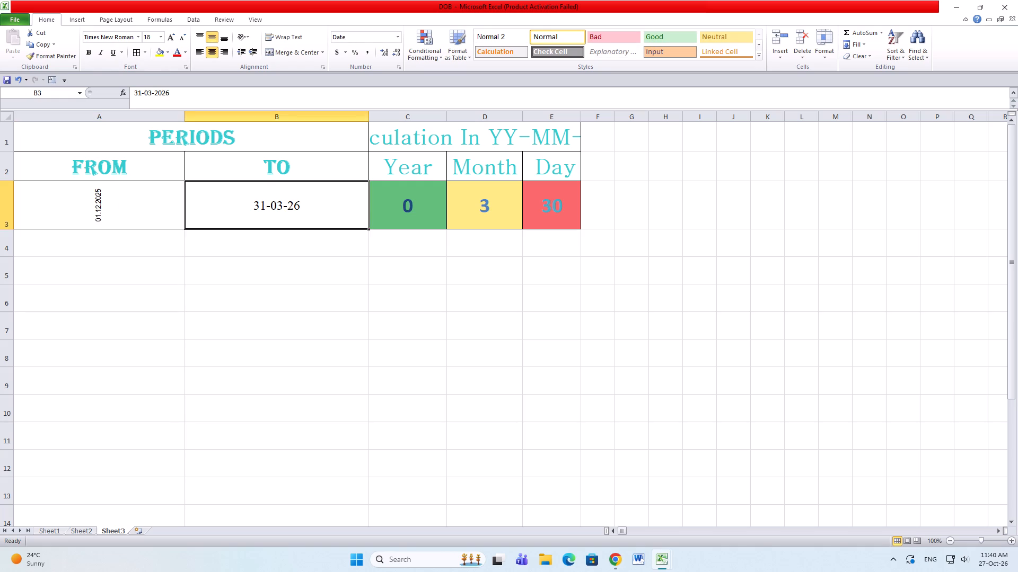
Switch back to the BONUS CCL ML workbook, enter 120 दिवस in column G of row 65, and save.
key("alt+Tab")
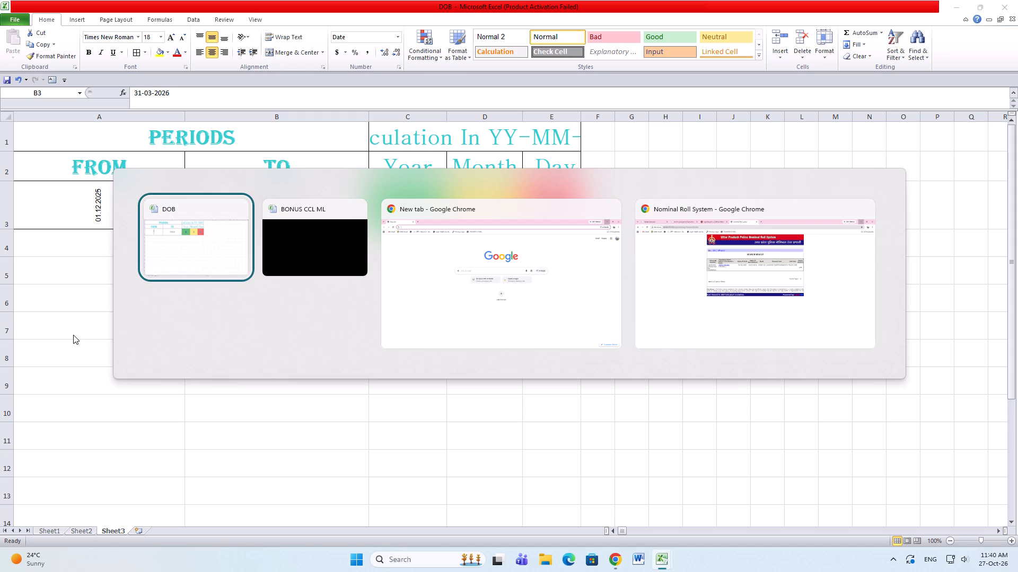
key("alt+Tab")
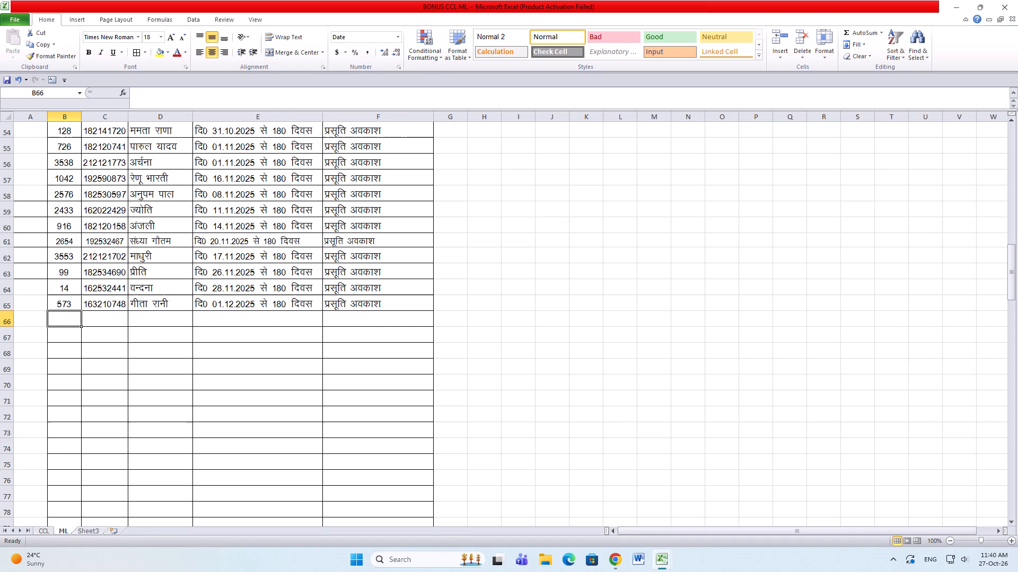
left_click(451, 299)
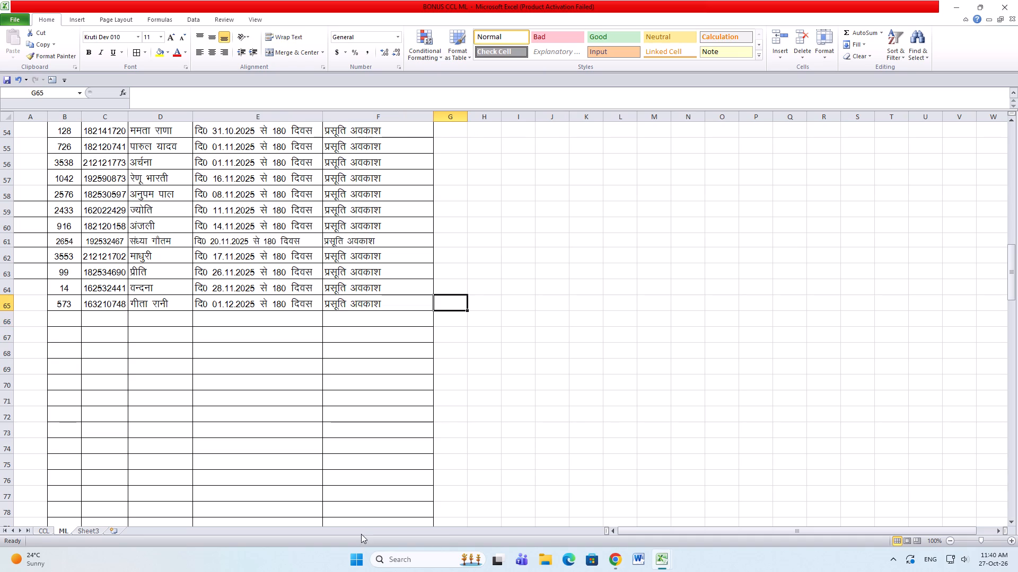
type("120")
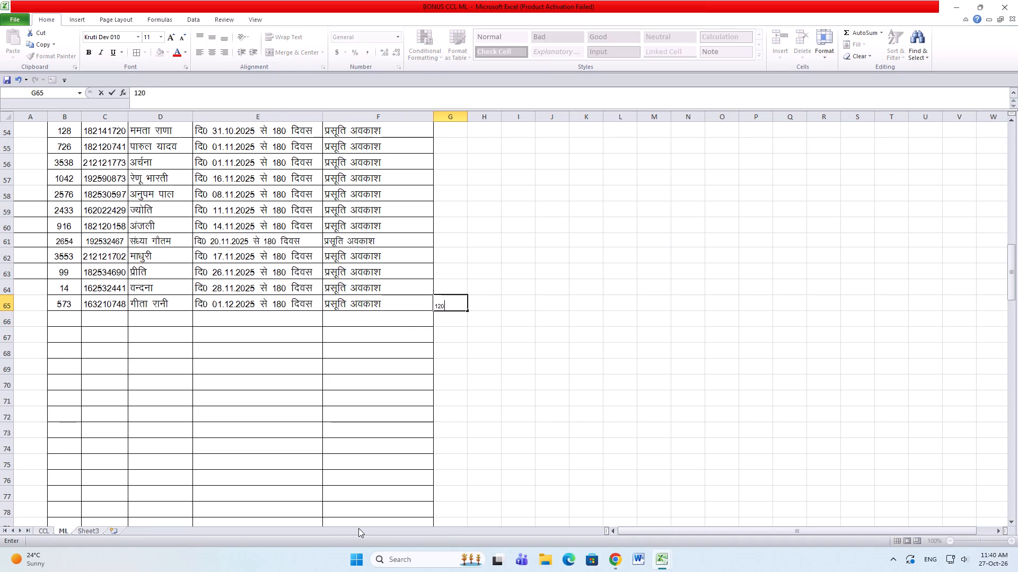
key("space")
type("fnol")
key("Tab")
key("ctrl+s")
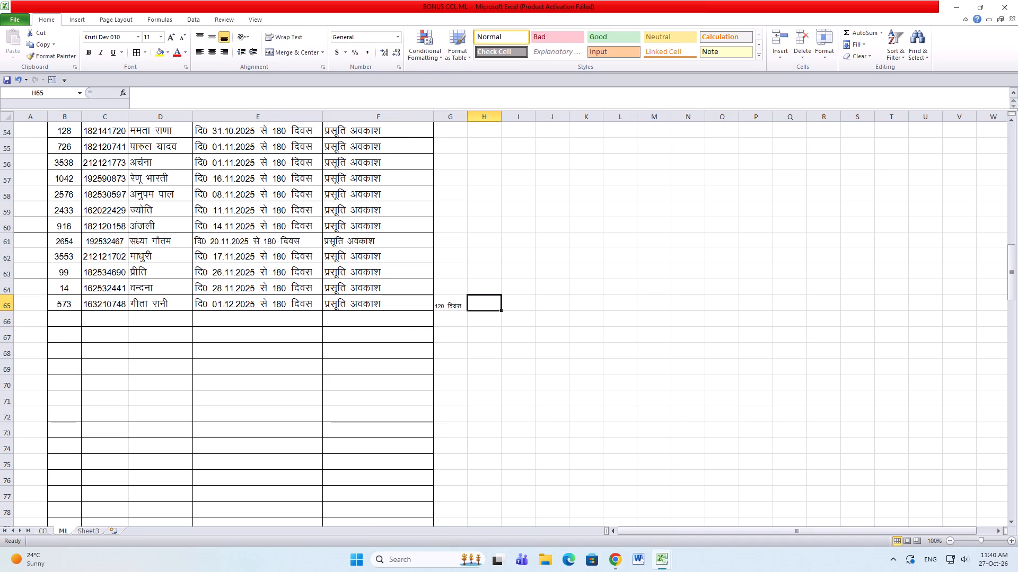
Copy the formatting of cells C62 to E66 onto columns F and G from row 65 downward, and save the workbook.
left_click_drag(98, 247, 307, 314)
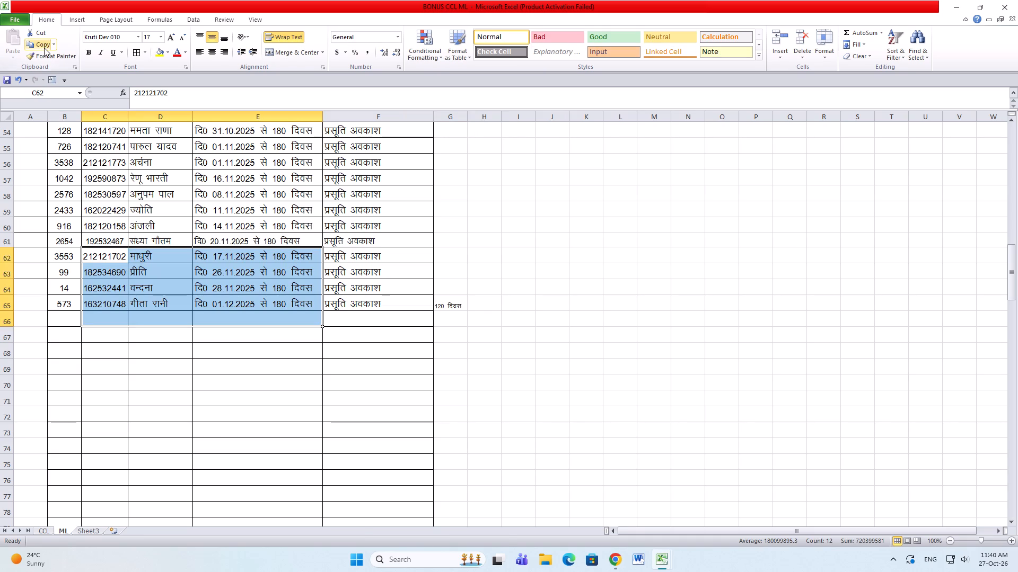
double_click(45, 52)
left_click_drag(445, 305, 444, 552)
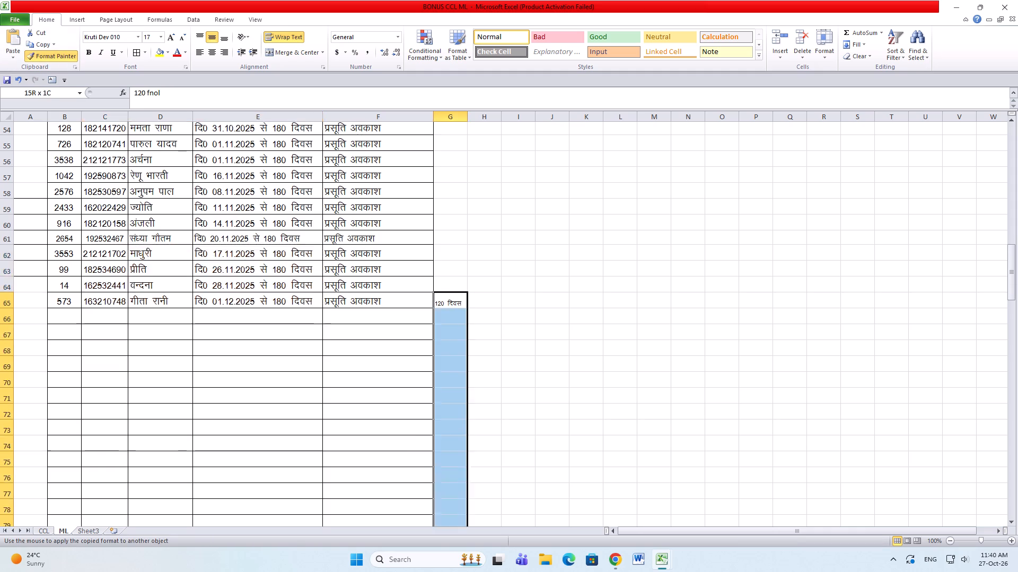
left_click_drag(444, 552, 428, 371)
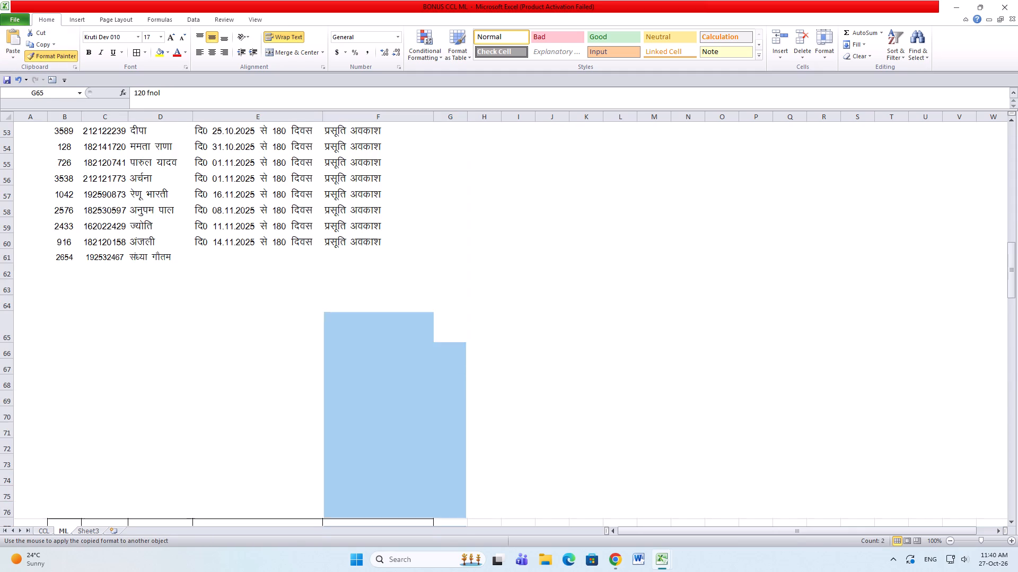
key("ctrl+s")
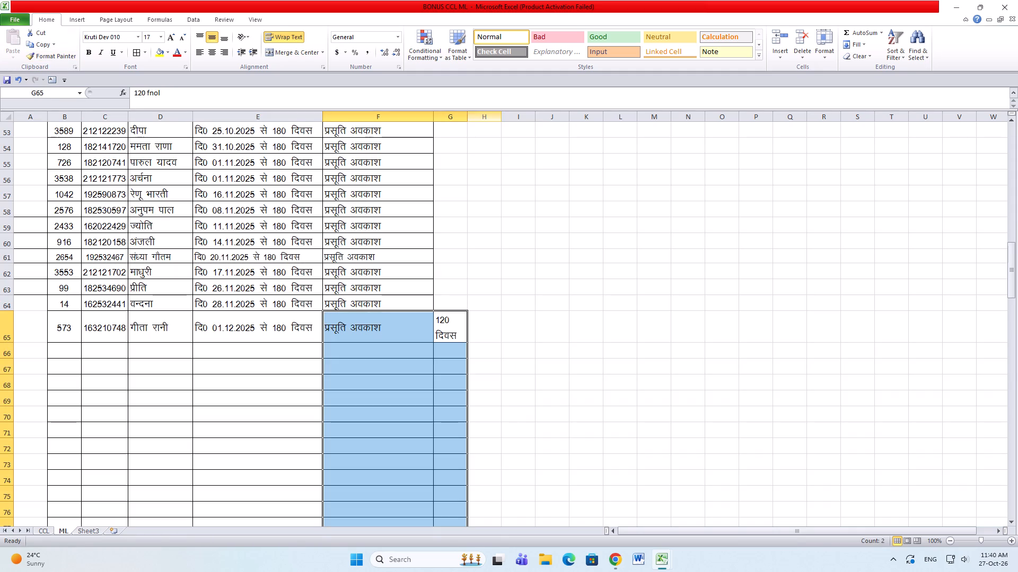
Widen column G so 120 दिवस fits on one line, and autofit the height of row 65.
left_click_drag(467, 114, 515, 114)
left_click(258, 386)
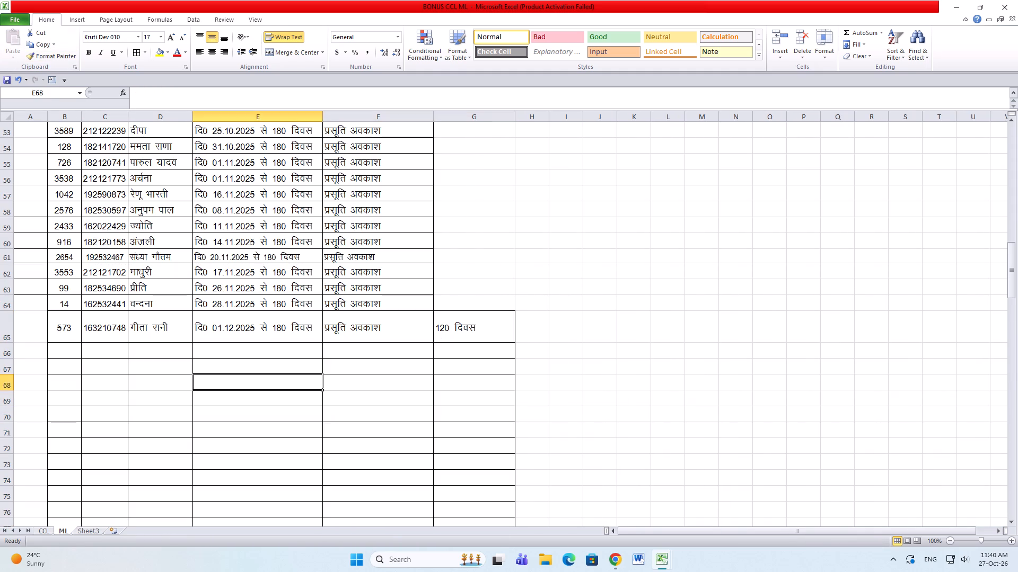
double_click(7, 342)
left_click(91, 336)
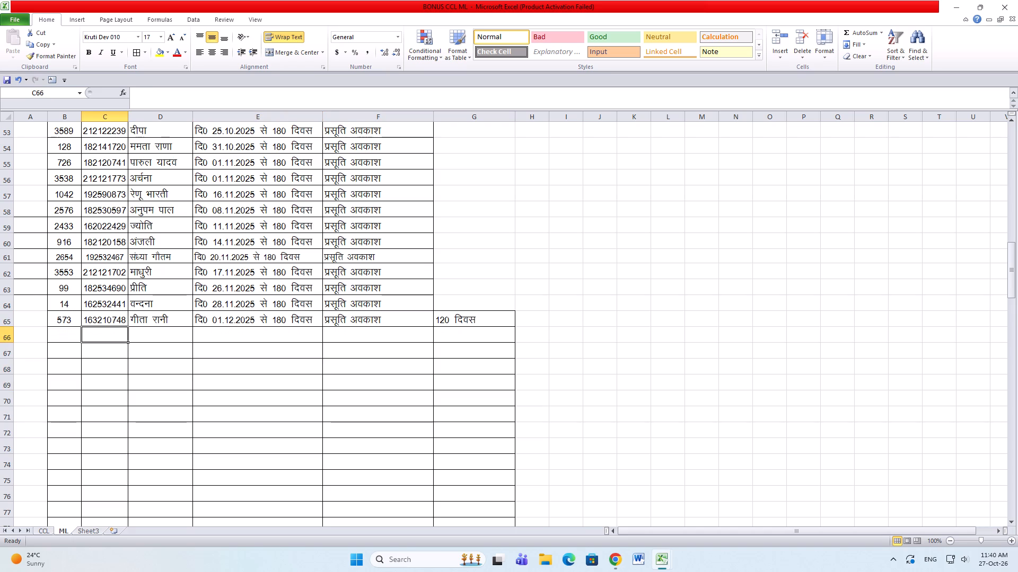
left_click(67, 331)
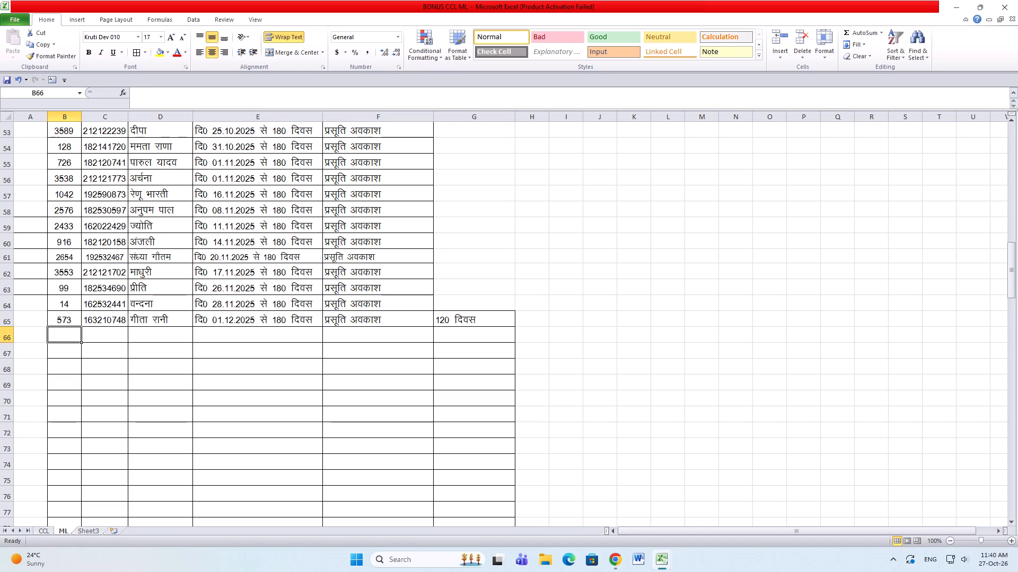
On the CCL sheet, start row 189 with the employee's number, ID number and name in columns B to D.
left_click(42, 530)
left_click(52, 404)
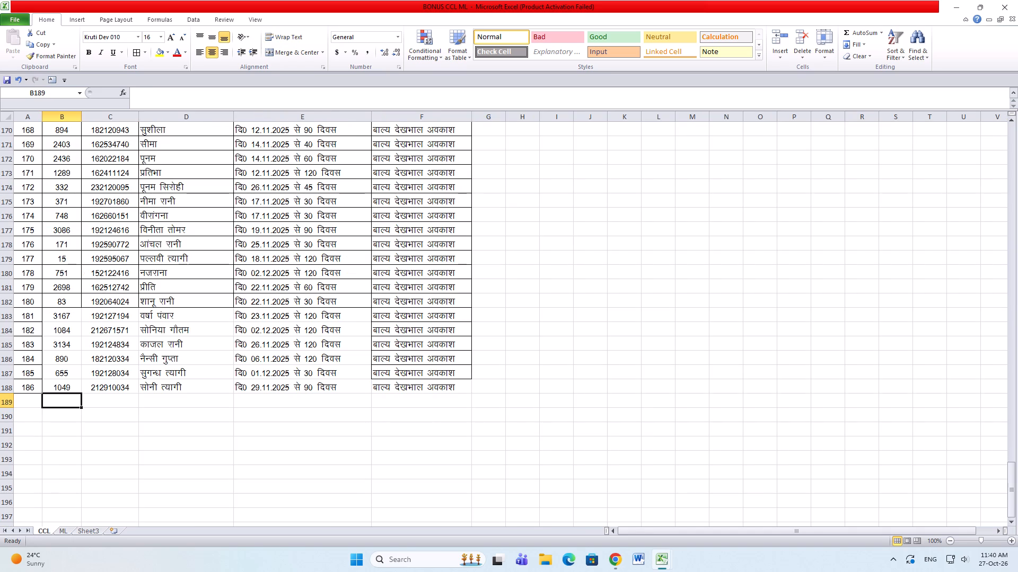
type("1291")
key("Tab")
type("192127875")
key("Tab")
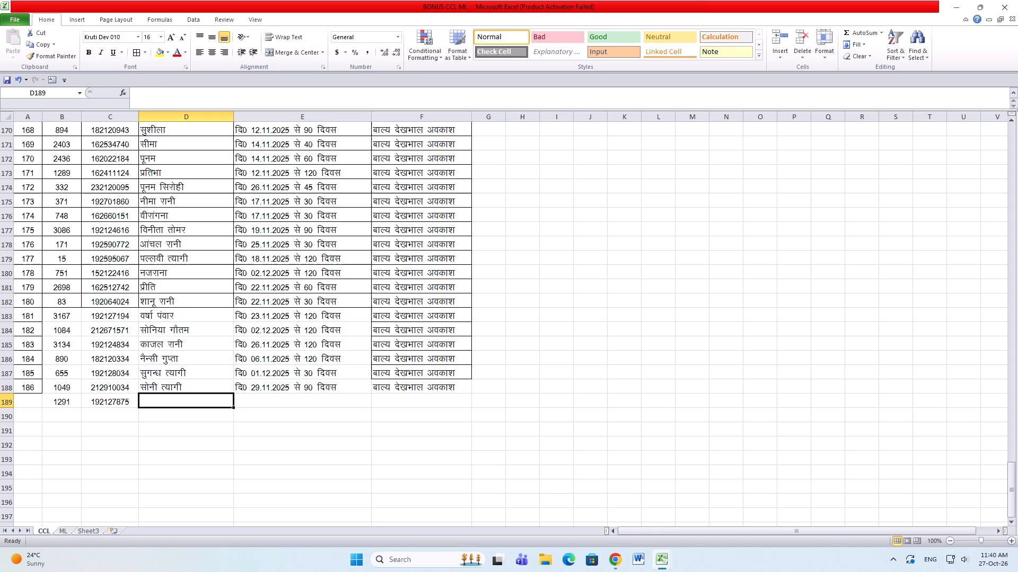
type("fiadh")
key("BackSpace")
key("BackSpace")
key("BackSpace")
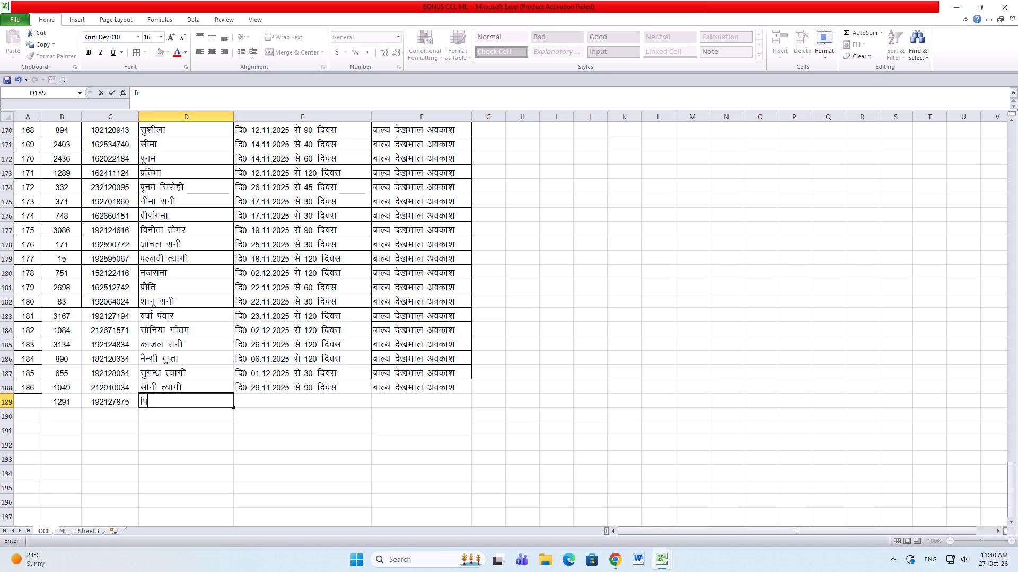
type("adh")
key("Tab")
Complete row 189 with the leave period दि0 01.12.2025 से 60 दिवस and the leave type बाल्य देखभाल अवकाश.
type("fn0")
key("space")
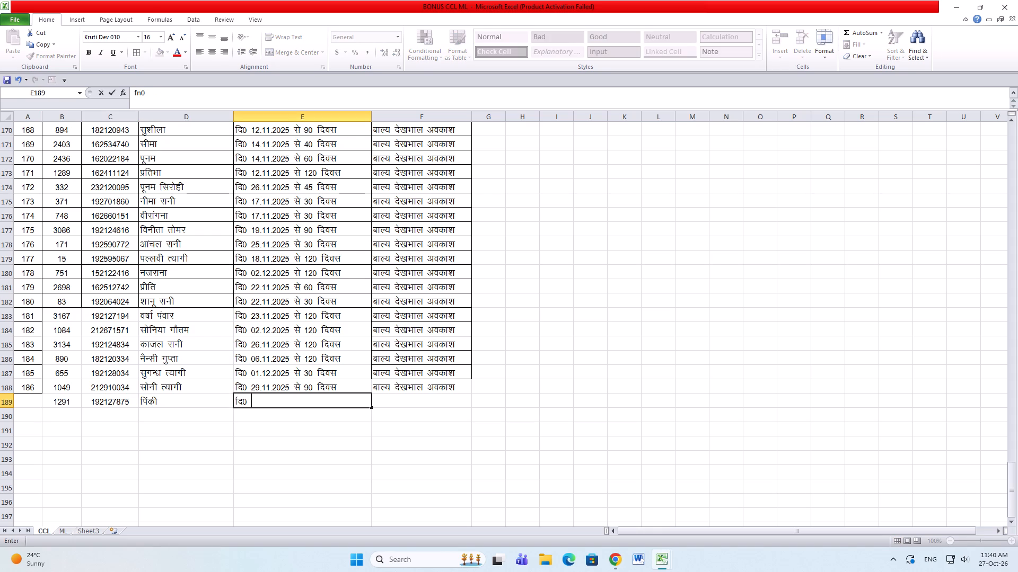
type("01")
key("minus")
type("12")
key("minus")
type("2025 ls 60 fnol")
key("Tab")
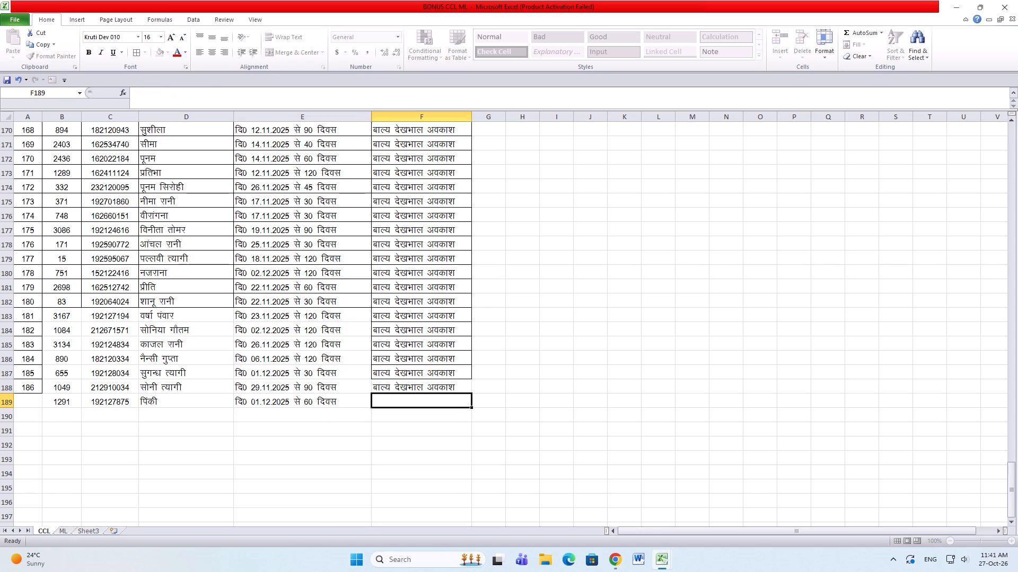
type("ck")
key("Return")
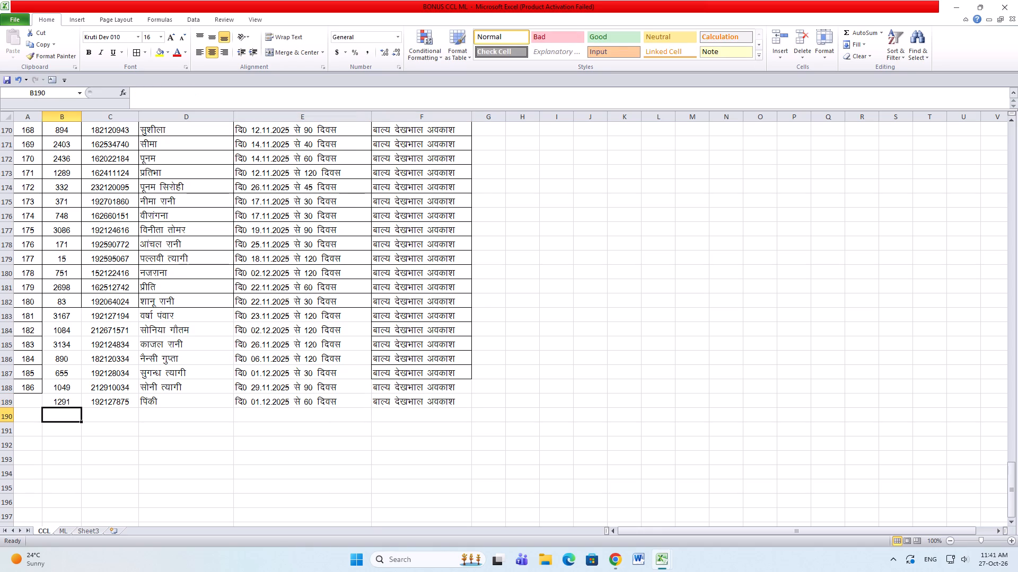
Enter the next employee's number, ID number and name in columns B to D of row 190.
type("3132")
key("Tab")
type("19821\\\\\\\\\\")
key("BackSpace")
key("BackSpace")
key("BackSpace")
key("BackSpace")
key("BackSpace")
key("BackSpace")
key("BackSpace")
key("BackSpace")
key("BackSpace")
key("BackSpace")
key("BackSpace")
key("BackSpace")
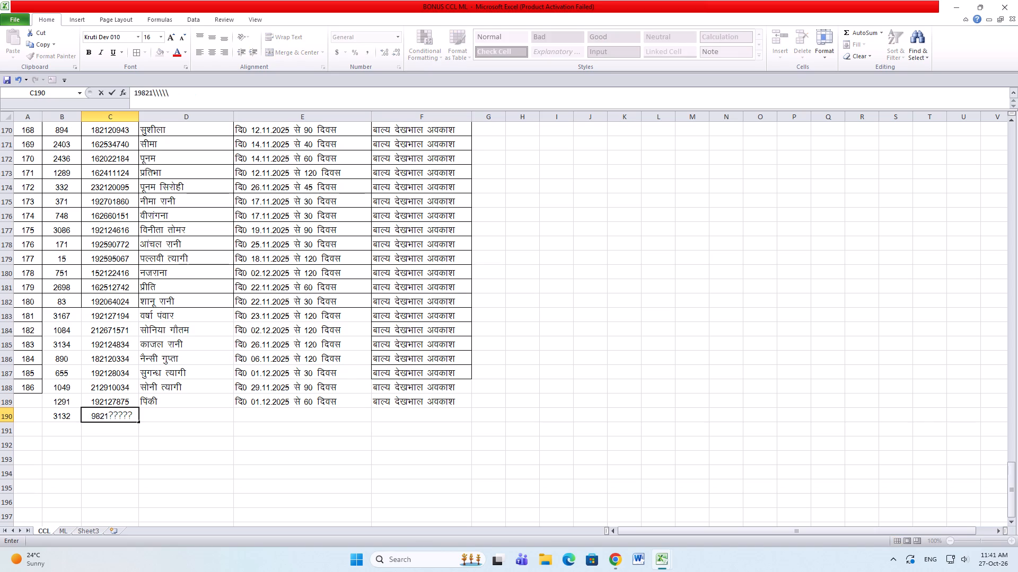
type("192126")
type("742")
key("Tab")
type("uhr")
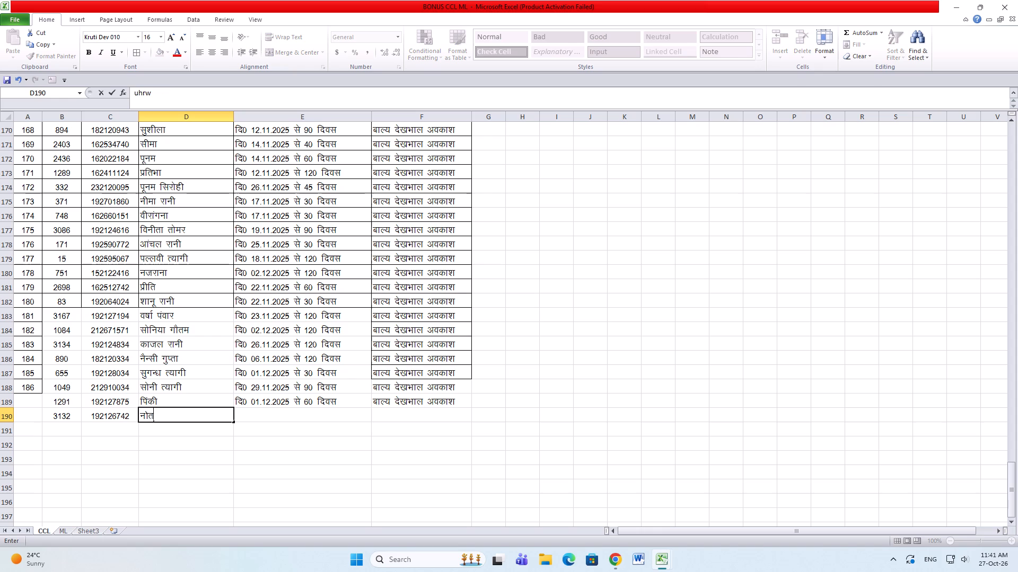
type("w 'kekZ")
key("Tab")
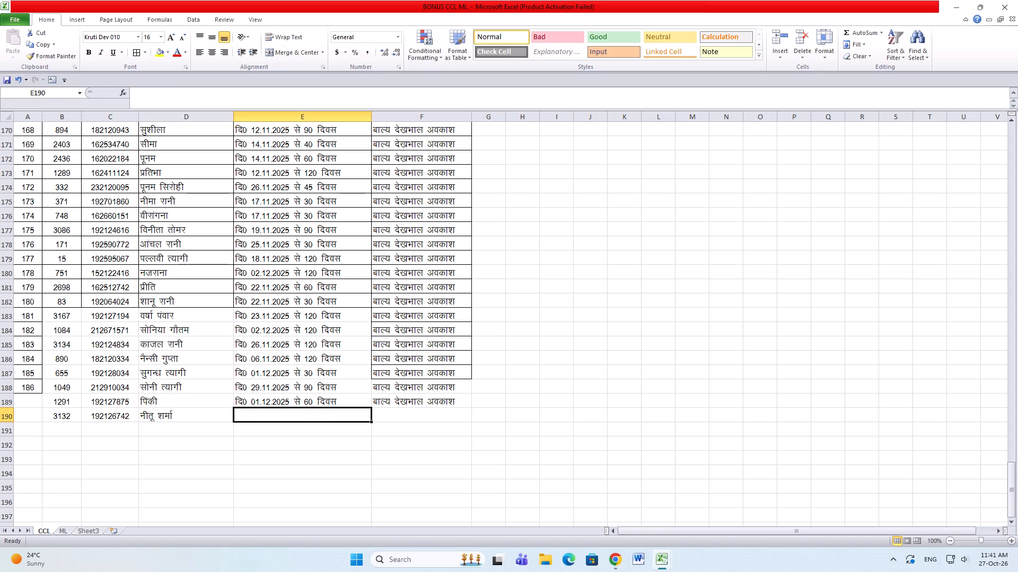
Complete row 190 with the leave period दि0 06.12.2025 से 120 दिवस and the leave type बाल्य देखभाल अवकाश.
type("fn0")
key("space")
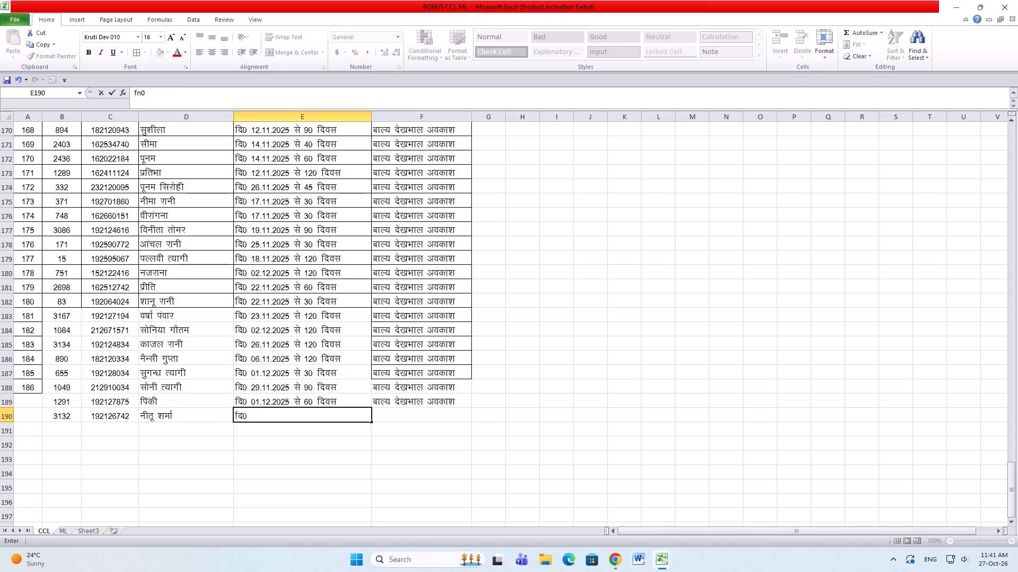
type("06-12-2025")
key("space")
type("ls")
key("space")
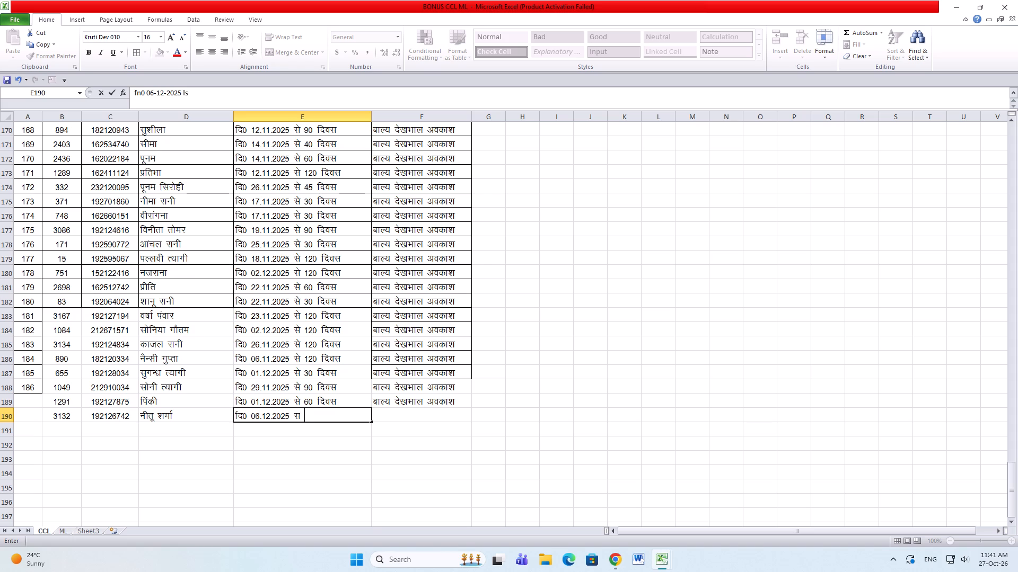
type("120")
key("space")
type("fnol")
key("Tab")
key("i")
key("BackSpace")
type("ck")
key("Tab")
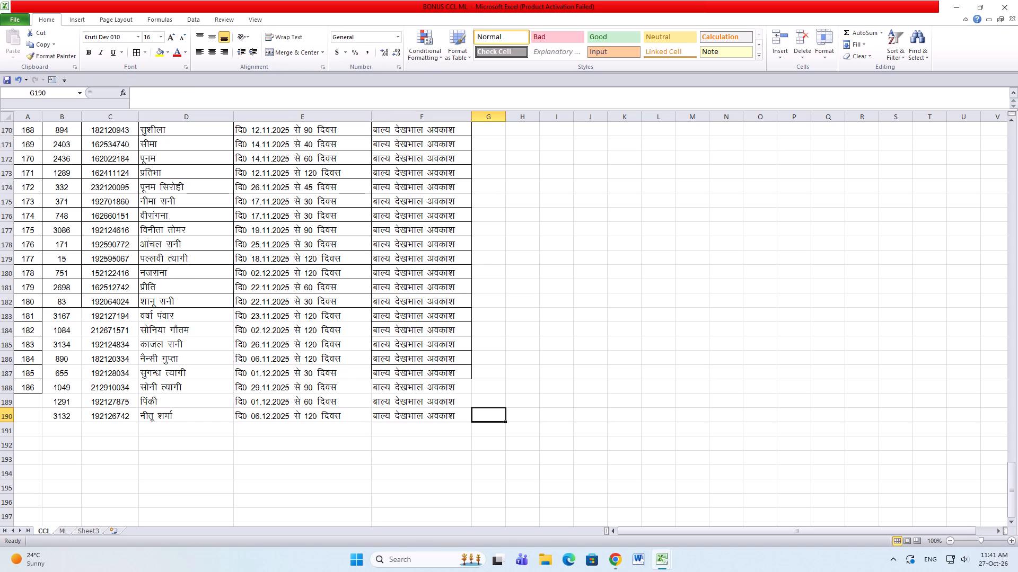
Switch to the DOB workbook and set the From date of the period calculation to 06-12-2025.
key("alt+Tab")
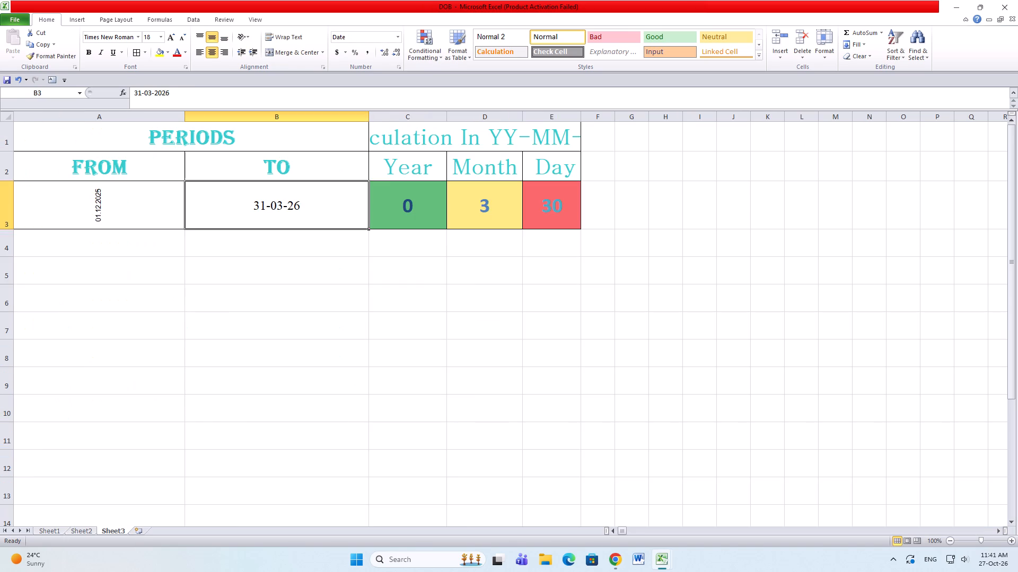
left_click(125, 209)
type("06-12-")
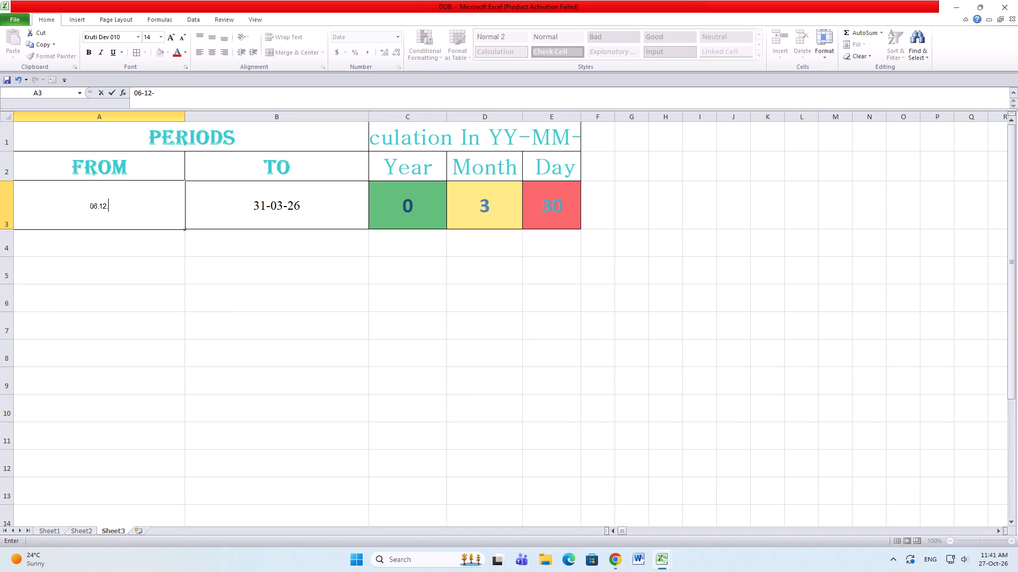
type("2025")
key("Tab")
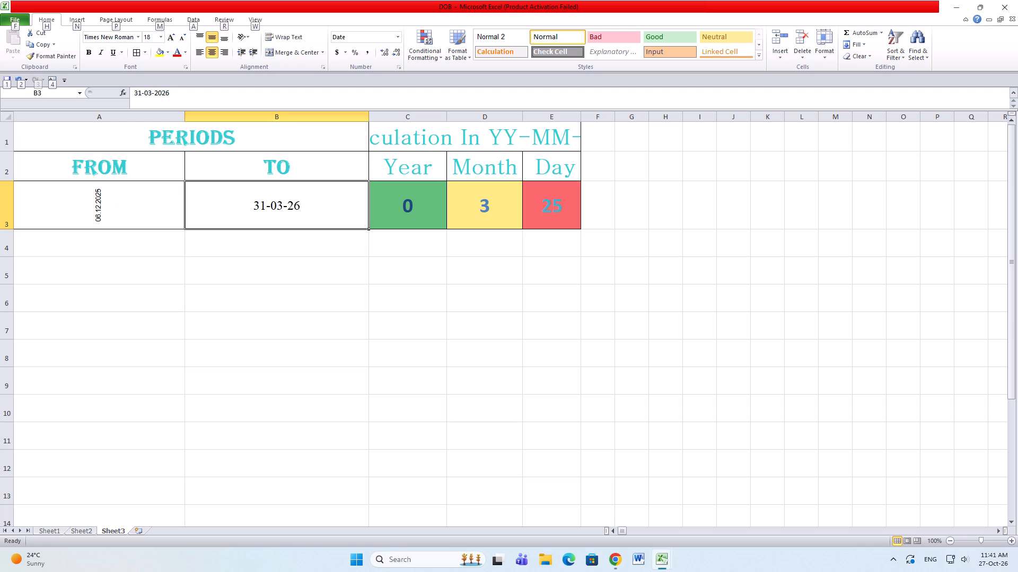
Switch back to the BONUS CCL ML workbook, enter 115 दिवस in column G of row 190, and save.
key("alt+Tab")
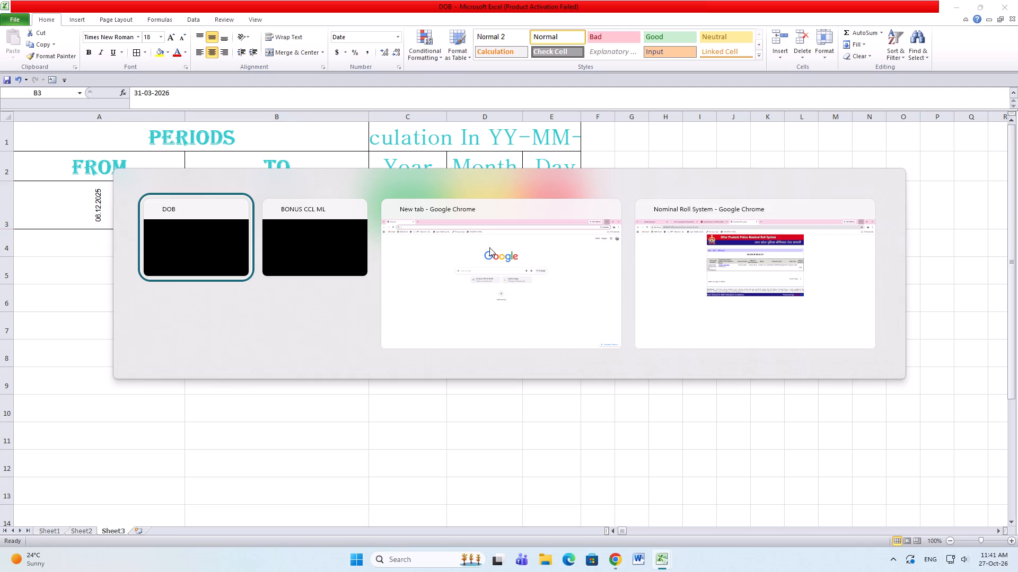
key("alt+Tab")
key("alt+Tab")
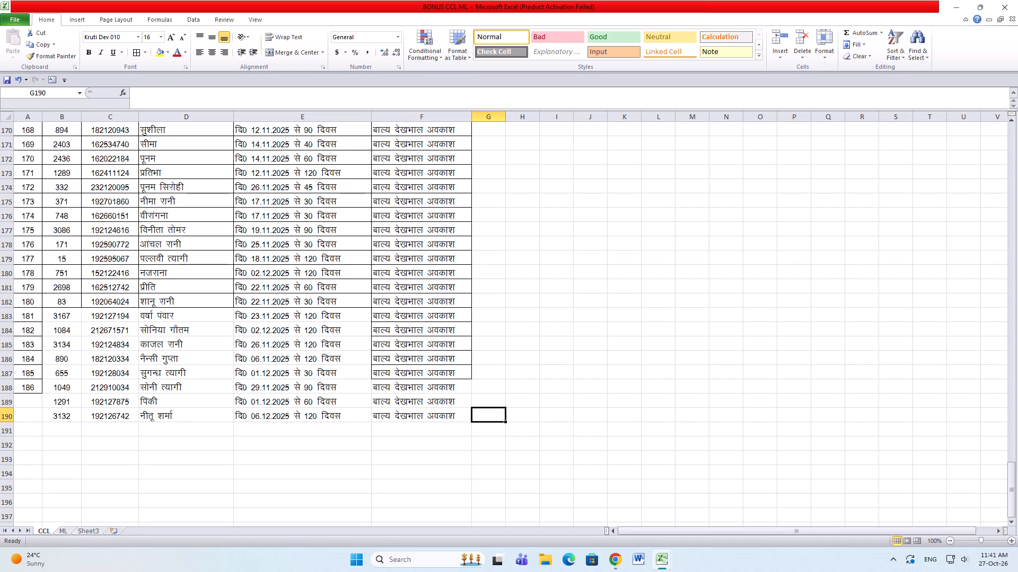
left_click(481, 415)
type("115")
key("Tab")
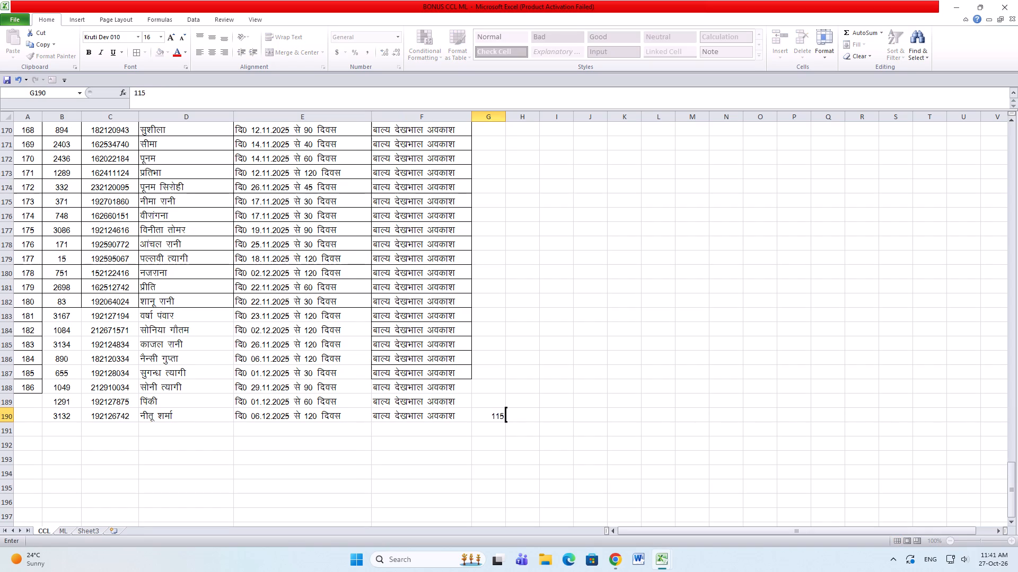
left_click(482, 409)
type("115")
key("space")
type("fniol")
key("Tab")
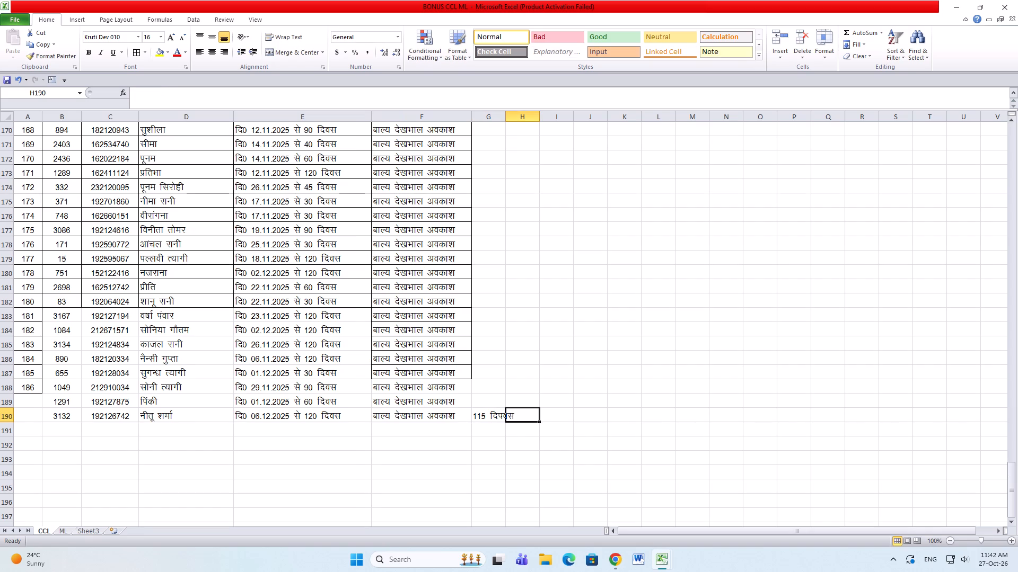
double_click(493, 417)
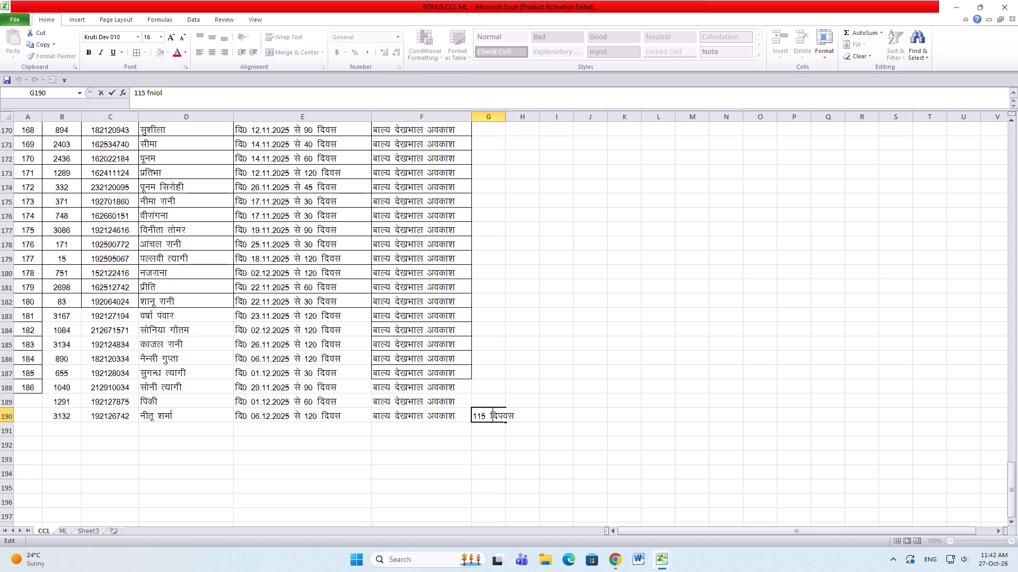
key("Delete")
key("Delete")
key("Delete")
key("Delete")
key("Delete")
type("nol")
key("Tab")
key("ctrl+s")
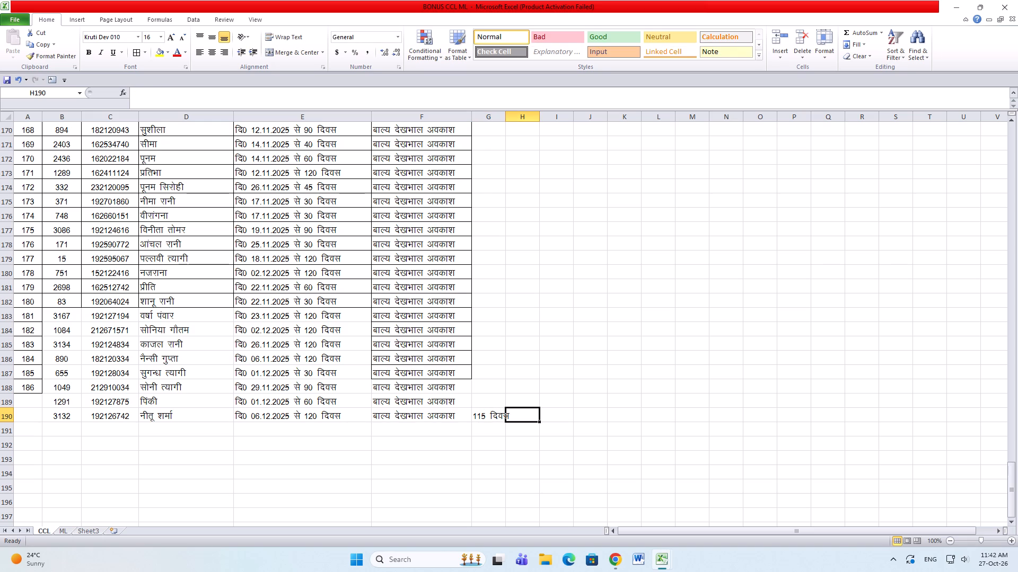
Widen column G of the CCL sheet so 115 दिवस fits inside its cell, and save the workbook.
left_click_drag(507, 118, 532, 114)
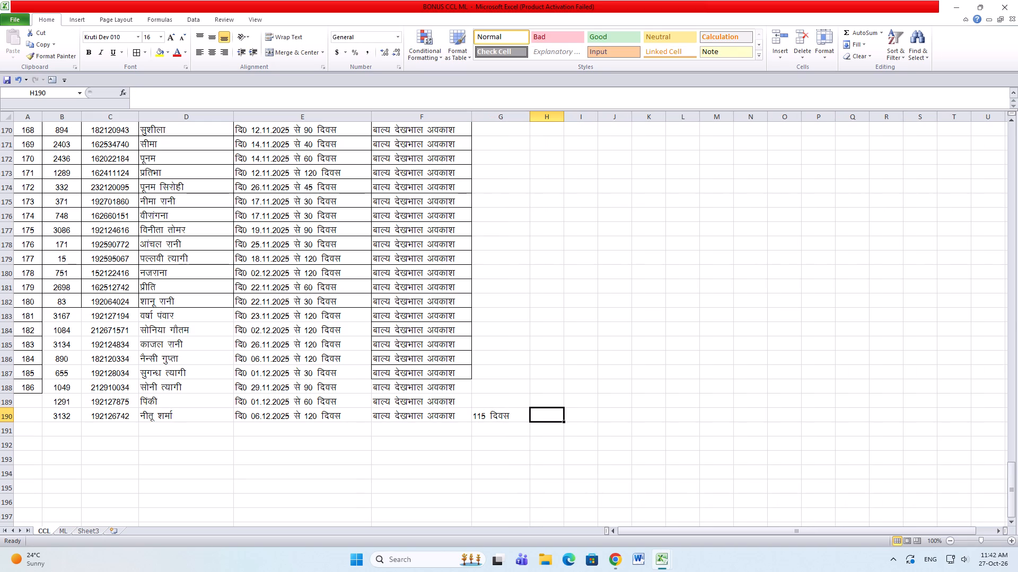
key("ctrl+s")
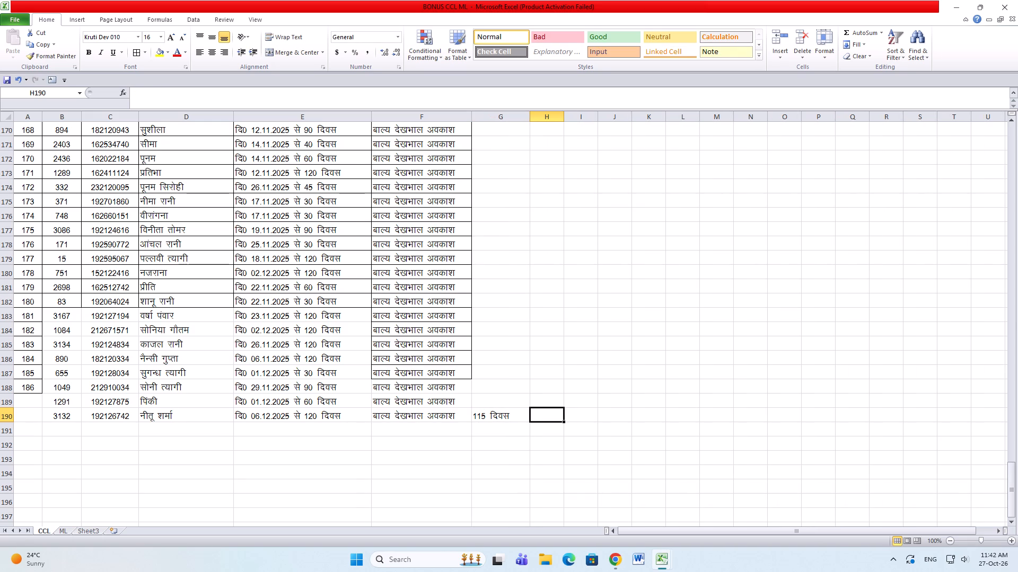
Enter the next employee's number, ID number and name in columns B to D of row 191.
left_click(59, 423)
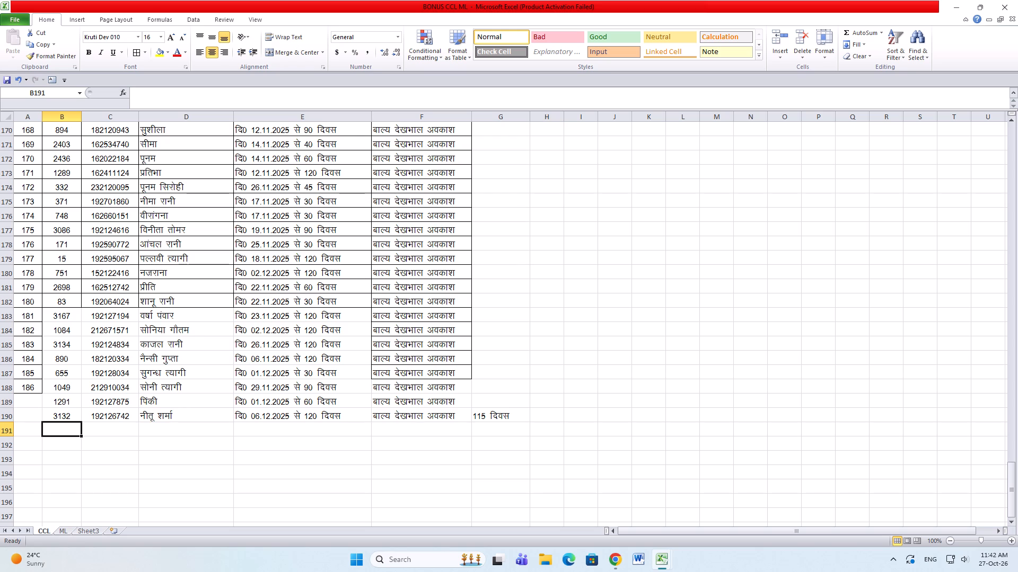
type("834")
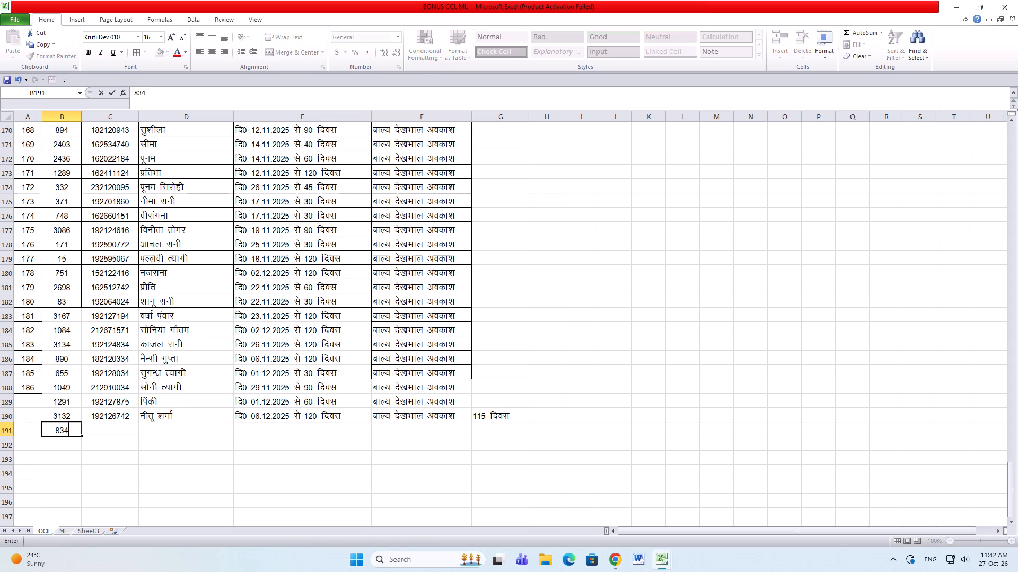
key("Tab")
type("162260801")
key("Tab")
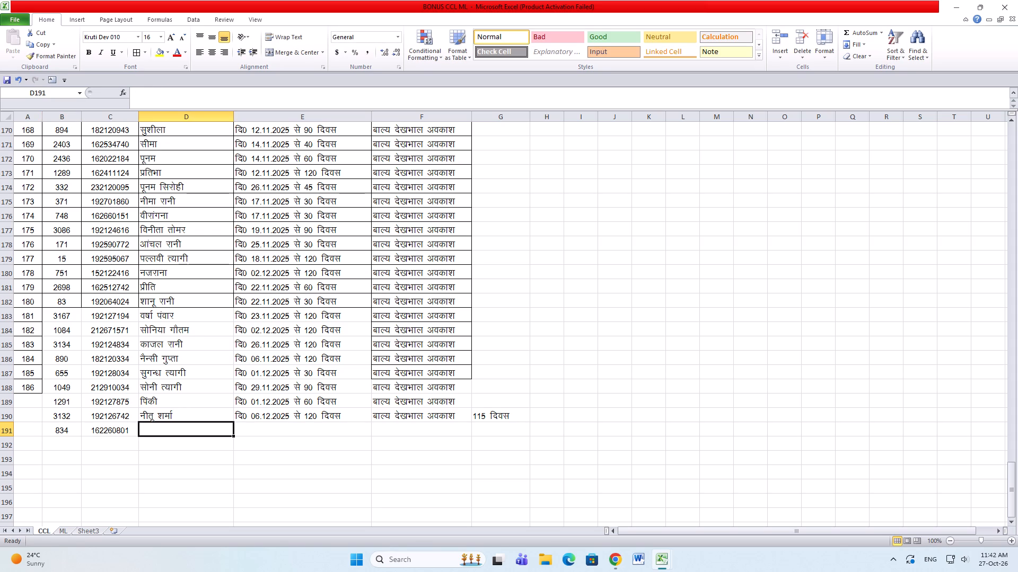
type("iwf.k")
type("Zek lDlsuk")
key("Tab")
Complete row 191 with the period दि0 28.11.2025 से 60 दिवस and leave type बाल्य देखभाल अवकाश, and save the workbook.
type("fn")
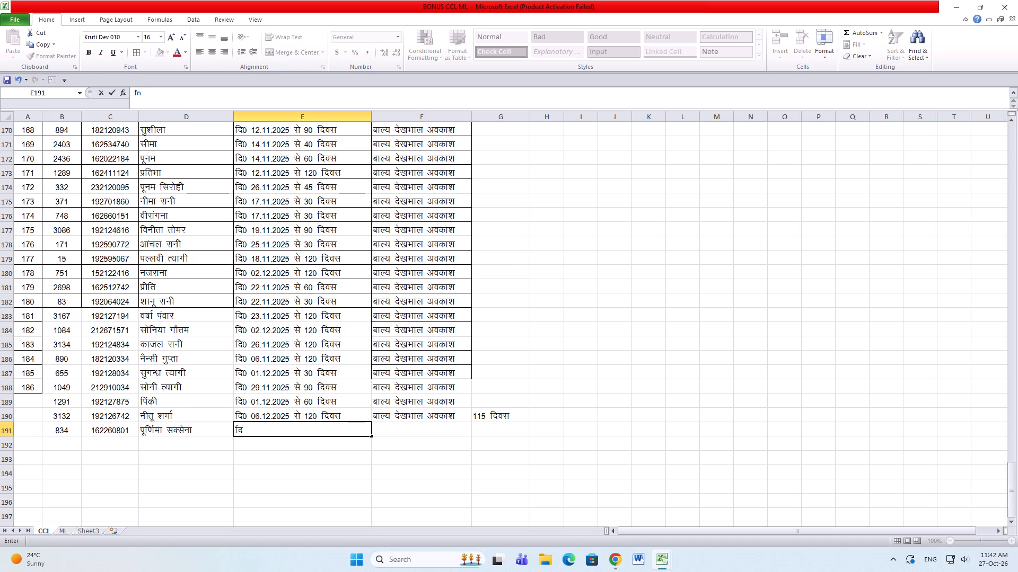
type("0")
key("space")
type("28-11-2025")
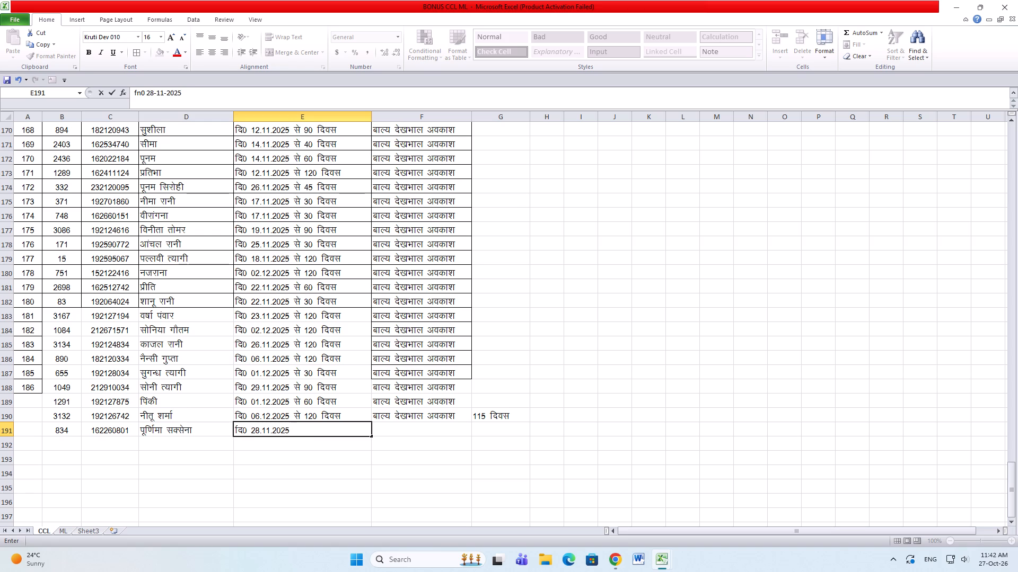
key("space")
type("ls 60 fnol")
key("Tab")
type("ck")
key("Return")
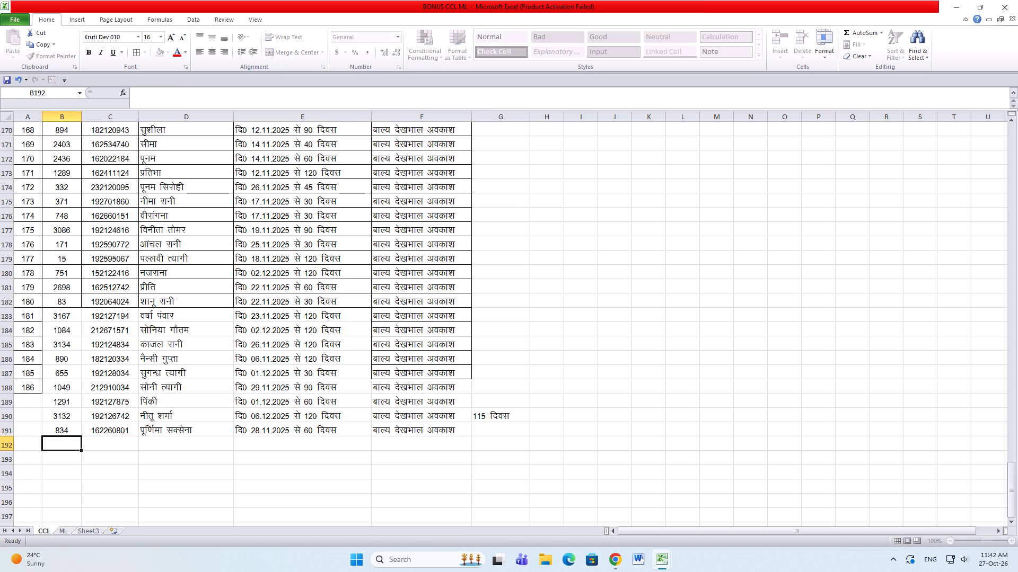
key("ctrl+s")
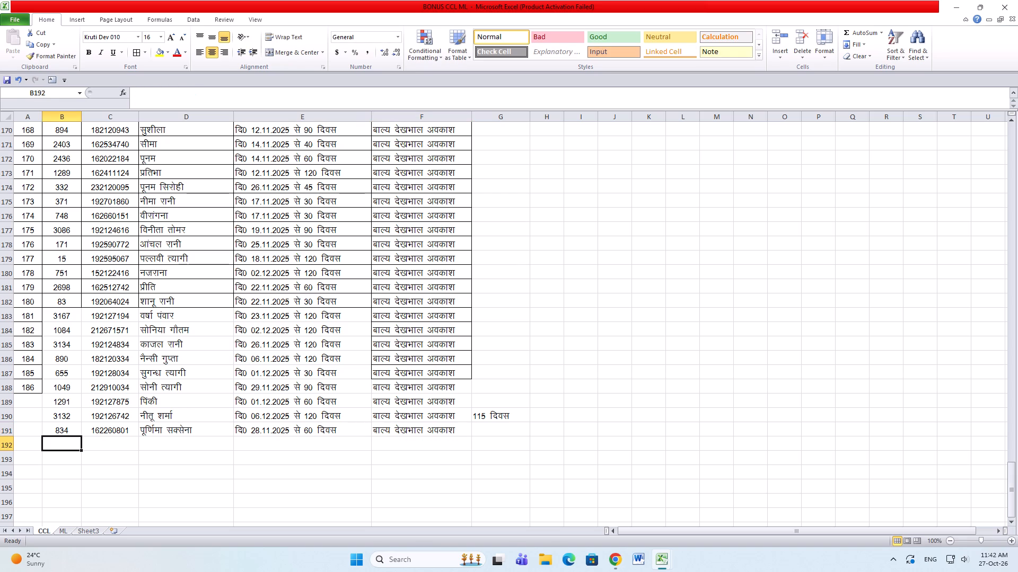
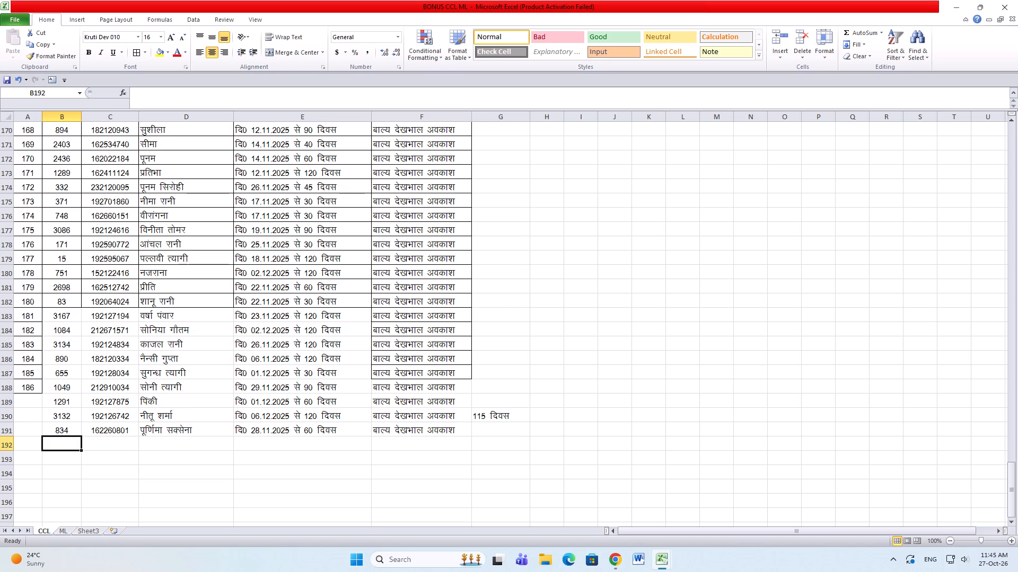
Enter the employee numbers of the next seven employees in column B of the CCL sheet, rows 192 to 198.
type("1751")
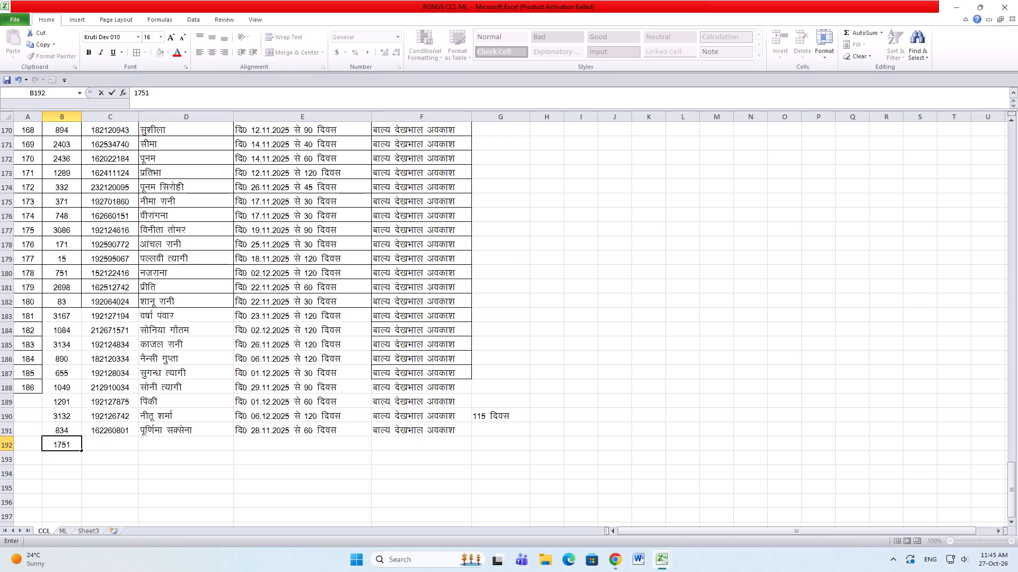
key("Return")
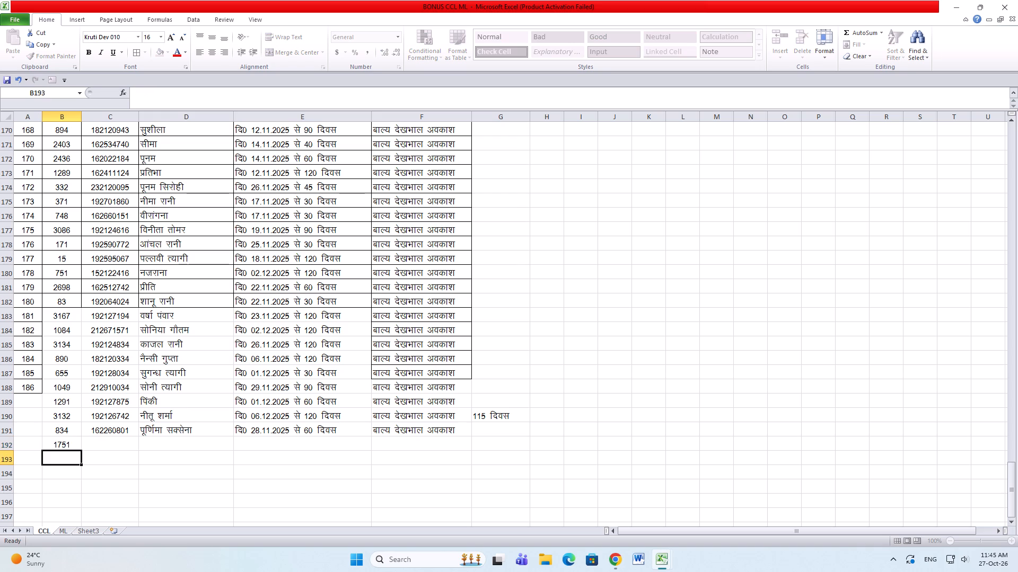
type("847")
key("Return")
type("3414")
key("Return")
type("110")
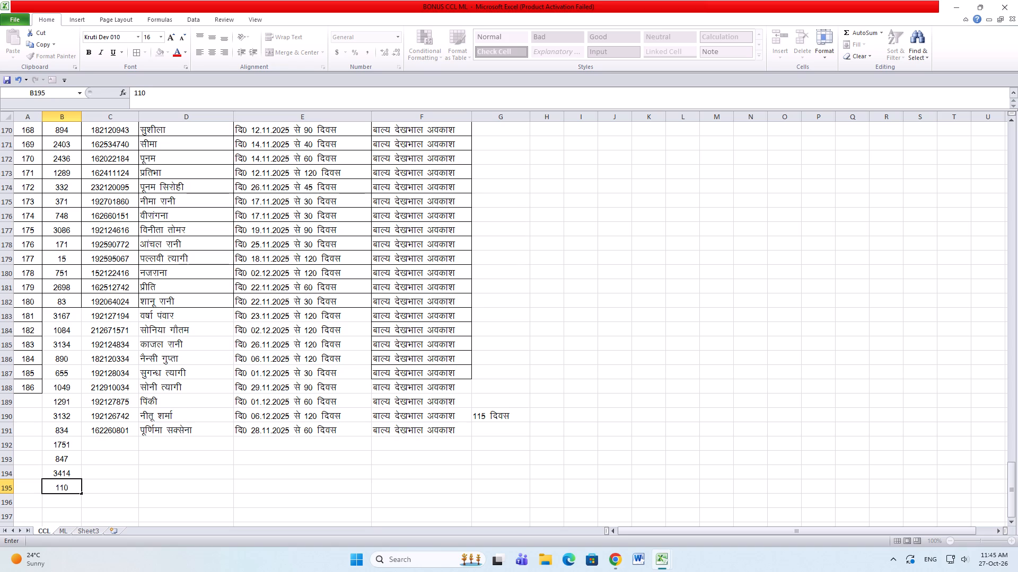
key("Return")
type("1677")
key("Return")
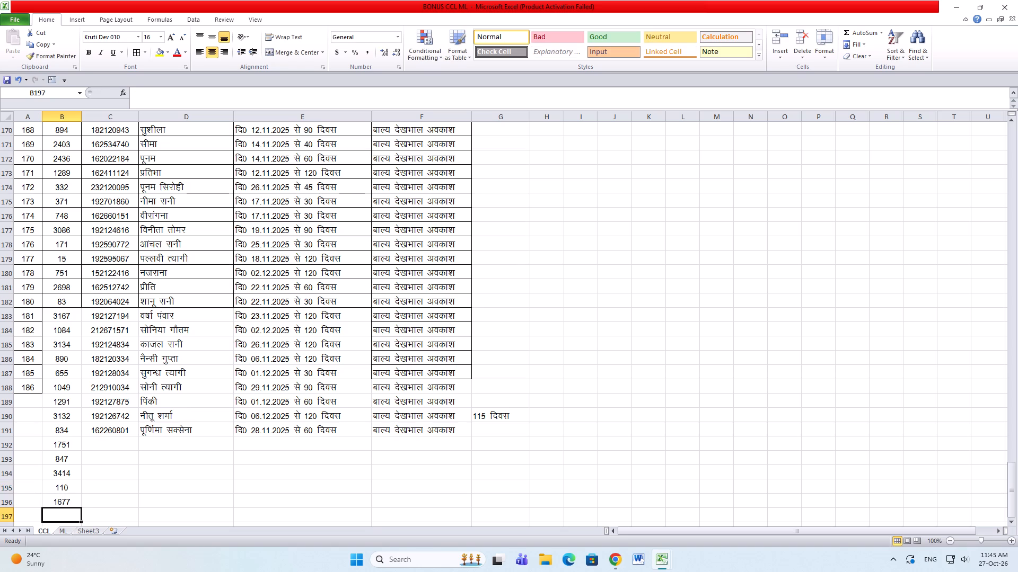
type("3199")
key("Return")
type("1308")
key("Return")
Enter four more employee numbers in column B, rows 199 to 202, correcting the mistyped number in row 199.
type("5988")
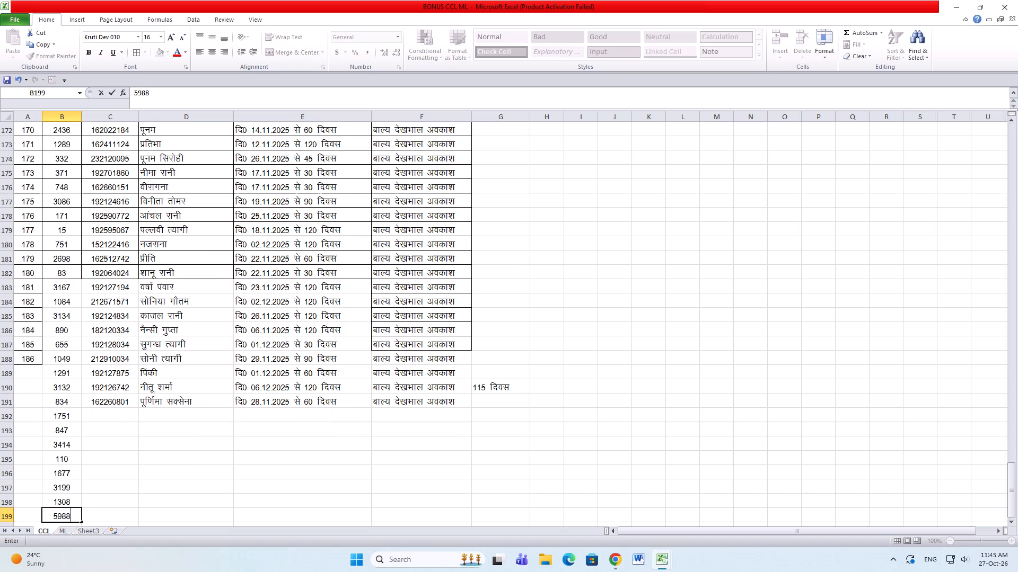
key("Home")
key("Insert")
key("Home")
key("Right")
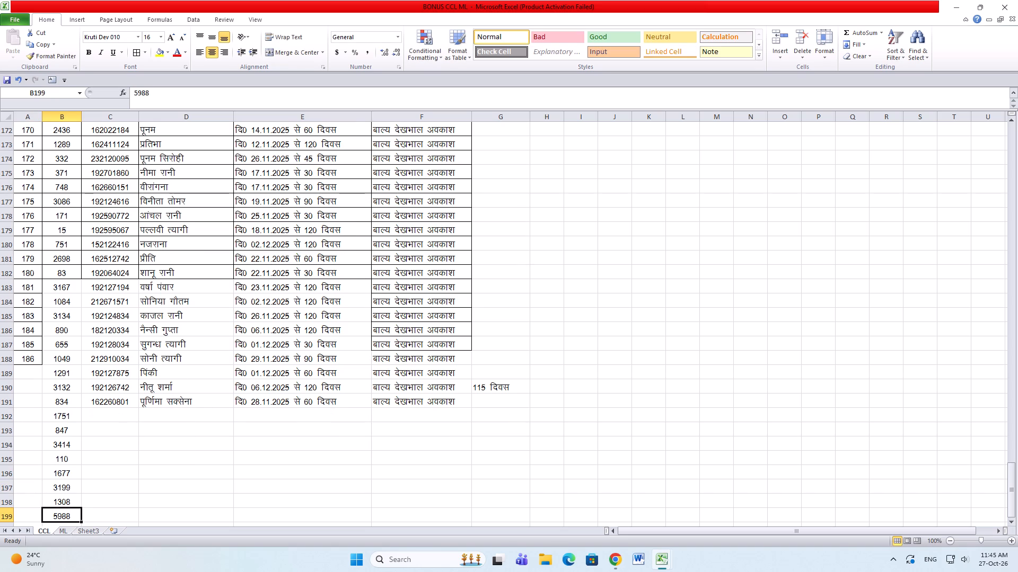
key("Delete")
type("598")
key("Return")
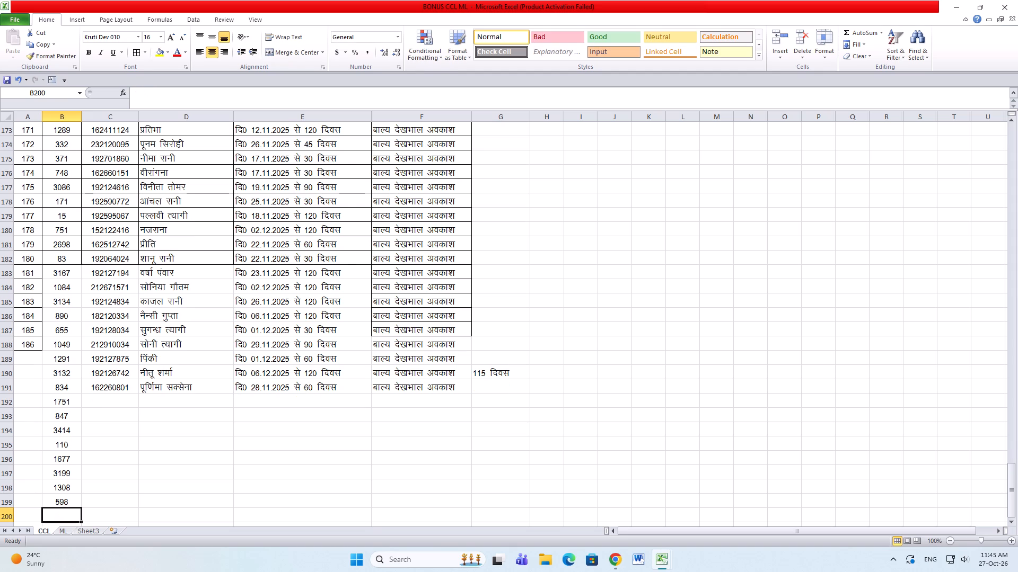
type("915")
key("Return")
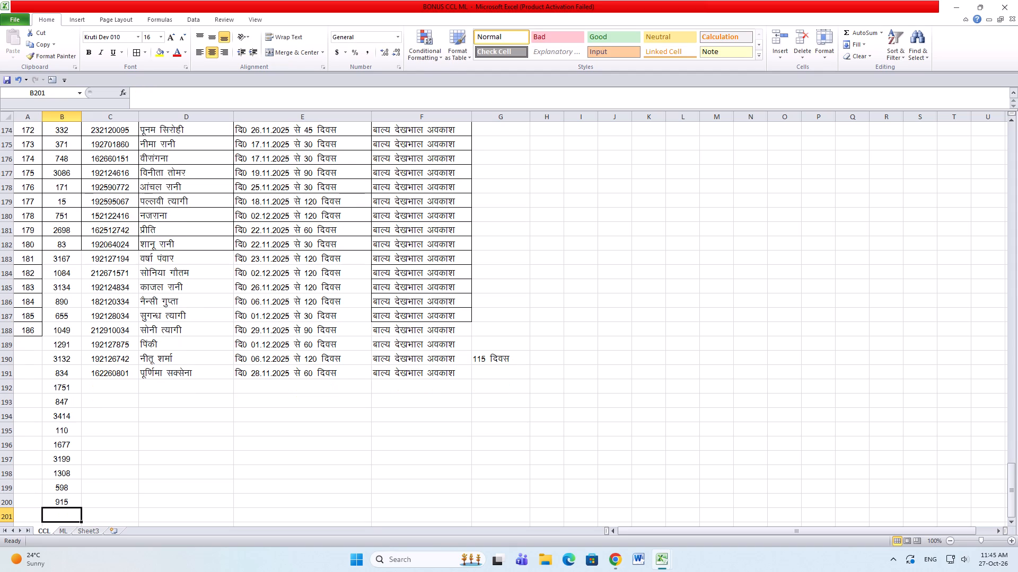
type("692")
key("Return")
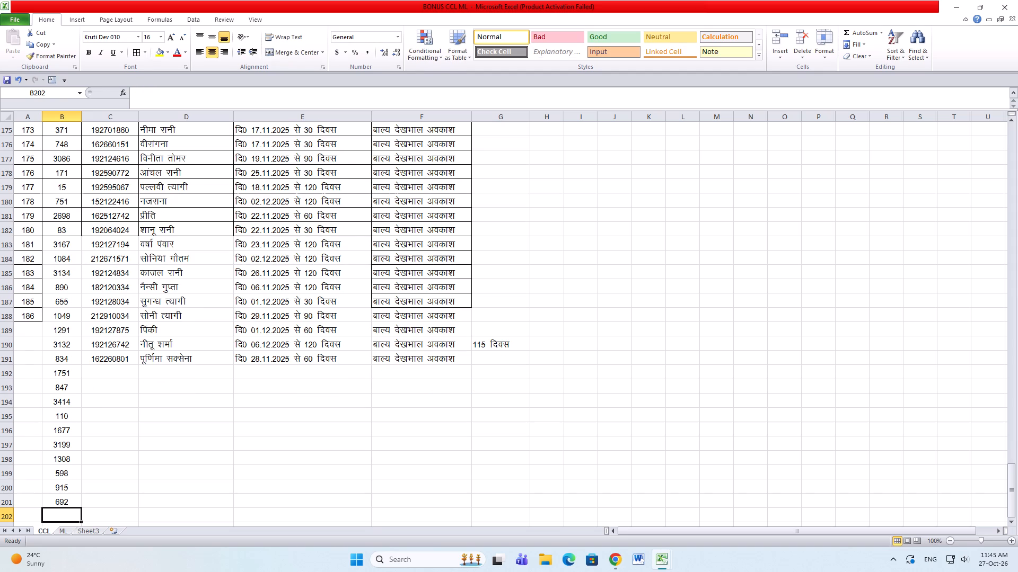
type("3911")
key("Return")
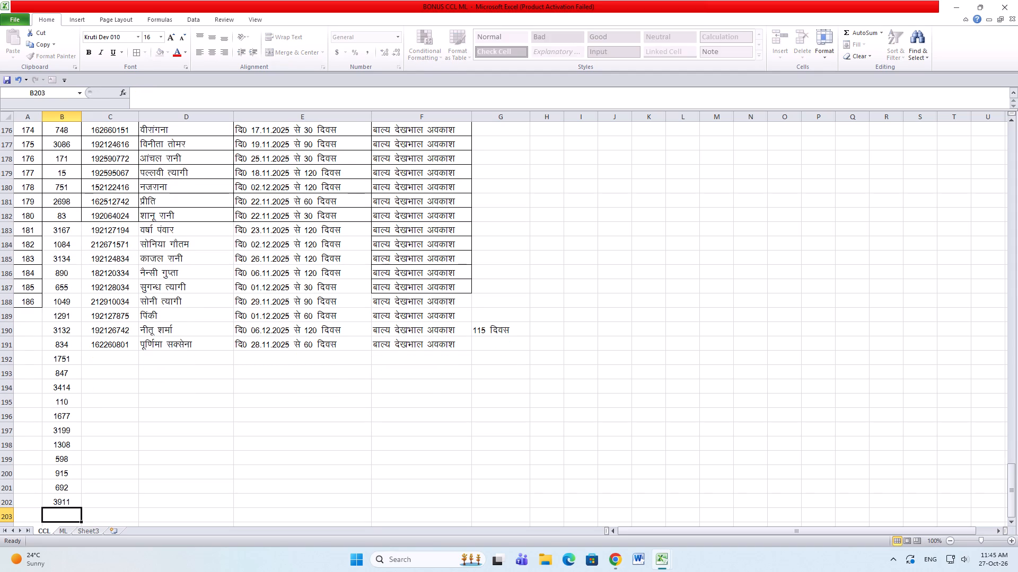
Enter the employees' nine-digit ID numbers in column C, rows 192 to 196.
left_click(100, 359)
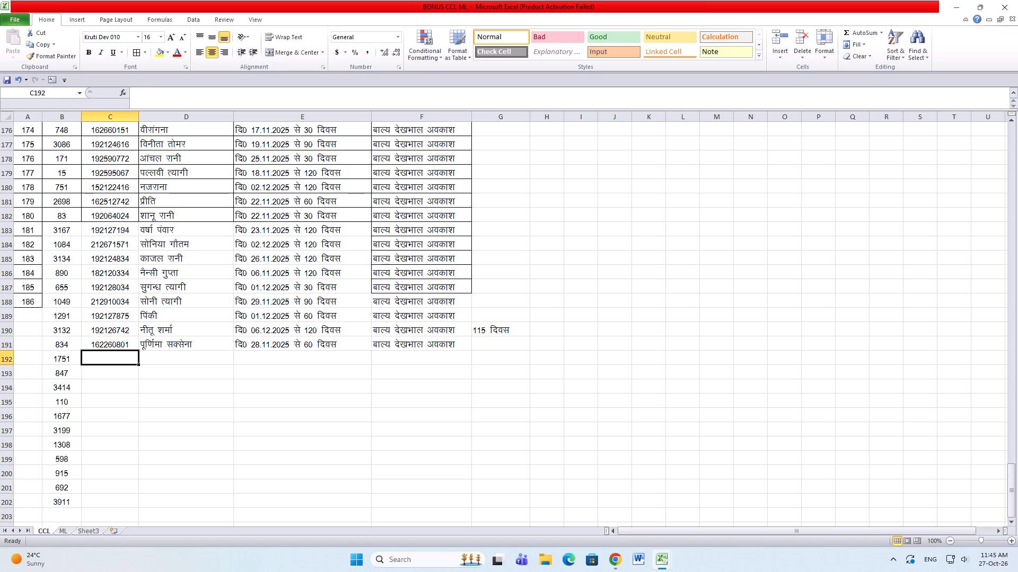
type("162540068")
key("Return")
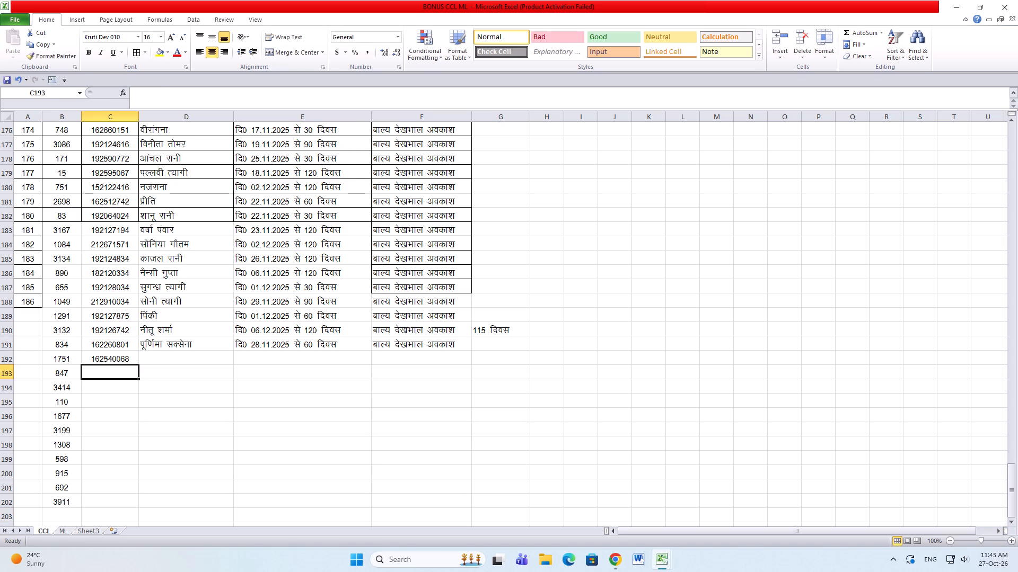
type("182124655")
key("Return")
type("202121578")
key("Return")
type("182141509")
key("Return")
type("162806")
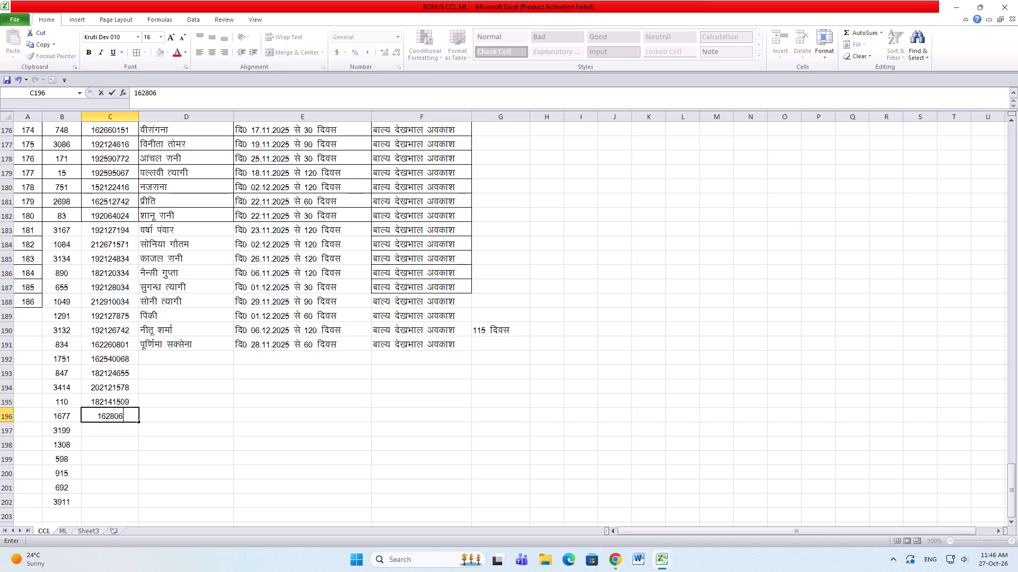
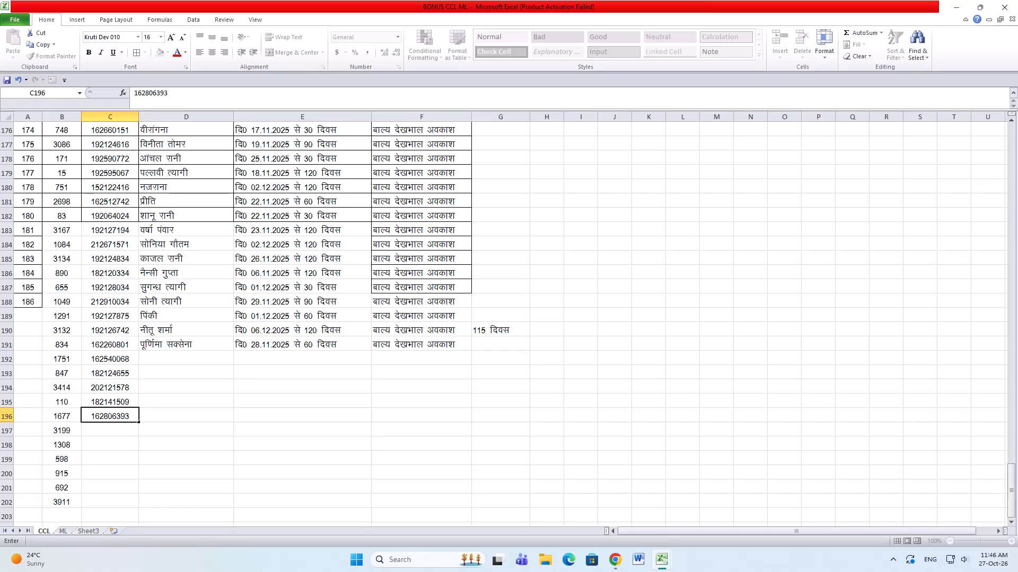
Enter the employees' nine-digit ID numbers in column C of the CCL sheet, rows 197 to 202.
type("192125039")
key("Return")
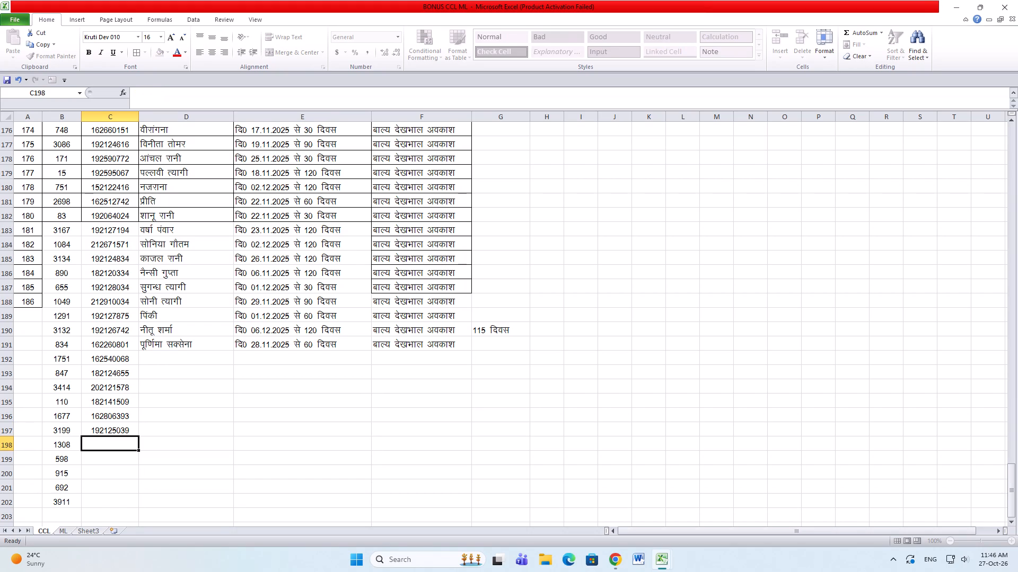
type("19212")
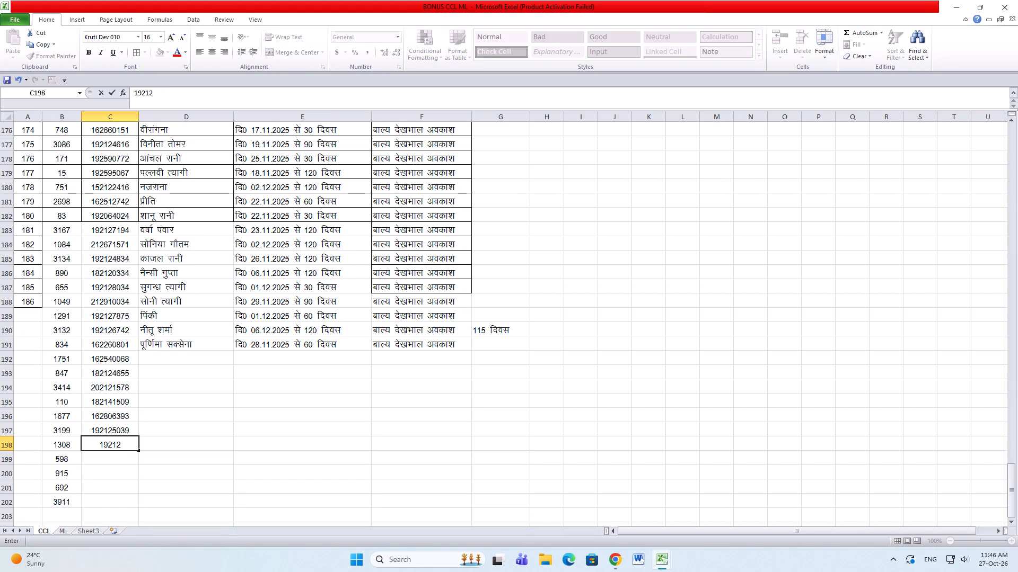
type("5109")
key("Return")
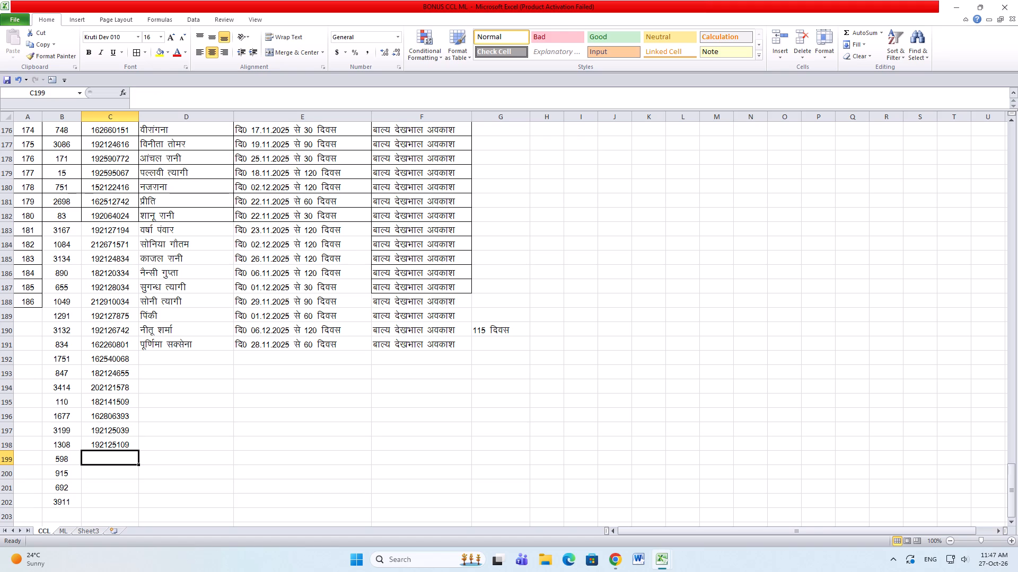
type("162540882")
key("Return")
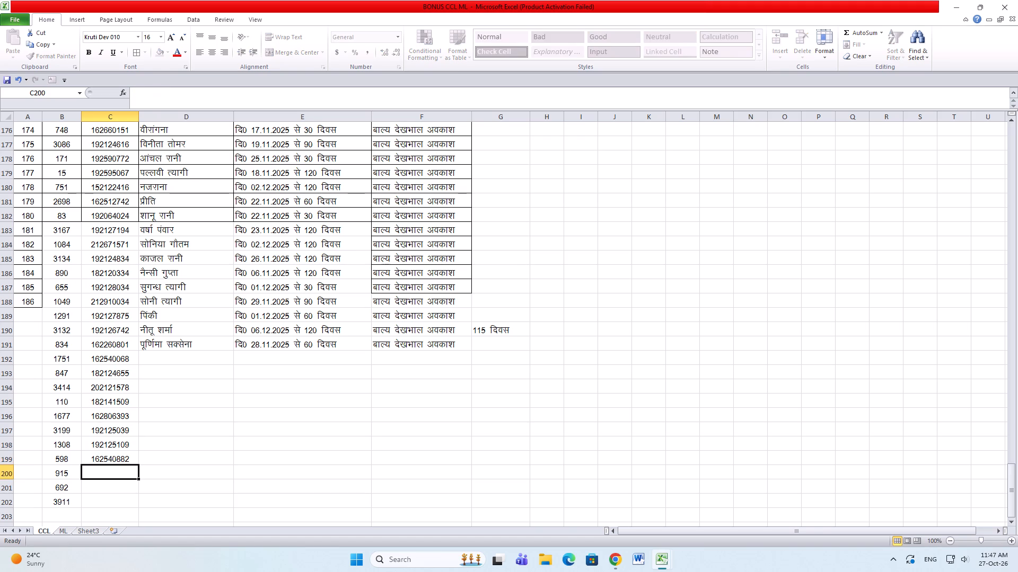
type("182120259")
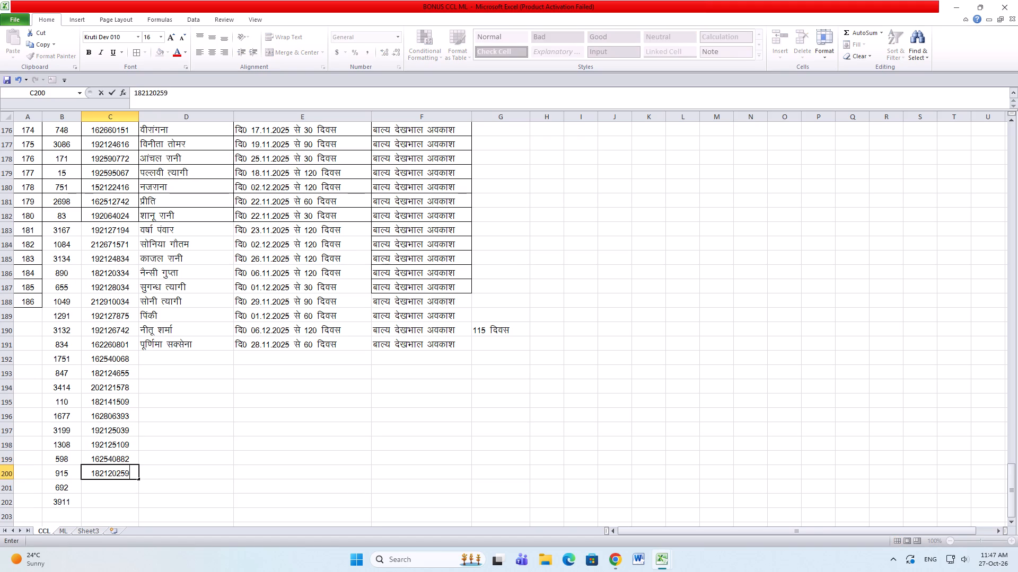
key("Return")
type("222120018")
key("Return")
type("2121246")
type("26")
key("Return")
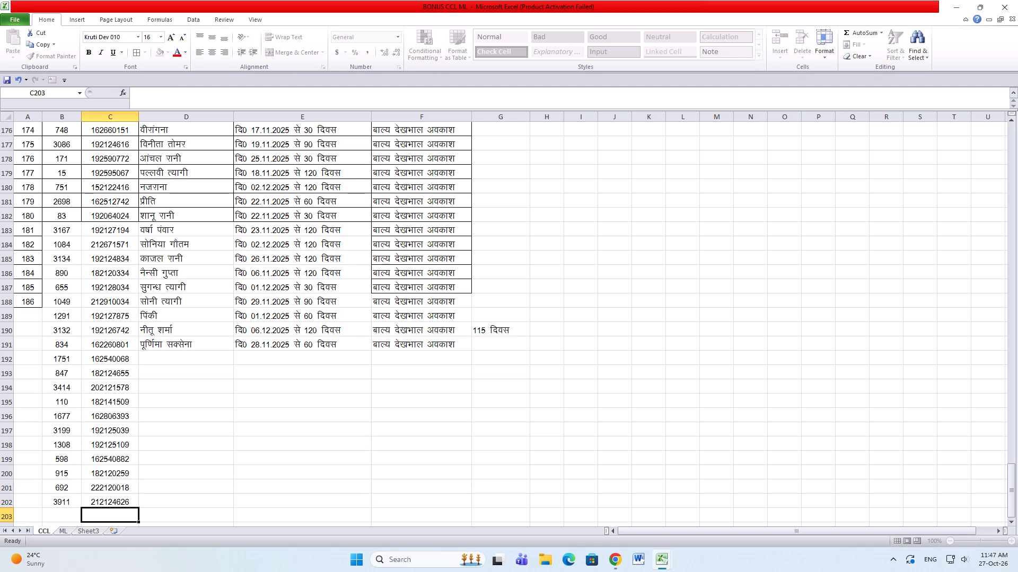
Enter the first three employees' Hindi names in column D, rows 192 to 194, correcting the mistyped entry in row 192.
left_click(164, 357)
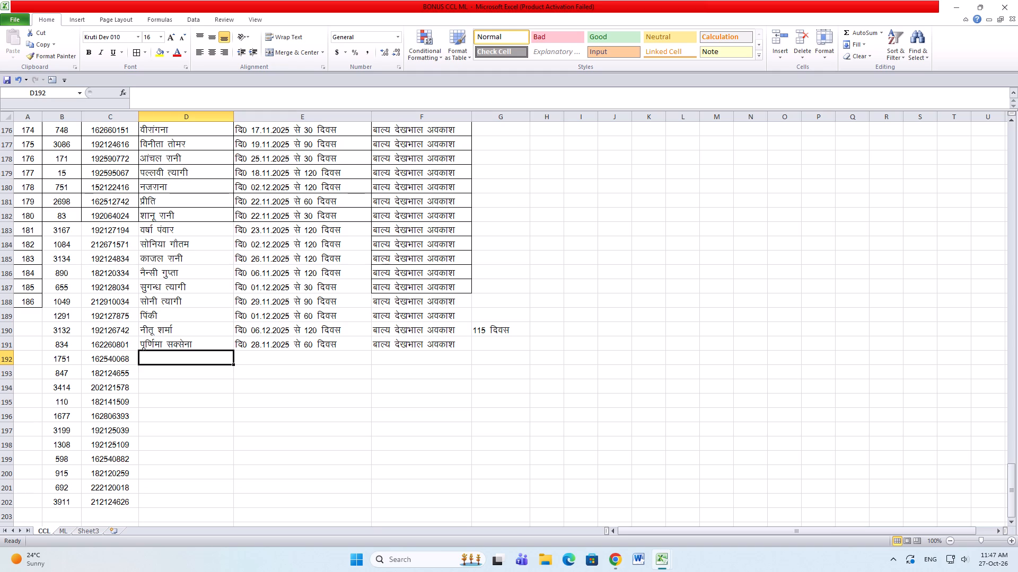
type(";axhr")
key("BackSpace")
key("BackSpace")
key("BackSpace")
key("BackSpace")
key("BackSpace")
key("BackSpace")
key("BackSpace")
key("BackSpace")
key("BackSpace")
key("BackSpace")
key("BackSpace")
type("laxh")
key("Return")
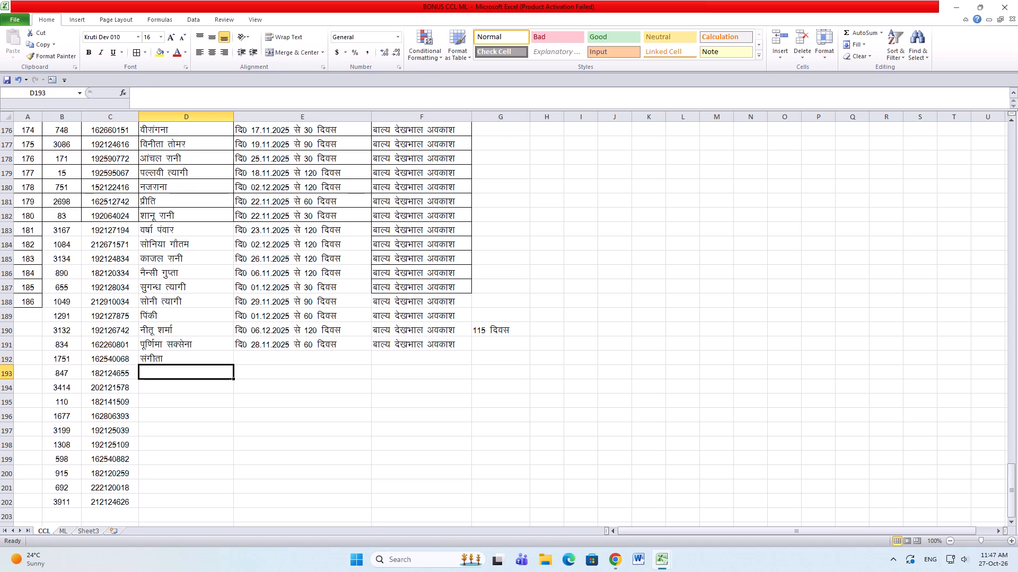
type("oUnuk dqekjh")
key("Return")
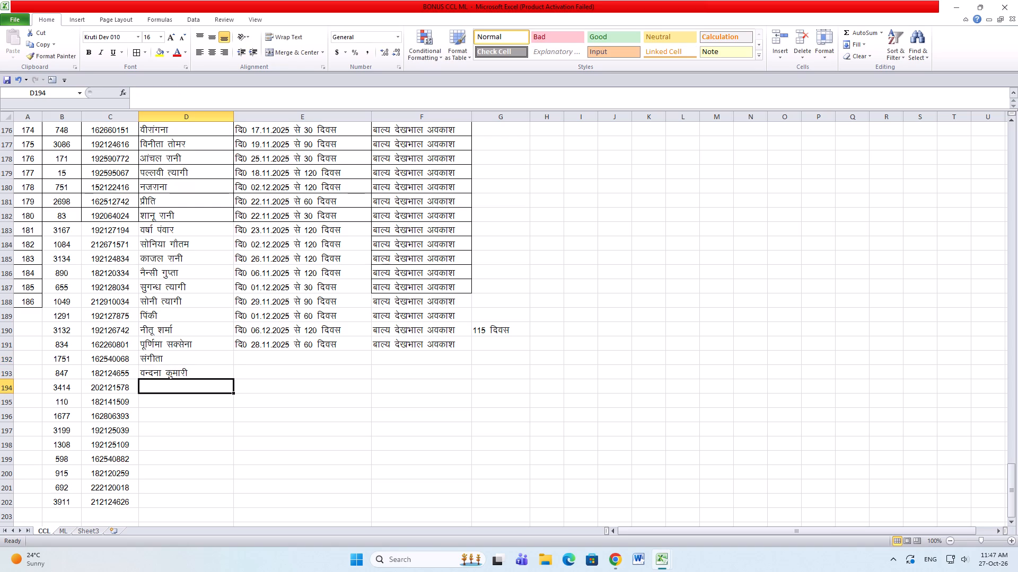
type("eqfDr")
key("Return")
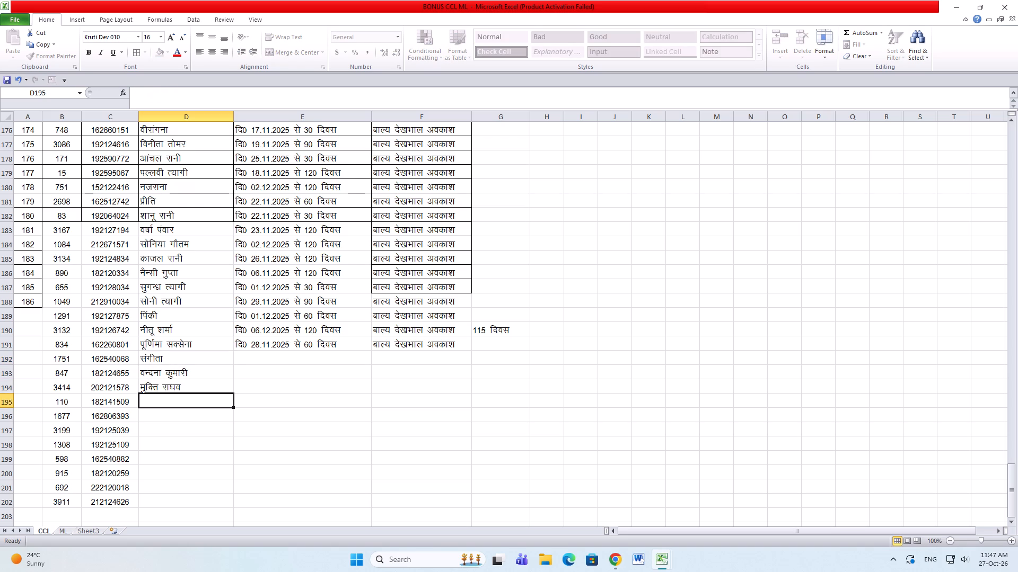
Enter the next four employees' Hindi names in column D, rows 195 to 198.
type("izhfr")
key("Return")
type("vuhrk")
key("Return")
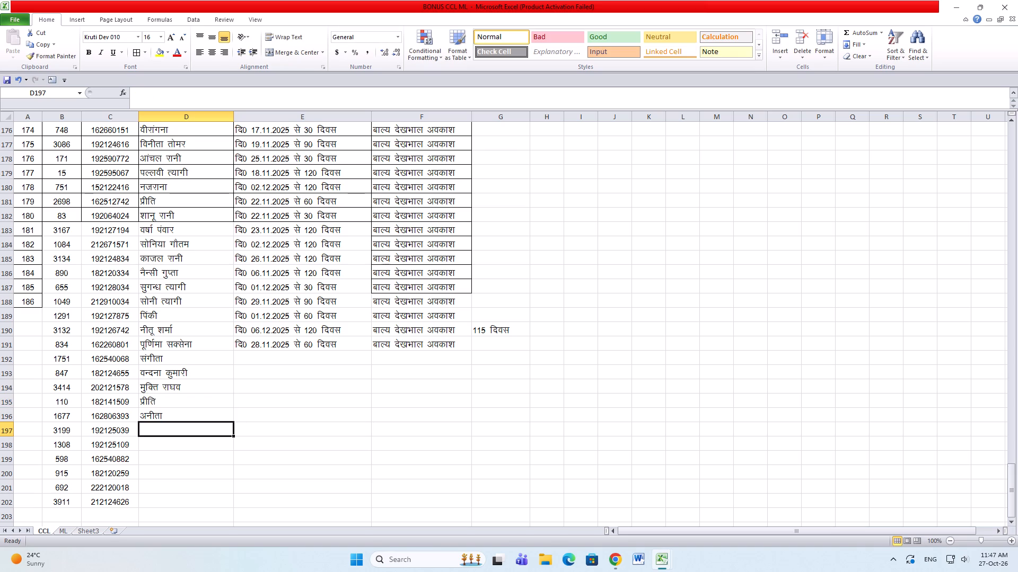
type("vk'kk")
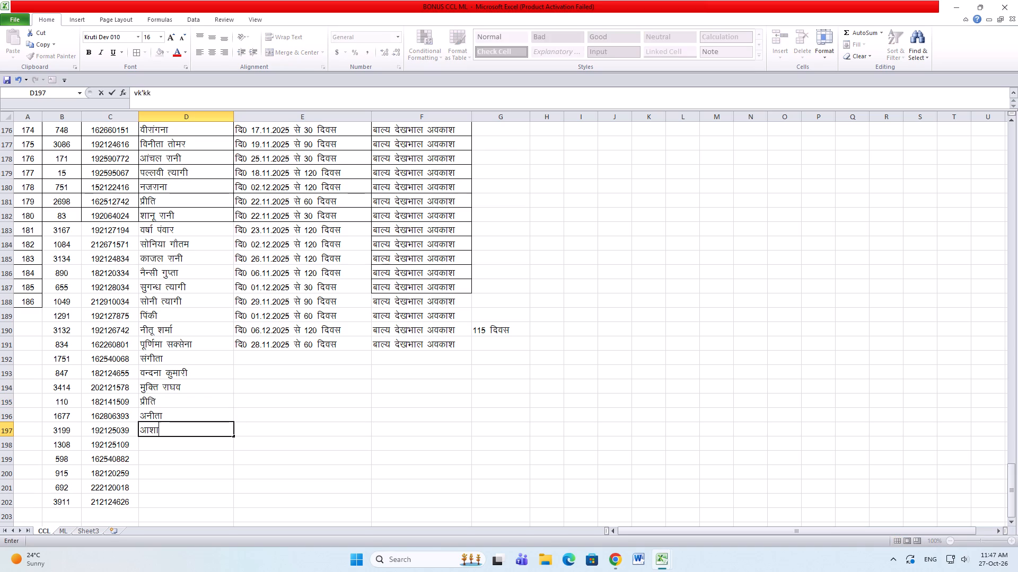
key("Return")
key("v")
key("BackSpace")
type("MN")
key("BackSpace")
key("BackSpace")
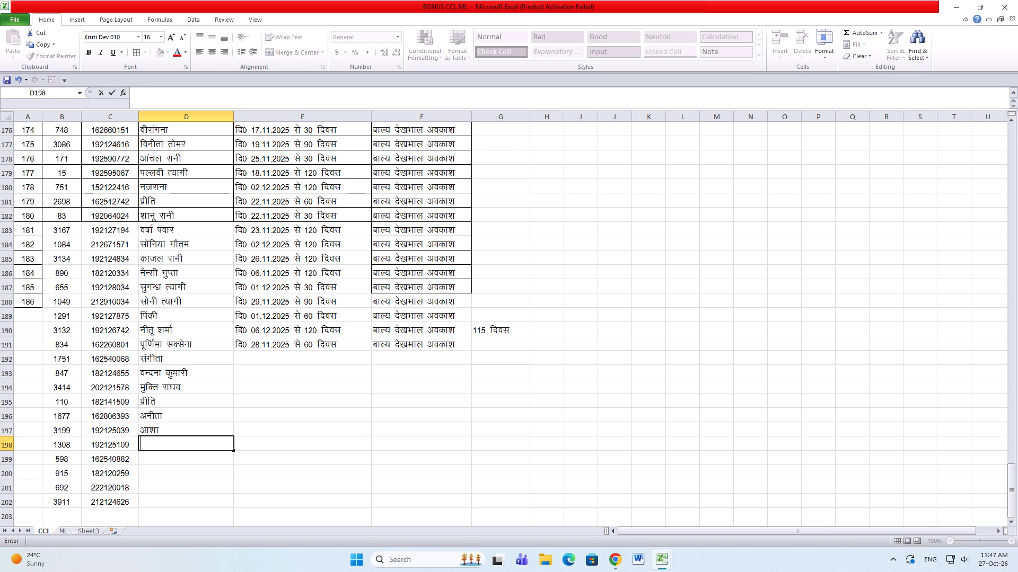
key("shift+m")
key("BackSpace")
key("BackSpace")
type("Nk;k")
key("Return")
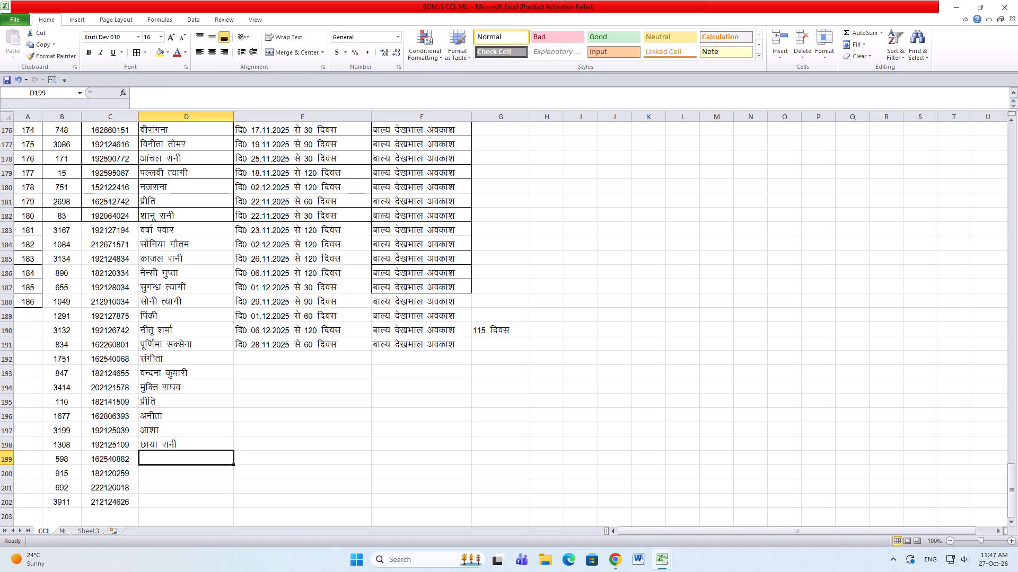
Enter the employees' Hindi names in column D, rows 199 to 201, correcting the misspelled surname in row 201.
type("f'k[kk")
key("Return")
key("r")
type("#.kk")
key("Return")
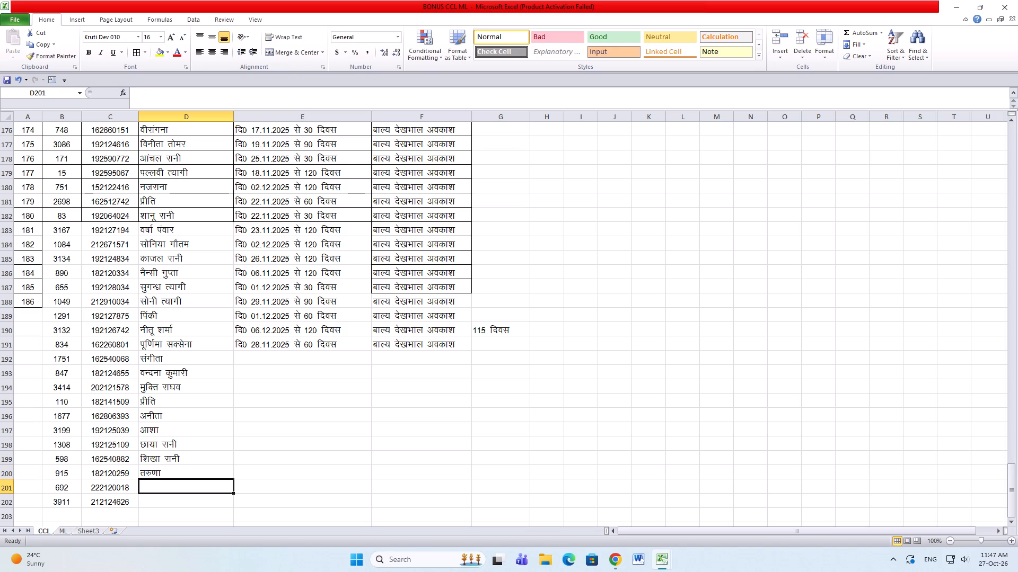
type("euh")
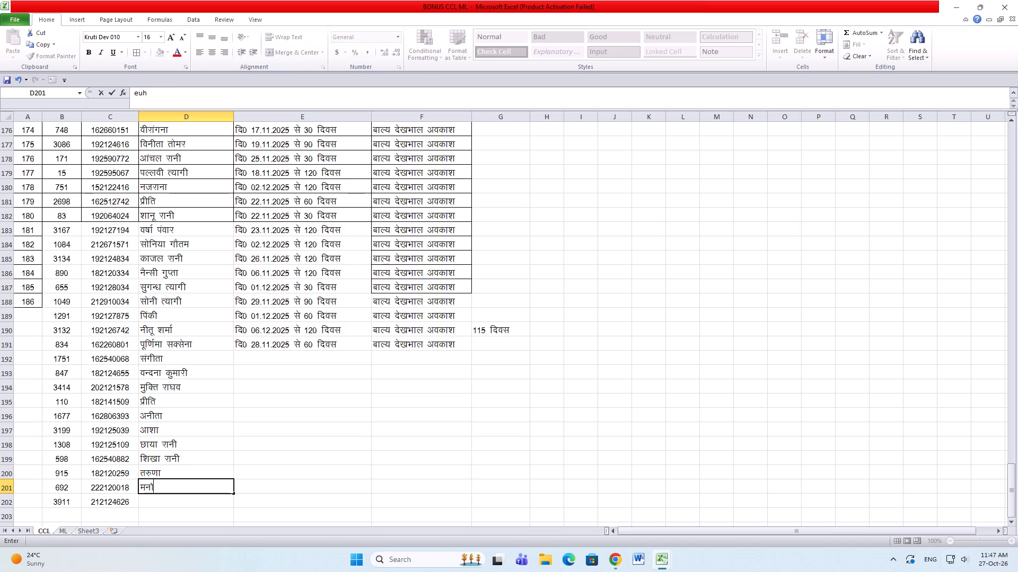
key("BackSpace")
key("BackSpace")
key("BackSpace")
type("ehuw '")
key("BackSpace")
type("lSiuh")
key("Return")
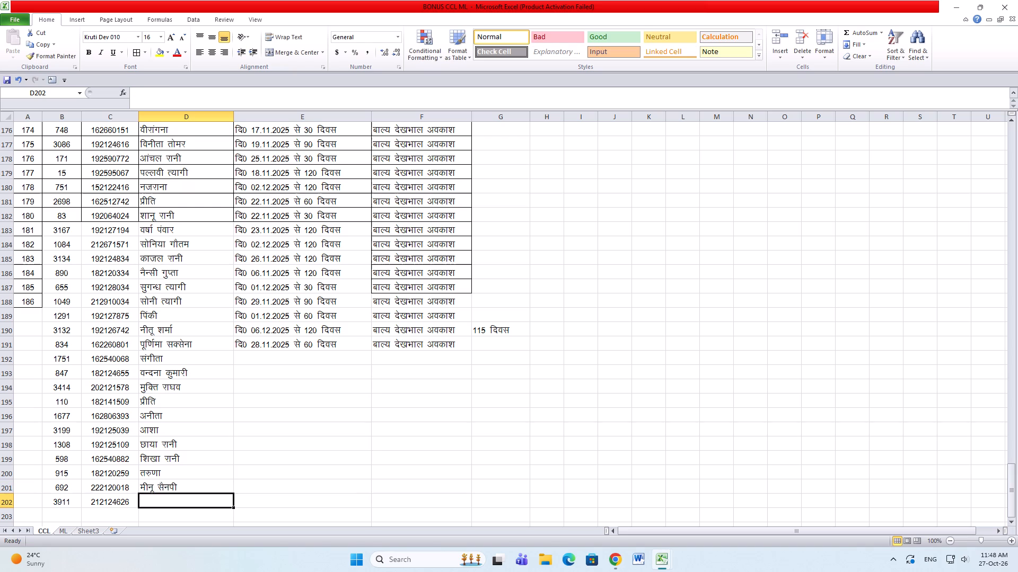
double_click(201, 485)
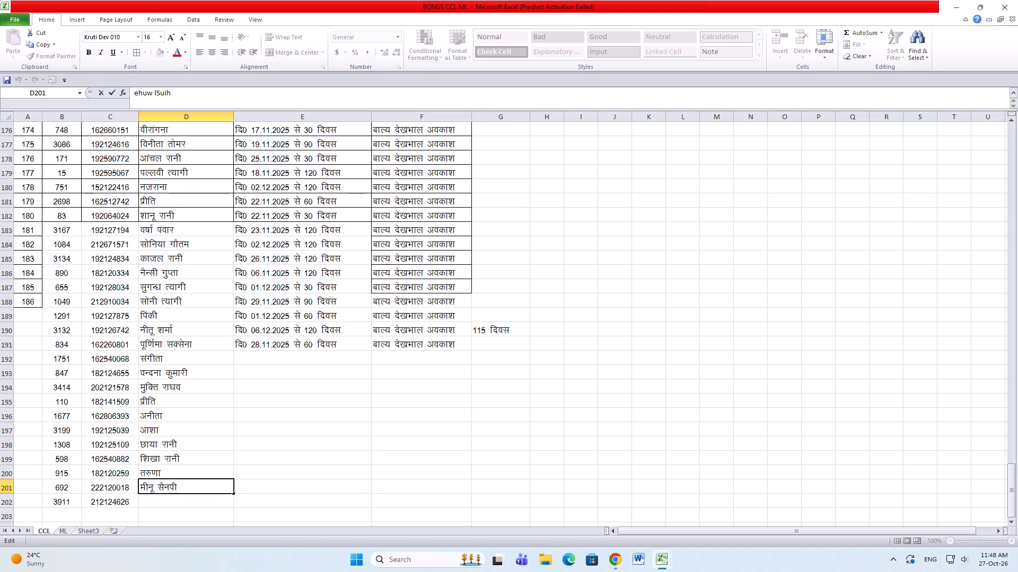
key("BackSpace")
key("BackSpace")
key("BackSpace")
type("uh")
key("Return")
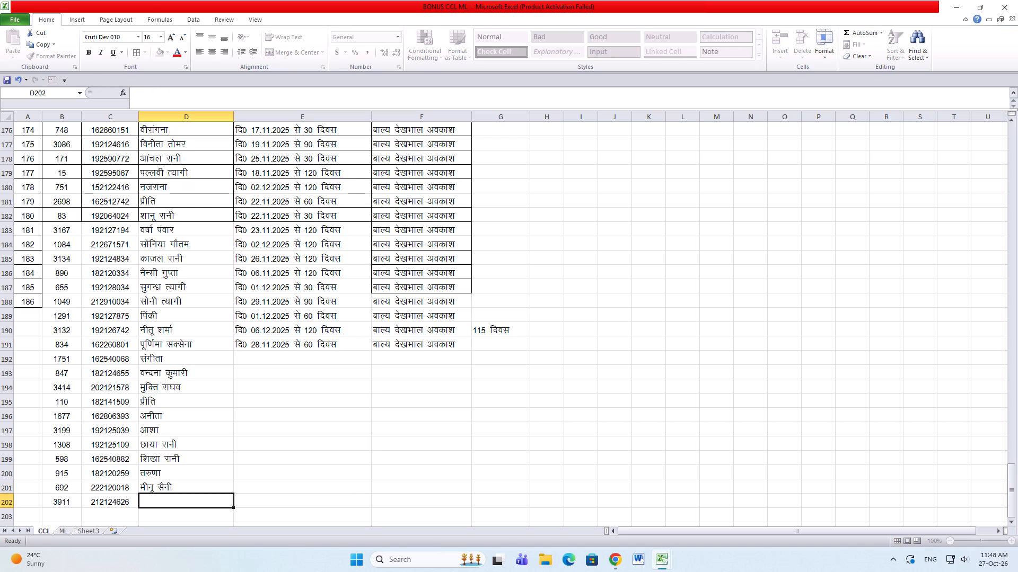
Enter only the employee's first name in D202, removing the autocompleted surname, and save the workbook.
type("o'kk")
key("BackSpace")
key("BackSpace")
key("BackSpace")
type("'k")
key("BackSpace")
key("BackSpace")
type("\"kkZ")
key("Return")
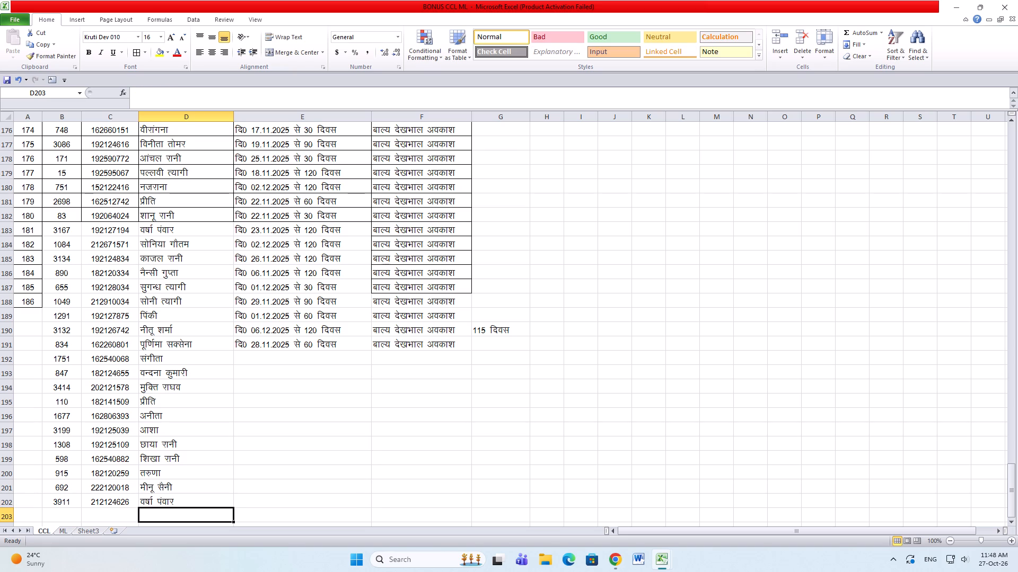
left_click(184, 505)
left_click(184, 505)
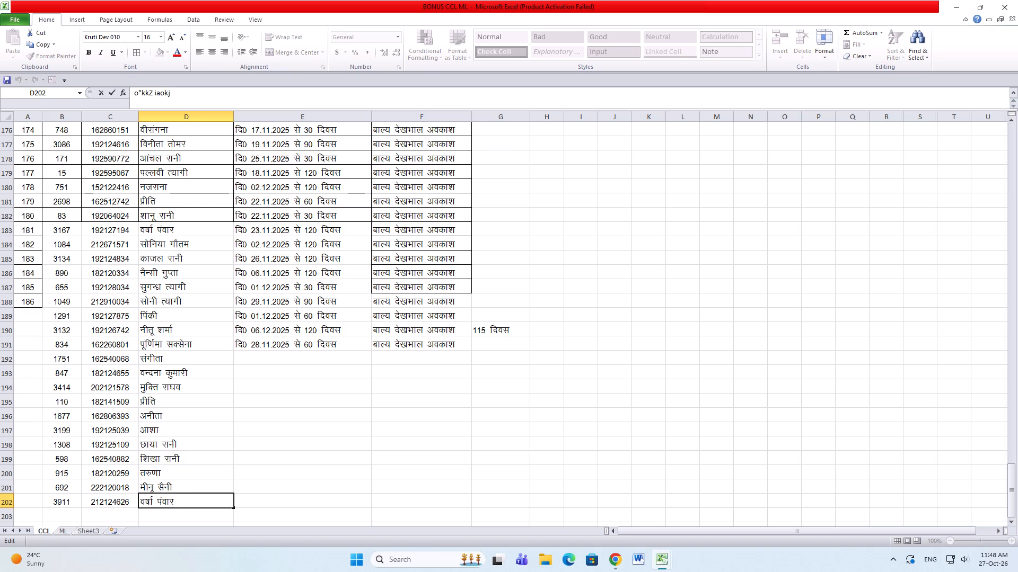
key("BackSpace")
key("BackSpace")
key("BackSpace")
key("BackSpace")
key("BackSpace")
key("Tab")
key("ctrl+s")
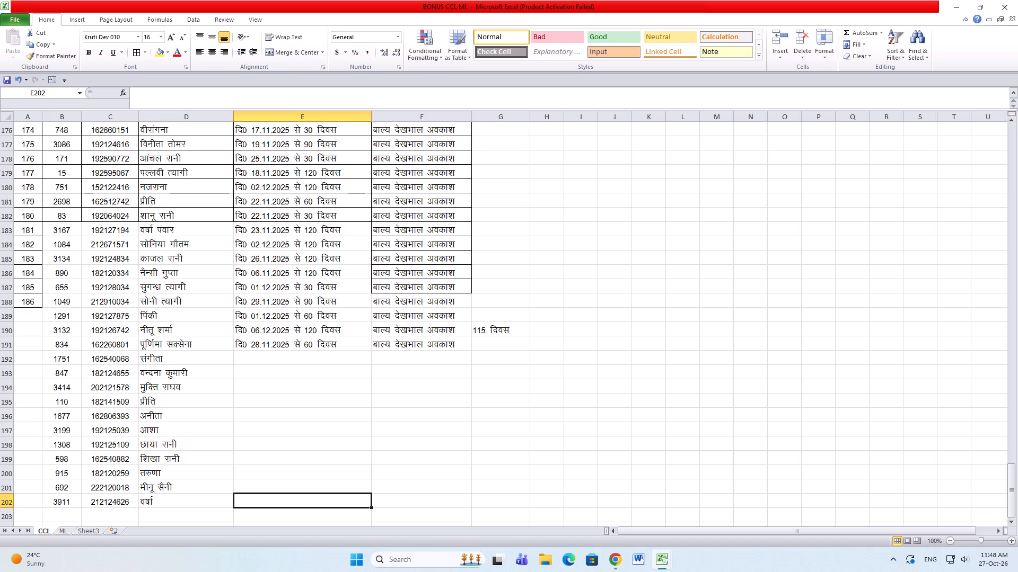
Enter the leave period दि0 05.12.2025 से 60 दिवस in E192.
left_click(252, 352)
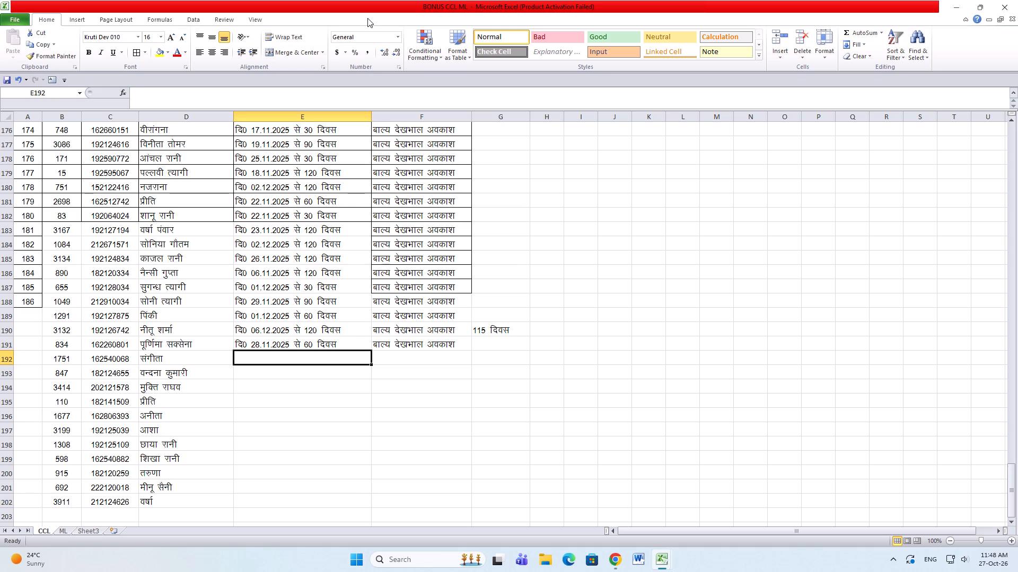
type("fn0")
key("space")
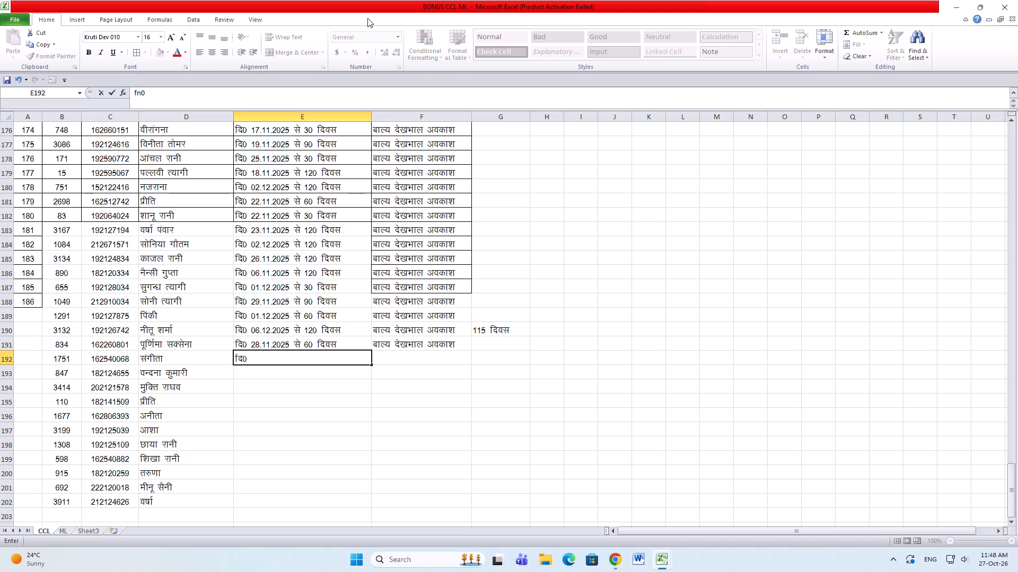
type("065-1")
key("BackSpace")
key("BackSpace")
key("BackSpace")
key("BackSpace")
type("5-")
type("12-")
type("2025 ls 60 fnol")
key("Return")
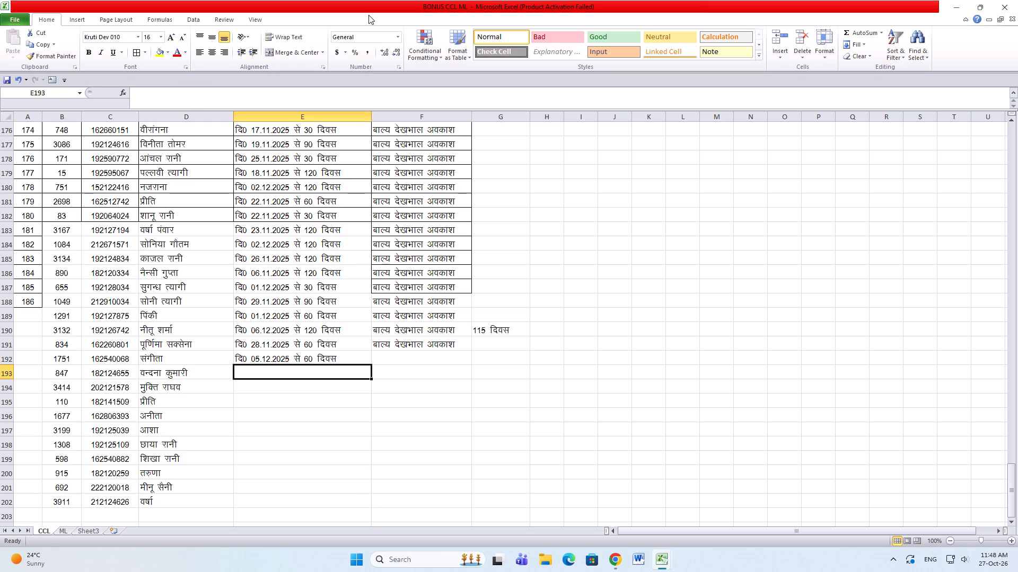
Enter the leave period दि0 03.12.2025 से 60 दिवस in E193.
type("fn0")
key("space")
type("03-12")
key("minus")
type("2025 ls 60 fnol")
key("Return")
Enter the leave period दि0 15.12.2025 से 120 दिवस in E194.
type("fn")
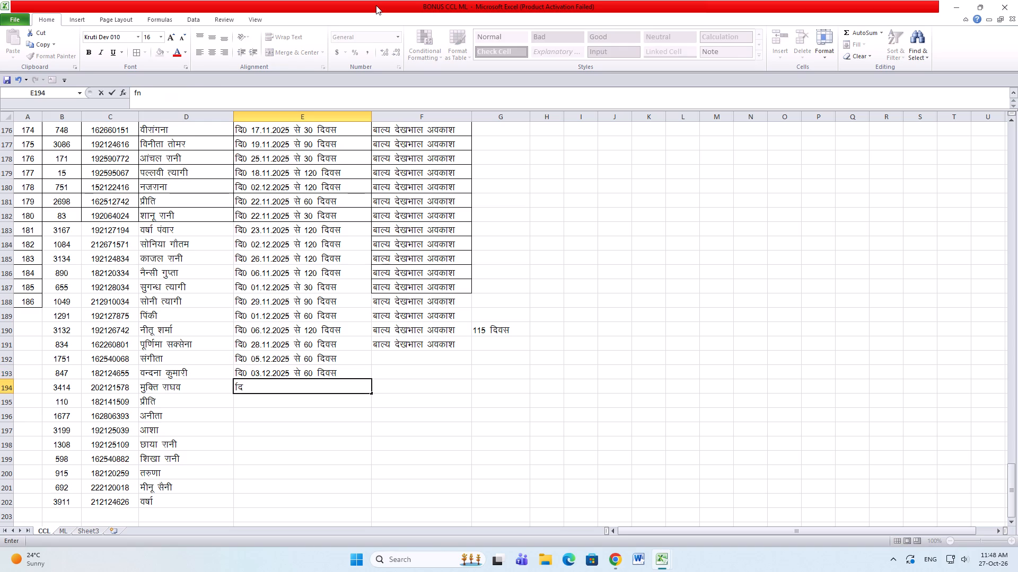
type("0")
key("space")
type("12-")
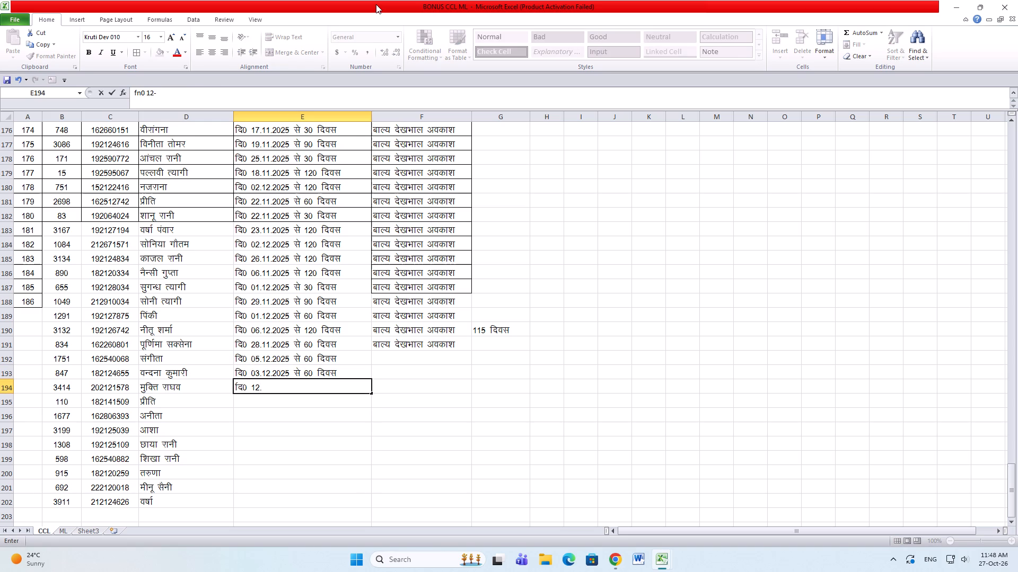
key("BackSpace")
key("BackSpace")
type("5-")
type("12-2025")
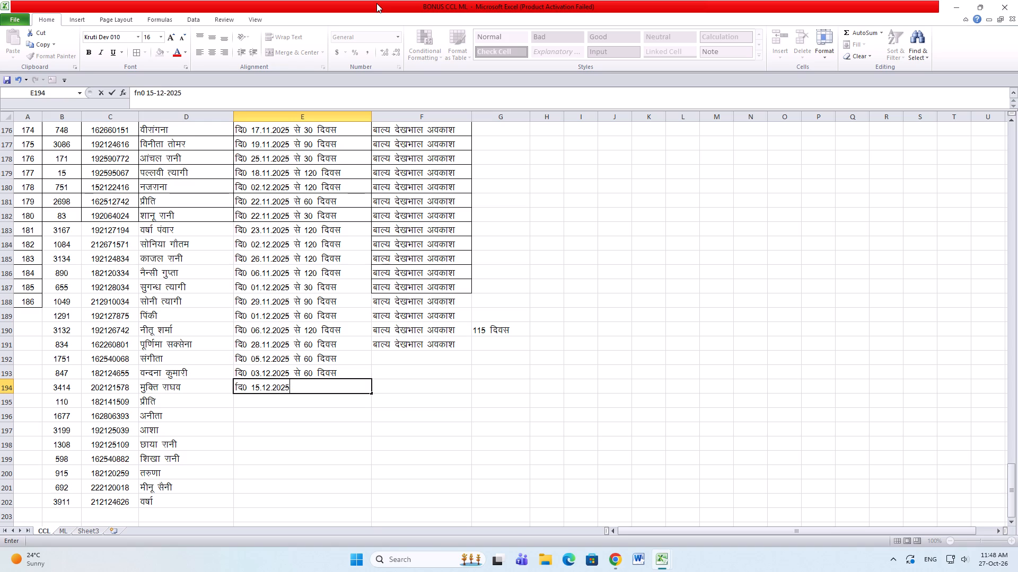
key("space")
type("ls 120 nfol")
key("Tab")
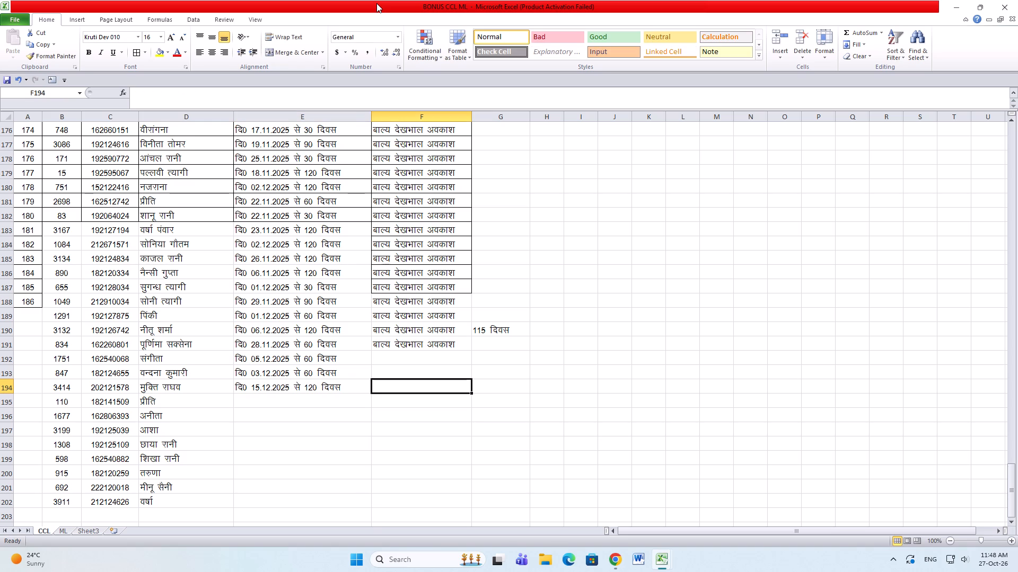
Switch to the DOB workbook and set the period calculator's FROM date in A3 to 15-12-2025.
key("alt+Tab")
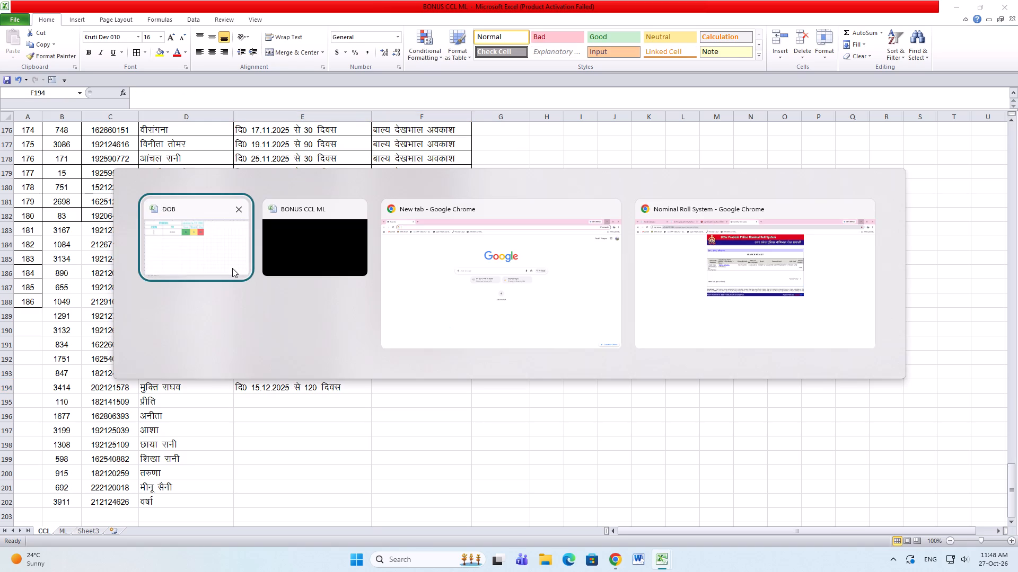
left_click(123, 203)
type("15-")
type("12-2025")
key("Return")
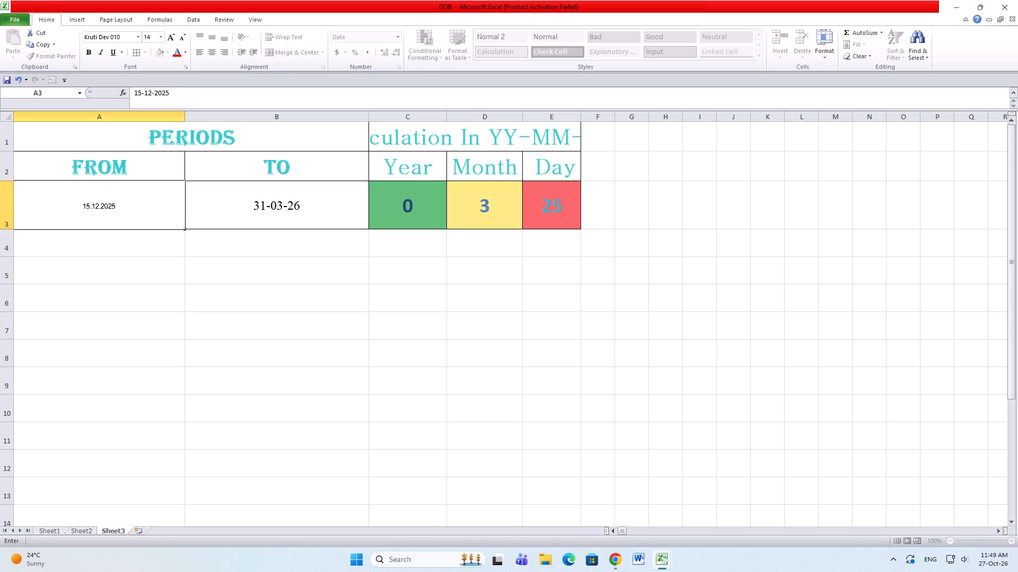
Return to the BONUS CCL ML workbook and enter 106 दिवस in G194 of the CCL sheet.
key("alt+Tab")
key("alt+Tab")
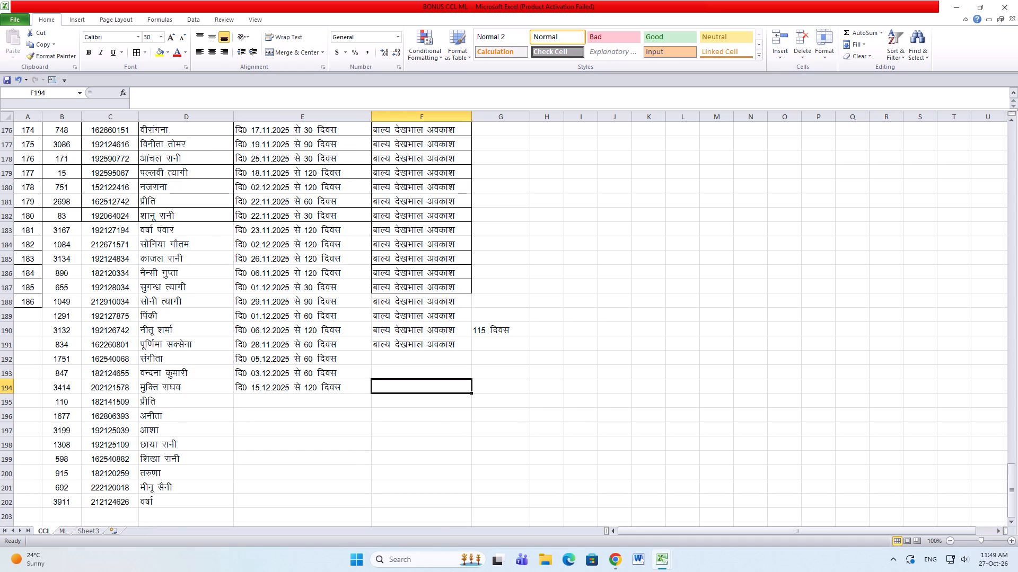
left_click(503, 385)
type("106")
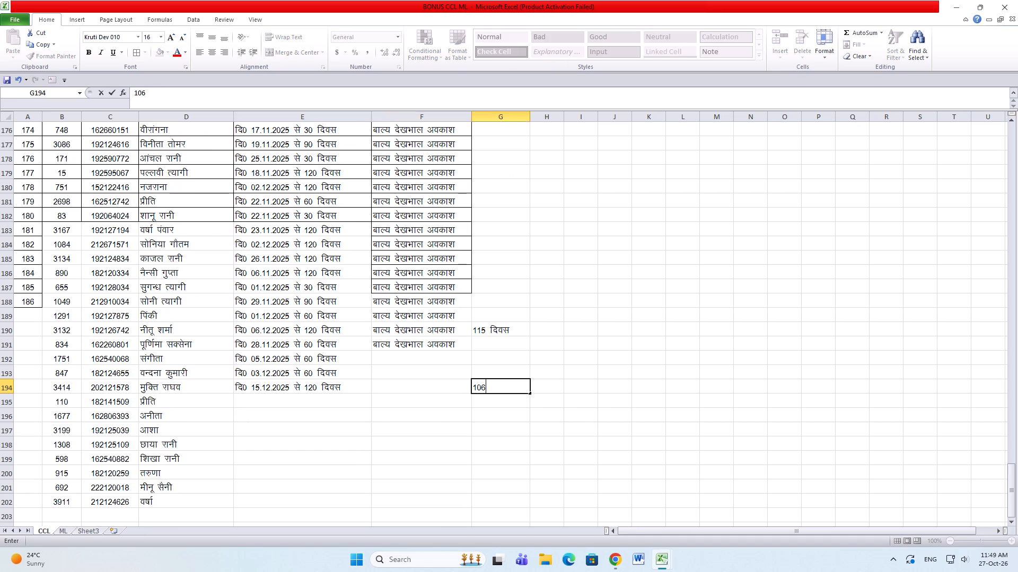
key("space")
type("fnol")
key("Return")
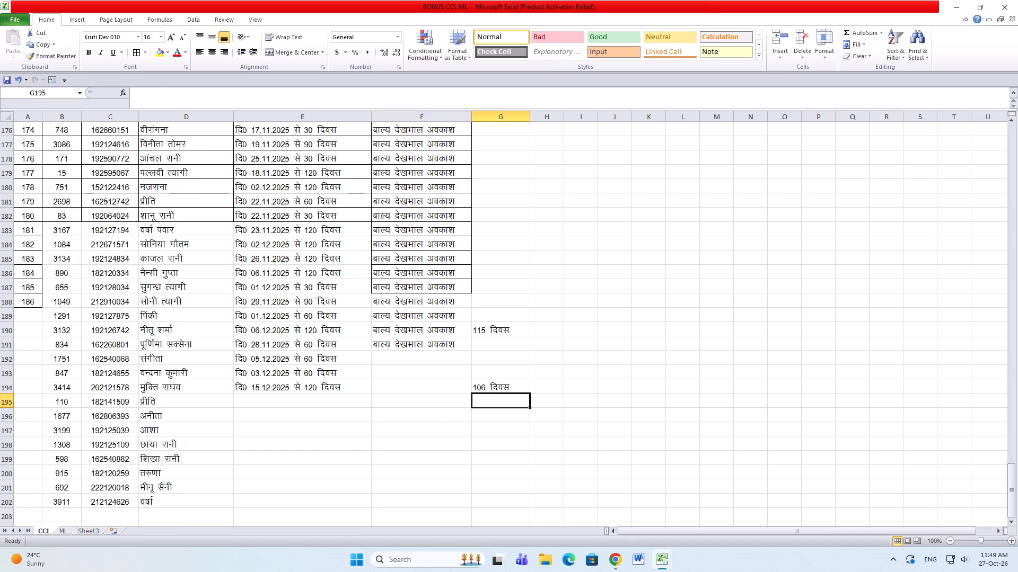
Enter the leave period दि0 10.12.2025 से 60 दिवस in E195.
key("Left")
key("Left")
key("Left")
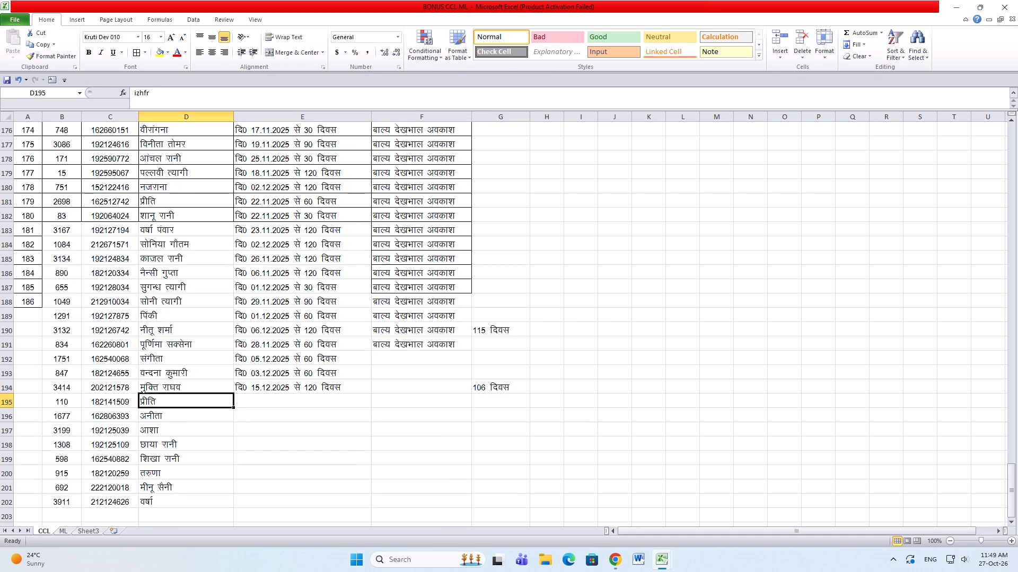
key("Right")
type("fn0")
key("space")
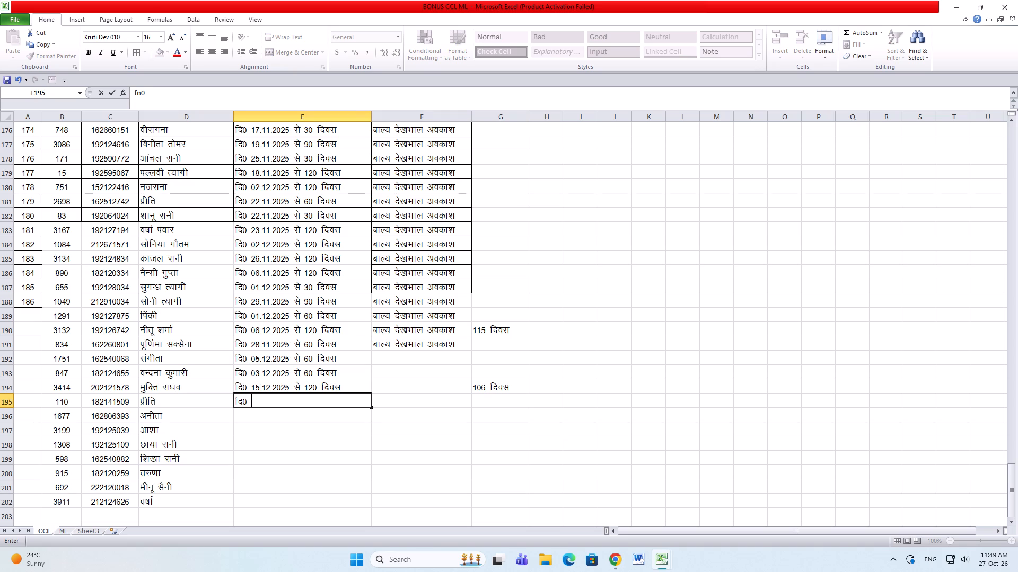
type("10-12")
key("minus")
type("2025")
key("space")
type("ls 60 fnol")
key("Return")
Enter the leave period दि0 03.12.2025 से 90 दिवस in E196.
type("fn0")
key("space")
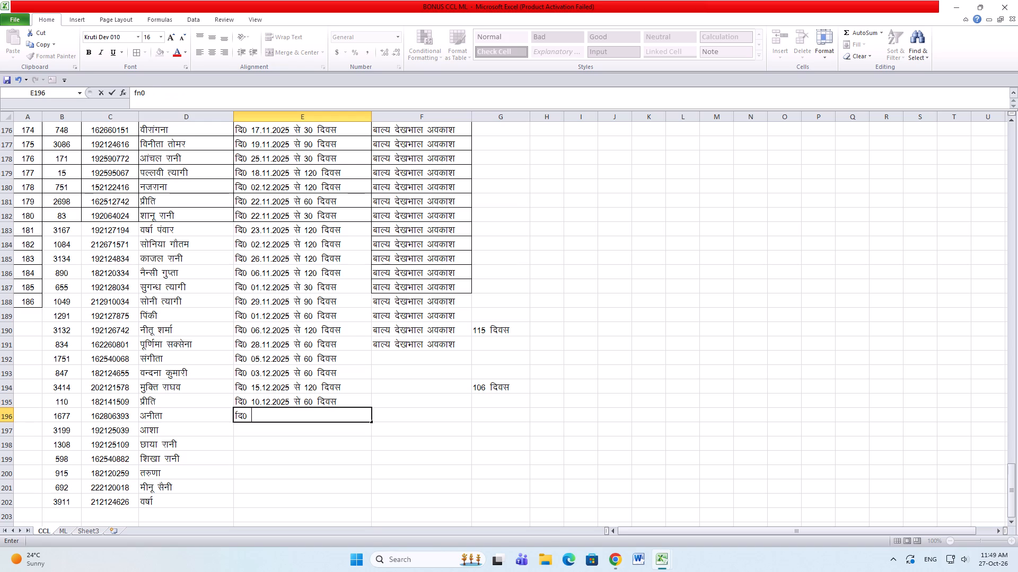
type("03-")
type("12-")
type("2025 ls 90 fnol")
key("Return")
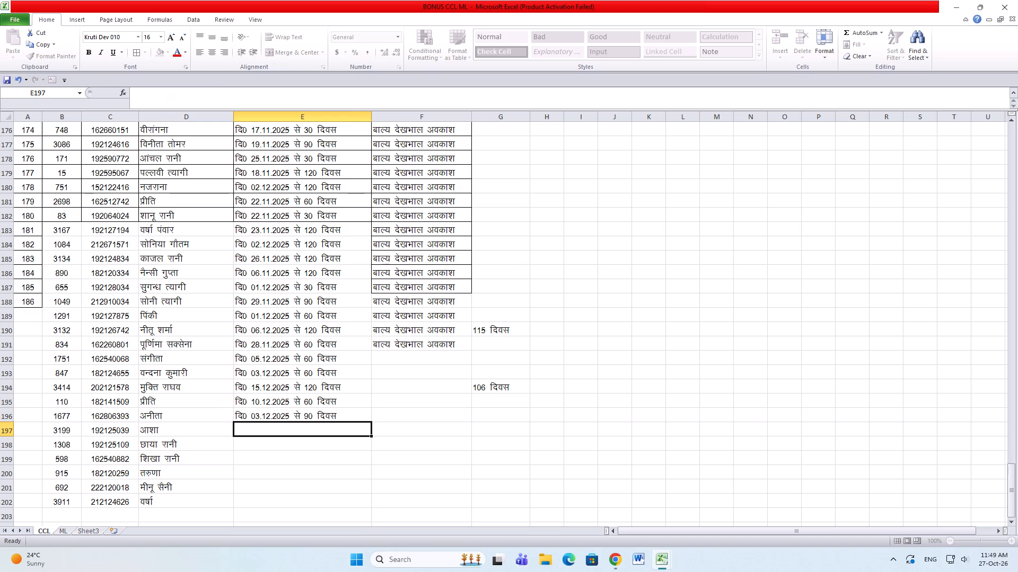
Enter the leave period 06.12.2025 से 120 दिवस in E197 and 115 दिवस in G197.
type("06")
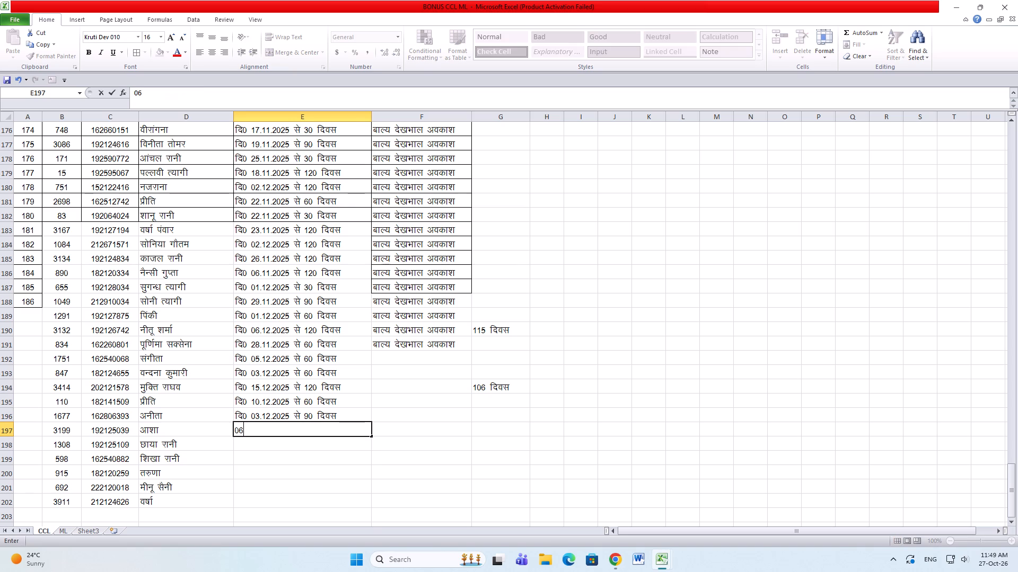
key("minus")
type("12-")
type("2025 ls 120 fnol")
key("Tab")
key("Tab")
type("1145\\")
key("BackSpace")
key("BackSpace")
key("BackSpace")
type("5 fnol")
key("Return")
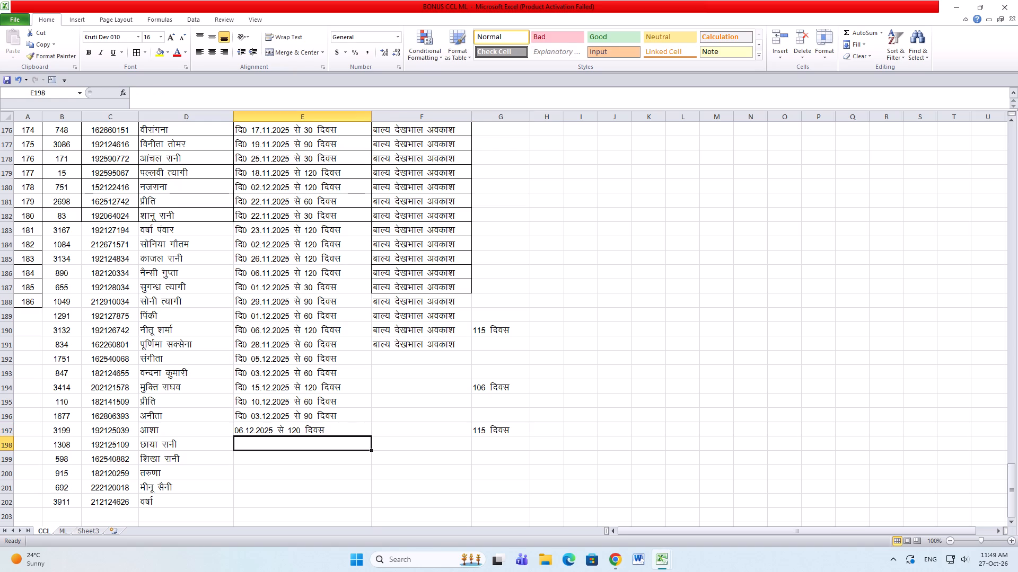
Enter the leave period 08.12.2025 से 70 दिवस in E198.
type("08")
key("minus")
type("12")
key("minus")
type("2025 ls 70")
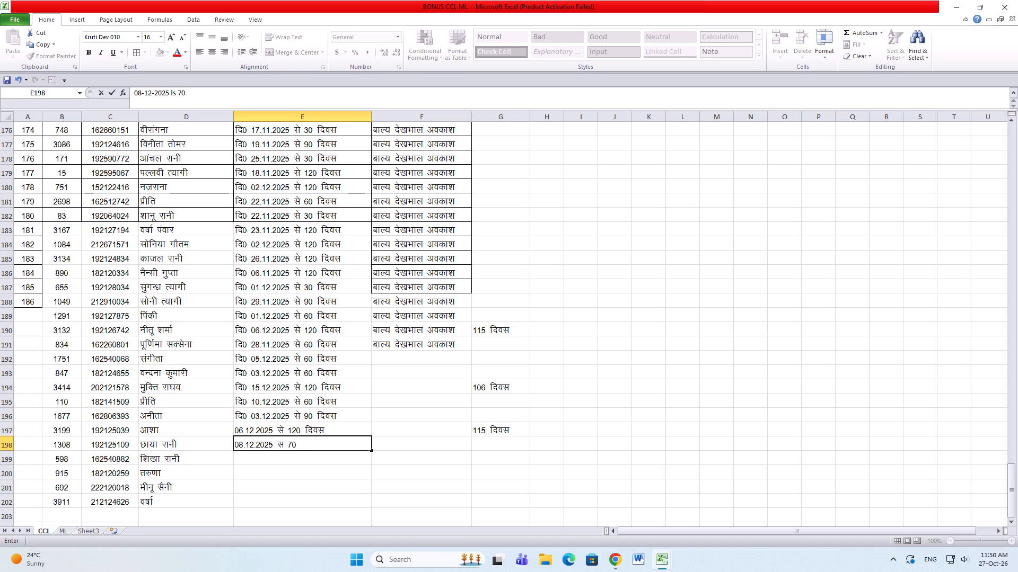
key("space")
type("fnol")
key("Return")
Begin the leave period in E199 with the prefix दि0.
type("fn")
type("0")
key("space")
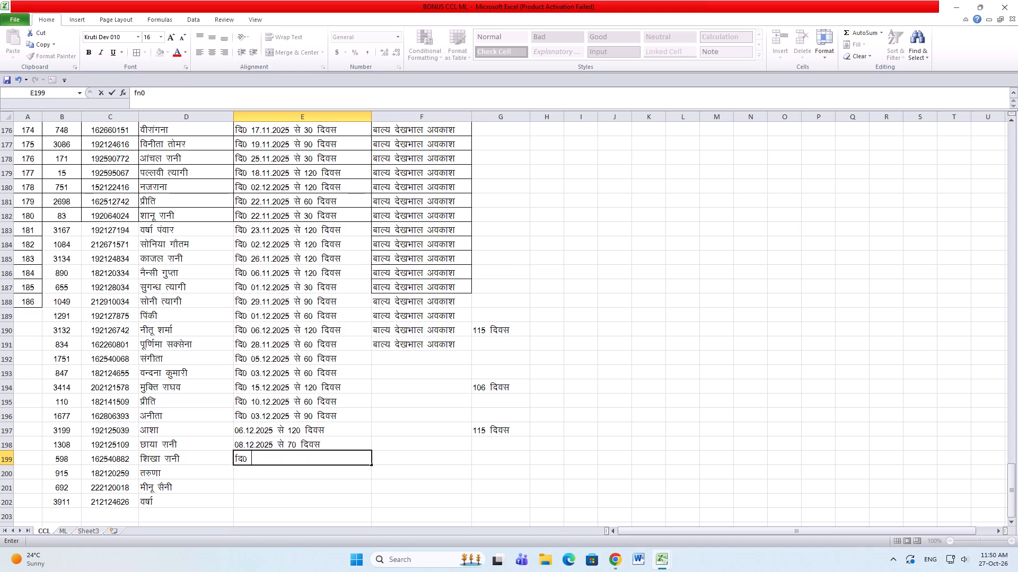
Add the prefix दि0 in front of the leave periods in E197 and E198.
double_click(236, 430)
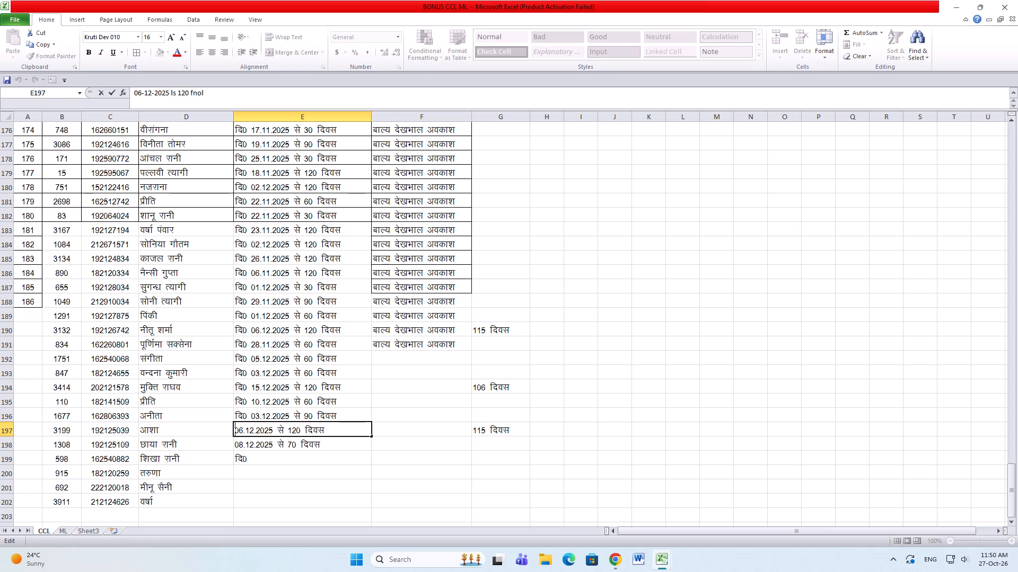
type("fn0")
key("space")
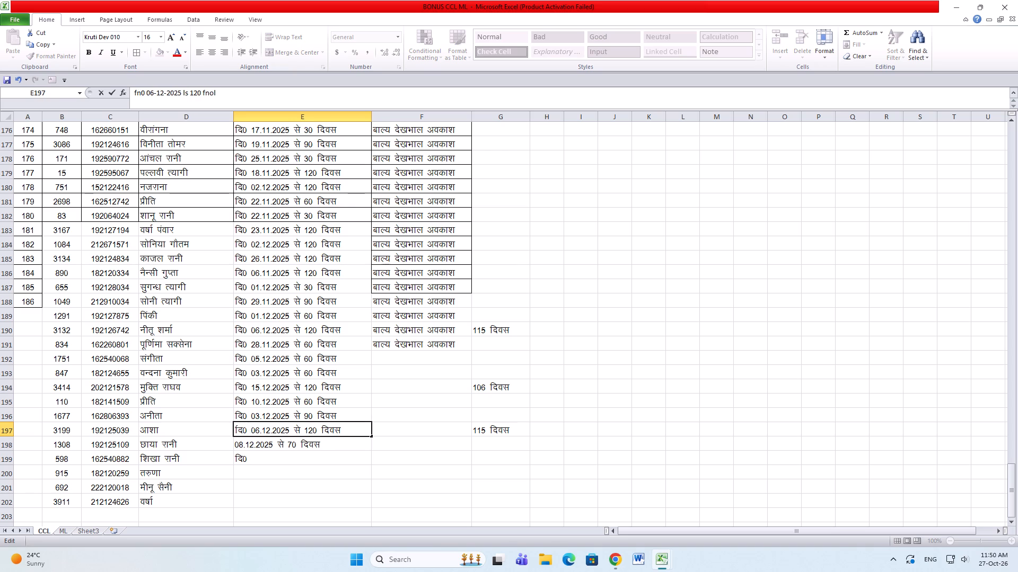
double_click(236, 445)
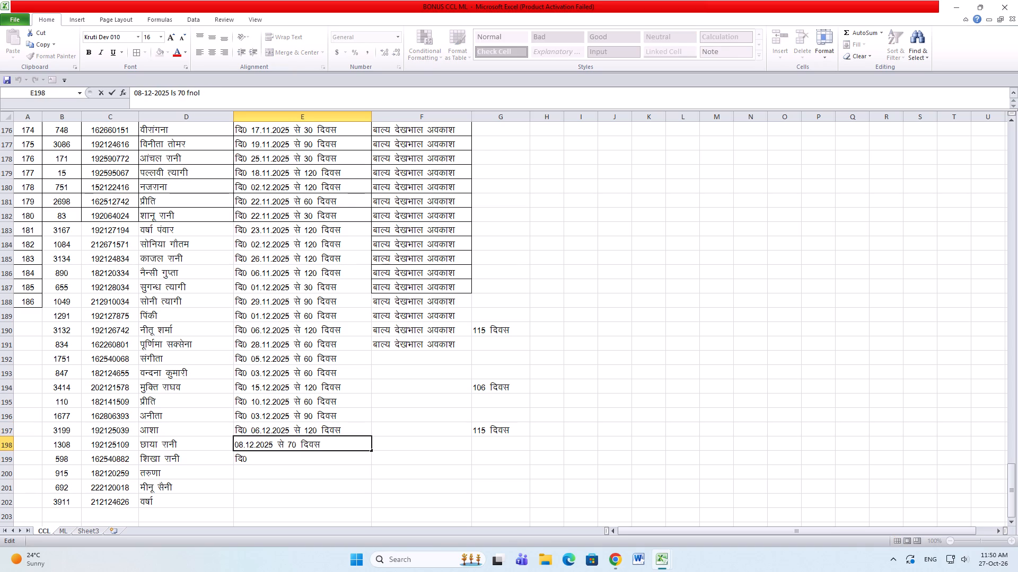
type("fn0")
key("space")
Complete the leave period in E199 as दि0 05.12.2025 से 100 दिवस.
double_click(293, 462)
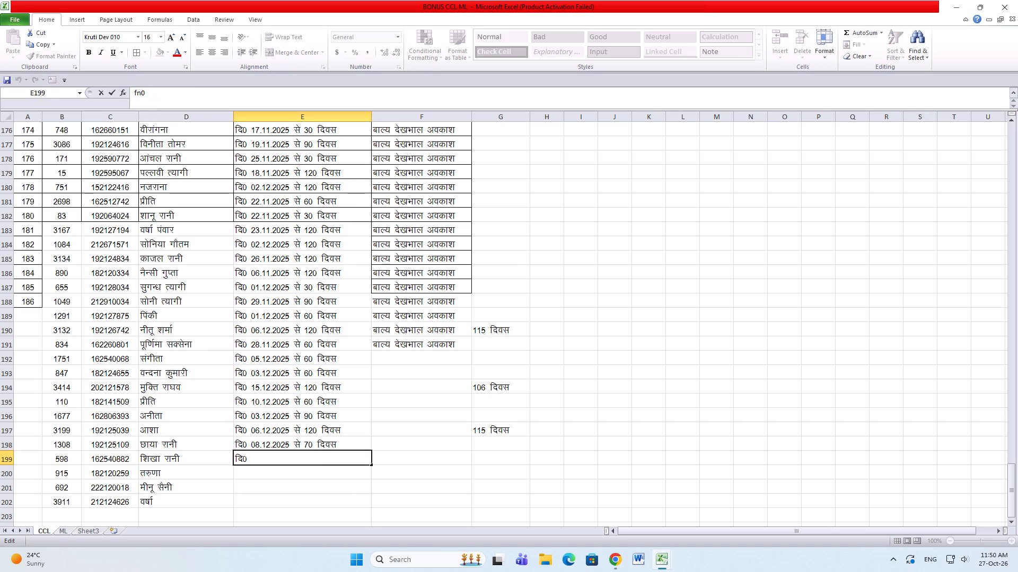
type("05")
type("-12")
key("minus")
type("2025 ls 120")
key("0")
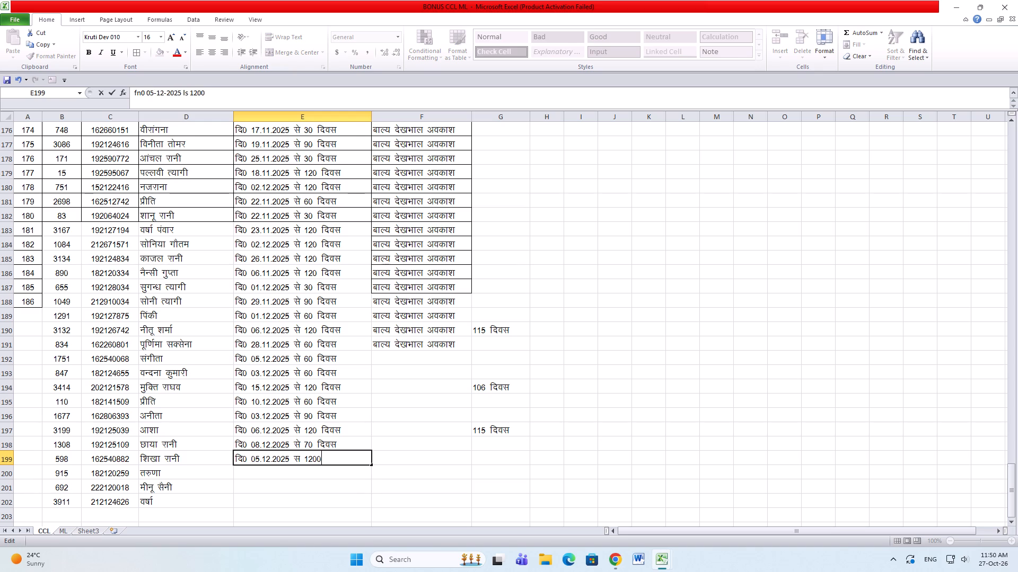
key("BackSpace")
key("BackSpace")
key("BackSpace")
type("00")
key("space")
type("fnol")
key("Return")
Enter the leave period दि0 06.12.2025 से 30 दिवस in E200.
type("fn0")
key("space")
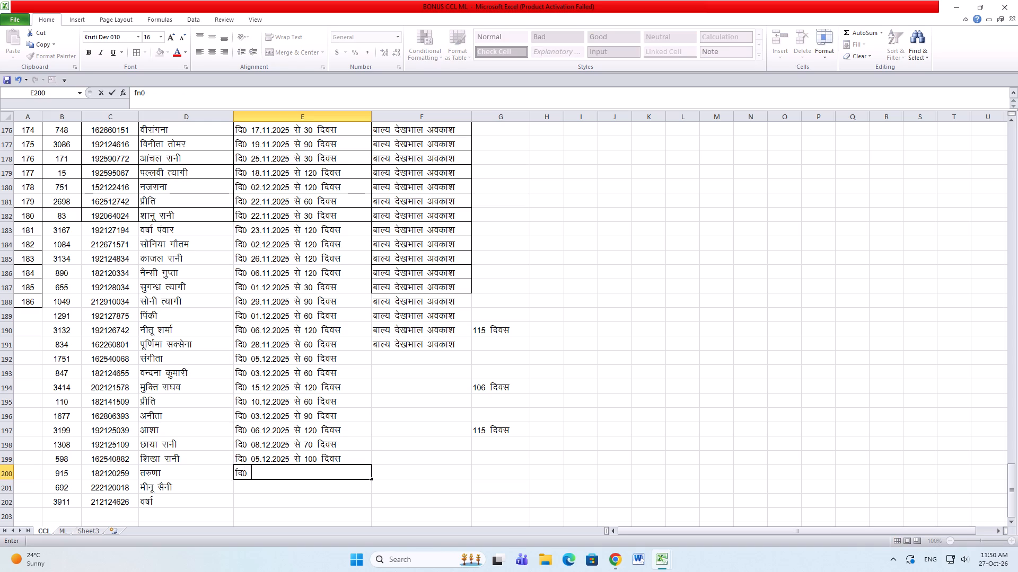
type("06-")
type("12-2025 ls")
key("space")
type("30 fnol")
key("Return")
Enter the leave period दि0 06.12.2025 से 40 दिवस in E201.
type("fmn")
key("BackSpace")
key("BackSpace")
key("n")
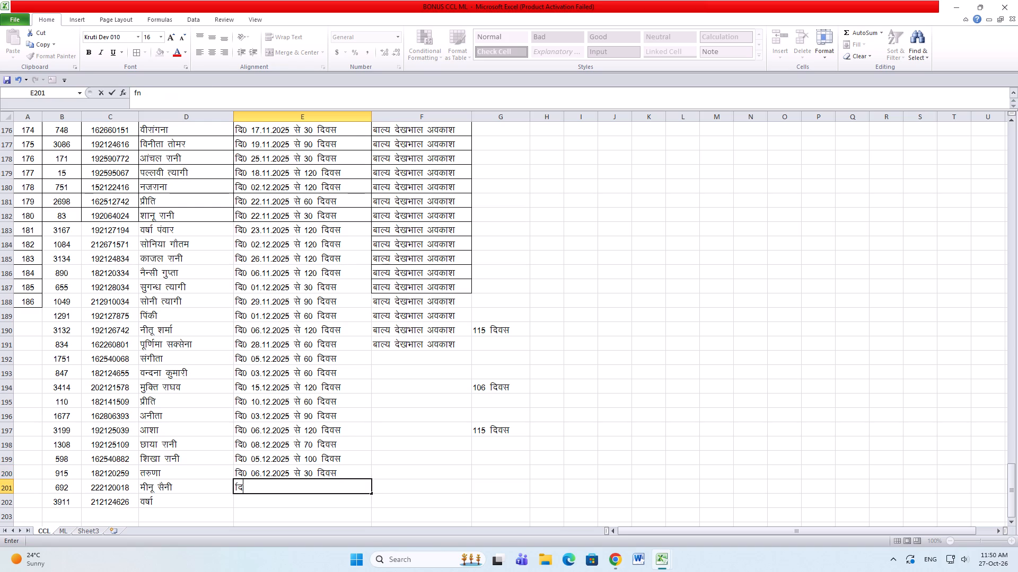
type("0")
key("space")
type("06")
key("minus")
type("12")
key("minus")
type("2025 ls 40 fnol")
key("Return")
Enter the leave period दि0 06.12.2025 से 40 दिवस in E202.
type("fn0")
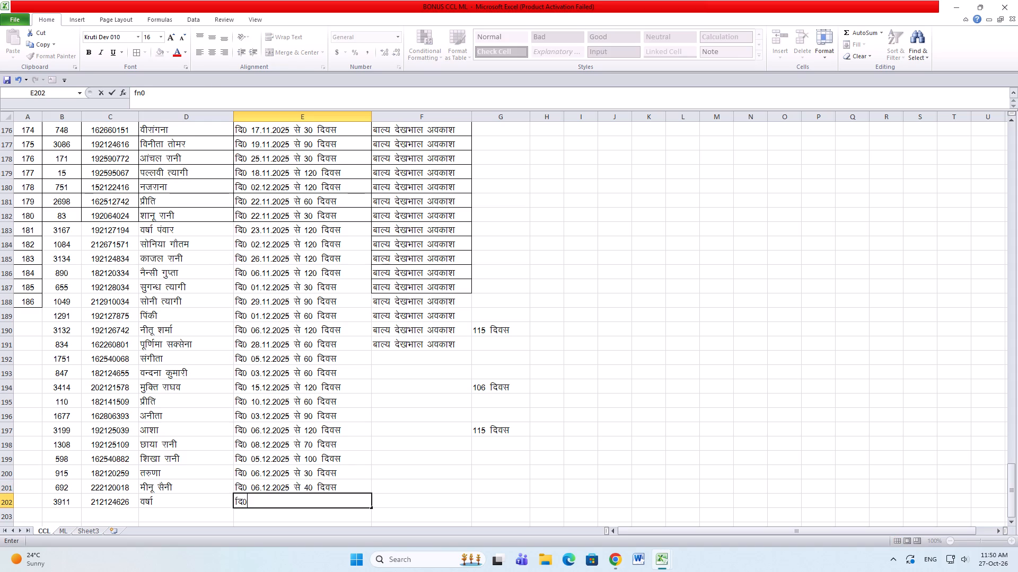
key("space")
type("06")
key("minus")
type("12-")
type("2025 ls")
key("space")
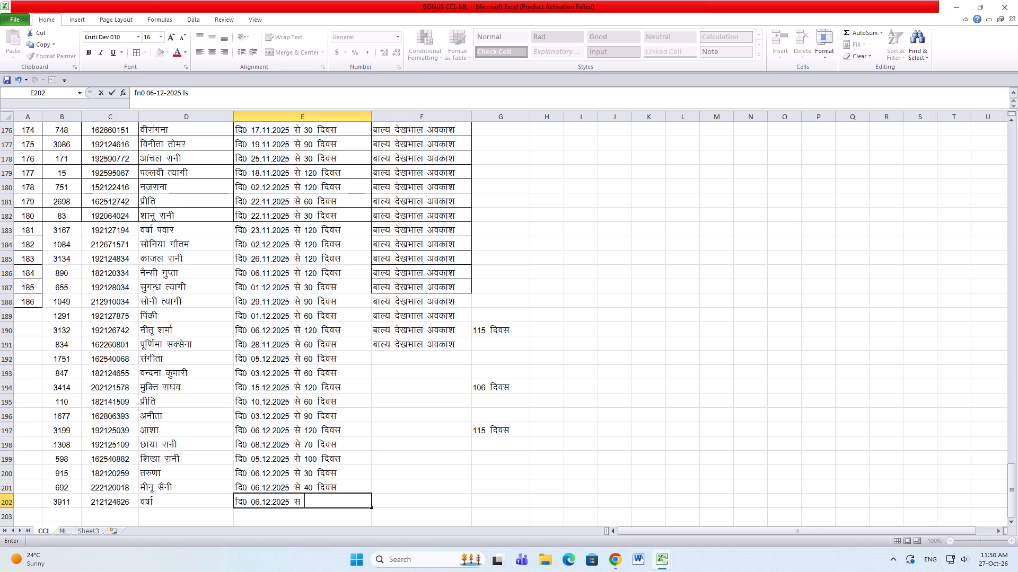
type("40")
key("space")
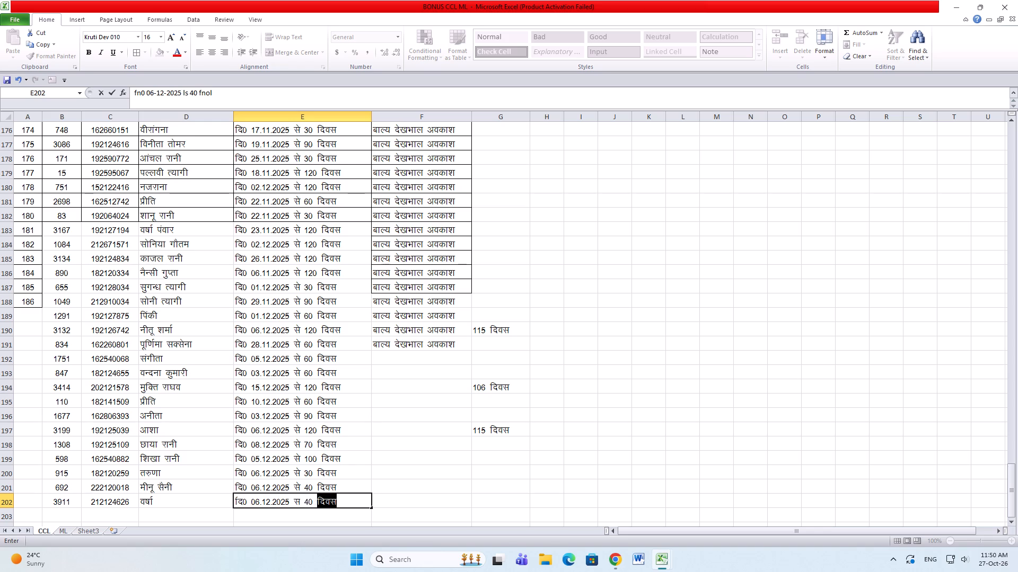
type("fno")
Change the duration in E201 to 35 दिवस and save the workbook.
double_click(301, 489)
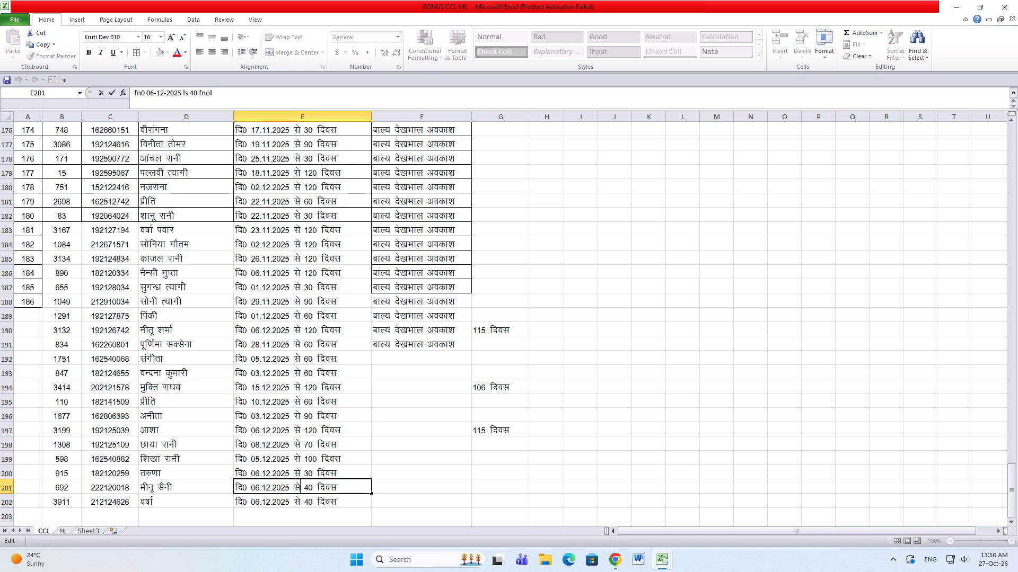
left_click(305, 488)
key("Delete")
key("Delete")
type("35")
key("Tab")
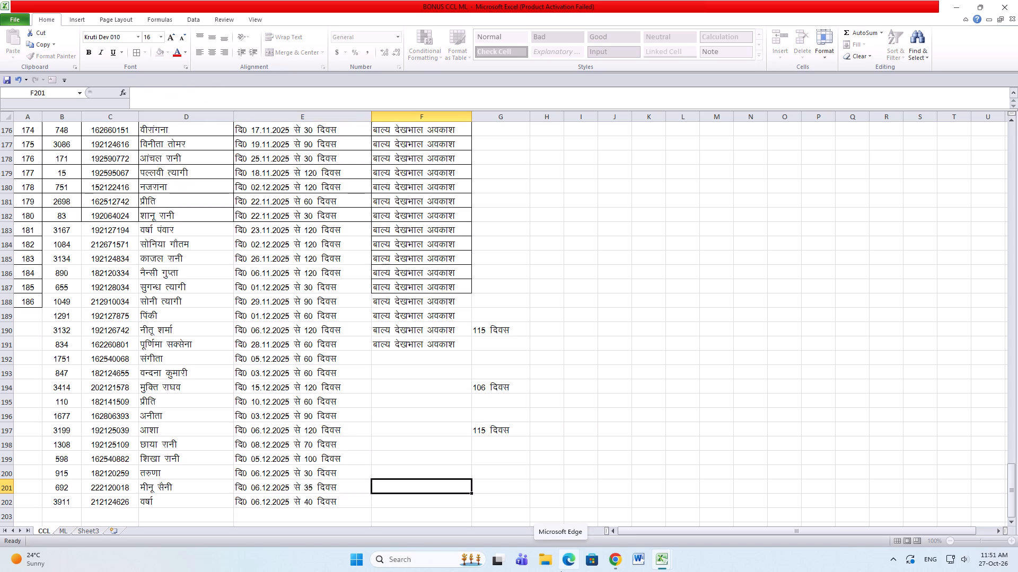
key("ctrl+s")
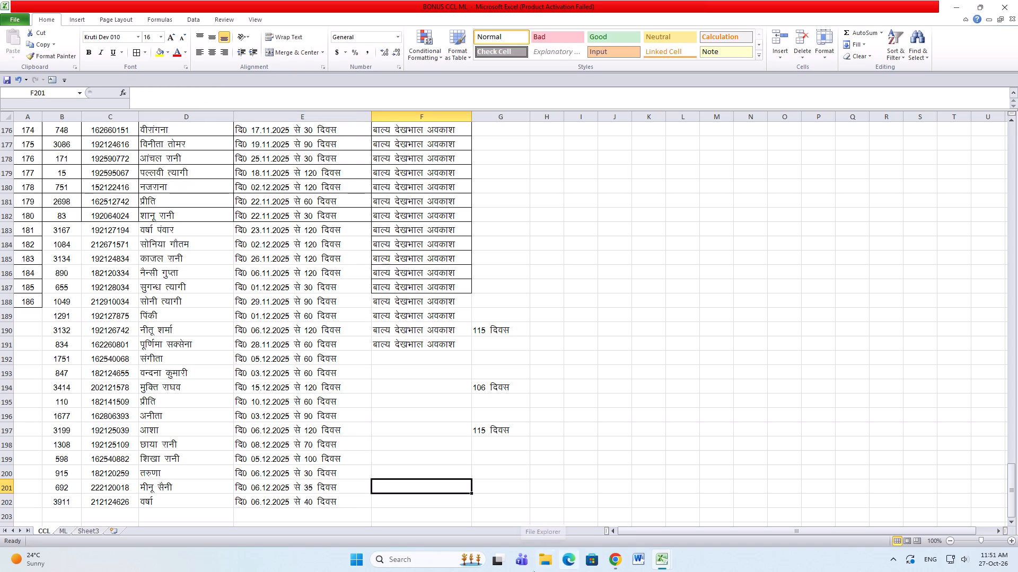
Switch to the ML sheet and enter the next employee's two identification numbers and name in B66:D66.
left_click(63, 531)
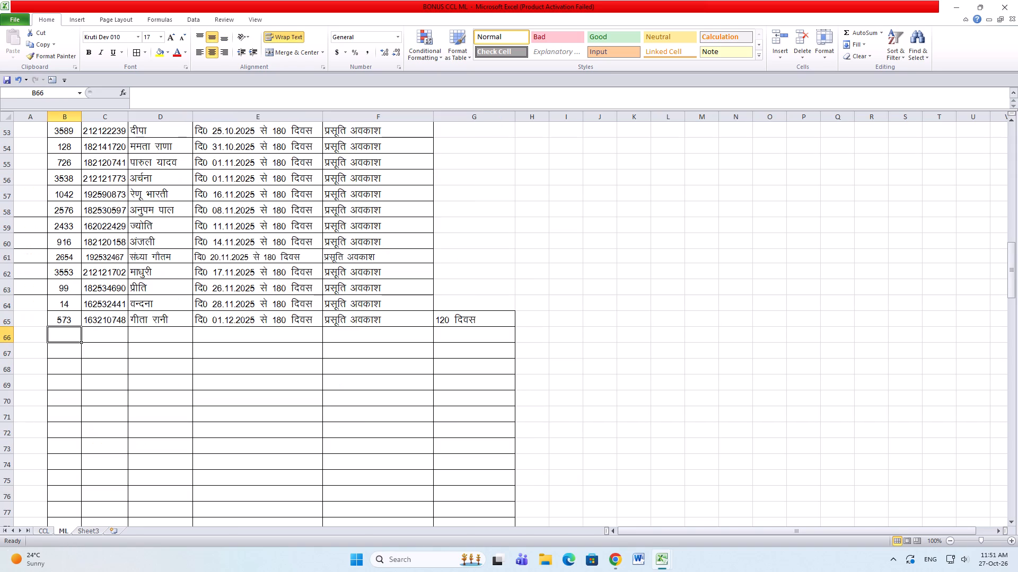
left_click(62, 333)
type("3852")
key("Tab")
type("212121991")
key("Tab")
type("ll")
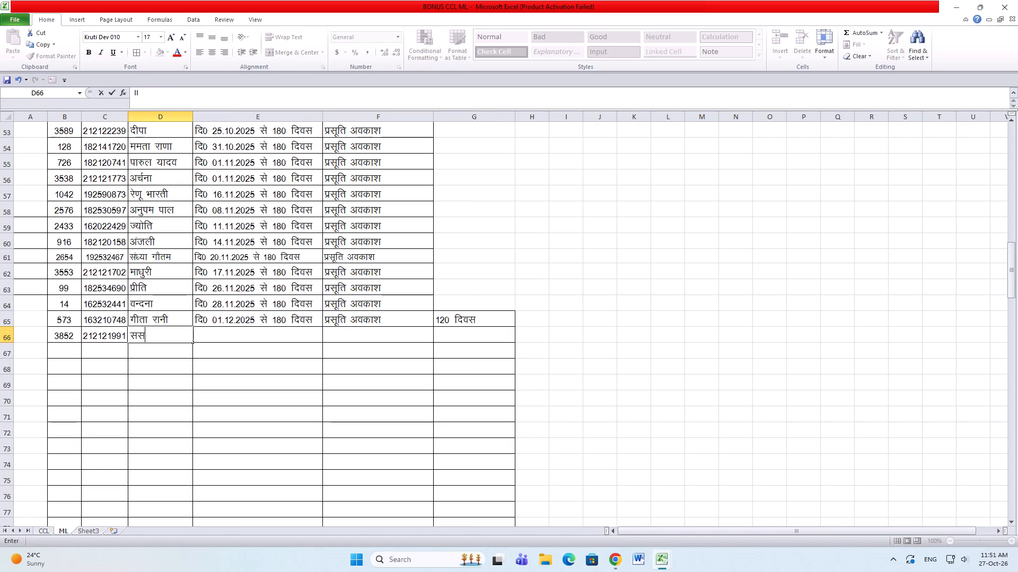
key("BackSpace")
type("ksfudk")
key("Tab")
Enter the leave period दि0 08.12.2025 से 180 दिवस in E66 and the leave type प्रसूति अवकाश in F66.
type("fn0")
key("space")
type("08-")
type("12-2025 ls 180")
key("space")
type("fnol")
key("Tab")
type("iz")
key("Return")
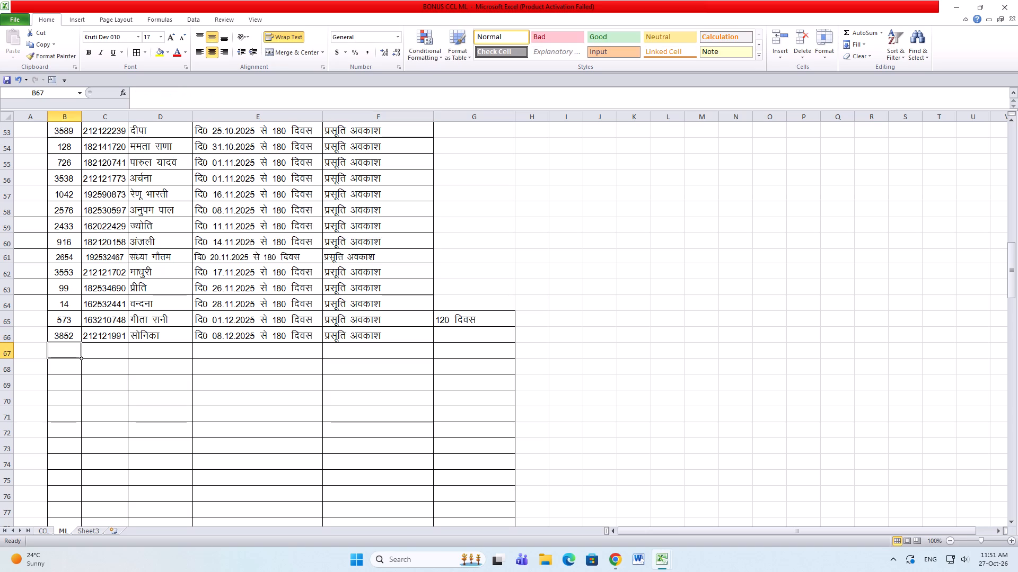
Enter the next employee's two identification numbers and name in B67:D67.
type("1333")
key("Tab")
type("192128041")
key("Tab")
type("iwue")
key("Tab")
Enter the leave period दि0 04.12.2025 से 180 दिवस in E67 and the leave type प्रसूति अवकाश in F67.
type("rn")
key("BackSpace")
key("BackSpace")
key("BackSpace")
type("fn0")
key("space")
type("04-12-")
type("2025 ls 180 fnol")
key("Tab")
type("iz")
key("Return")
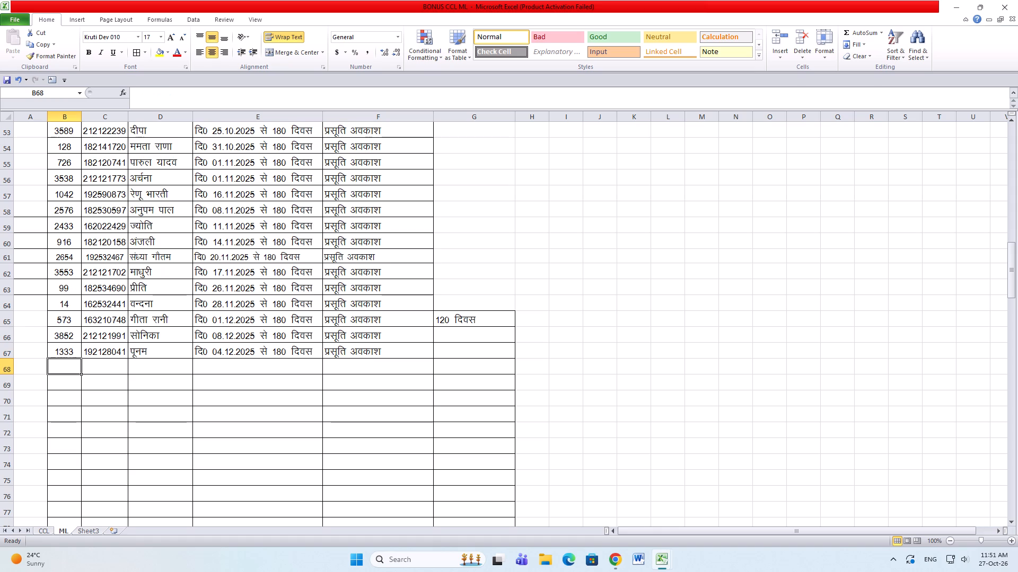
Enter the next employee's two identification numbers and name in B68:D68.
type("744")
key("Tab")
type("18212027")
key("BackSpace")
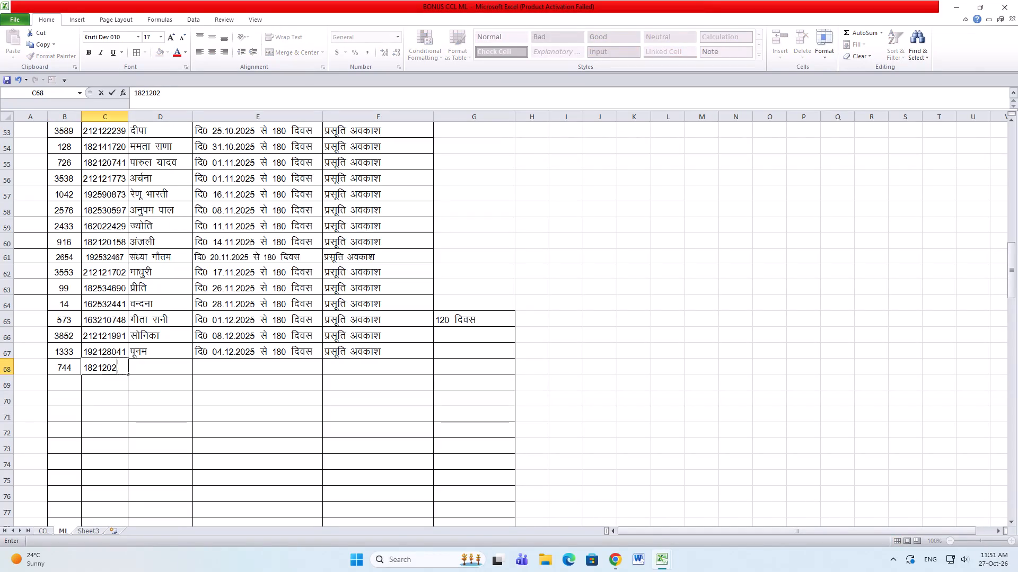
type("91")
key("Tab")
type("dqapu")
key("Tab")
Enter the leave period of 180 days from 07.12.2025 in E68 and the leave type प्रसूति अवकाश in F68, and save the workbook.
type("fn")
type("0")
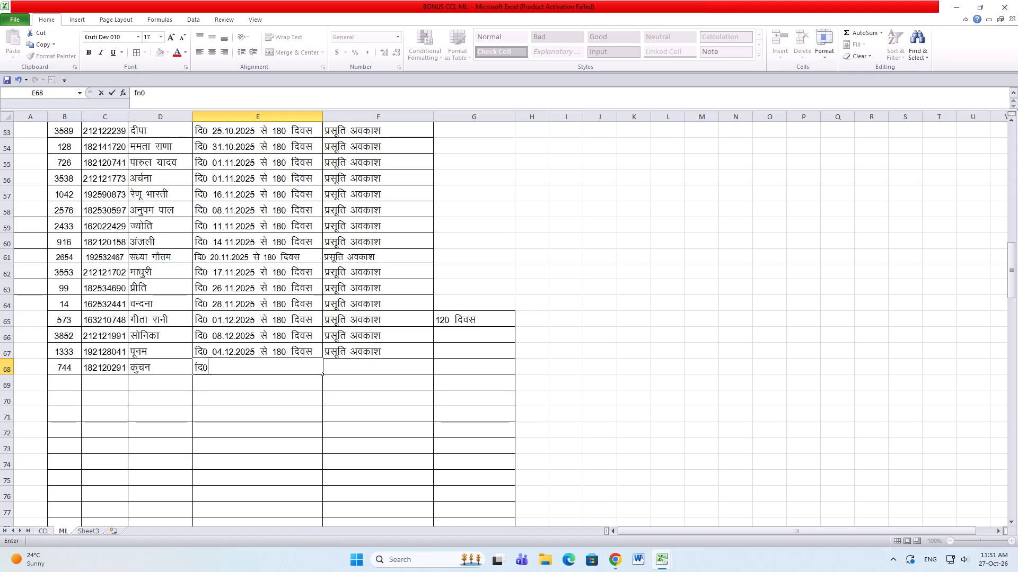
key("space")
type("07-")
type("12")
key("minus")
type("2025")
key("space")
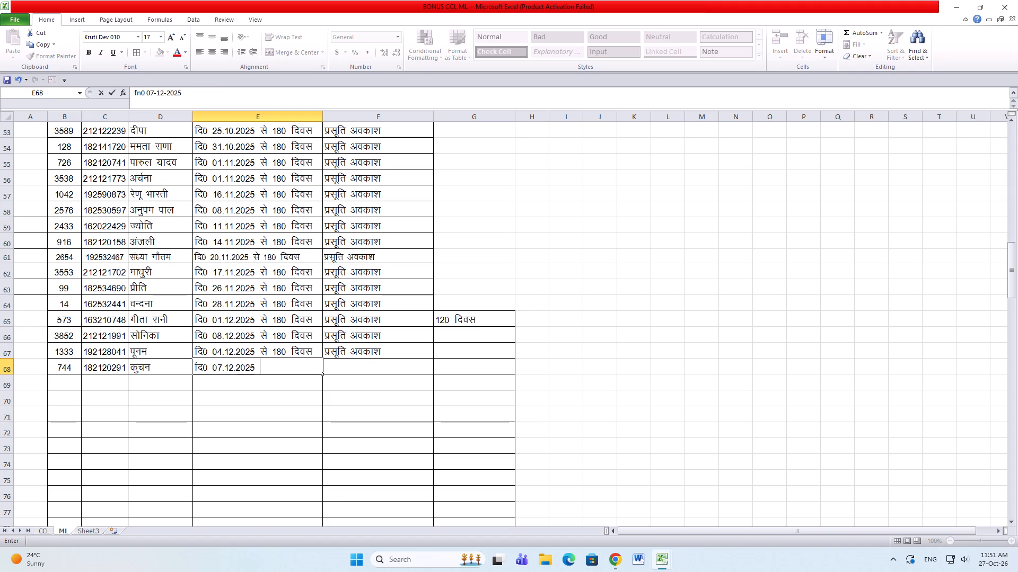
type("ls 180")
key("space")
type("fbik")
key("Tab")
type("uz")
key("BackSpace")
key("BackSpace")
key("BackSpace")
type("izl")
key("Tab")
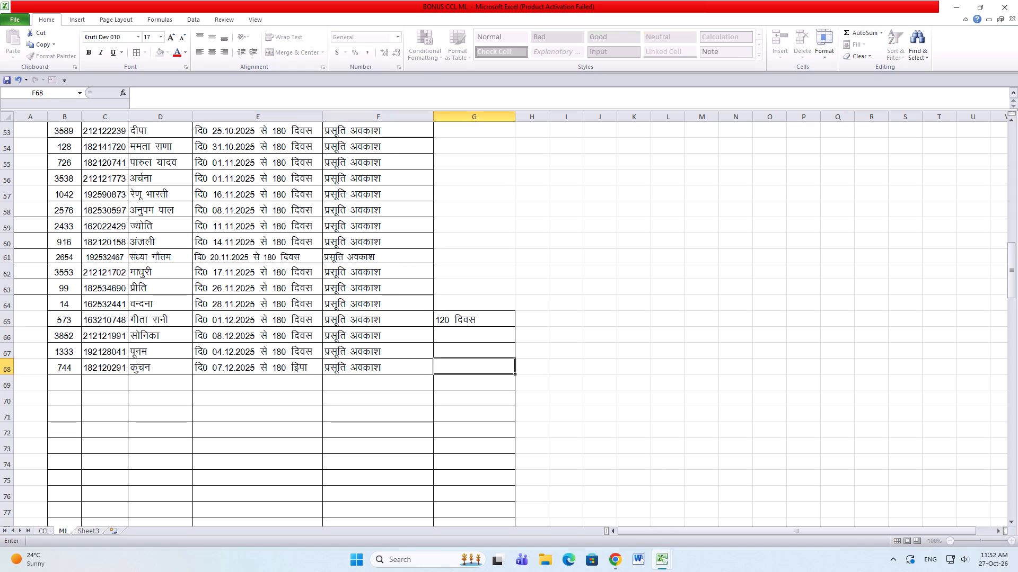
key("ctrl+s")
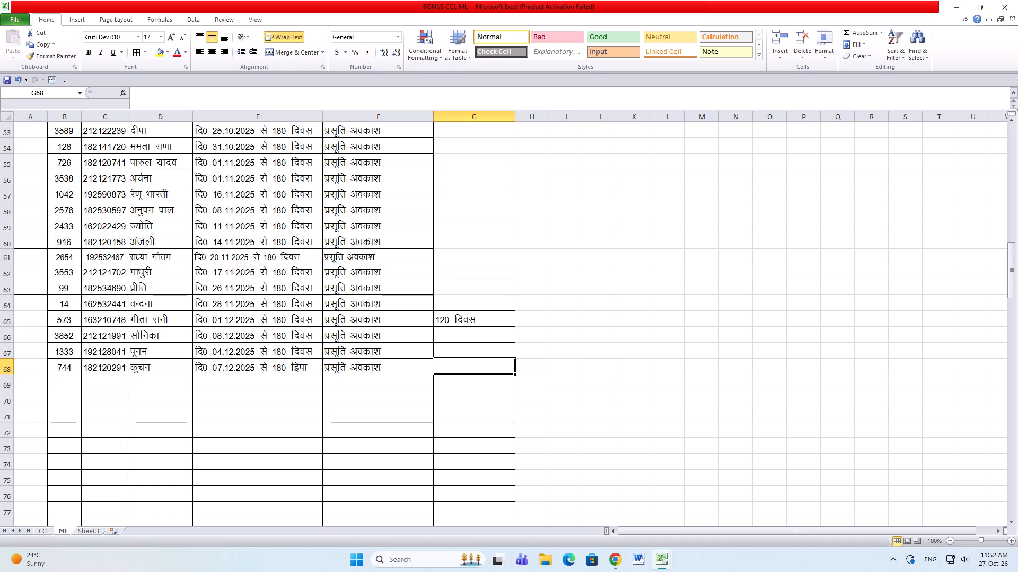
Switch to the DOB workbook and calculate the period with the FROM date in A3 set to 08-12-2025.
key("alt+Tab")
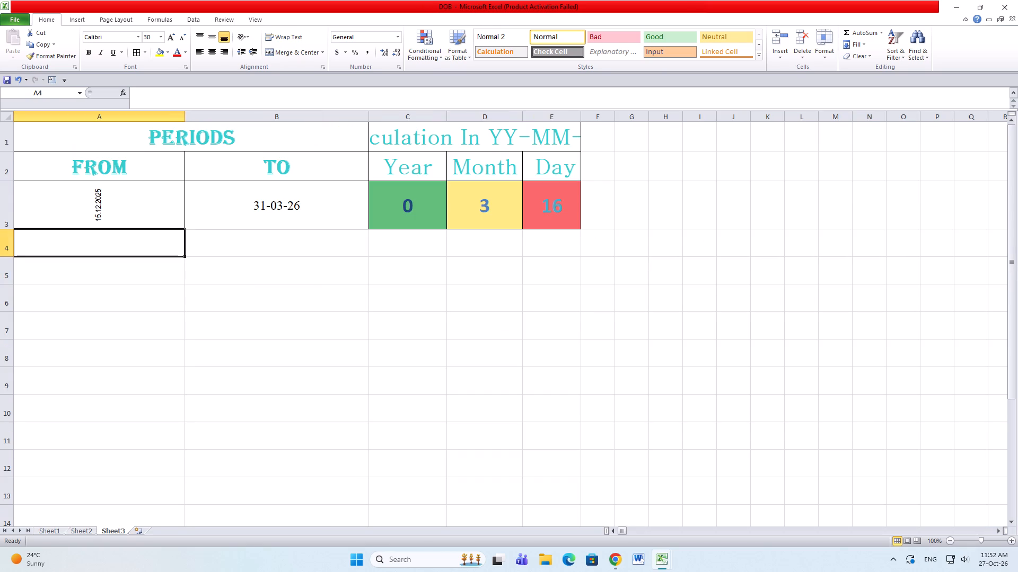
left_click(127, 200)
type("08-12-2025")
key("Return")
Switch back to the BONUS CCL ML workbook and enter 113 दिवस in G66 of the ML sheet.
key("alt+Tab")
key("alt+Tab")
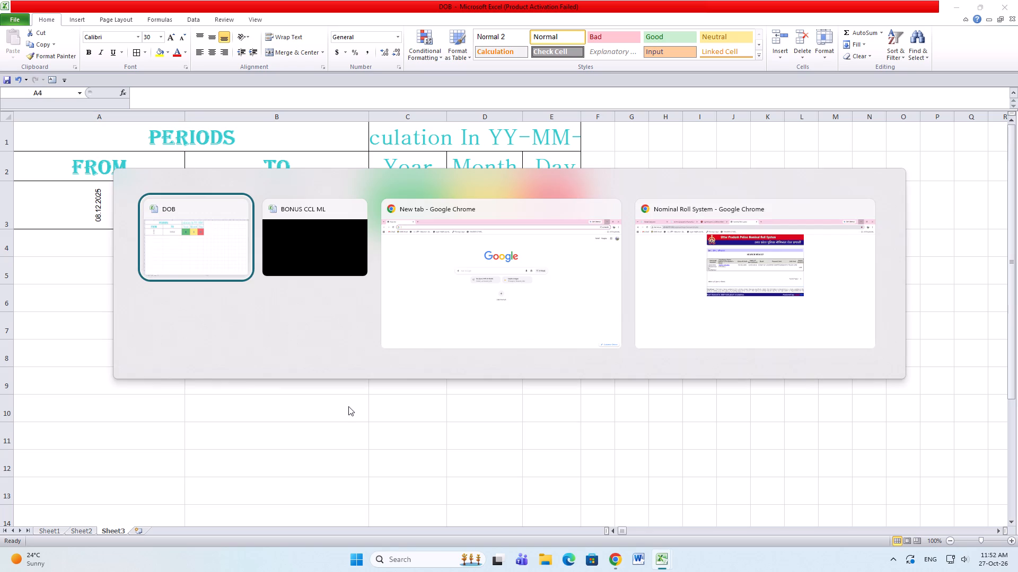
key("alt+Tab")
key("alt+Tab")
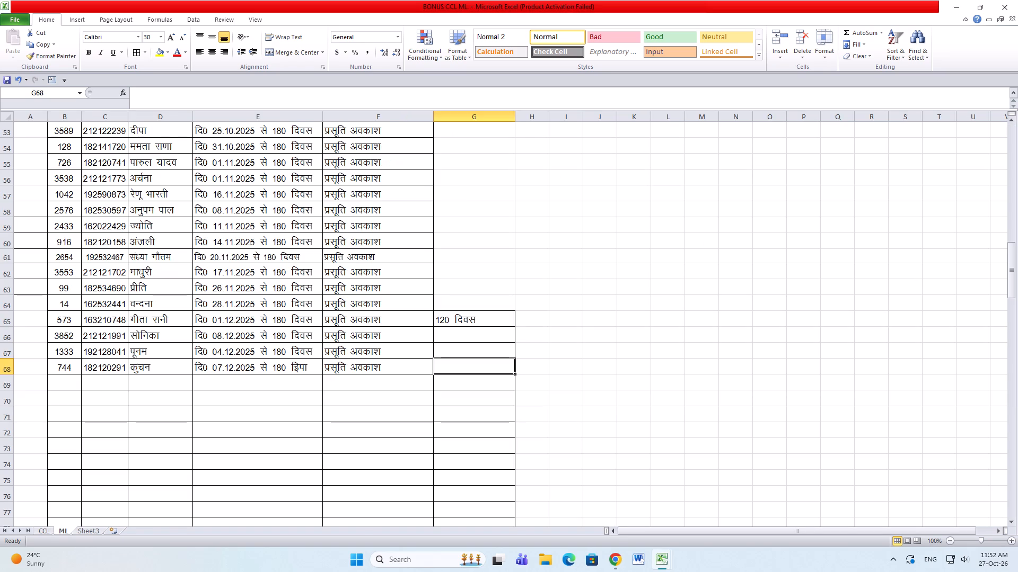
left_click(450, 329)
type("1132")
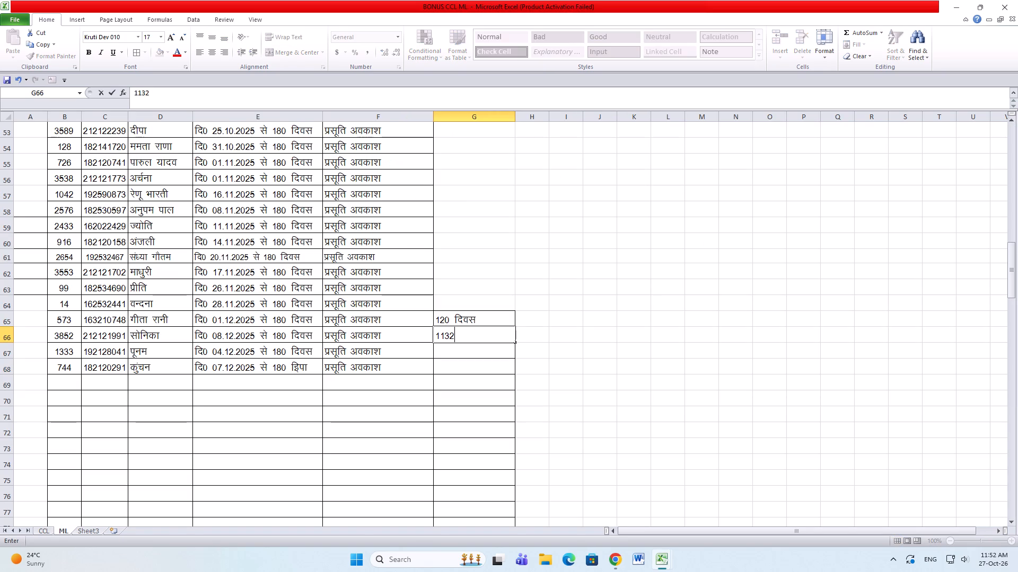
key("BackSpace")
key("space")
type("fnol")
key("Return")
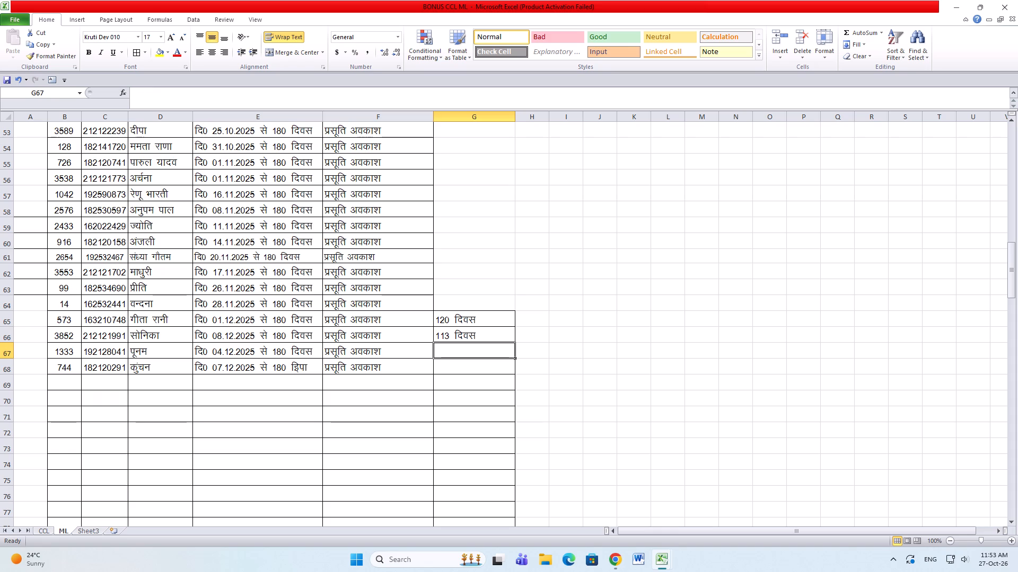
Switch to the DOB workbook and calculate the period with the FROM date in A3 set to 28-11-2025.
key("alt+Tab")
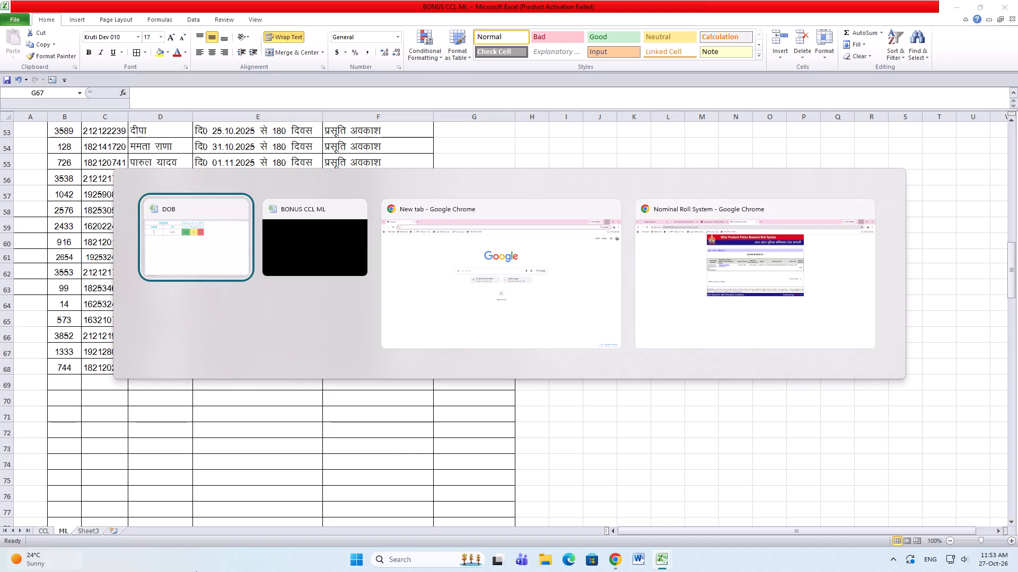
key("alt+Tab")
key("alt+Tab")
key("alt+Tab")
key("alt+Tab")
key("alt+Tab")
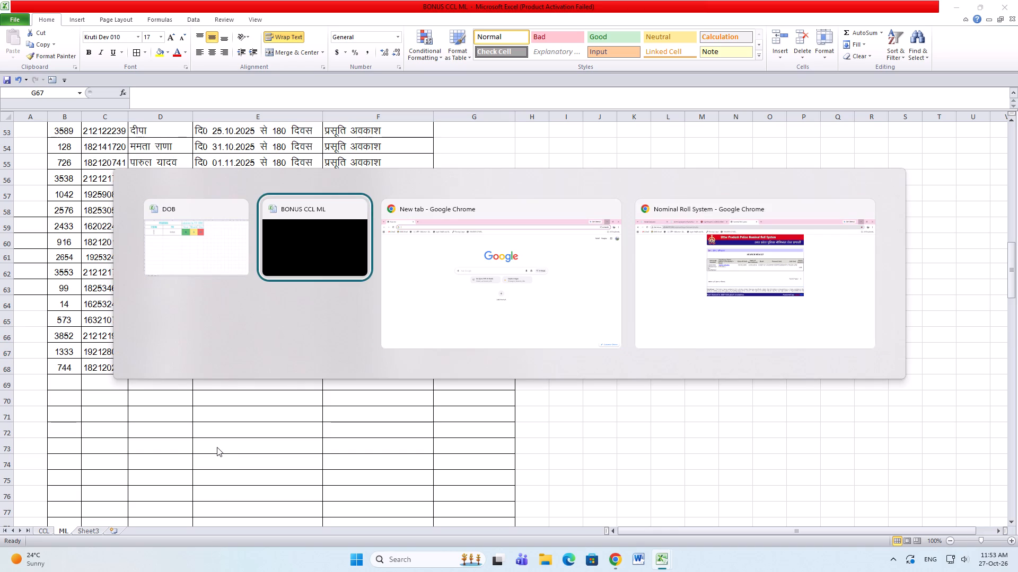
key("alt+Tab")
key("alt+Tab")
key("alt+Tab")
left_click(98, 199)
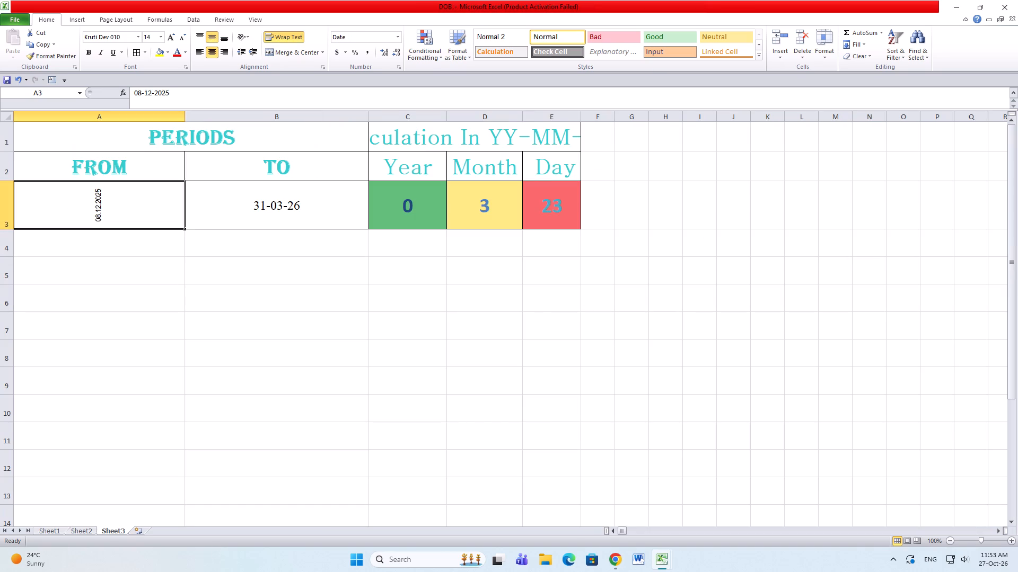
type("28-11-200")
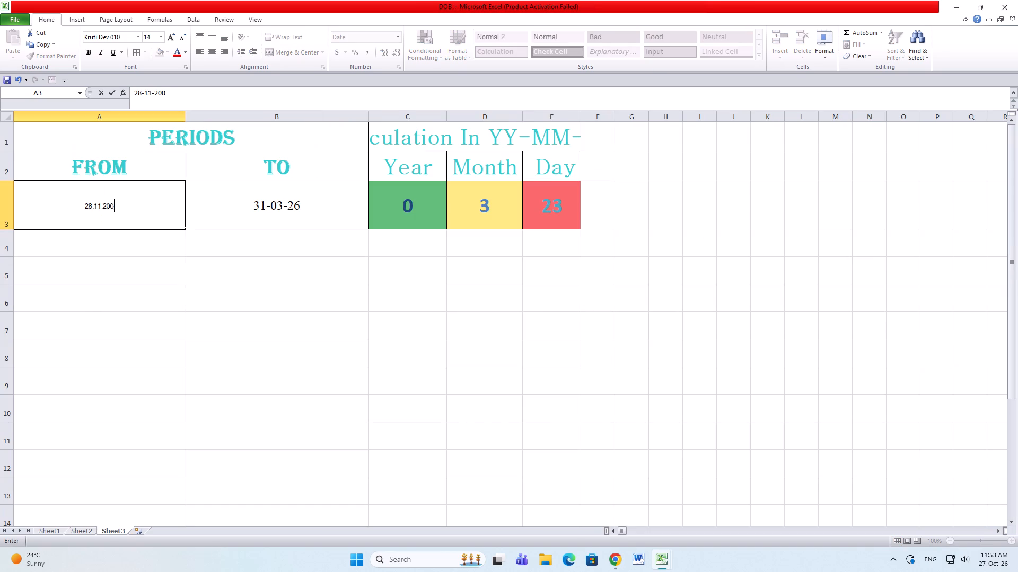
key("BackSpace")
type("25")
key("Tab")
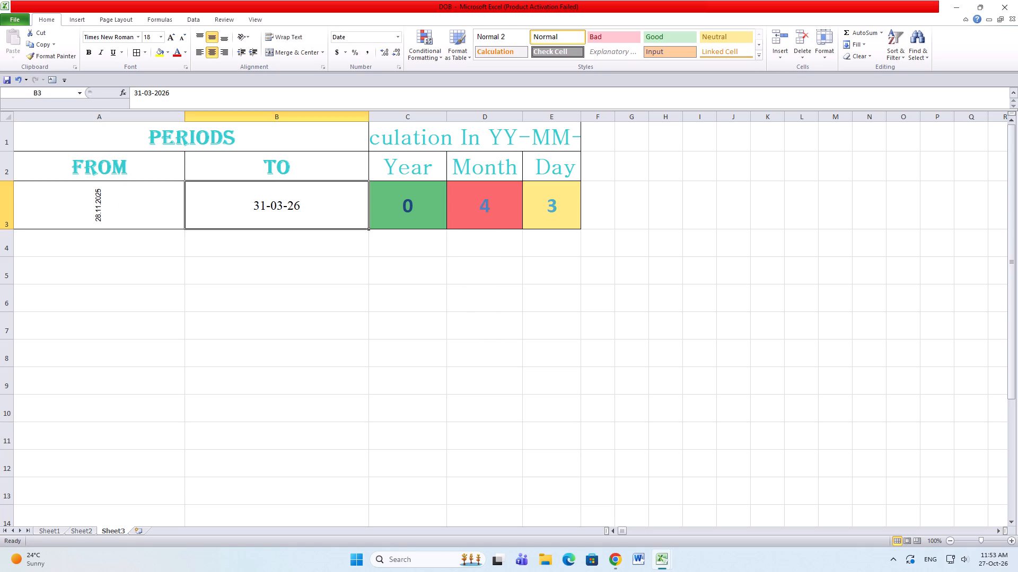
Switch back to the BONUS CCL ML workbook and enter 123 दिवस in G64 of the ML sheet.
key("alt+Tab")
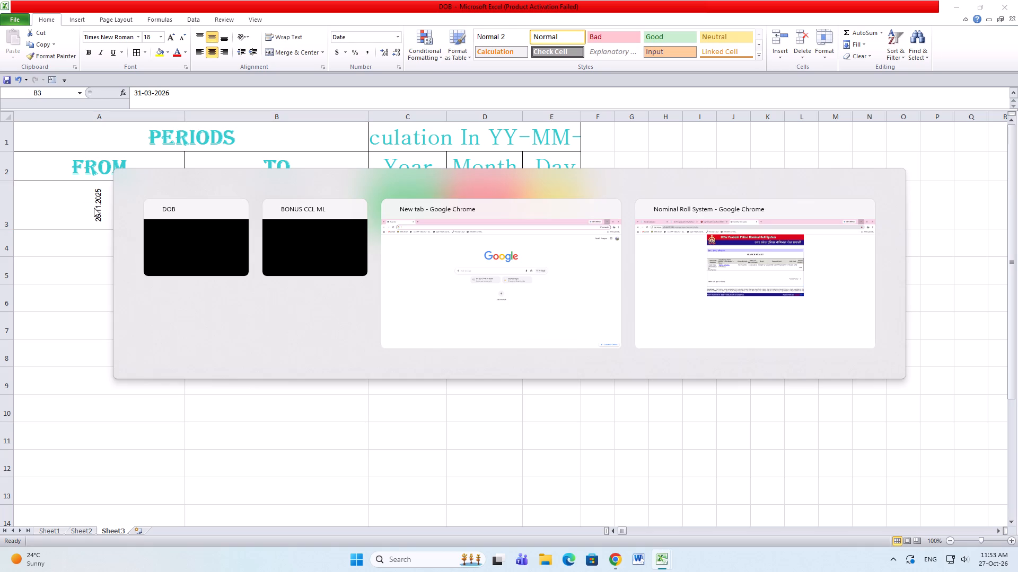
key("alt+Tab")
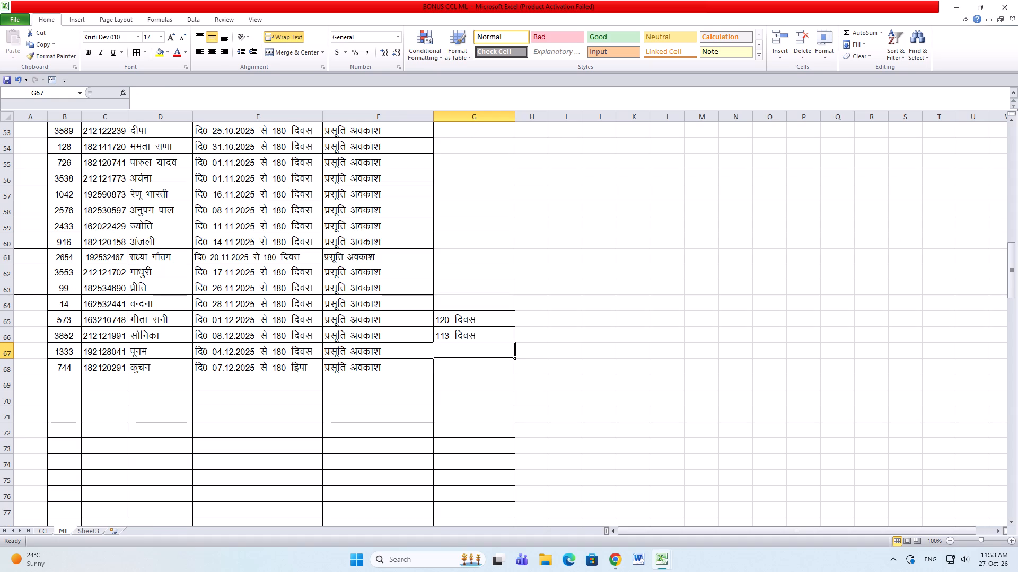
left_click(446, 305)
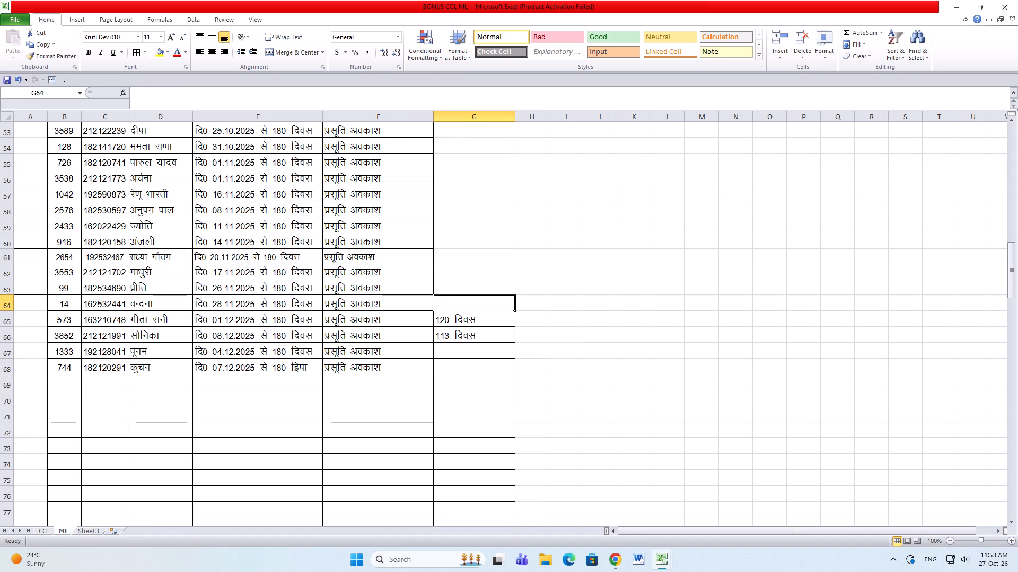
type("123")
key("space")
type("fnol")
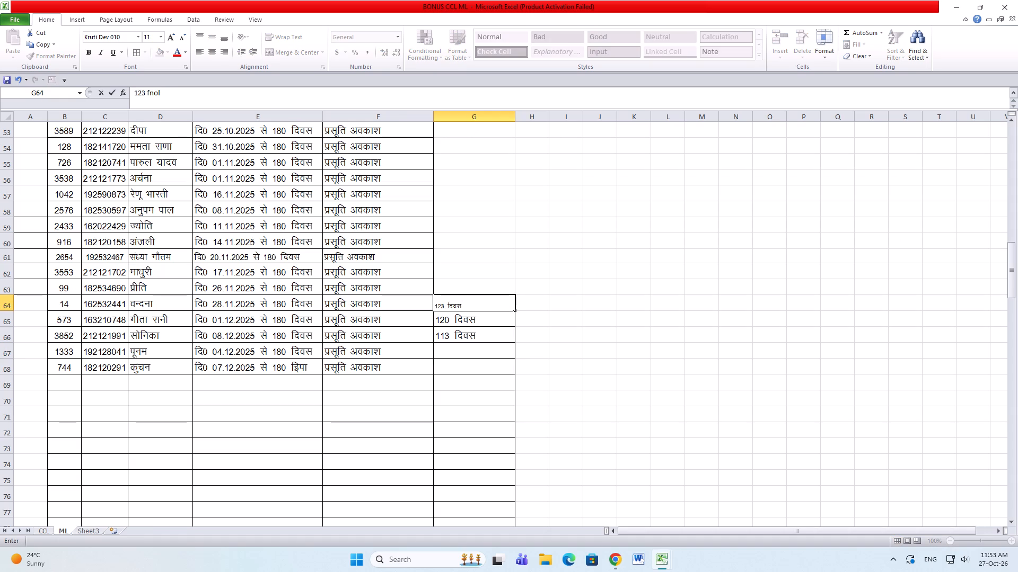
Enter 125 दिवस in G63 for the leave starting 26.11.2025 and save the workbook.
left_click(484, 284)
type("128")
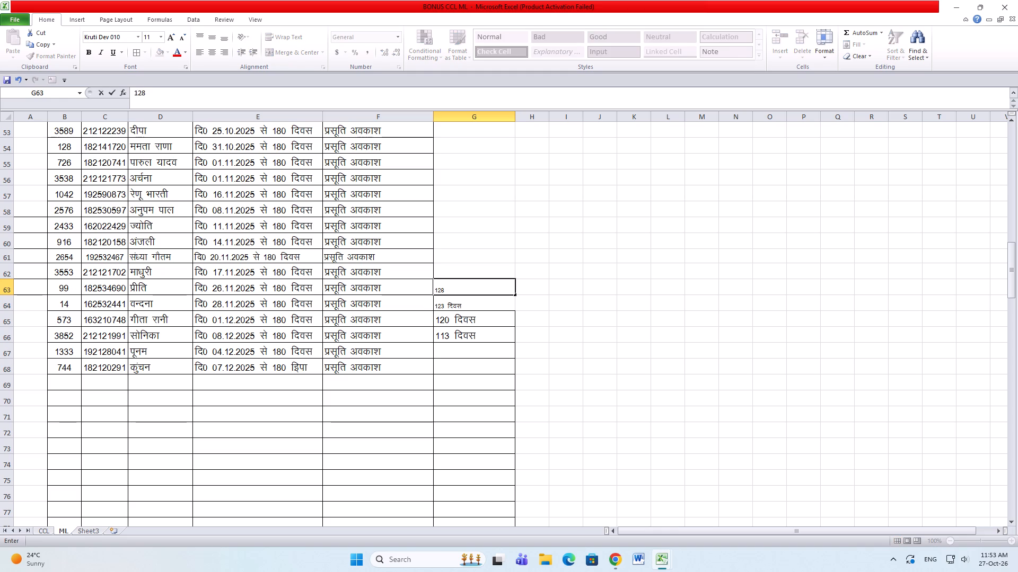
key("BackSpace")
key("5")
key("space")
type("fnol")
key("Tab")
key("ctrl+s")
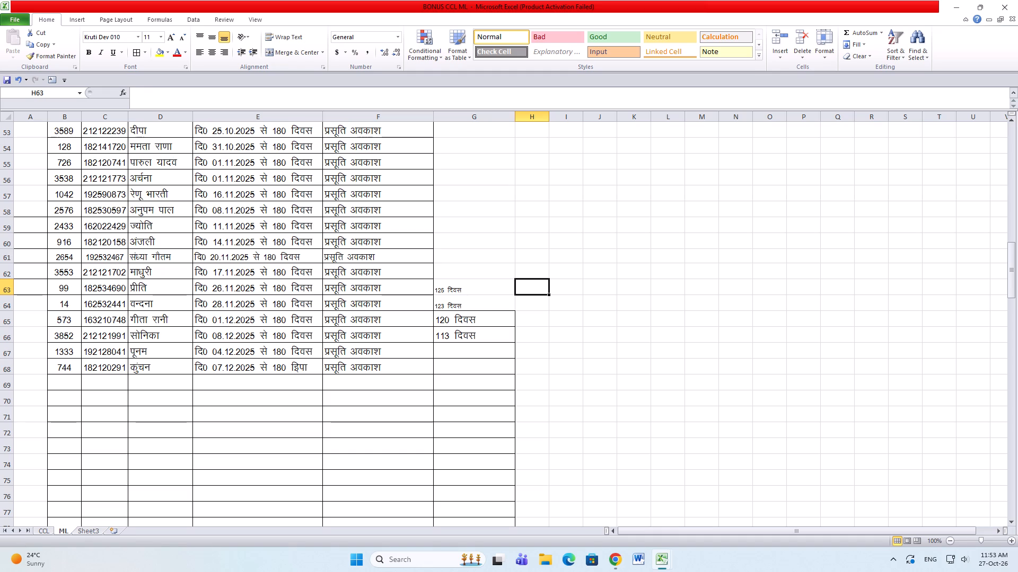
Copy the cell formatting of E65:F67 onto the day counts in G63:G64 and save the workbook.
left_click_drag(322, 324, 373, 348)
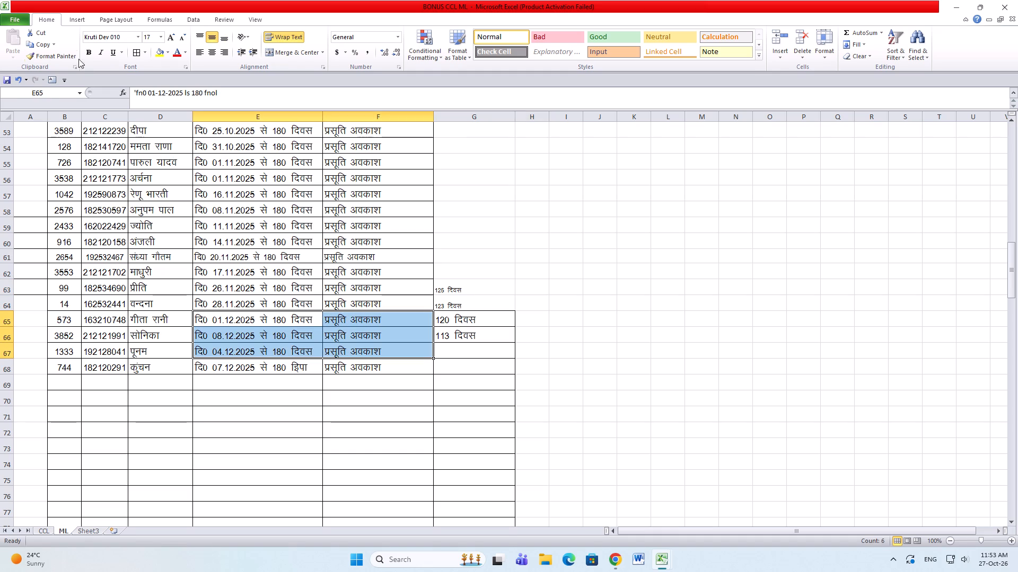
triple_click(72, 59)
left_click(72, 59)
left_click_drag(471, 285, 472, 299)
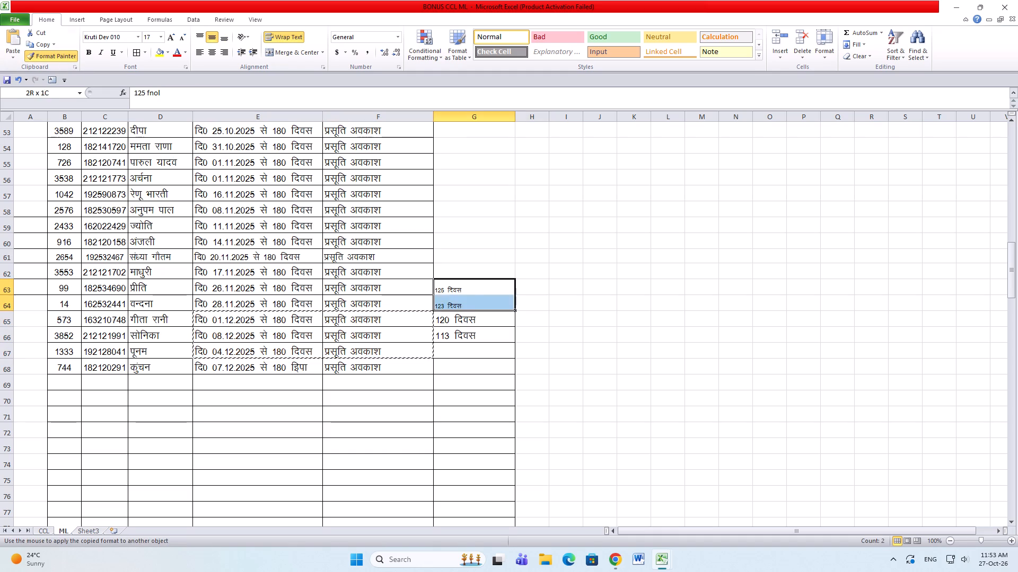
left_click_drag(472, 299, 472, 301)
left_click(467, 354)
key("ctrl+s")
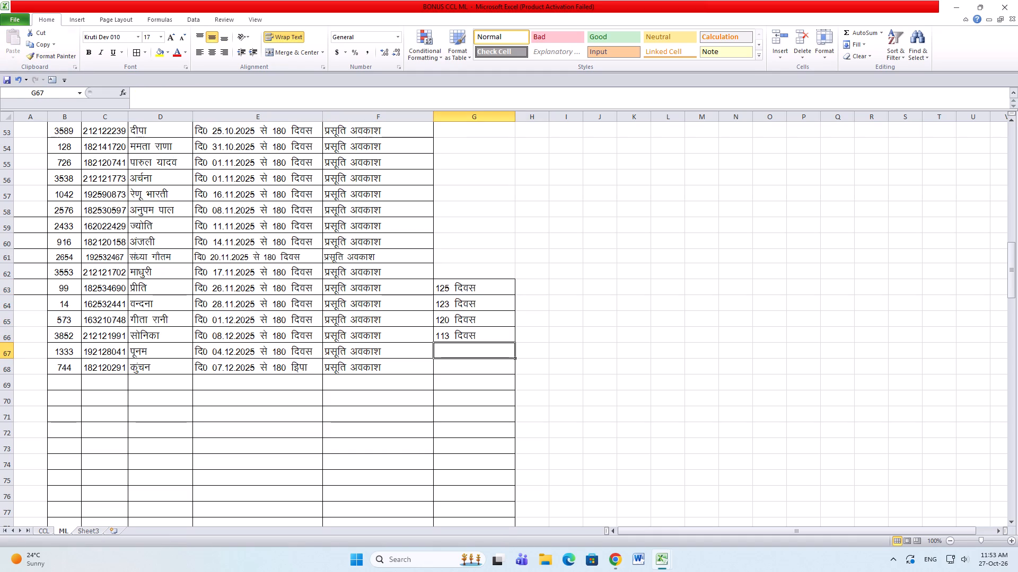
Switch to the DOB workbook and calculate the period with the FROM date in A3 set to 04-12-2025.
key("alt+Tab")
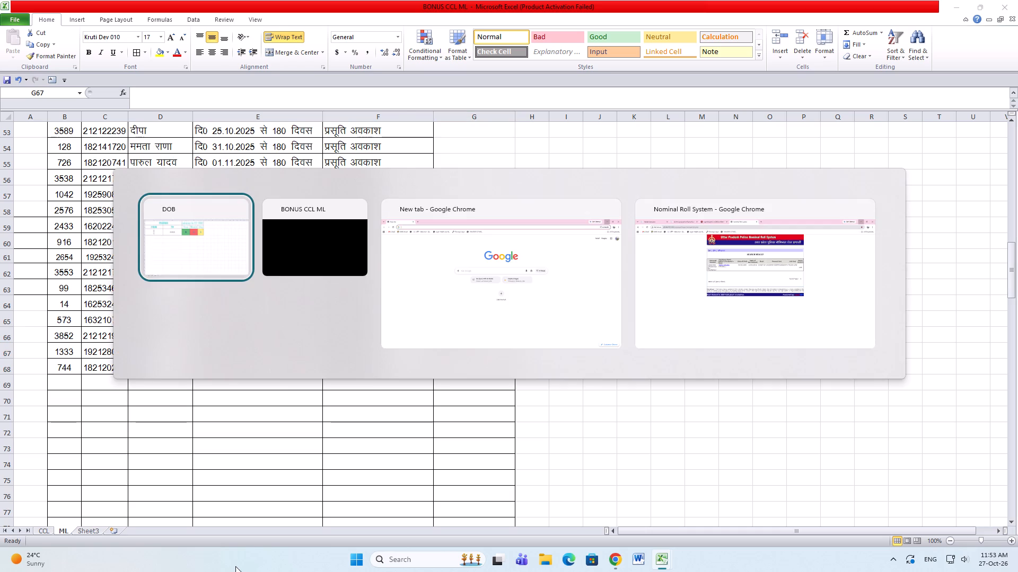
left_click_drag(93, 215, 101, 210)
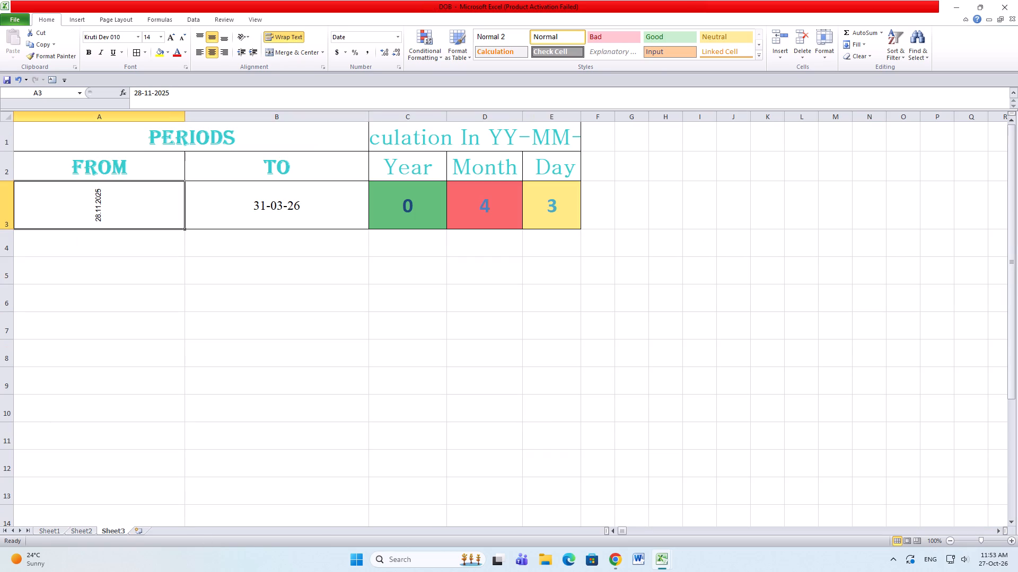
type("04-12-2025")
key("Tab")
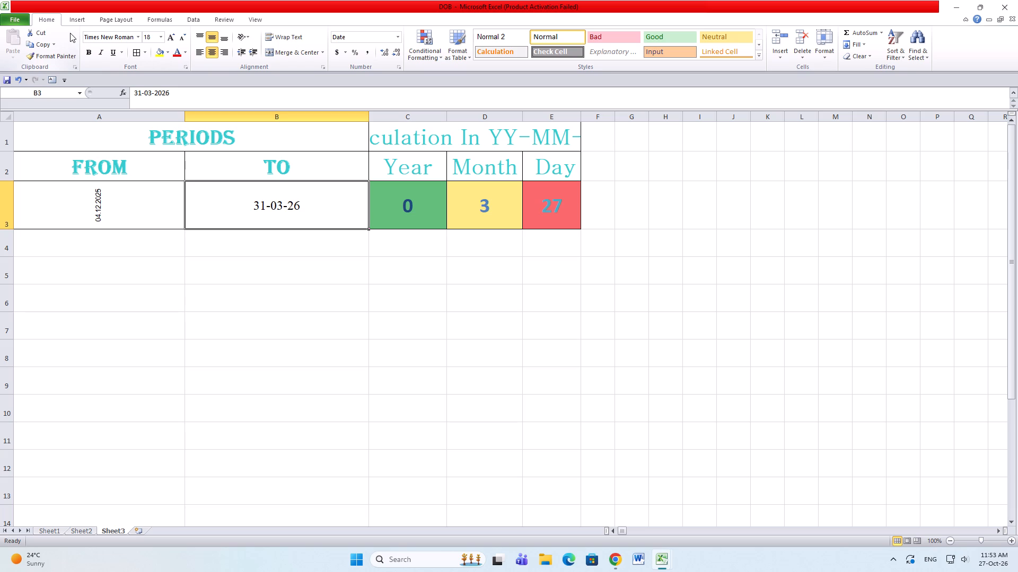
Switch back to the BONUS CCL ML workbook and enter 117 दिवस in G67 of the ML sheet.
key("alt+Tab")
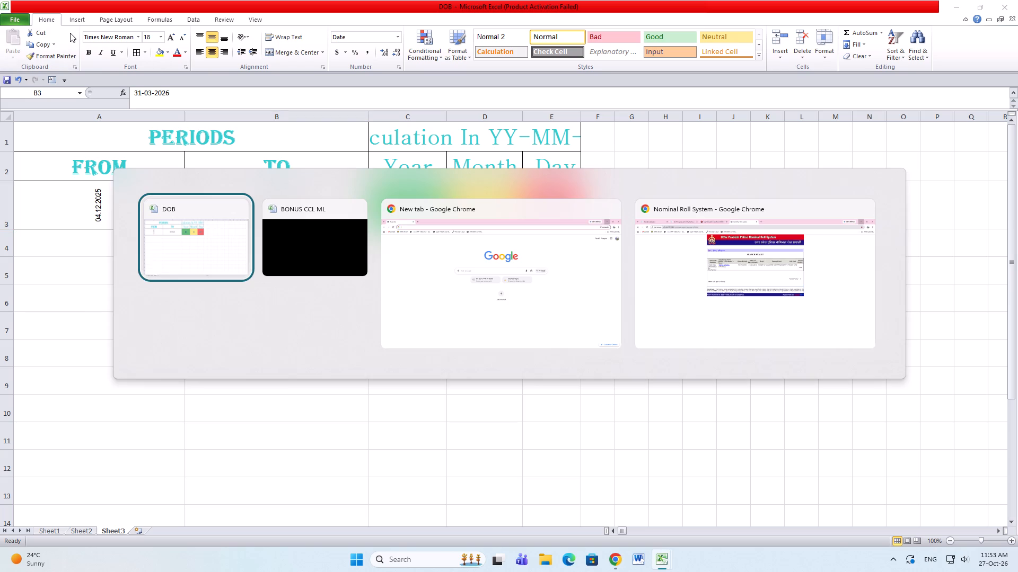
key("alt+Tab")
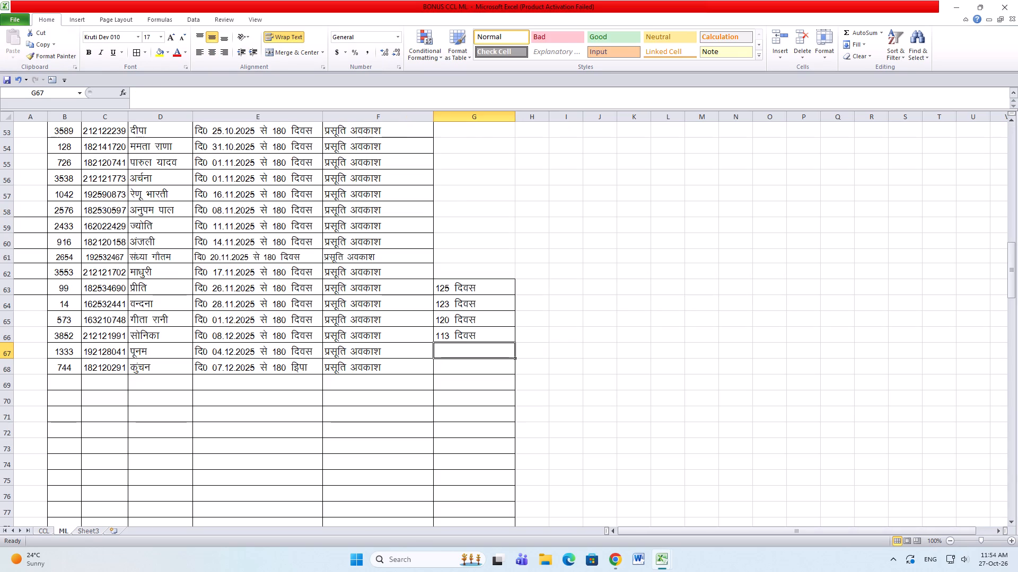
left_click(441, 352)
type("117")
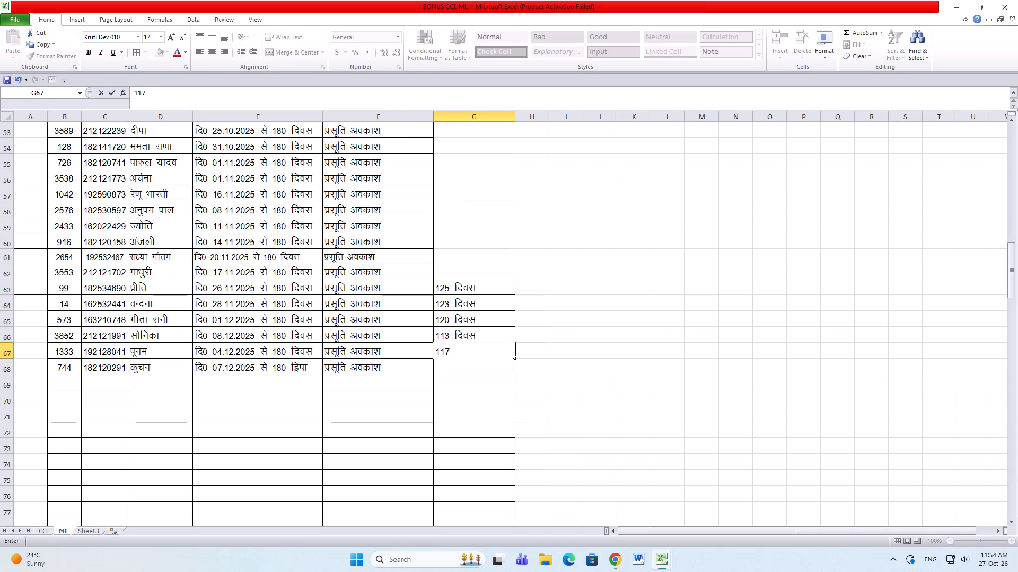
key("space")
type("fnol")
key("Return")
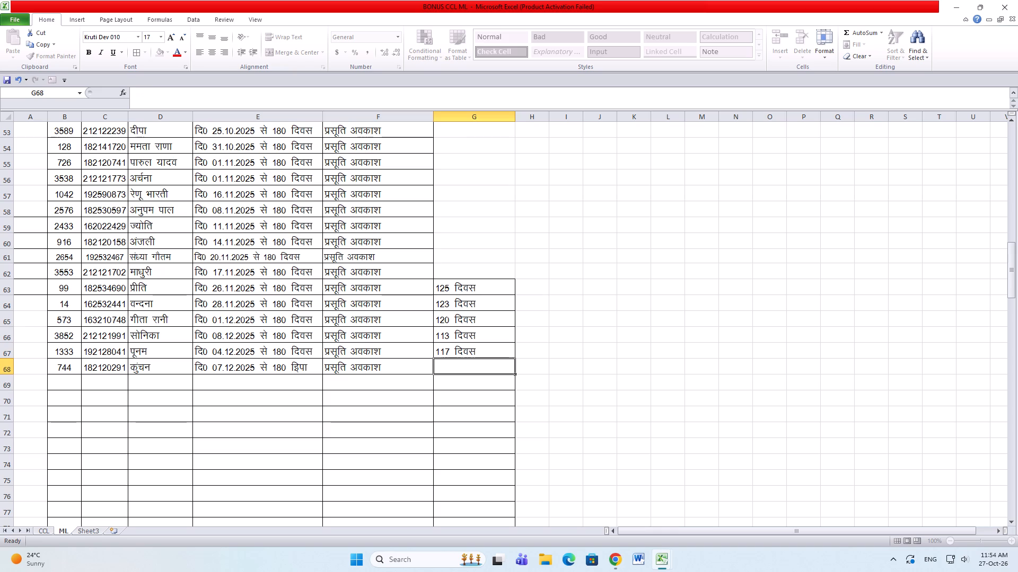
Switch to the DOB workbook and calculate the period with the FROM date in A3 set to 07-12-2025.
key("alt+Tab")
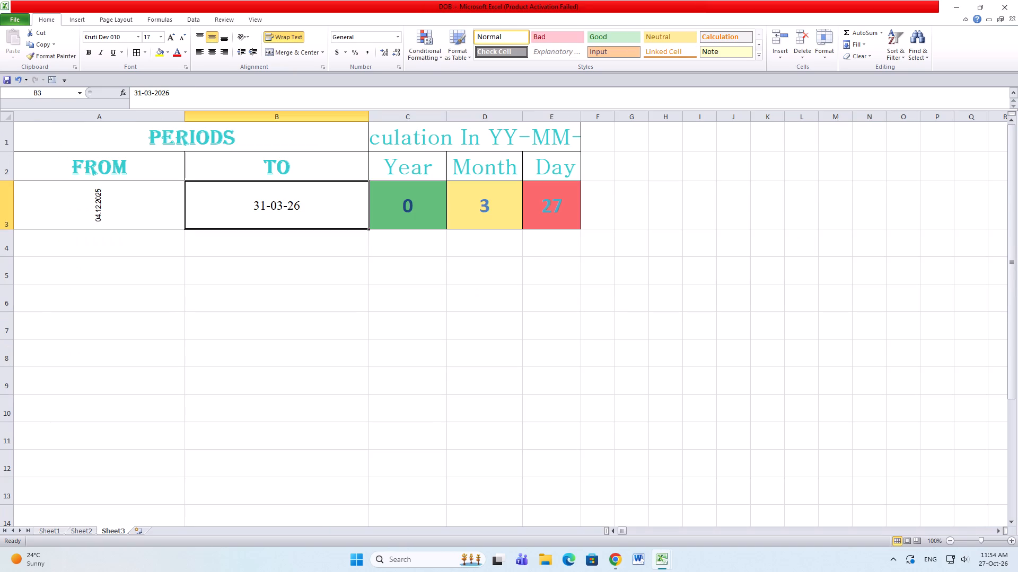
left_click(62, 210)
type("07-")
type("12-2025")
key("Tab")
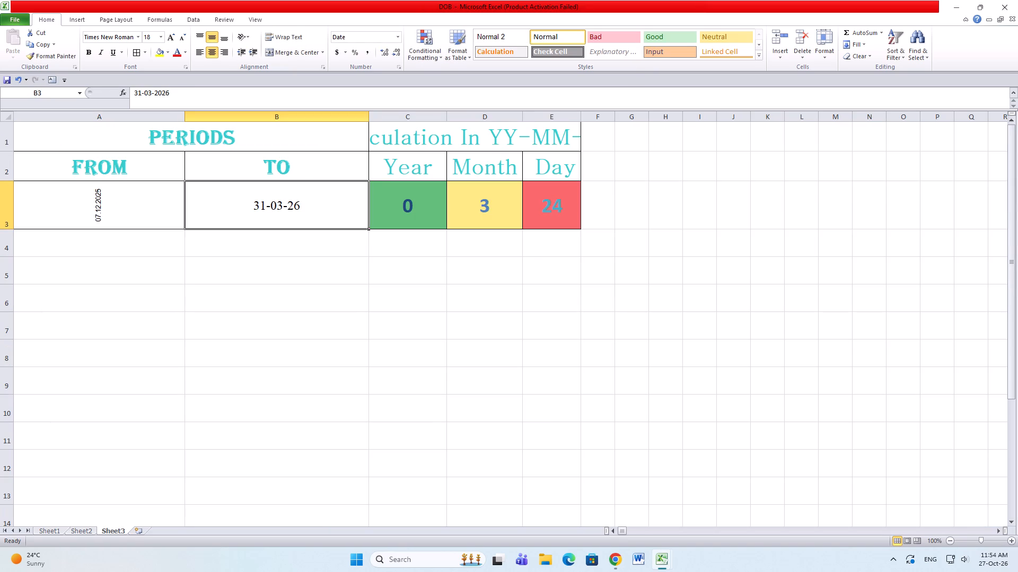
Switch back to the BONUS CCL ML workbook, enter 114 दिवस in G68 of the ML sheet and save the workbook.
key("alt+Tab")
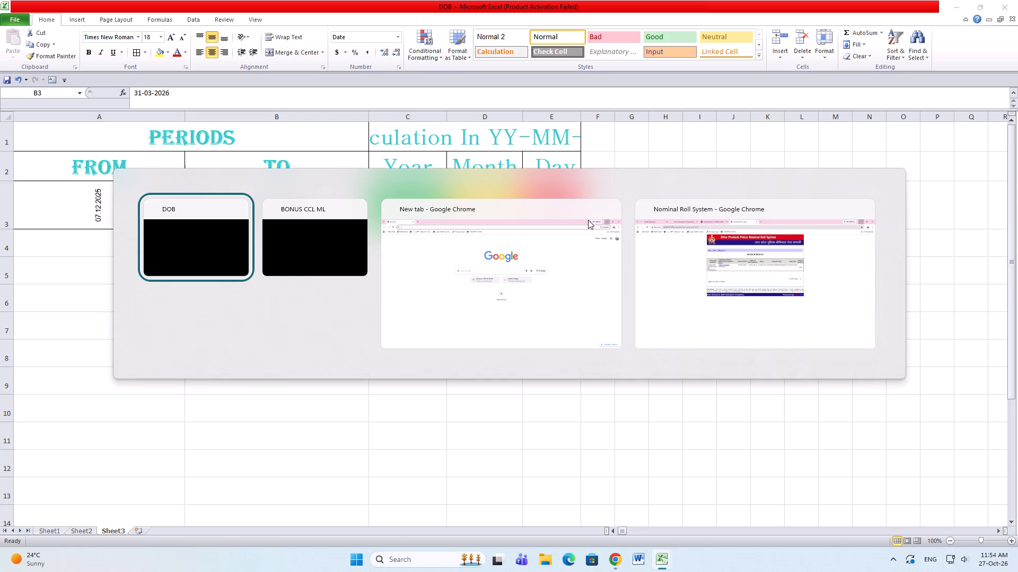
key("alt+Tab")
left_click(462, 362)
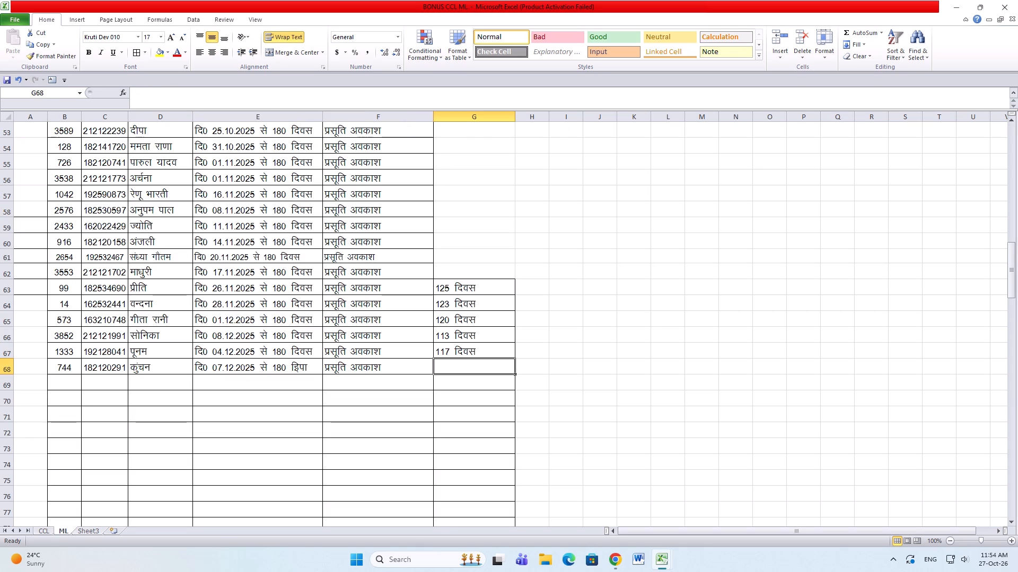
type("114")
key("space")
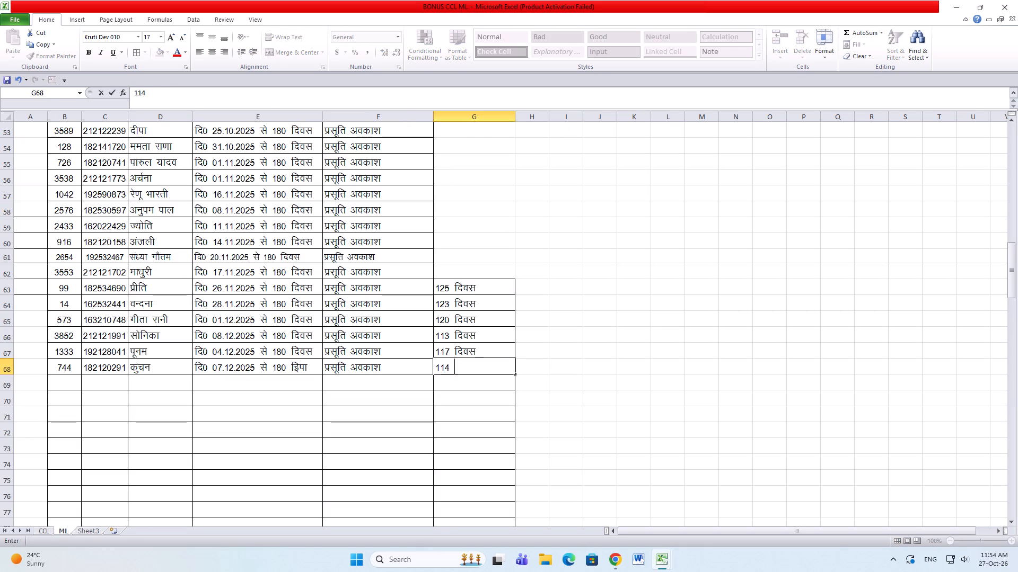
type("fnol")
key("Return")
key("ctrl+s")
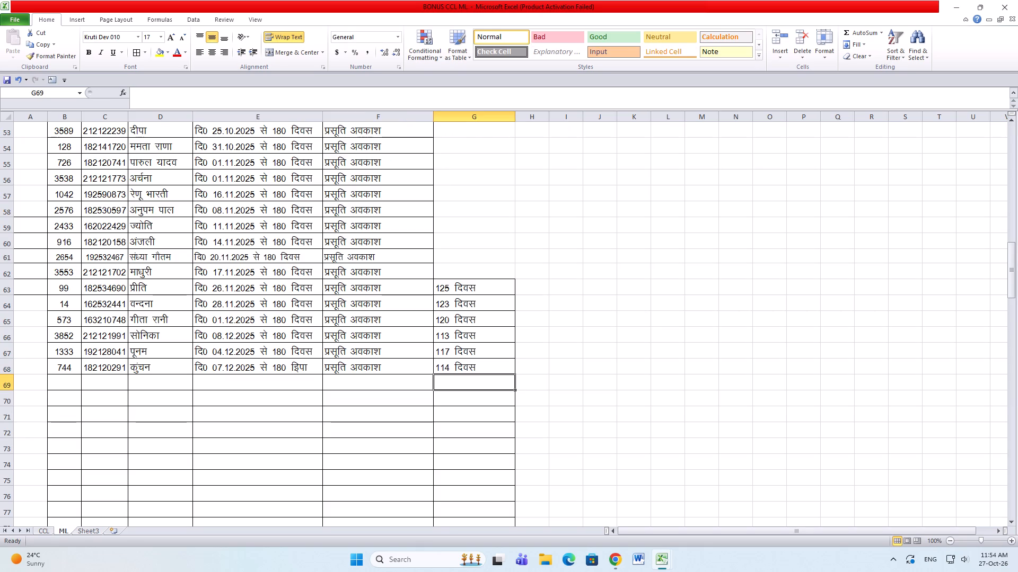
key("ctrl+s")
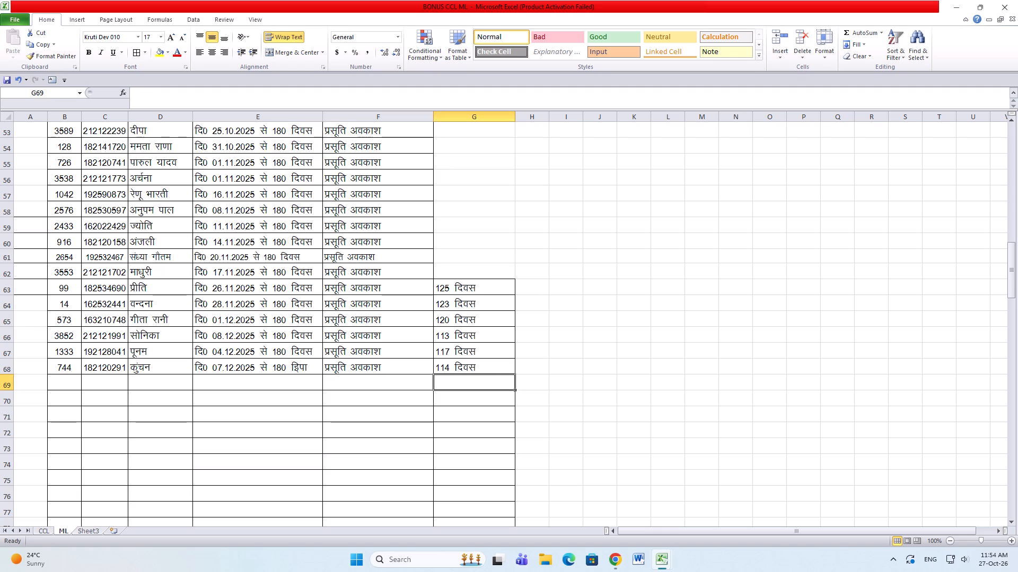
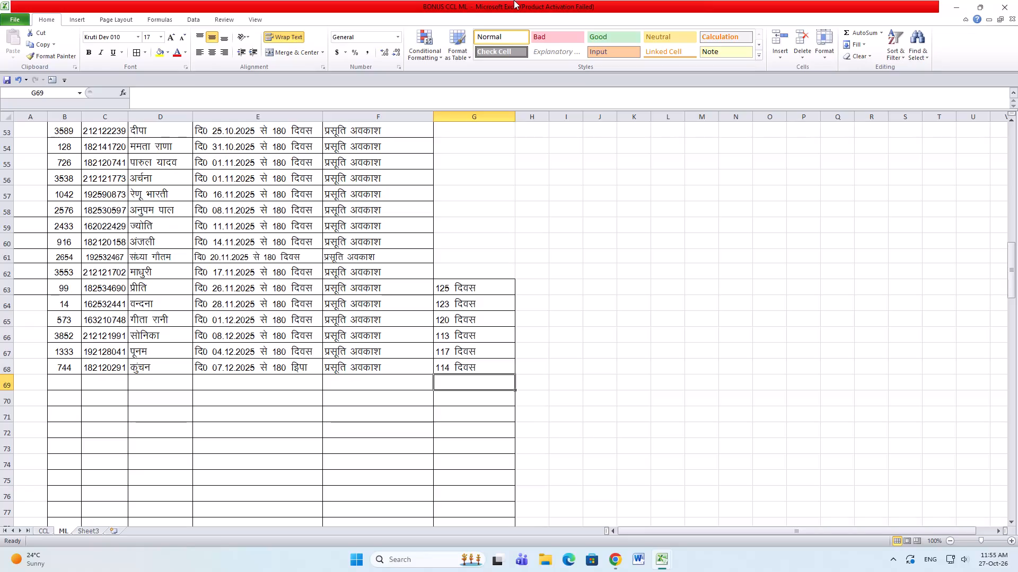
Save the BONUS CCL ML workbook.
key("ctrl+s")
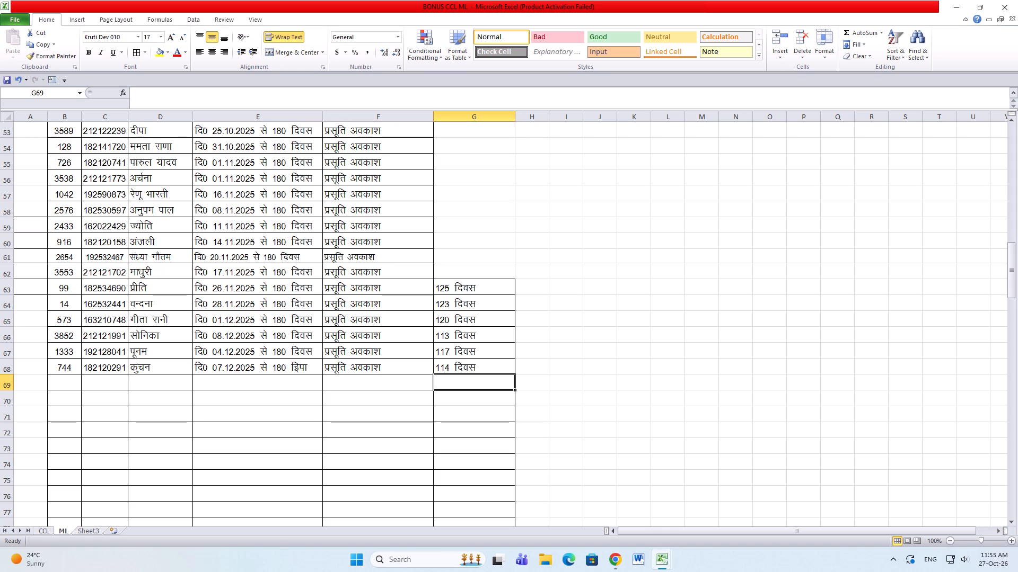
key("ctrl+s")
Enter the next employee's short number, nine-digit ID number and name in B69:D69 of the ML sheet.
left_click(63, 381)
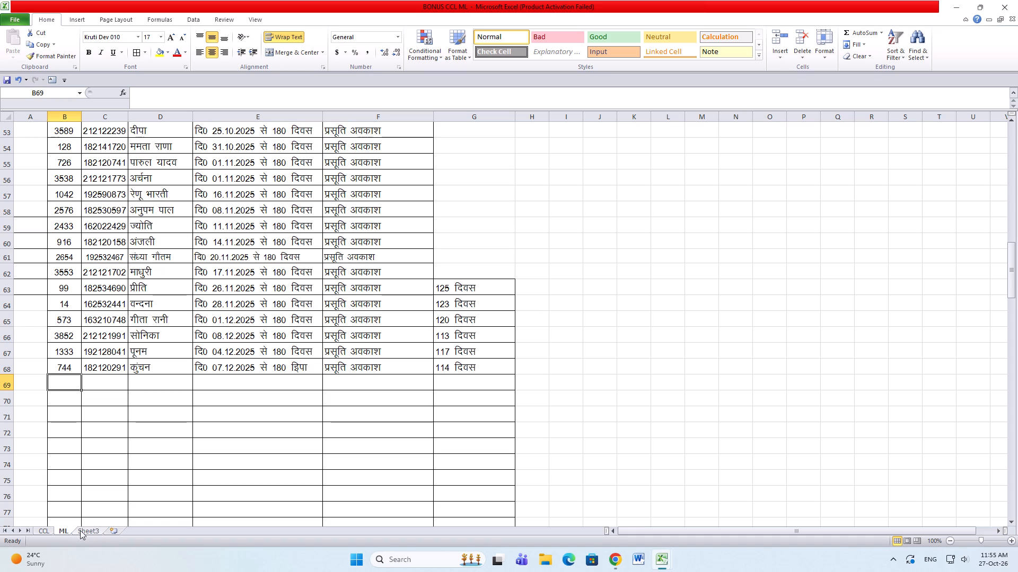
left_click(57, 379)
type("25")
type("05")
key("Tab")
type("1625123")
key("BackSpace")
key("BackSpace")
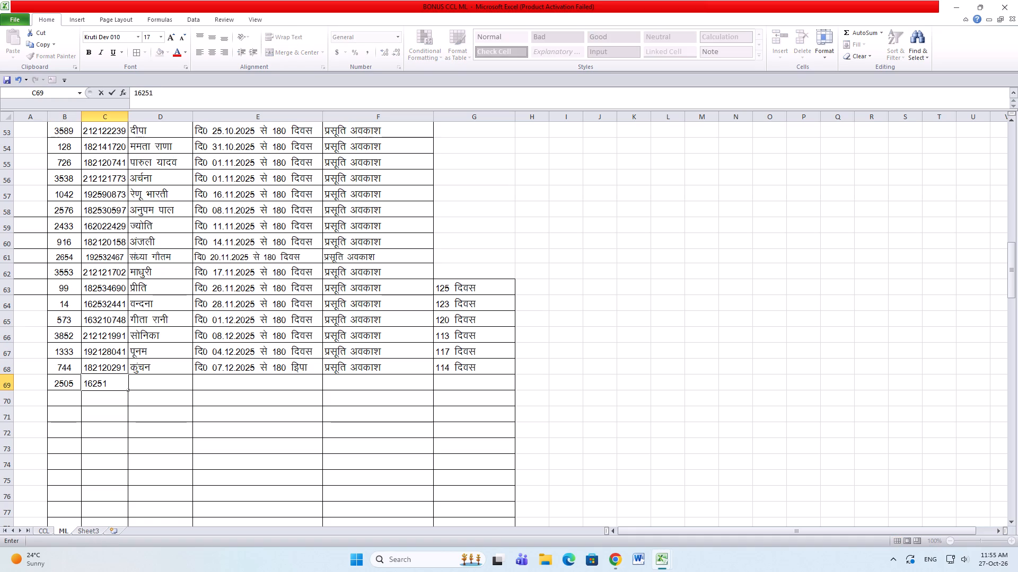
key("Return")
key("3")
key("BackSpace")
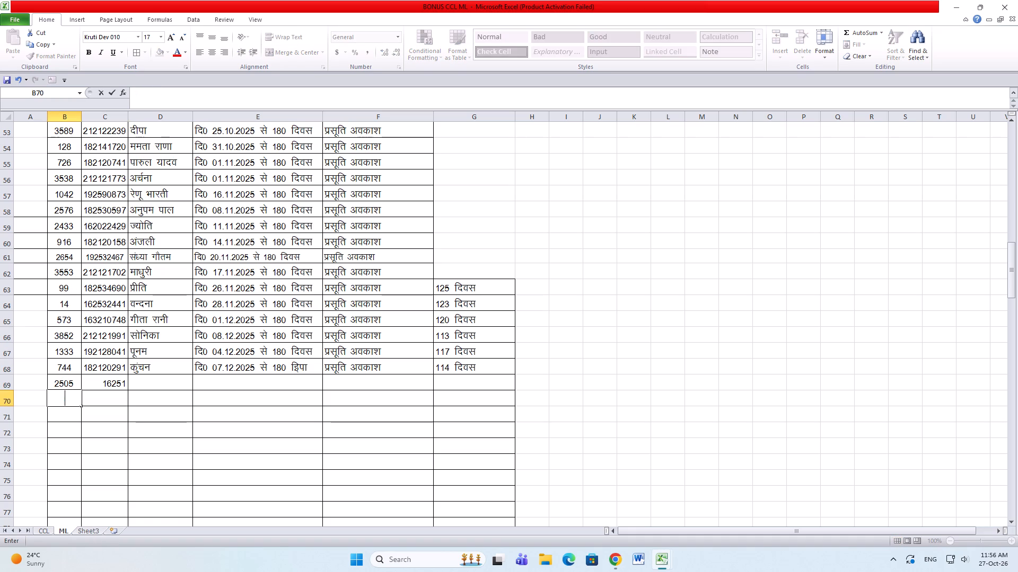
left_click(112, 387)
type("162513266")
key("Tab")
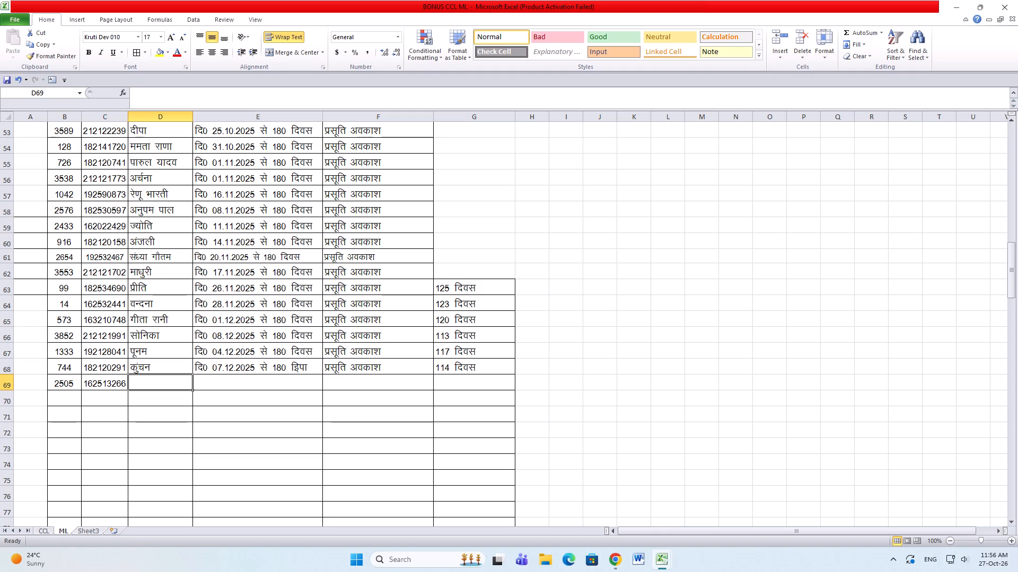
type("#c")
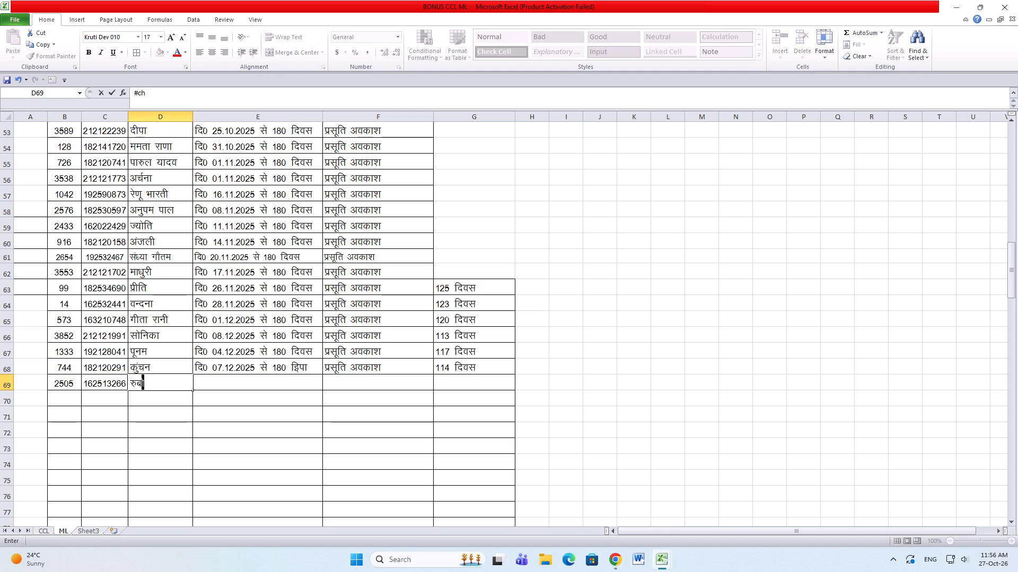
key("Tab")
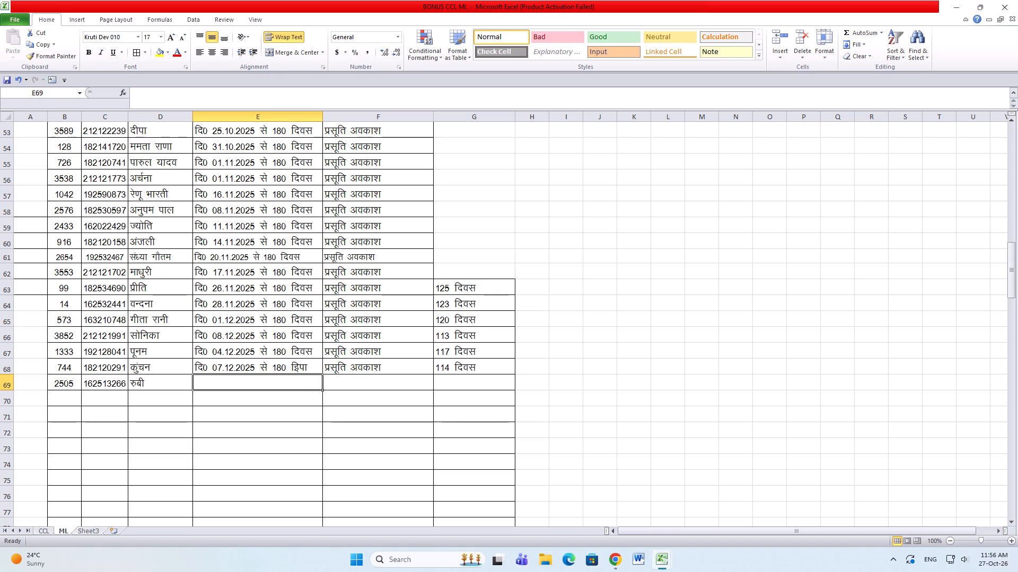
Enter the leave period दि0 20.12.2025 से 180 दिवस in E69 of the ML sheet.
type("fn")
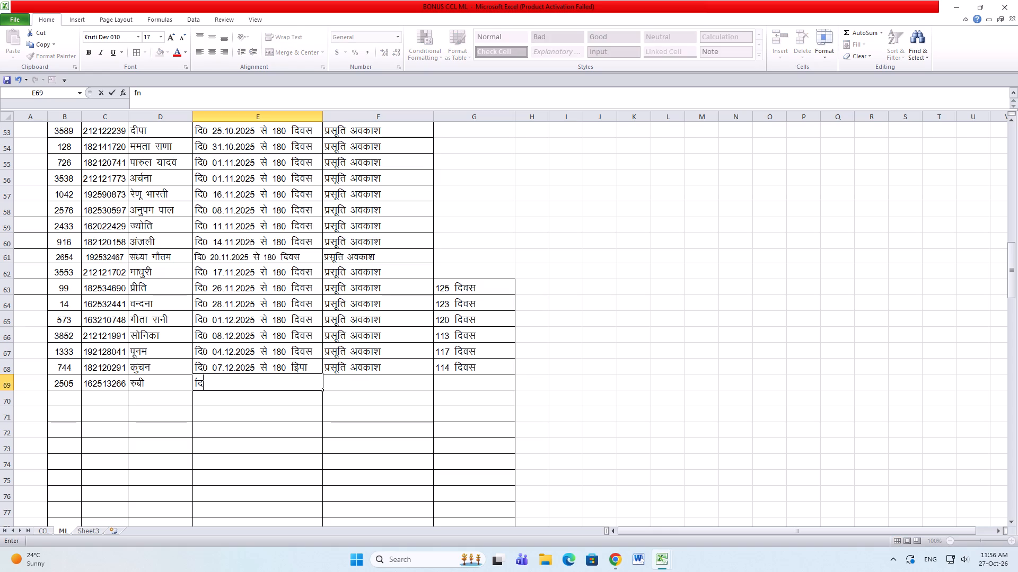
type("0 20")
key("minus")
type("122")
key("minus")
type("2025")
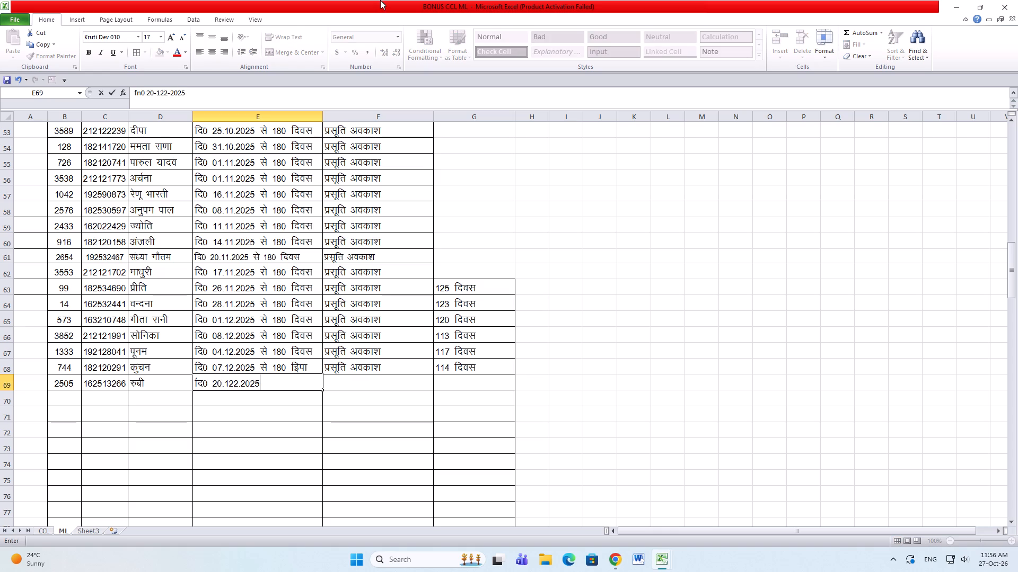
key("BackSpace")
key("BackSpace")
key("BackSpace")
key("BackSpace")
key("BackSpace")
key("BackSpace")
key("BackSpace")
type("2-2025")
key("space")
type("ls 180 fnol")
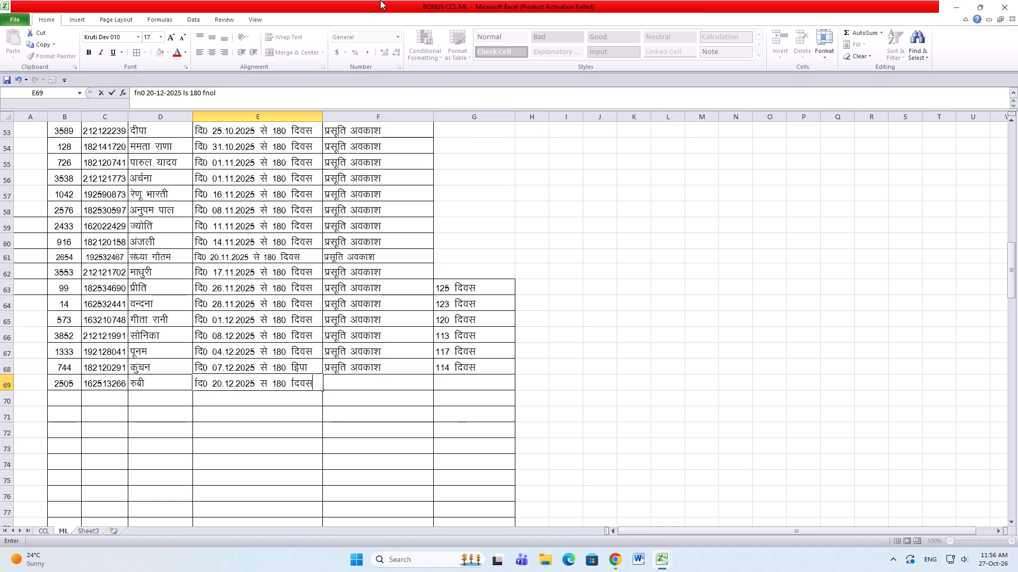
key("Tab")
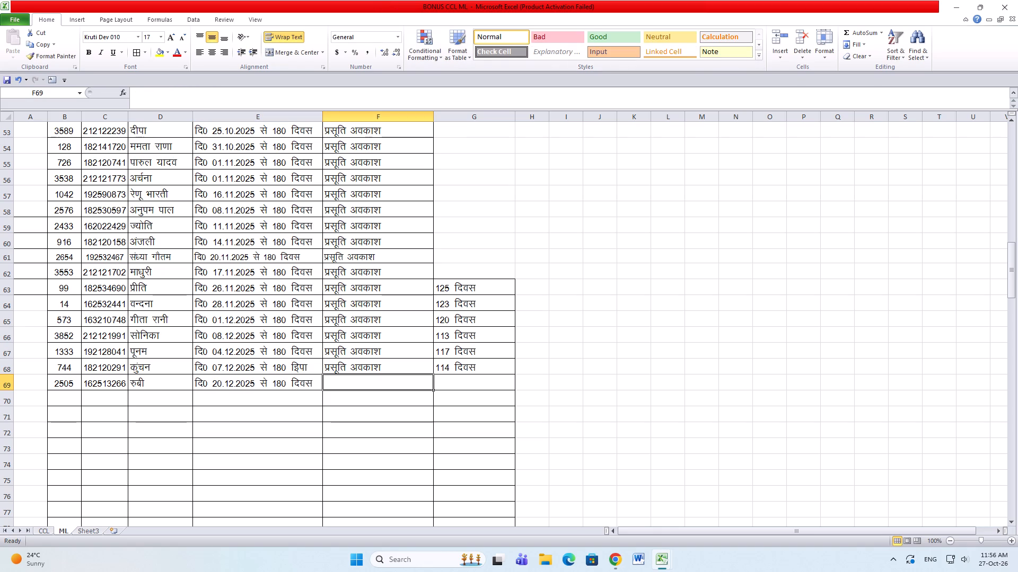
Switch to the DOB workbook and calculate the period with the FROM date in A3 set to 20-12-2025.
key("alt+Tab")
left_click(152, 203)
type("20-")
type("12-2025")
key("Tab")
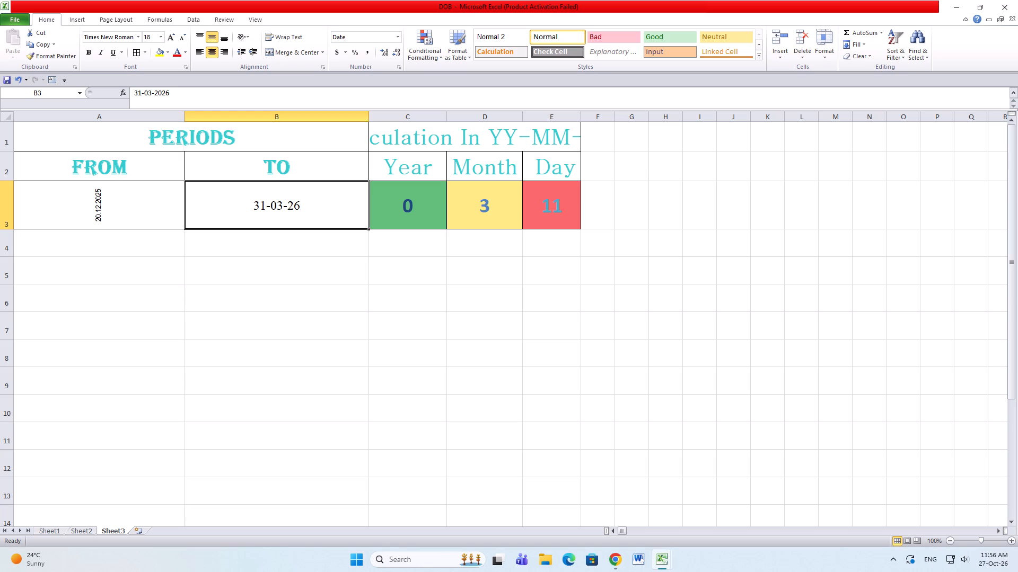
Switch back to the BONUS CCL ML workbook and enter 101 दिवस in G69 of the ML sheet.
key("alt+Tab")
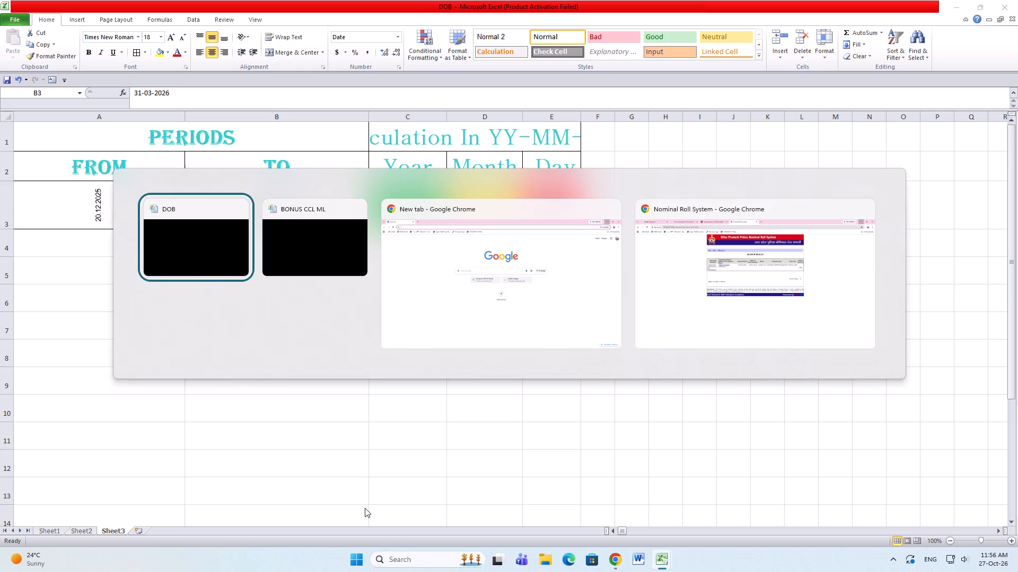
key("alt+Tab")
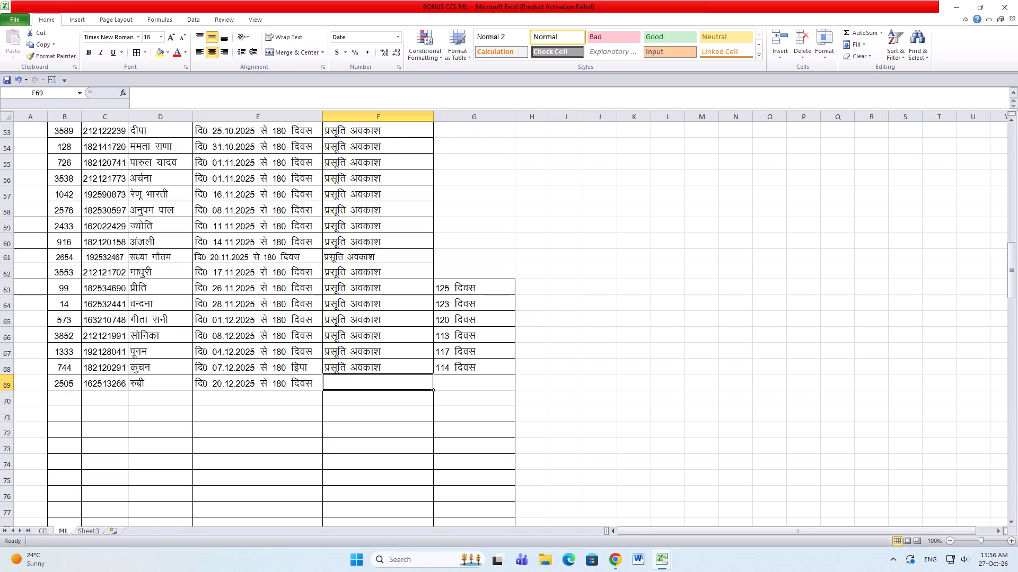
left_click(460, 380)
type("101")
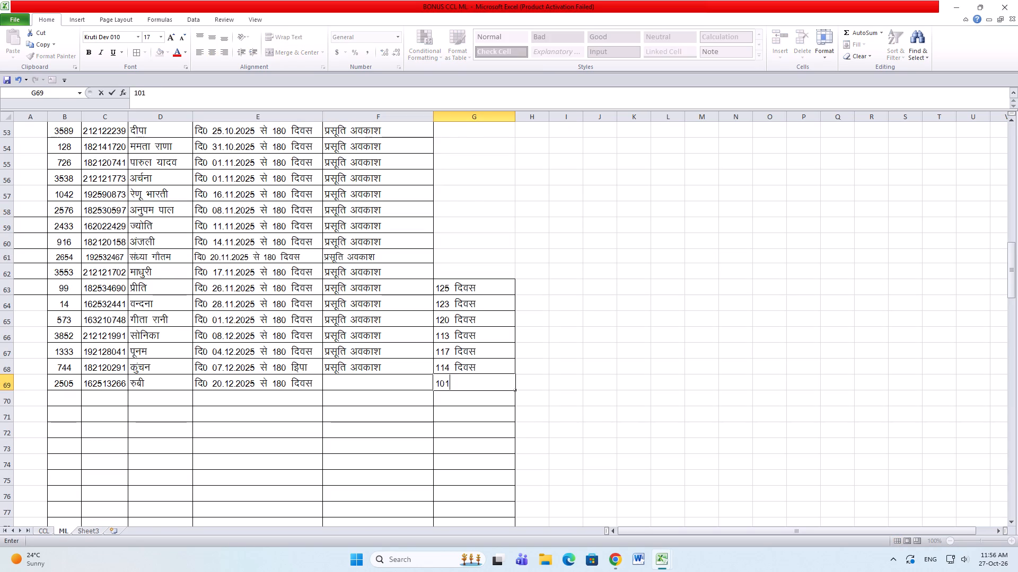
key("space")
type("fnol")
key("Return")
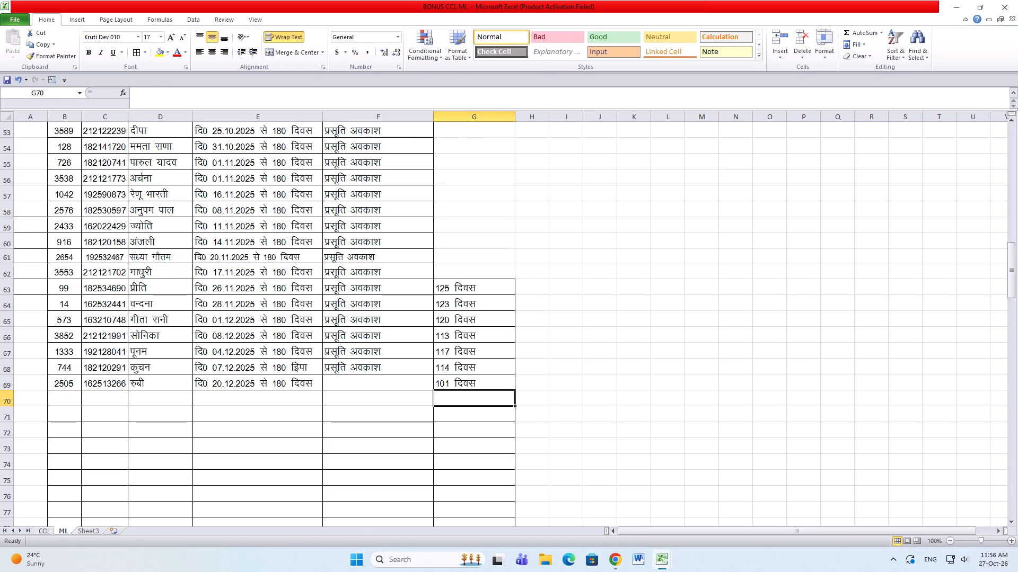
Enter the leave type प्रसूति अवकाश in F69 of the ML sheet and save the workbook.
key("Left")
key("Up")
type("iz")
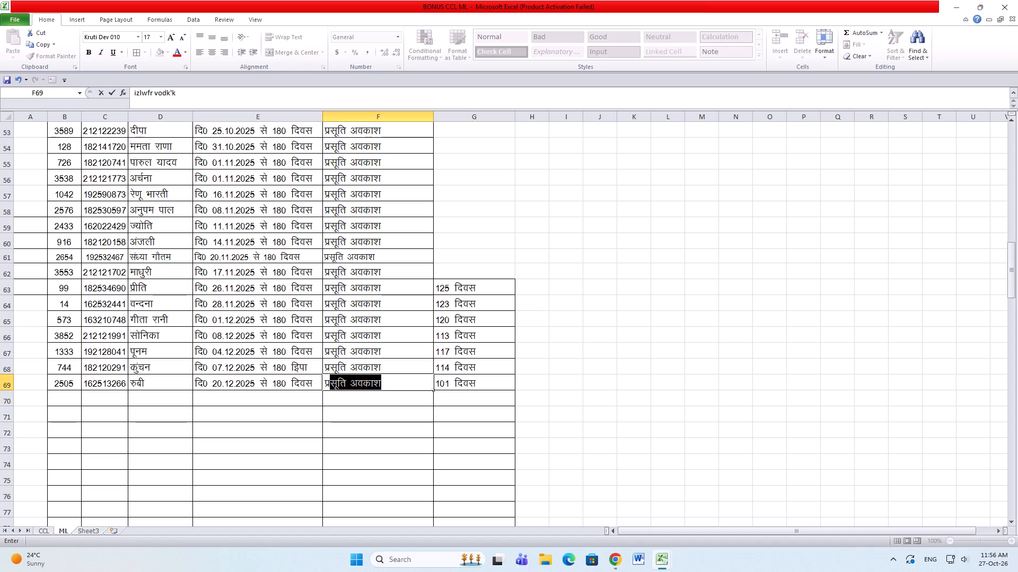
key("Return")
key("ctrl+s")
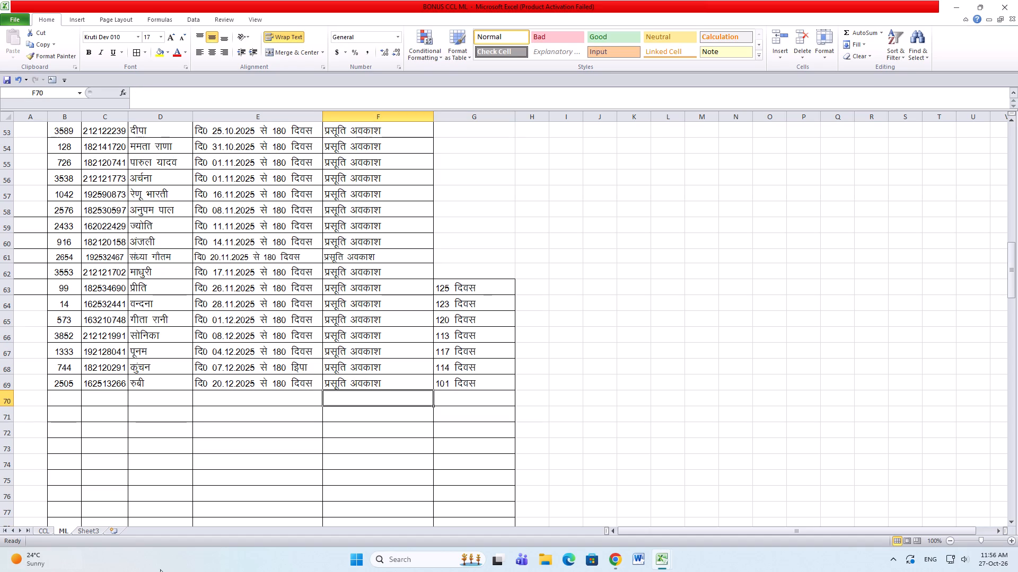
In the CCL sheet, enter the next employee's short number, nine-digit ID number and name in B203:D203.
left_click(52, 533)
scroll(71, 484, "down", 1)
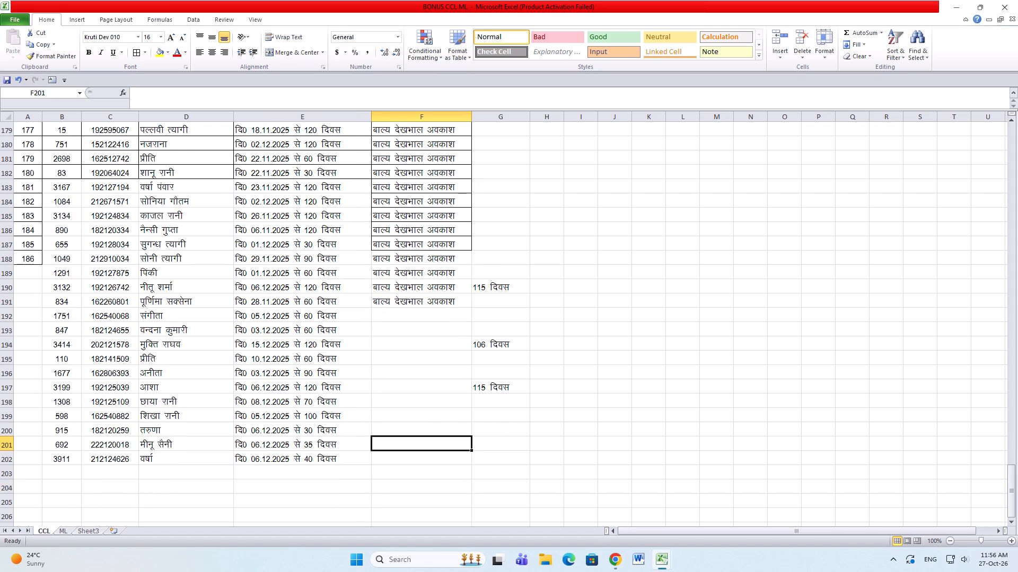
left_click(61, 466)
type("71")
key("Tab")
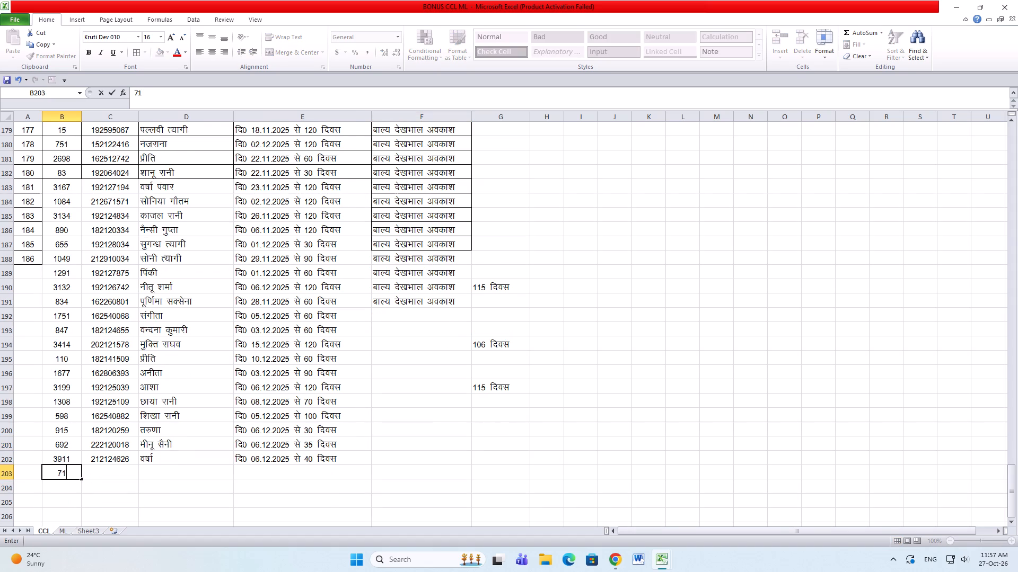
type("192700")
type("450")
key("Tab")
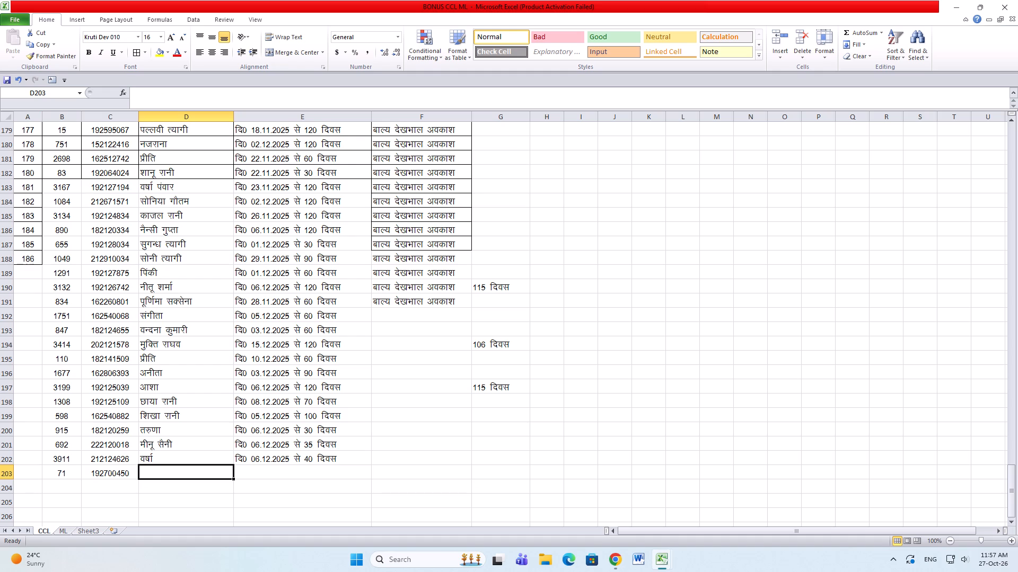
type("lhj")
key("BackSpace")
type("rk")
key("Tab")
Enter the leave period दि0 26.11.2025 से 42 दिवस in E203 and the leave type गर्भपात अवकाश in F203.
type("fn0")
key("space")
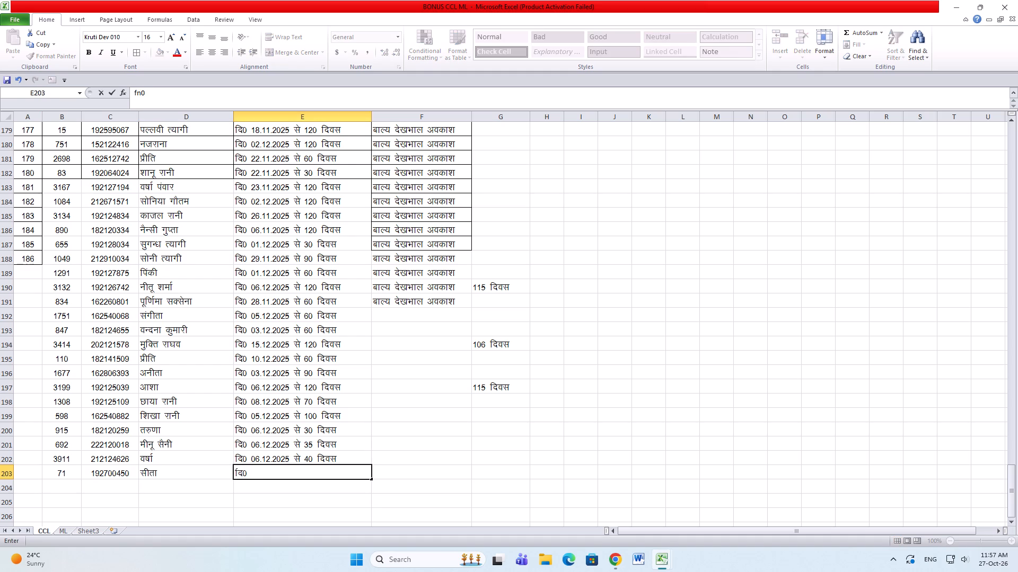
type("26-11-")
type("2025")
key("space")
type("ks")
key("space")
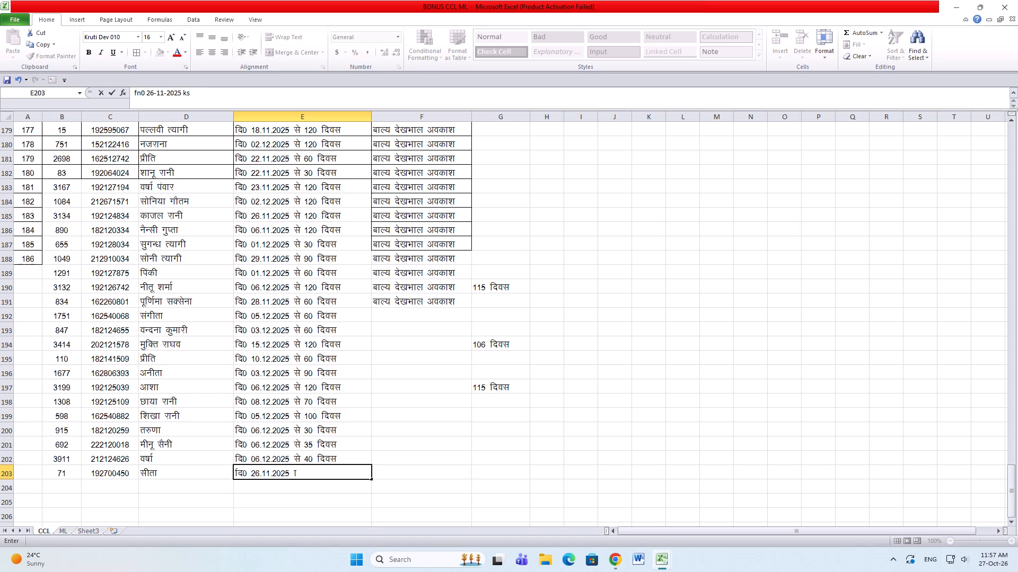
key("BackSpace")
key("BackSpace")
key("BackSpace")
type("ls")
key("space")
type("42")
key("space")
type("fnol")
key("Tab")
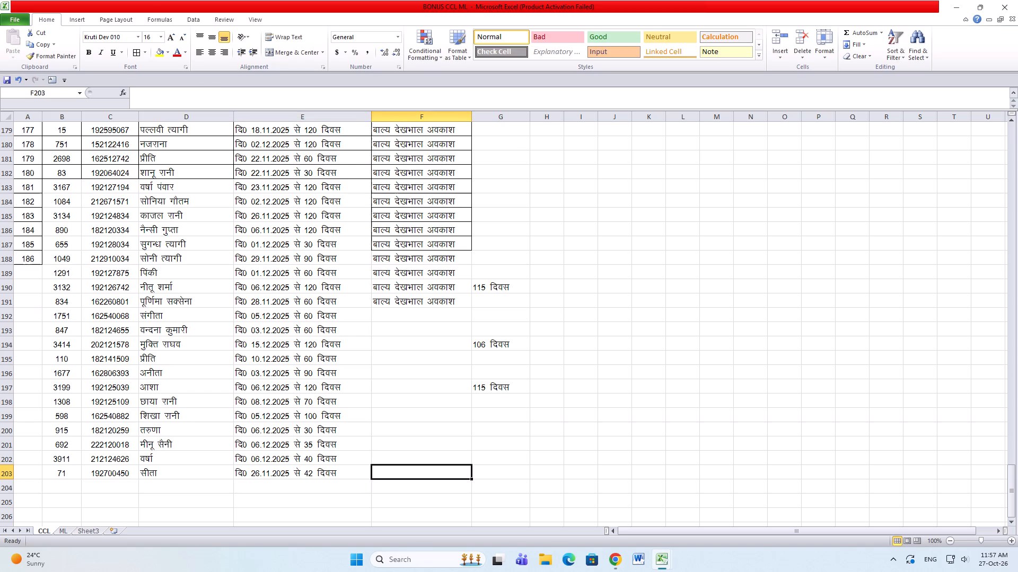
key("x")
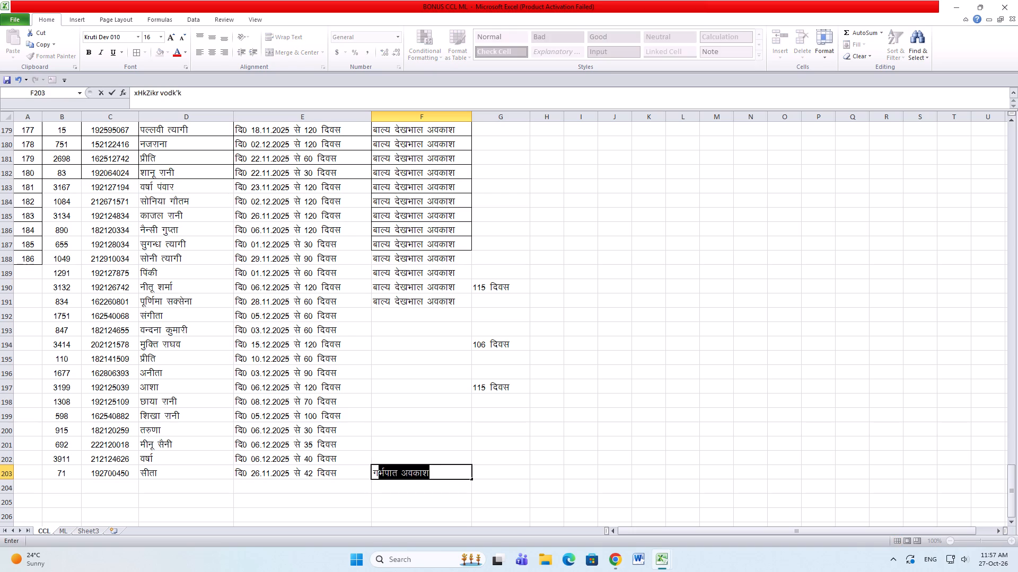
Copy the leave type बाल्य देखभाल अवकाश from F191 into F192:F202 of the CCL sheet.
left_click(400, 301)
key("ctrl+c")
left_click_drag(391, 310, 402, 458)
key("ctrl+v")
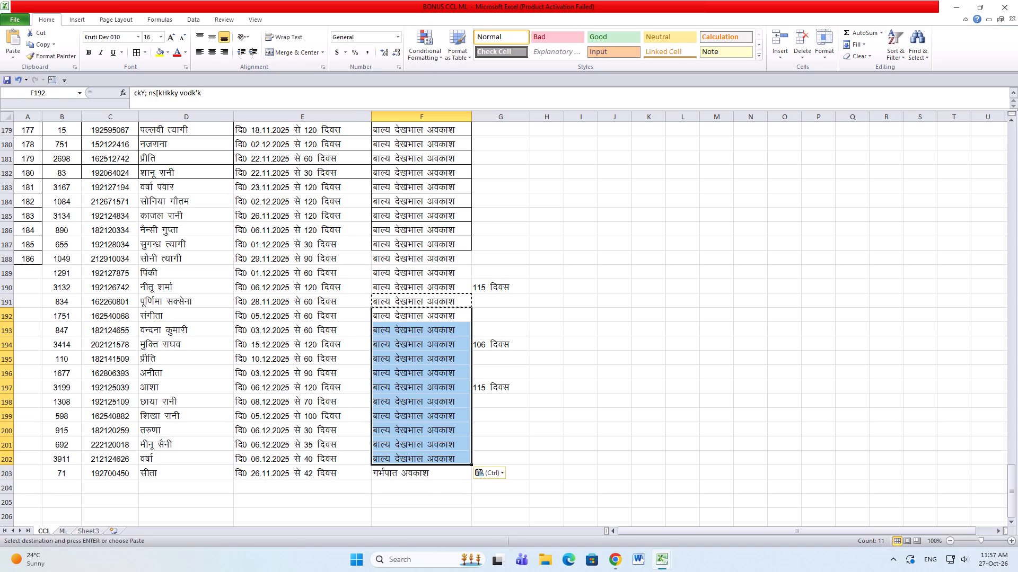
left_click(415, 480)
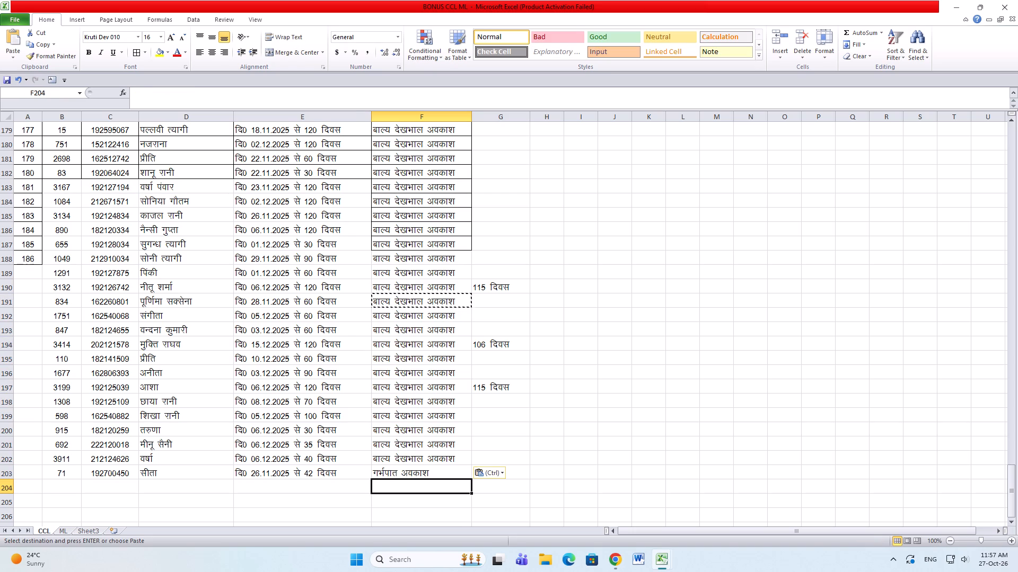
Apply cell borders to A187:F205 of the CCL sheet.
left_click_drag(32, 243, 389, 502)
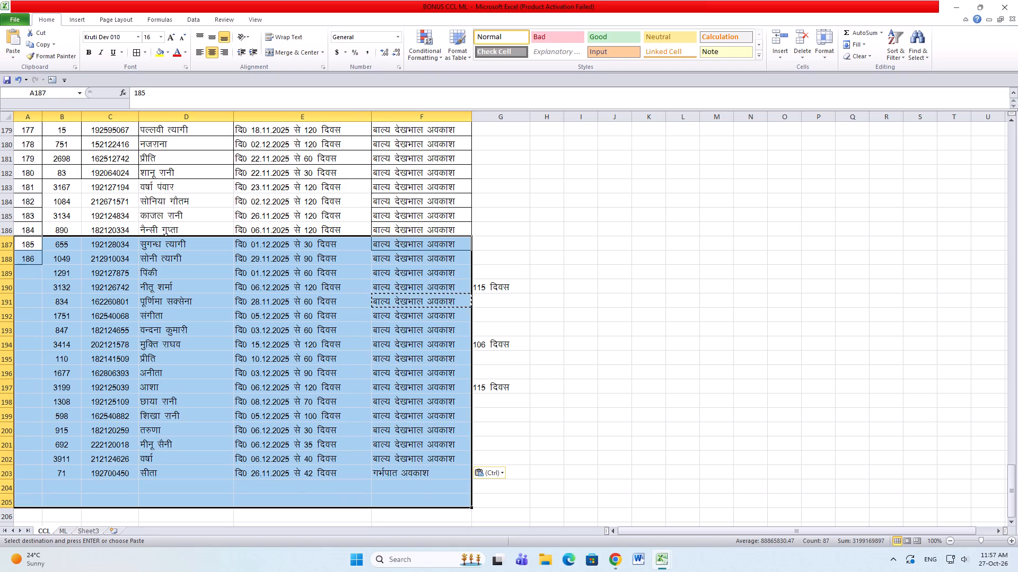
left_click(133, 51)
left_click(154, 287)
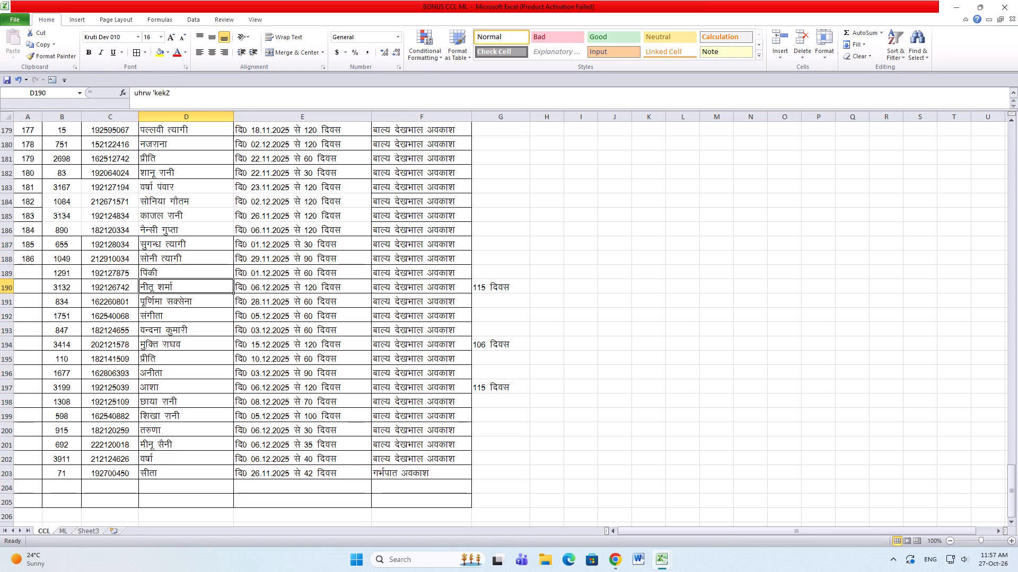
Continue the serial numbers in column A from 187 down to 201 in row 203, and save the workbook.
left_click_drag(28, 231, 30, 254)
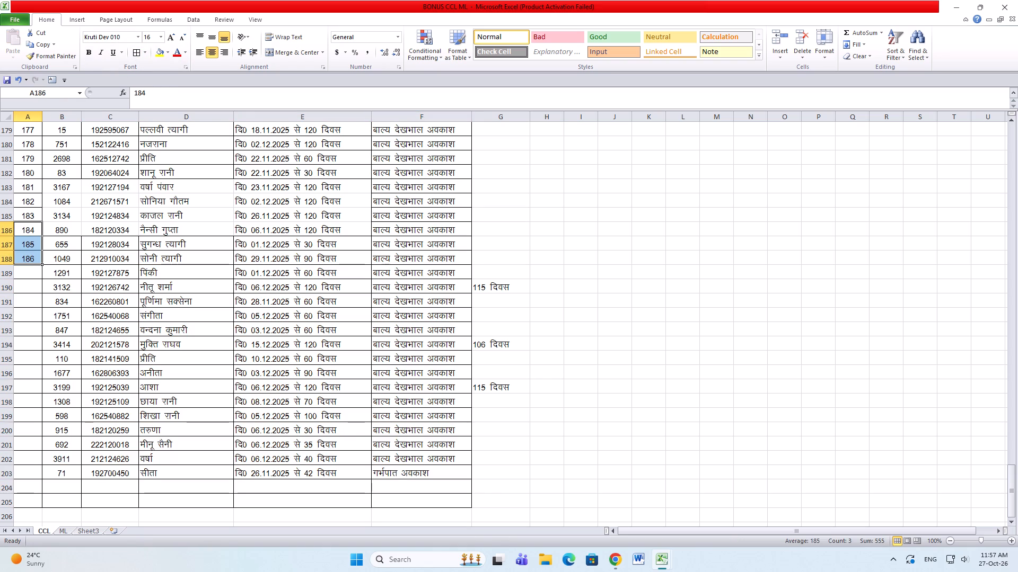
double_click(41, 264)
left_click(100, 333)
scroll(100, 333, "down", 2)
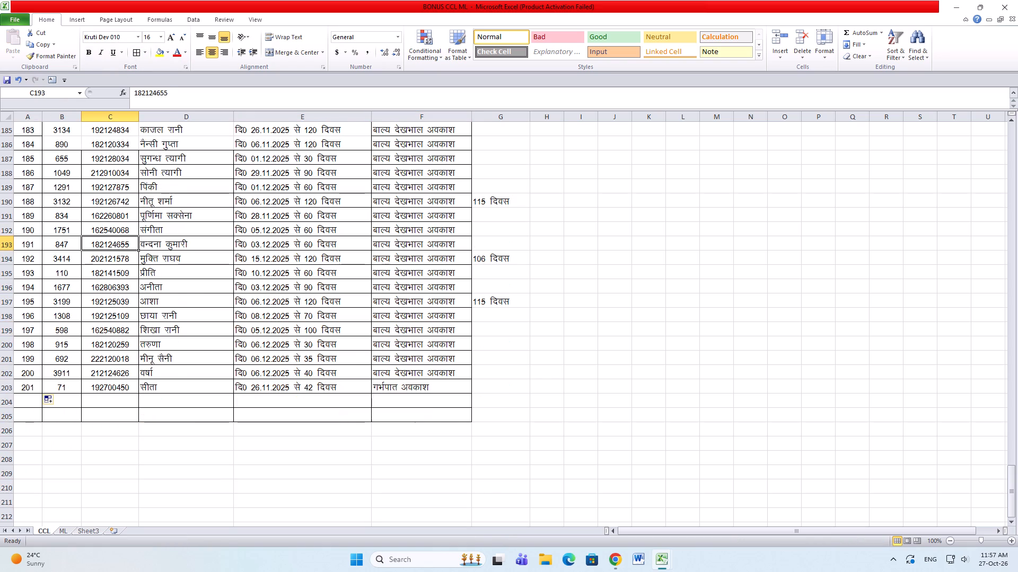
key("ctrl+s")
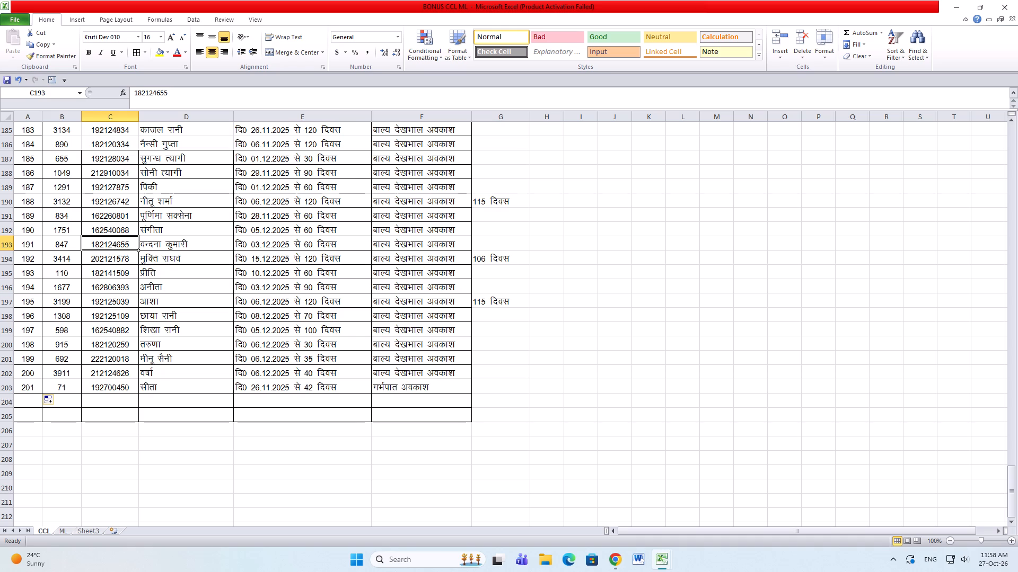
Switch to the ML sheet of the BONUS CCL ML workbook.
left_click(67, 531)
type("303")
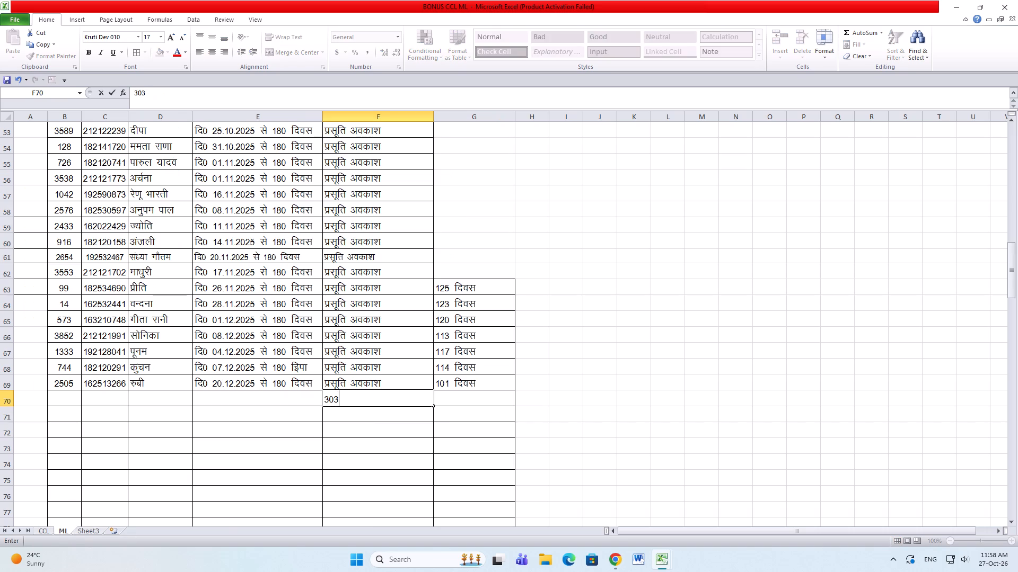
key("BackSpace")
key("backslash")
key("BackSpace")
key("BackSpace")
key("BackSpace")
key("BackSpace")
Enter the next employee's staff number in B70 and ID number in C70 of the ML sheet.
left_click(62, 400)
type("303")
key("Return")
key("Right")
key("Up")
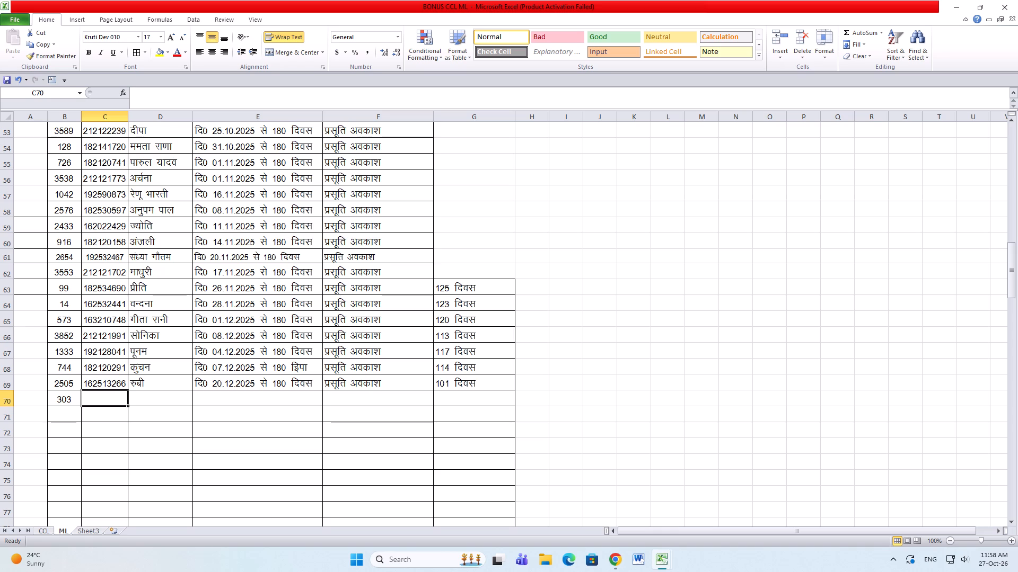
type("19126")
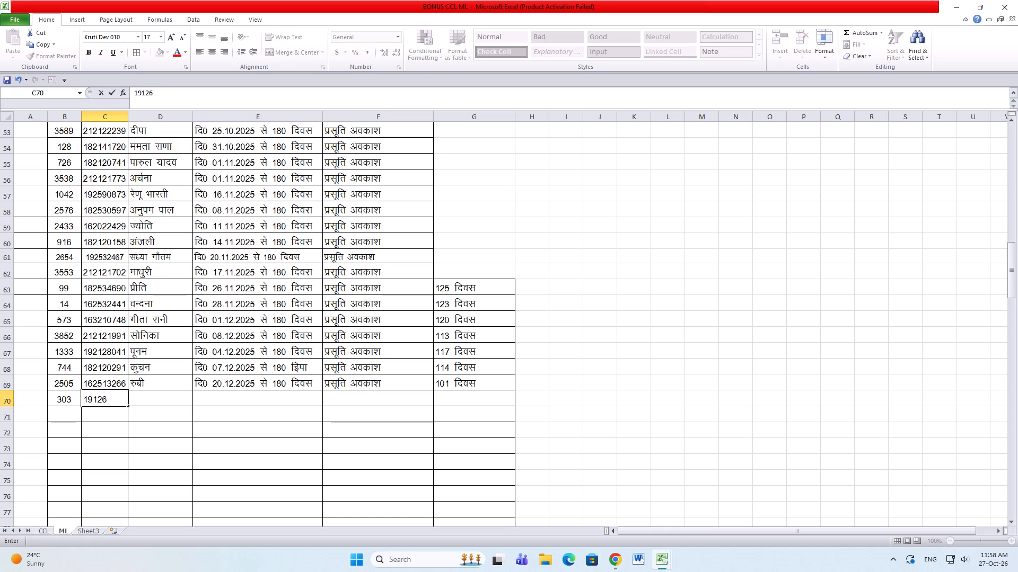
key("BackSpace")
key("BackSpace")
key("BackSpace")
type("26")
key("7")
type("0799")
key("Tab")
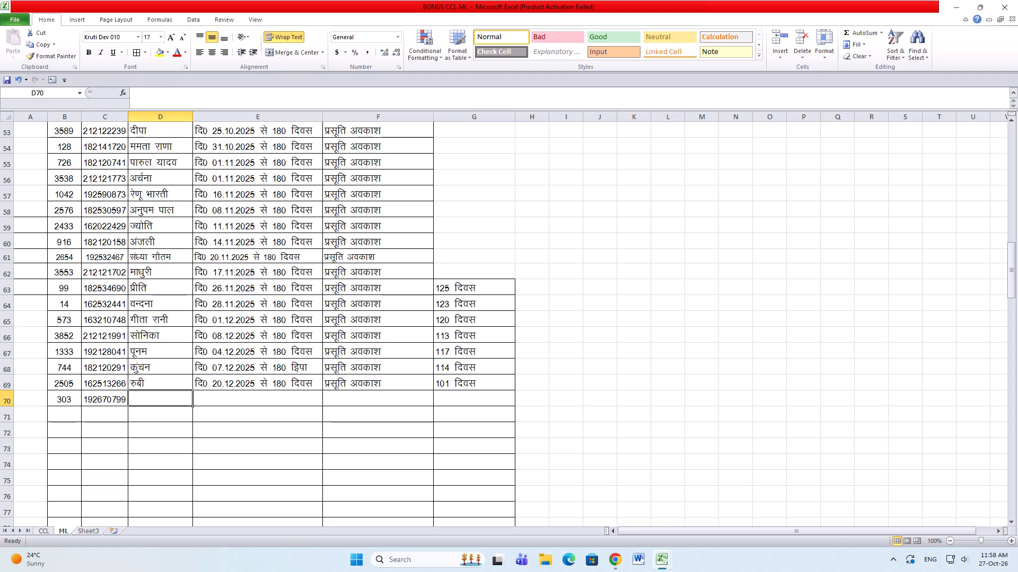
Enter the employee's name in Hindi in D70 of the ML sheet.
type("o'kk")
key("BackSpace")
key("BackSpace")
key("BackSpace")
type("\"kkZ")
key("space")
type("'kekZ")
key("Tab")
Enter the leave period दि0 15.12.2025 से 180 दिवस in E70 and the leave type प्रसूति अवकाश in F70.
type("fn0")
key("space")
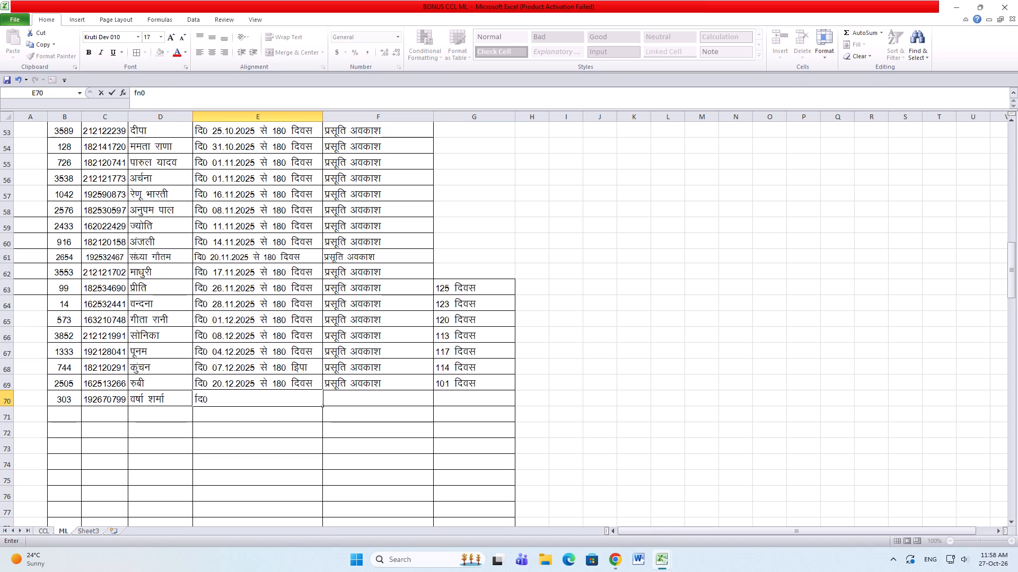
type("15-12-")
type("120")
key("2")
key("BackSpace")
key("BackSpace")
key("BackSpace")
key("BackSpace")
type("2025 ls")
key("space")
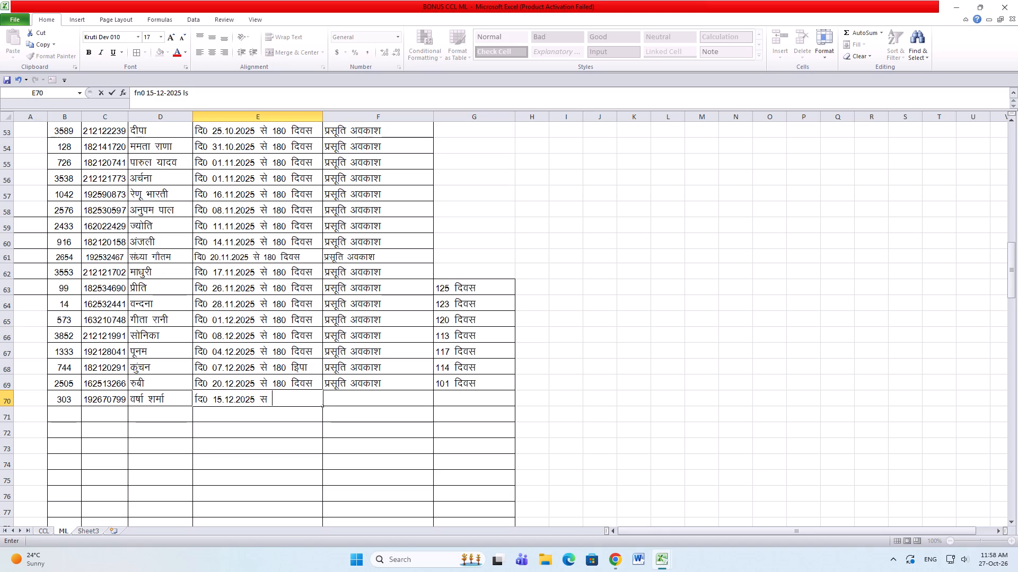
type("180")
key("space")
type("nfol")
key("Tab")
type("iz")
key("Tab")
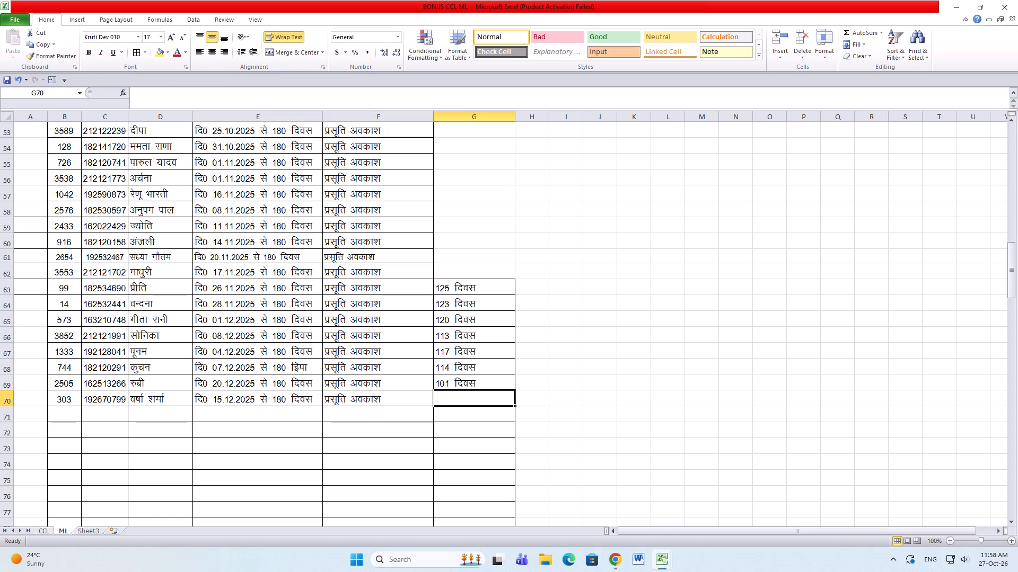
Switch to the DOB workbook and set the FROM date in A3 to 15-12-2025.
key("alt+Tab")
left_click(84, 220)
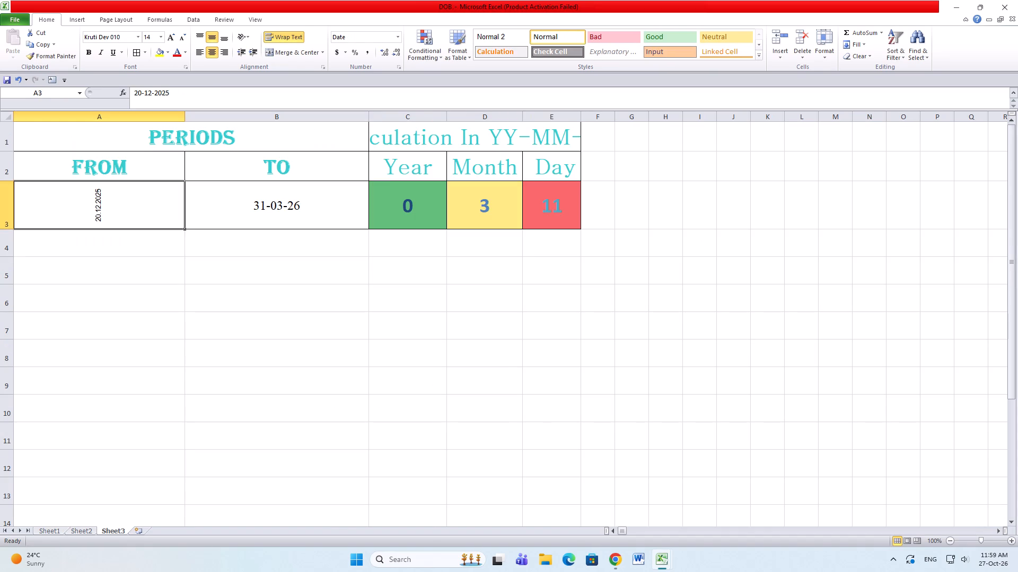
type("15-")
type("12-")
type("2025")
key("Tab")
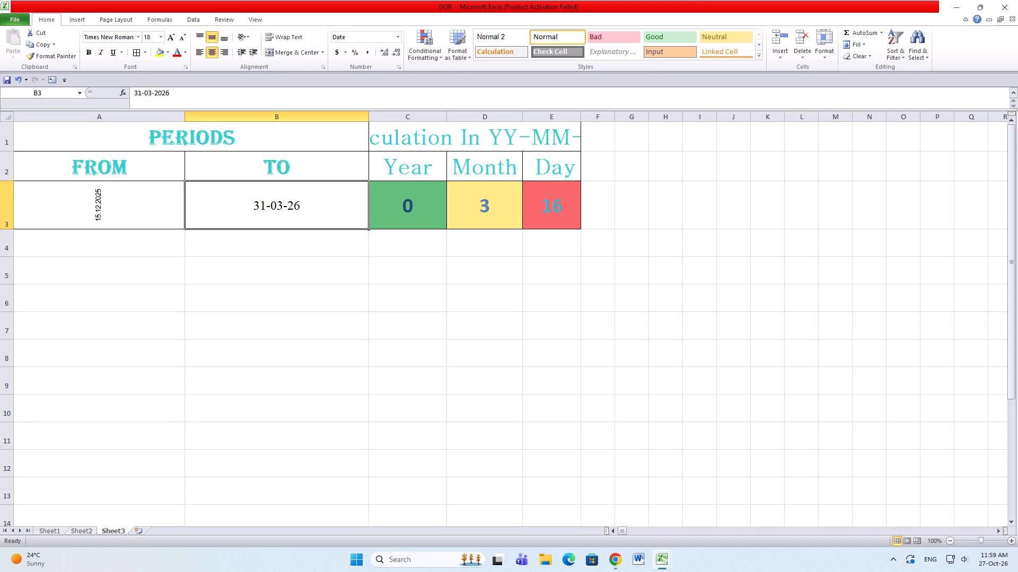
Return to the BONUS CCL ML workbook, enter the day count 106 दिवस in G70, and save.
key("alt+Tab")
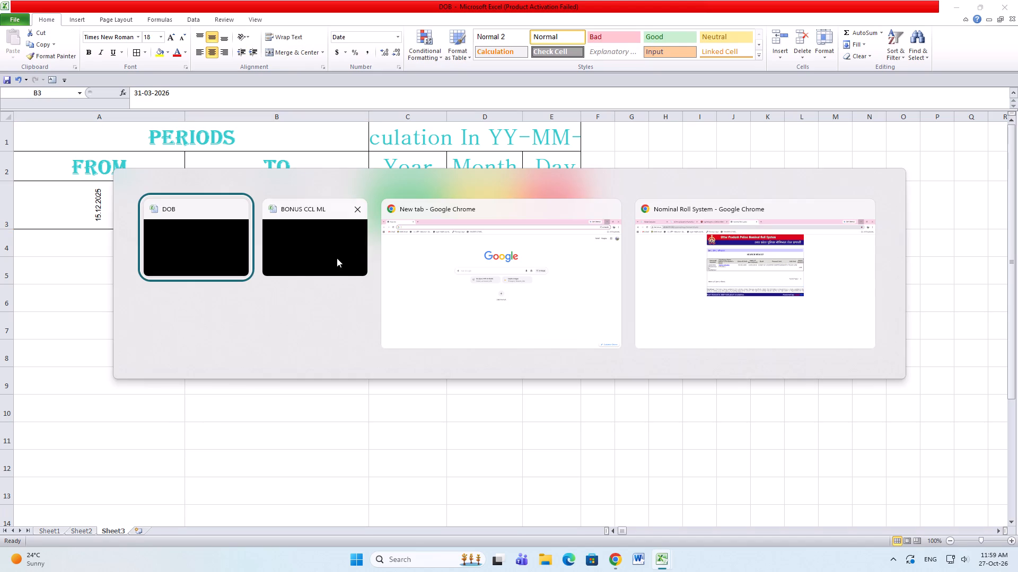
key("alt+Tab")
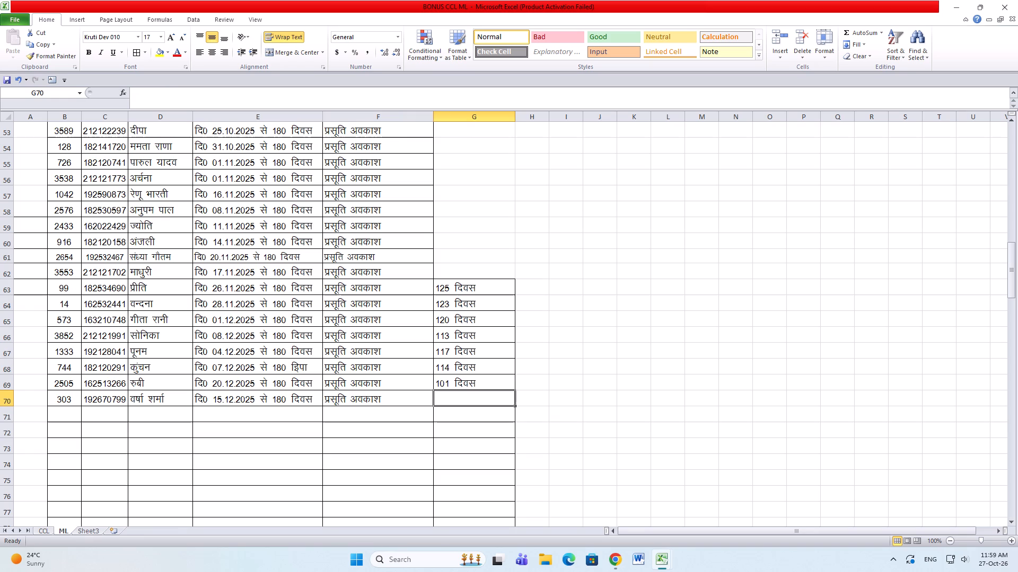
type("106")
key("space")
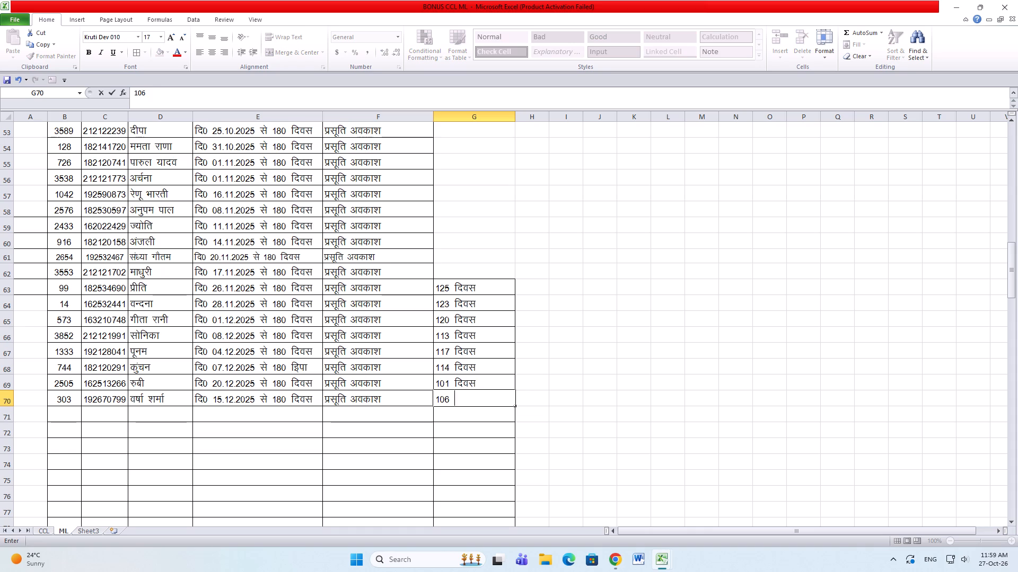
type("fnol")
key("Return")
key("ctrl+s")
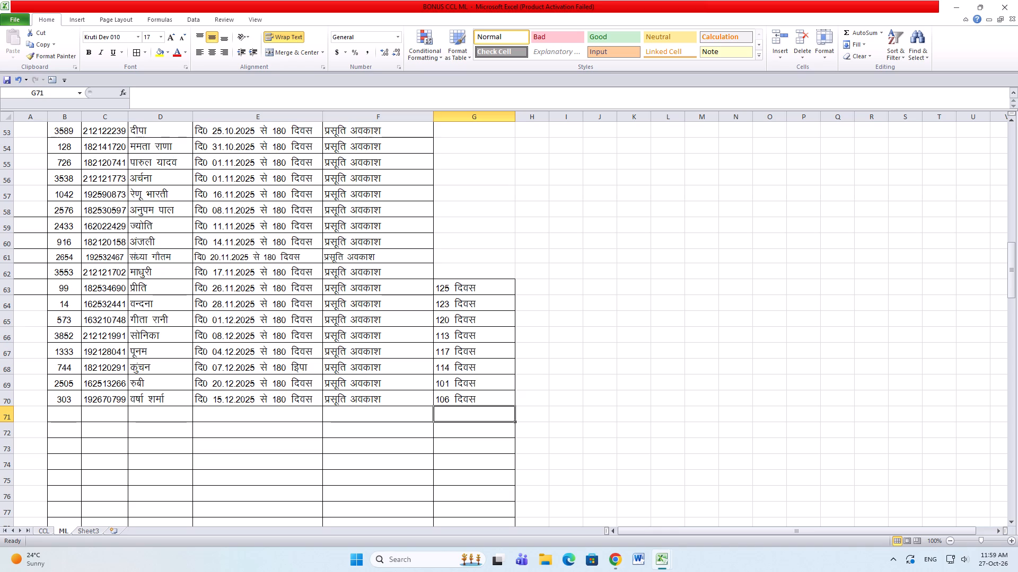
Enter the next employee's staff number, ID number and Hindi name in B71:D71 of the ML sheet.
left_click(52, 412)
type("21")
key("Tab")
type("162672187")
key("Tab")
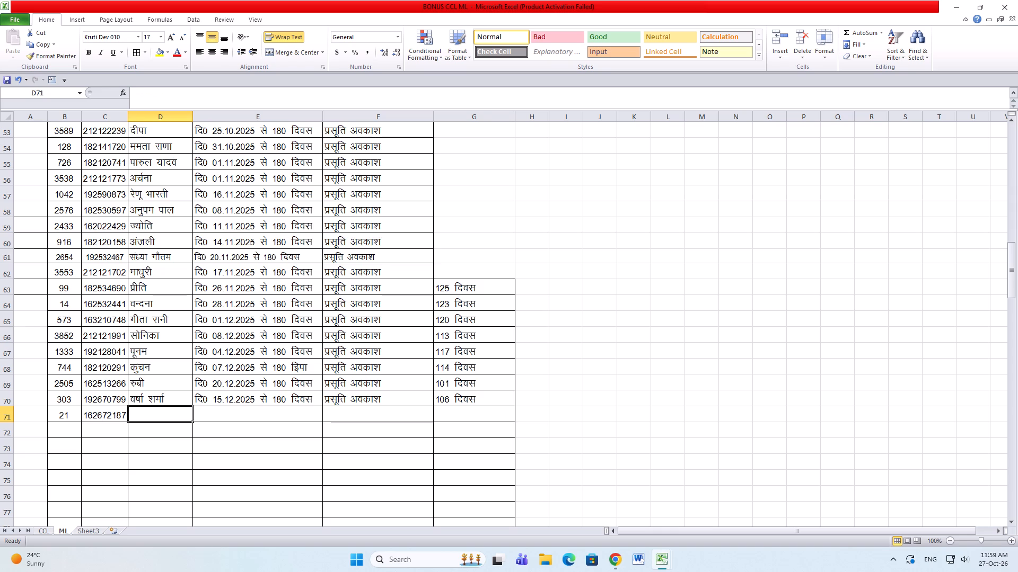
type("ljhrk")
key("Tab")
Enter the leave period दि0 15.12.2025 से 60 दिवस in E71 and the leave type मेडिकल अवकाश in F71.
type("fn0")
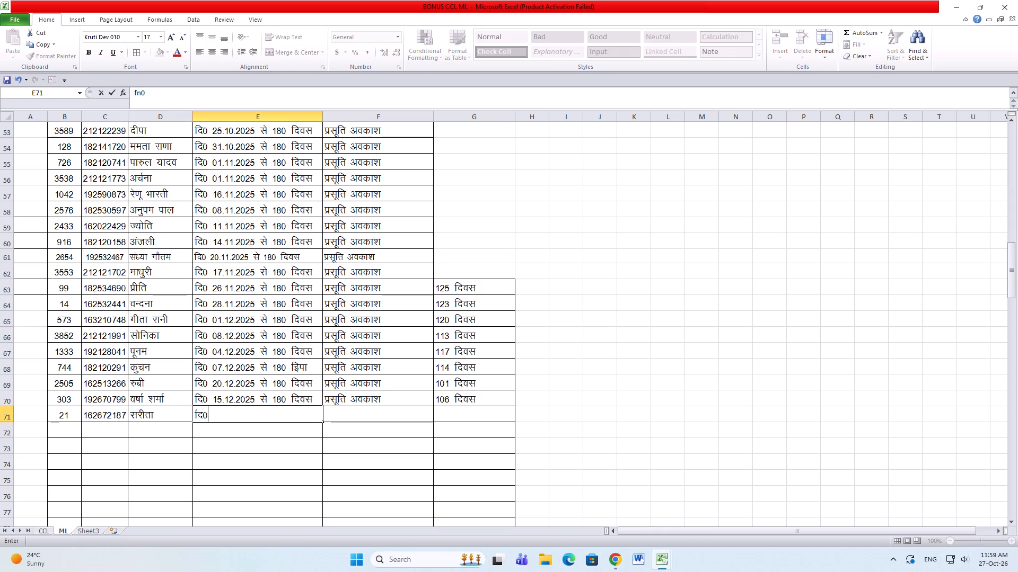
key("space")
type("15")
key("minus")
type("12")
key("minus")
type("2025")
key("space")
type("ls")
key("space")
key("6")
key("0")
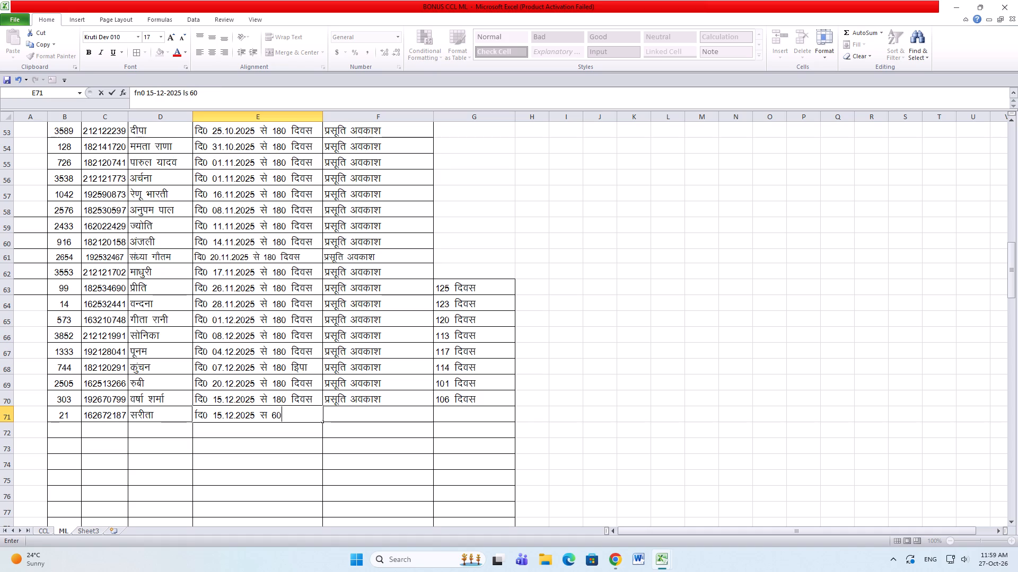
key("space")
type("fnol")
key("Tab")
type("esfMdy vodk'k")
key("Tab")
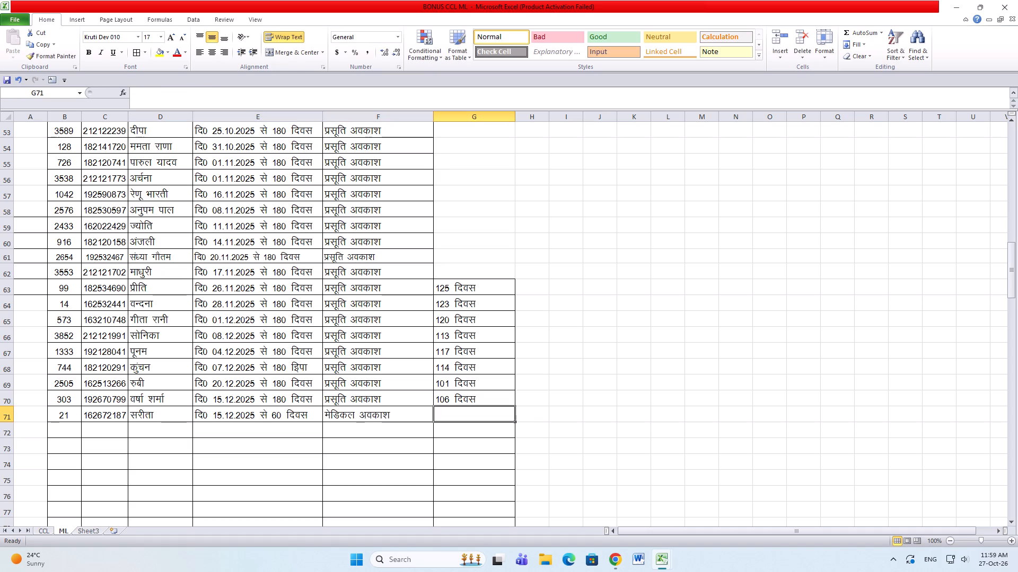
Move the medical leave record from B71:F71 of the ML sheet to row 204 of the CCL sheet, and save.
left_click_drag(69, 416, 308, 418)
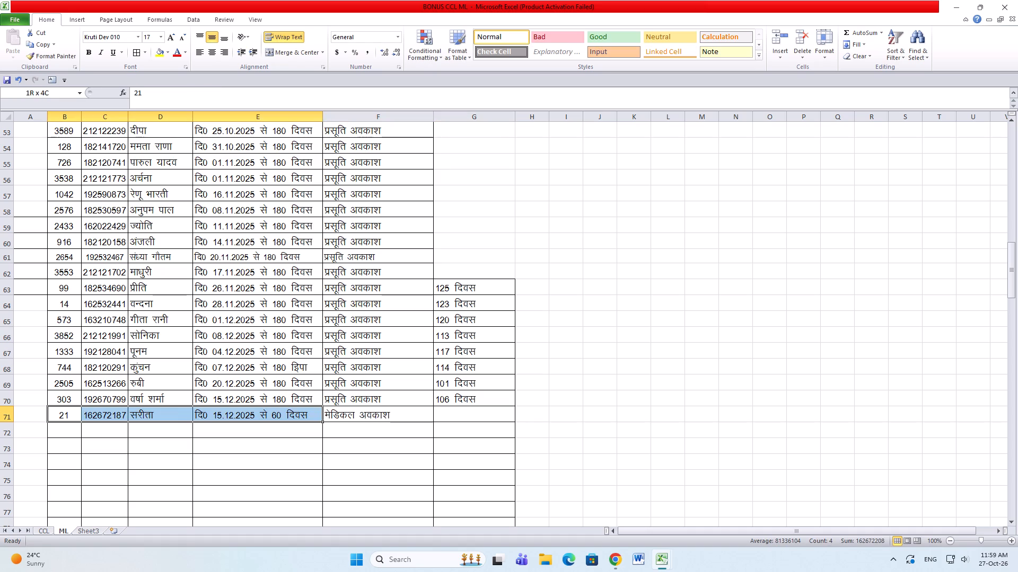
left_click_drag(308, 418, 348, 417)
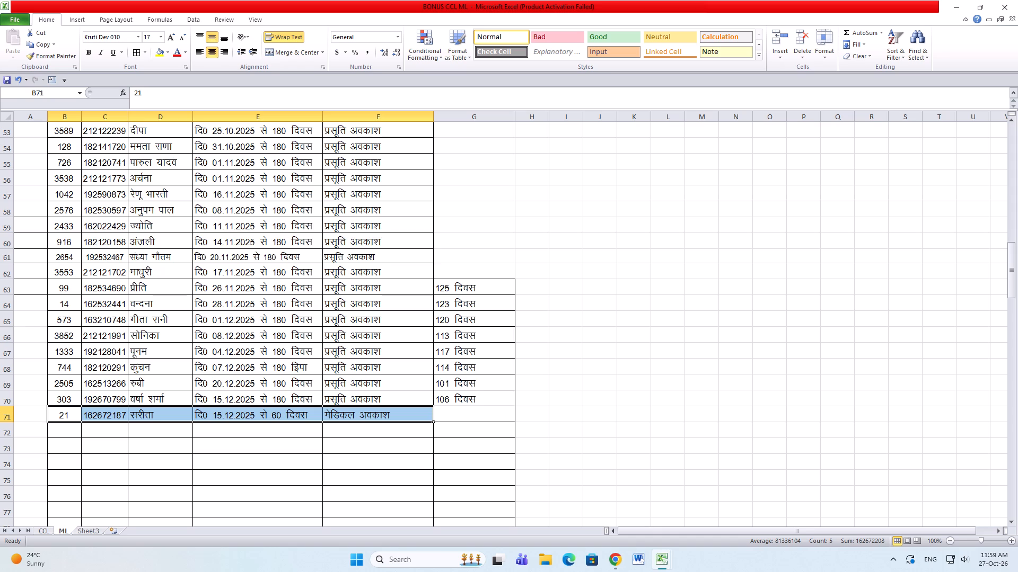
key("ctrl+x")
key("ctrl+x")
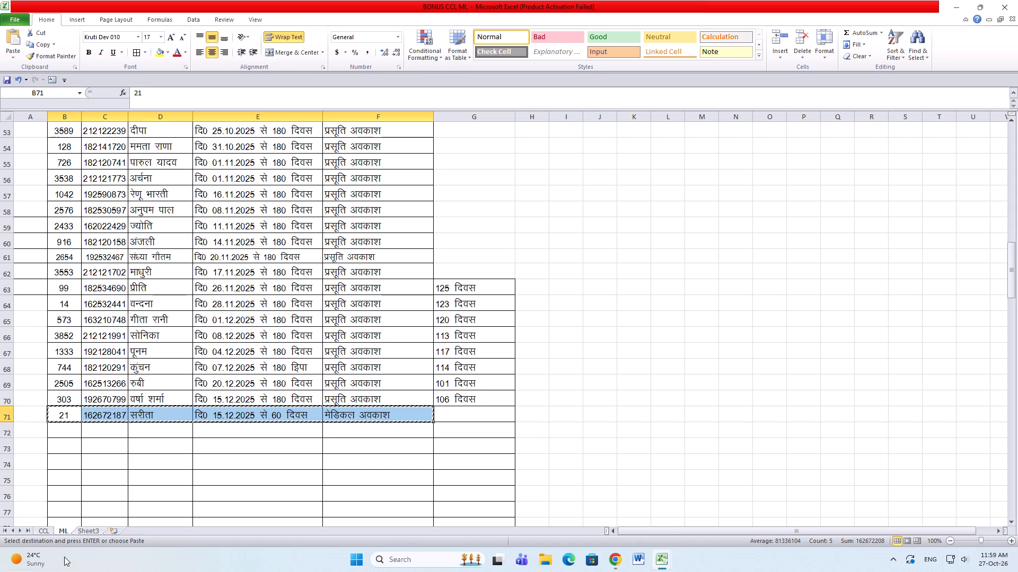
left_click(48, 528)
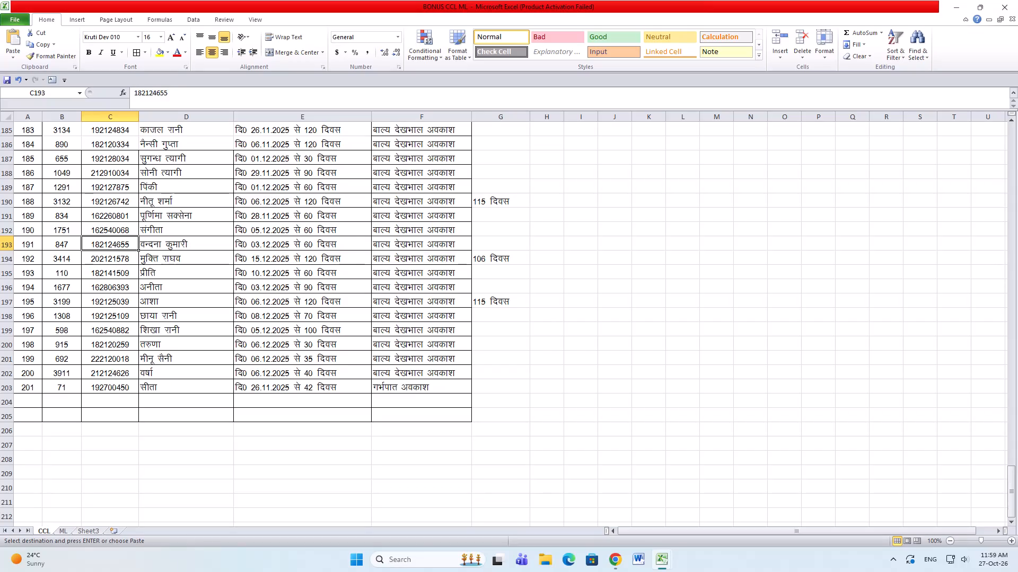
left_click(52, 398)
key("ctrl+v")
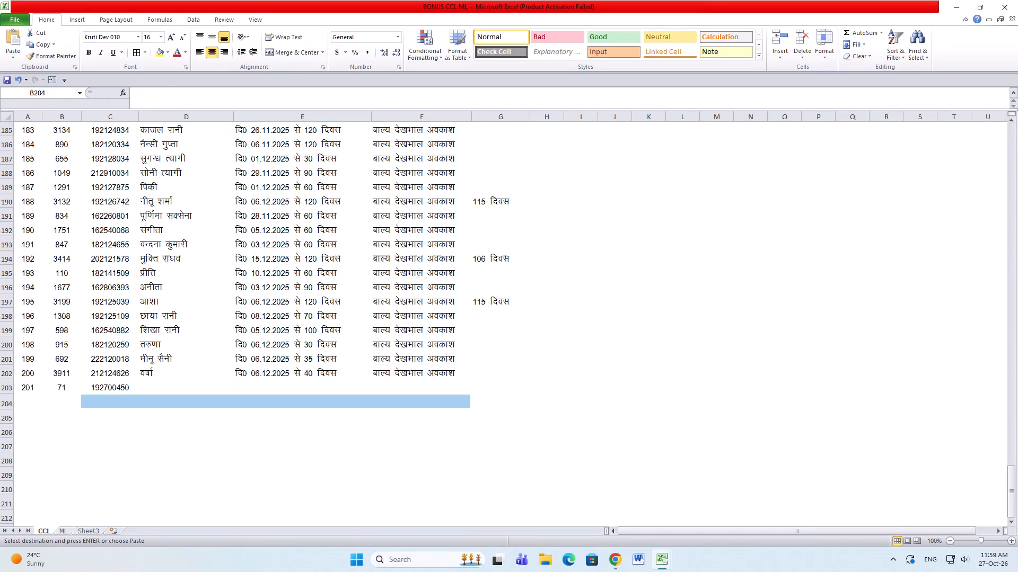
key("ctrl+s")
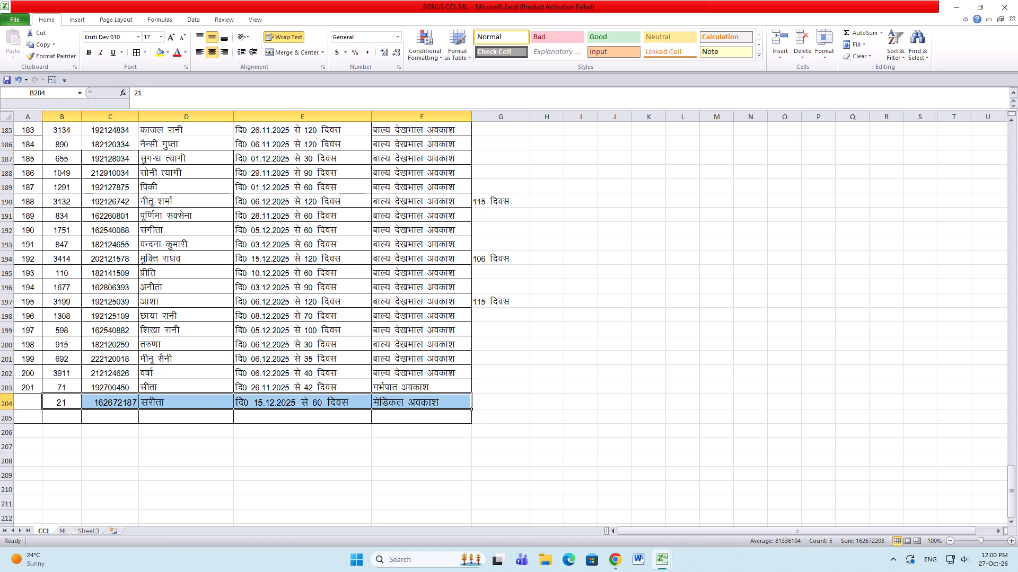
left_click(91, 455)
key("ctrl+s")
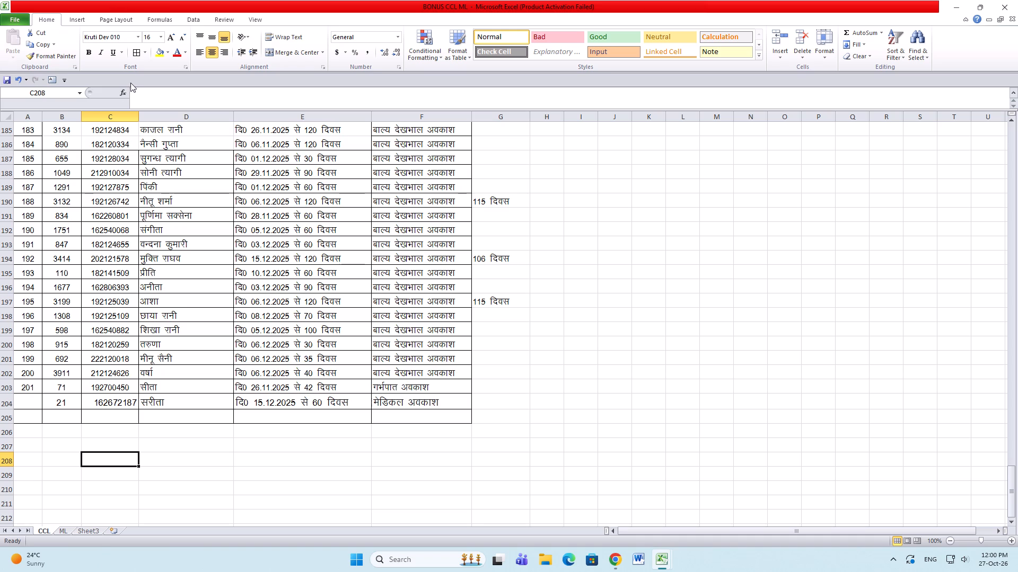
Enter the next employee's staff number, ID number and Hindi name in B205:D205 of the CCL sheet.
left_click(63, 417)
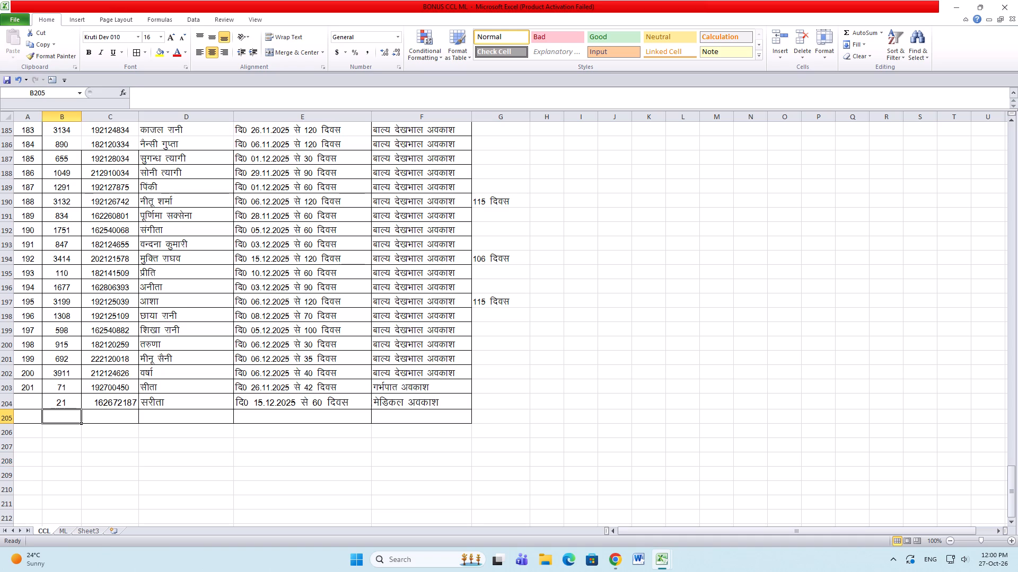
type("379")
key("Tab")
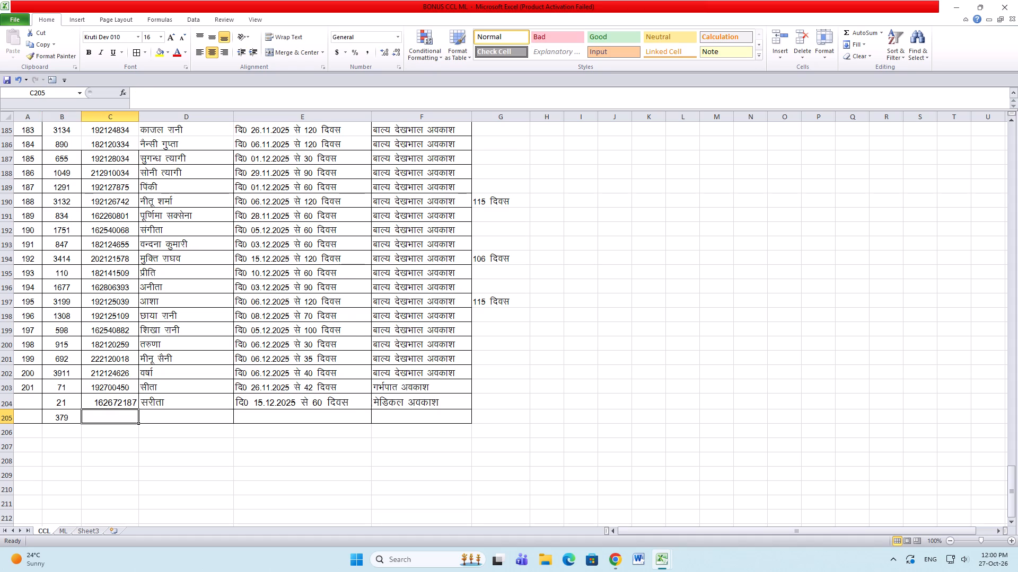
left_click_drag(30, 381, 30, 390)
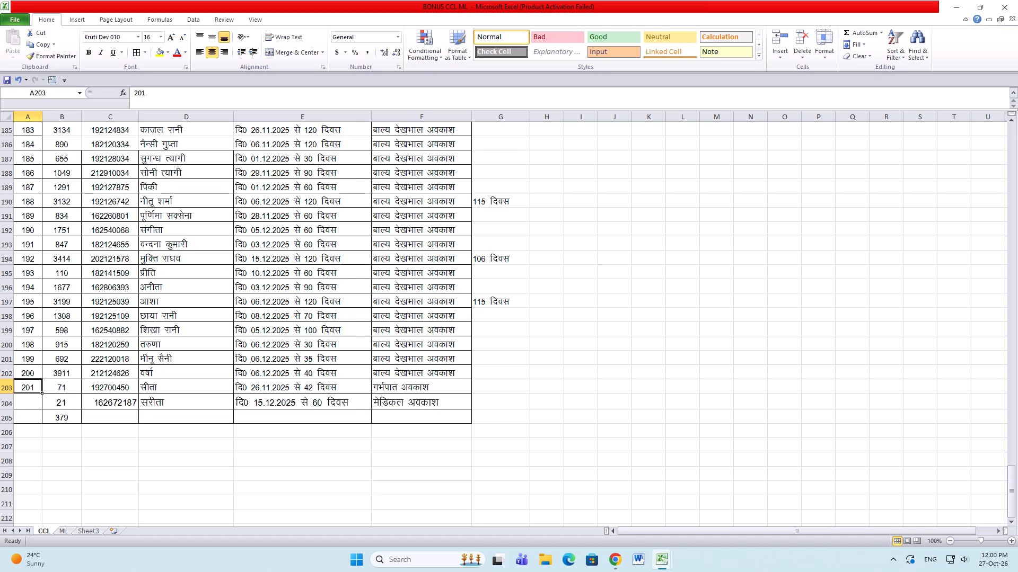
left_click(59, 531)
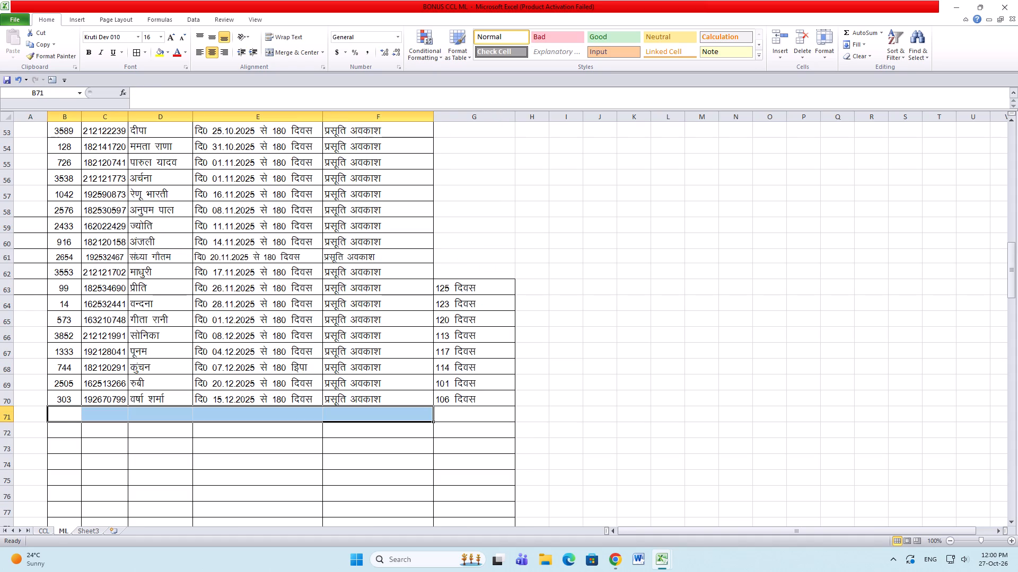
left_click(46, 530)
left_click(99, 417)
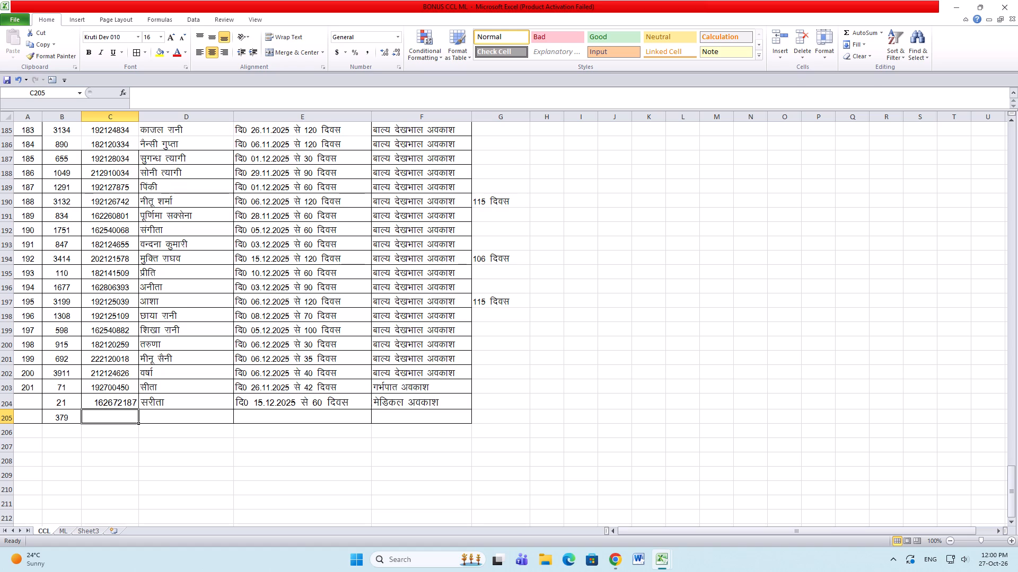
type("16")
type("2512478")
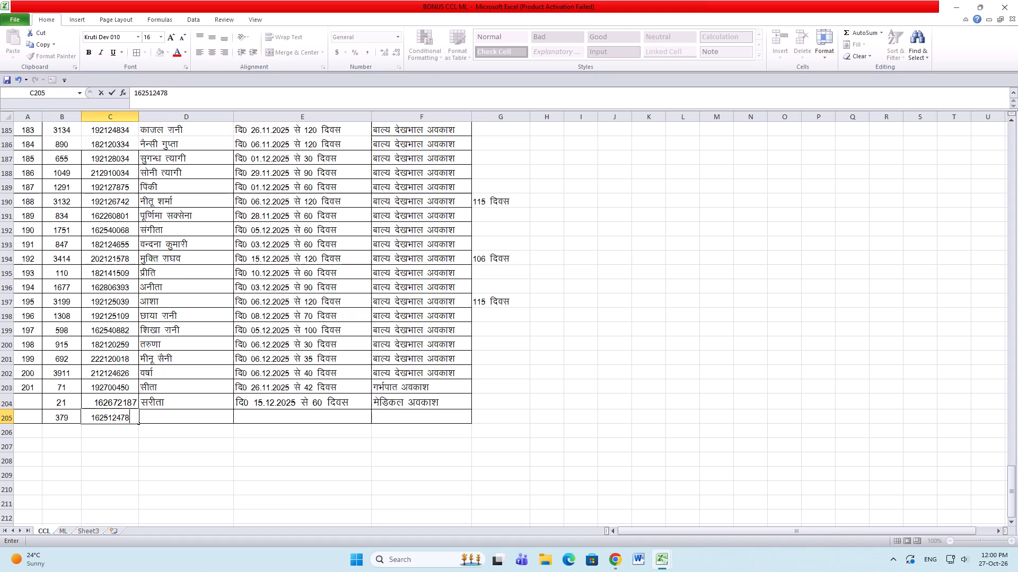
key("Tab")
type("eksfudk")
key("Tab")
Enter the leave period दि0 19.04.2025 से 90 दिवस in E205 and the leave type मेडिकल अवकाश in F205.
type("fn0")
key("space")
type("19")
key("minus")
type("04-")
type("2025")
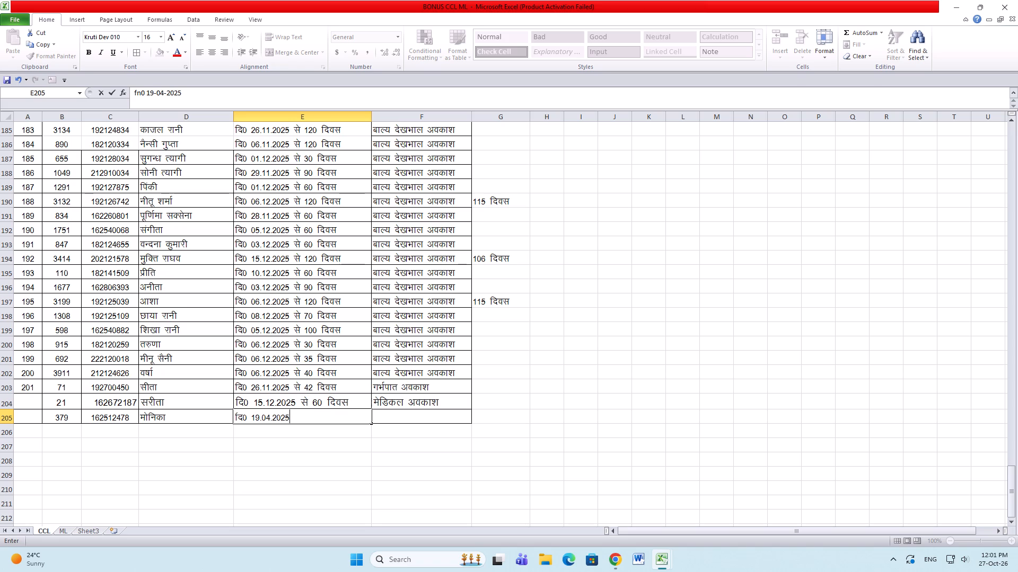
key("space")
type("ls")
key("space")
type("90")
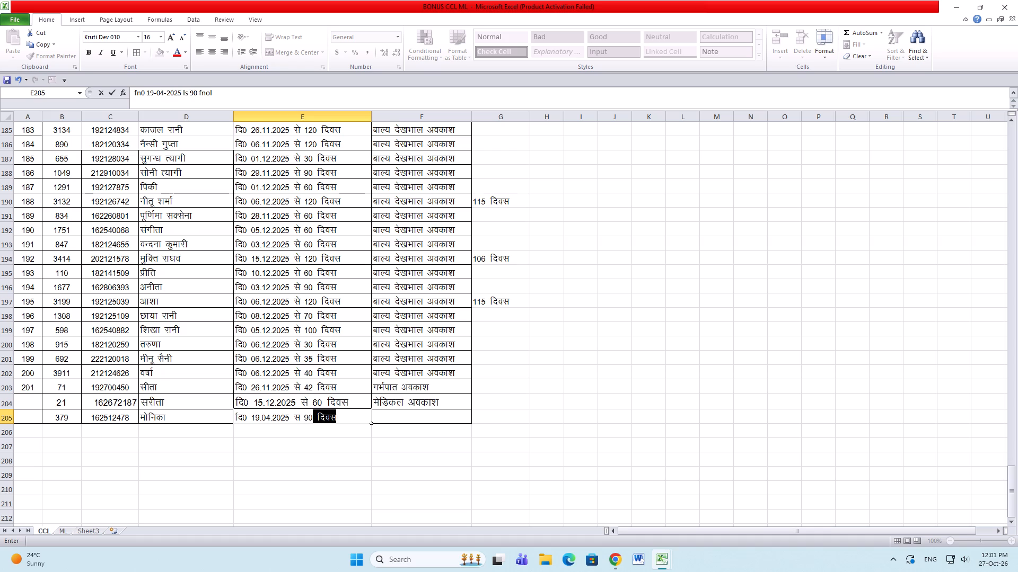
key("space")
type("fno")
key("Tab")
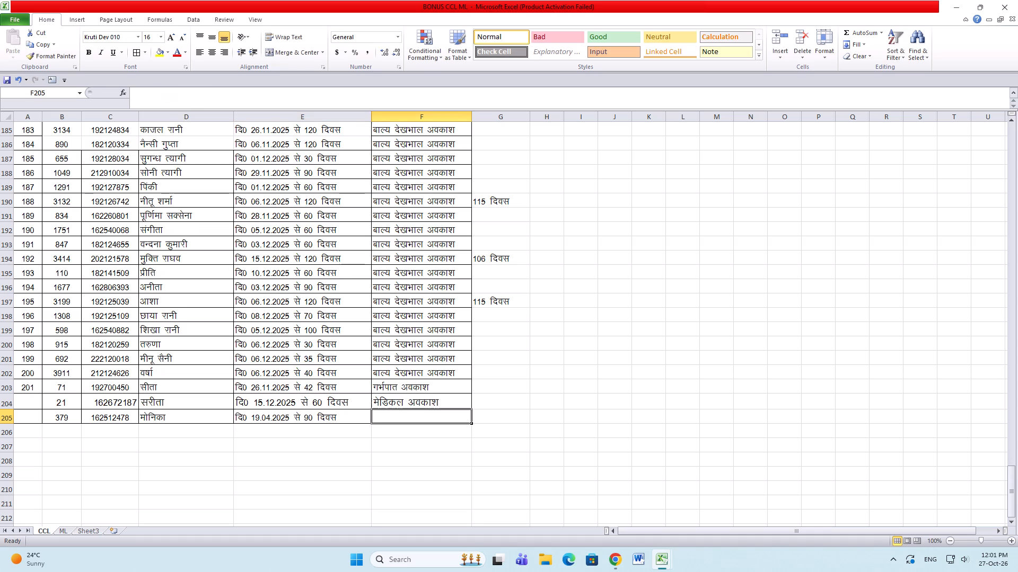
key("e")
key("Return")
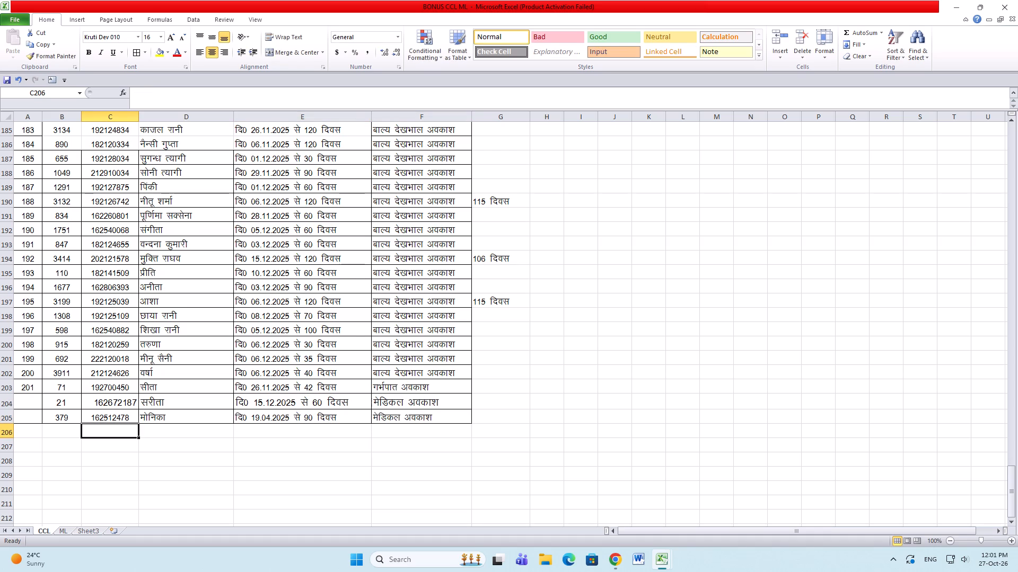
Enter the next employee's staff number, ID number and correctly spelled Hindi name in B206:D206.
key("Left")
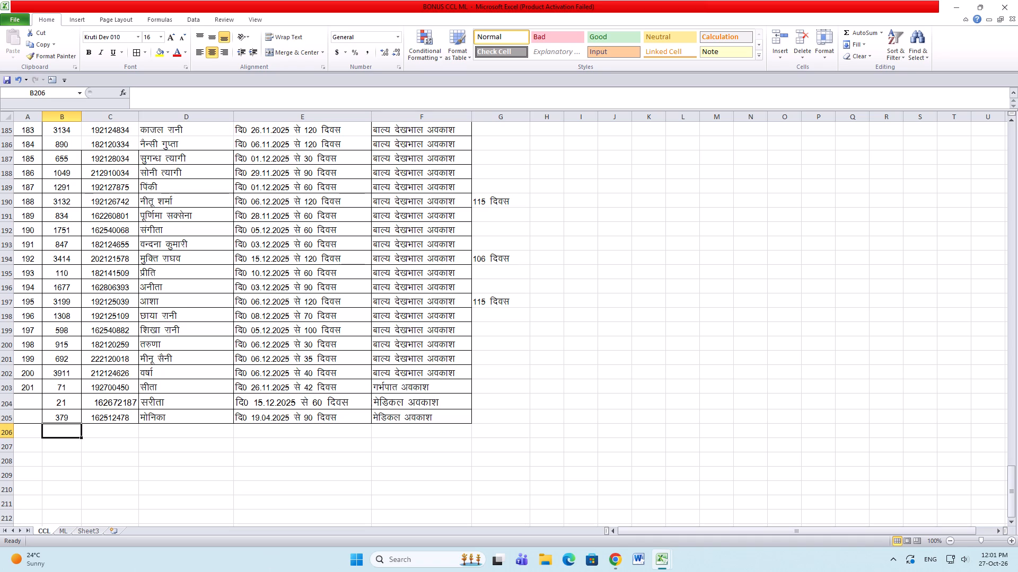
left_click(65, 434)
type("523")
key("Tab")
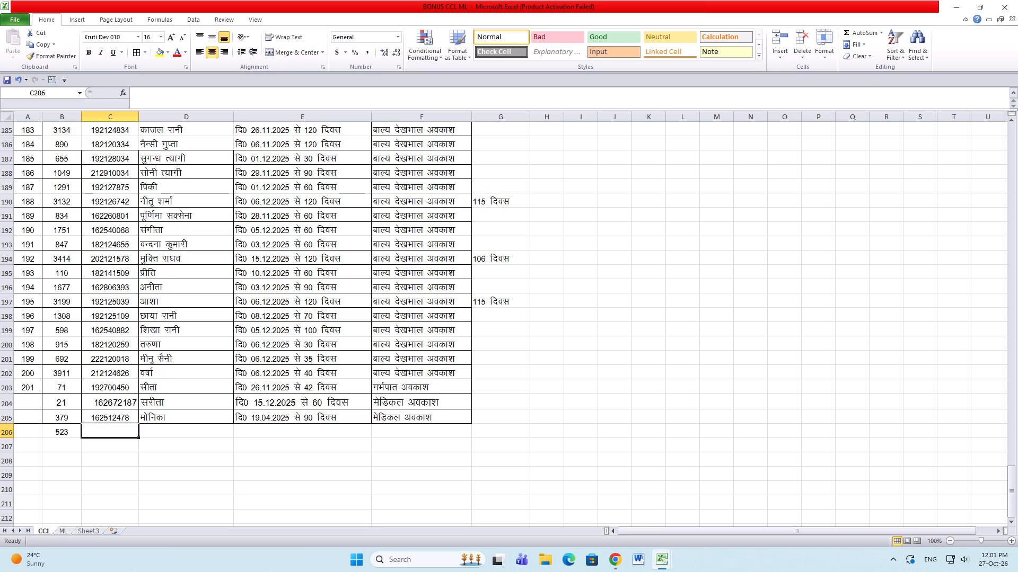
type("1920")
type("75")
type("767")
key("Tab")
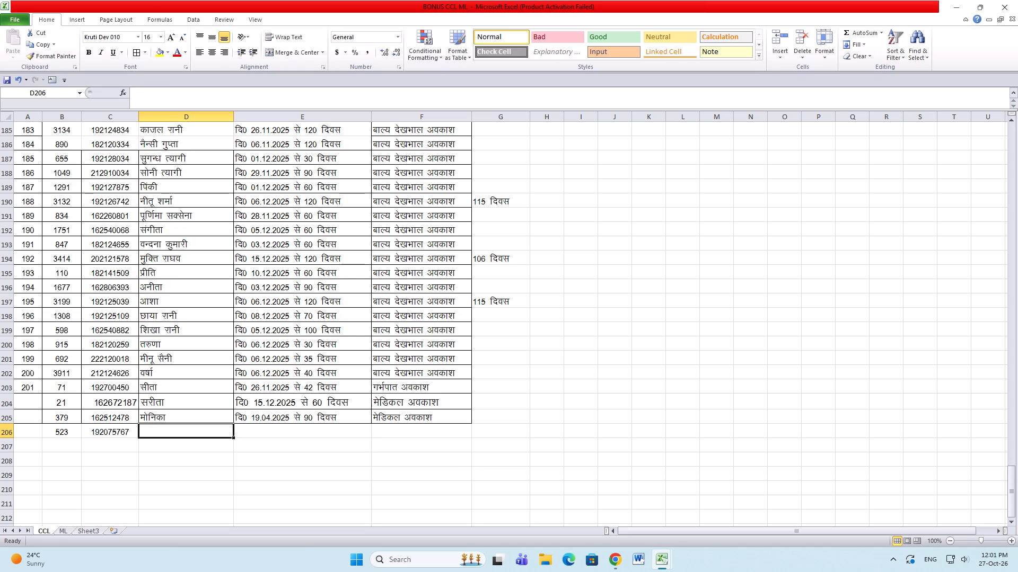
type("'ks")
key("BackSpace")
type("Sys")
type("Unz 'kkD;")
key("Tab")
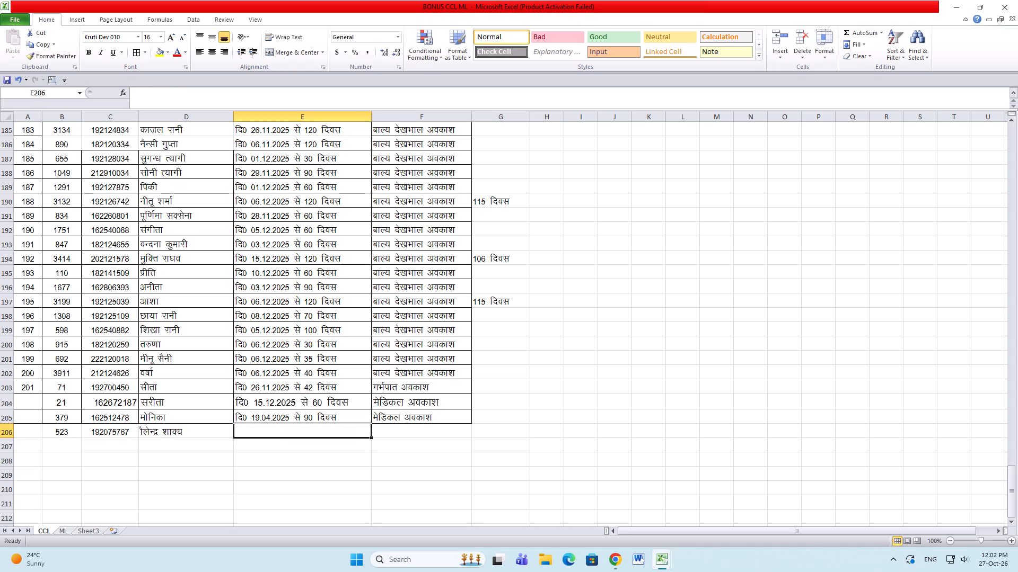
double_click(143, 426)
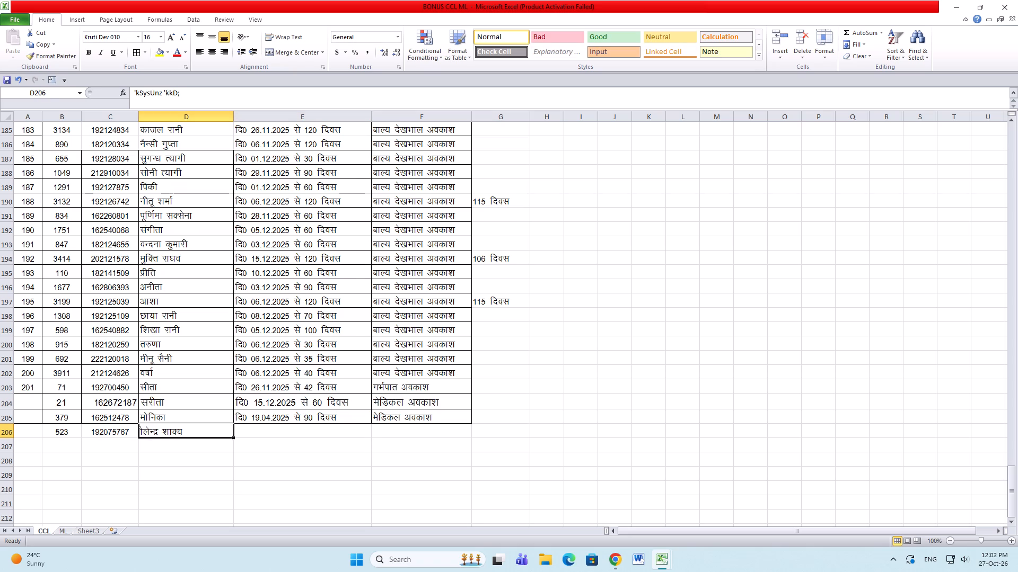
key("apostrophe")
key("Tab")
Enter the leave period दि0 27.03.2025 से 84 दिवस in E206 and the leave type मेडिकल अवकाश in F206, and save.
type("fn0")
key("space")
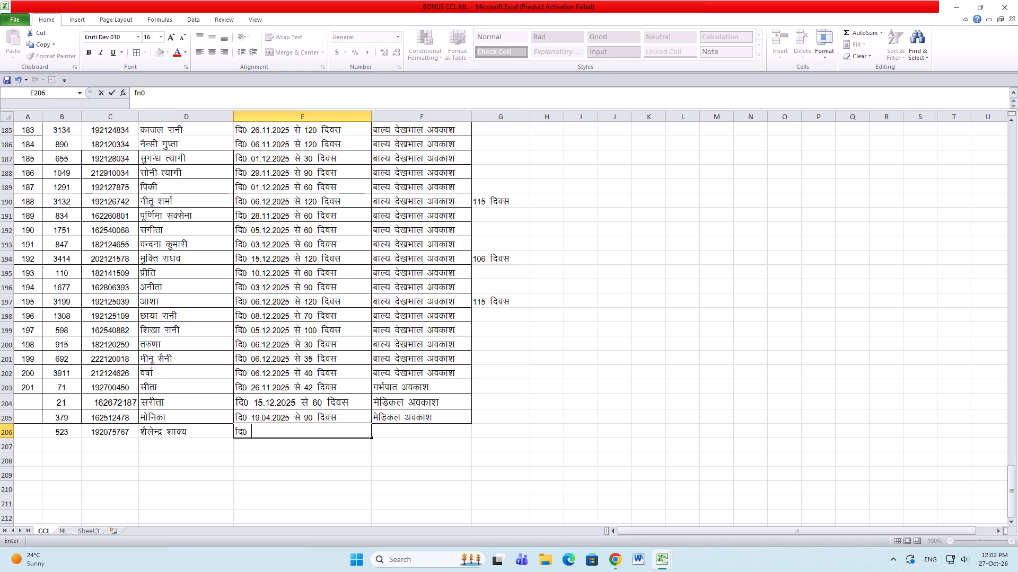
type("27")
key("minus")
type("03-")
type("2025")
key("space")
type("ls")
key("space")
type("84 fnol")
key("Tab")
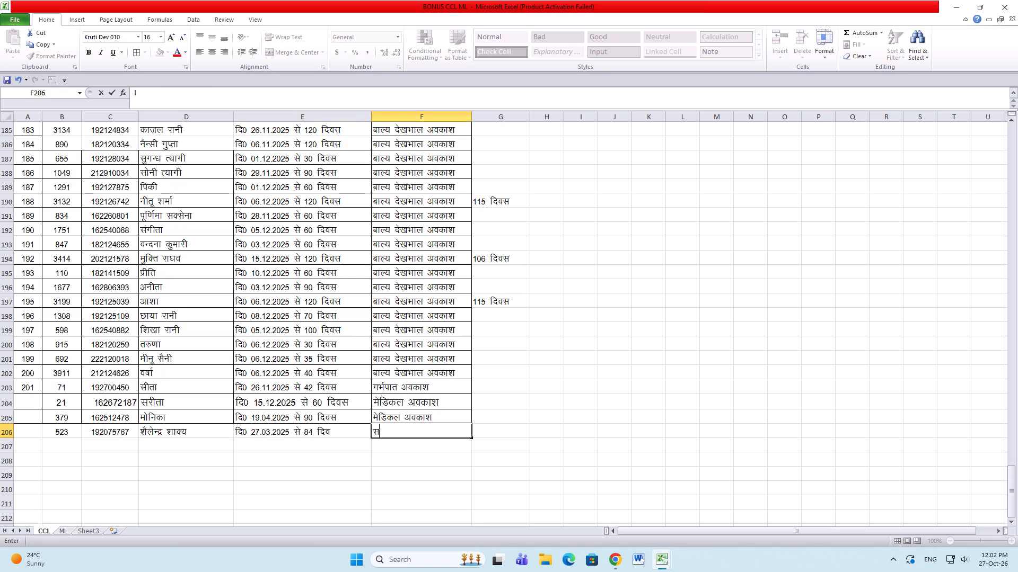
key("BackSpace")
double_click(352, 429)
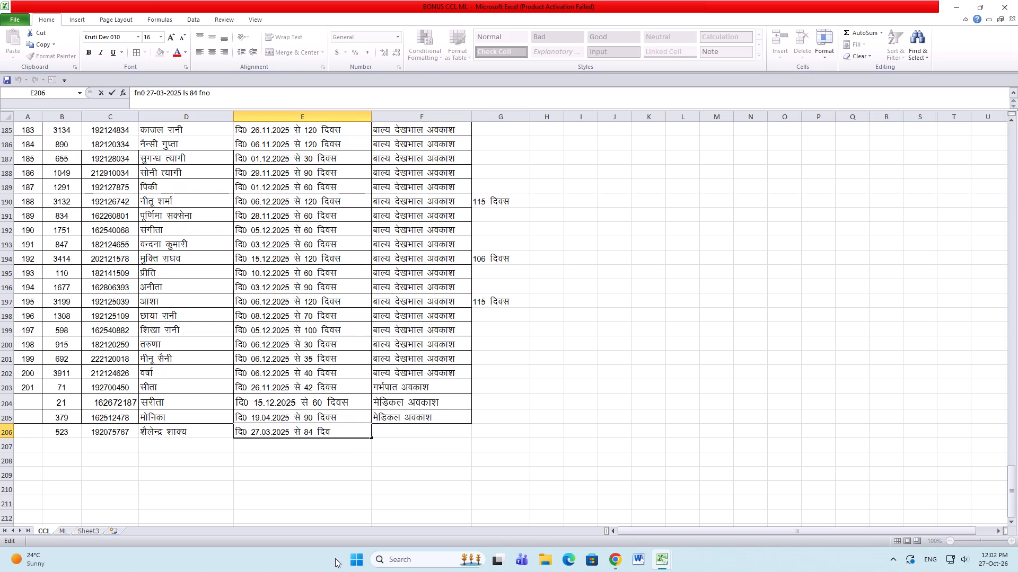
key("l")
key("Tab")
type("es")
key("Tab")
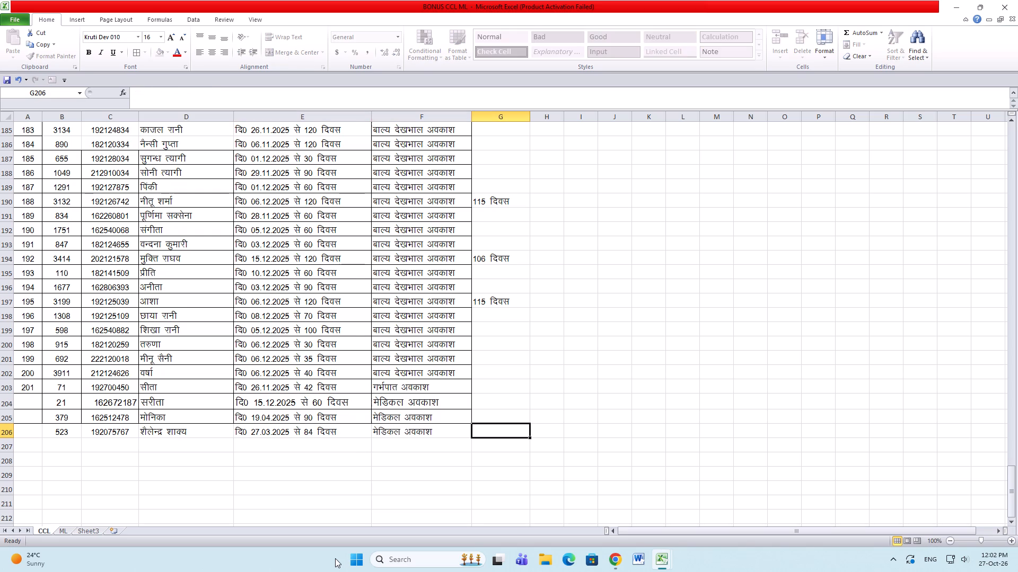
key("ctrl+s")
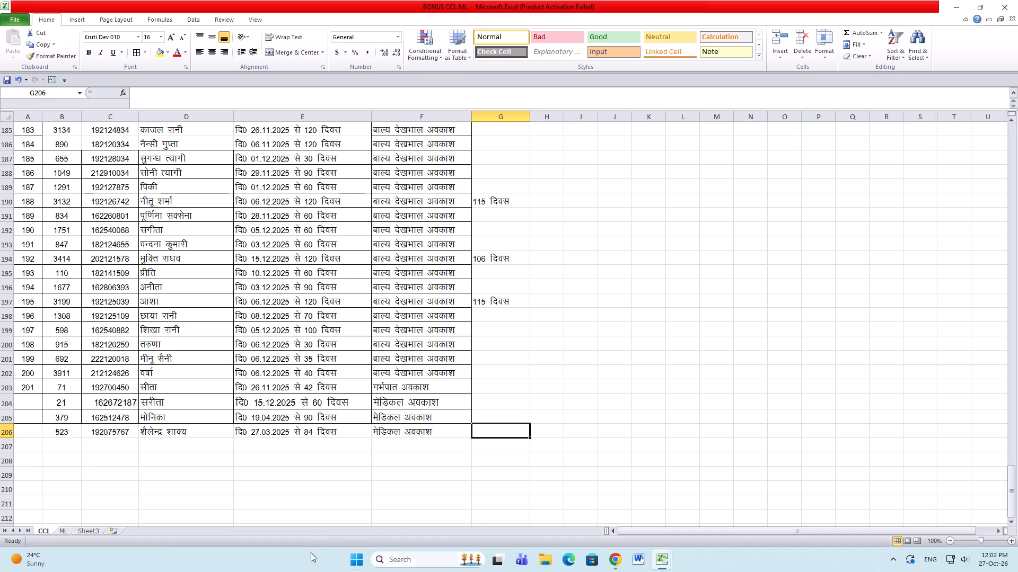
Enter the staff numbers and ID numbers of the next two employees in B207:C208.
left_click(60, 447)
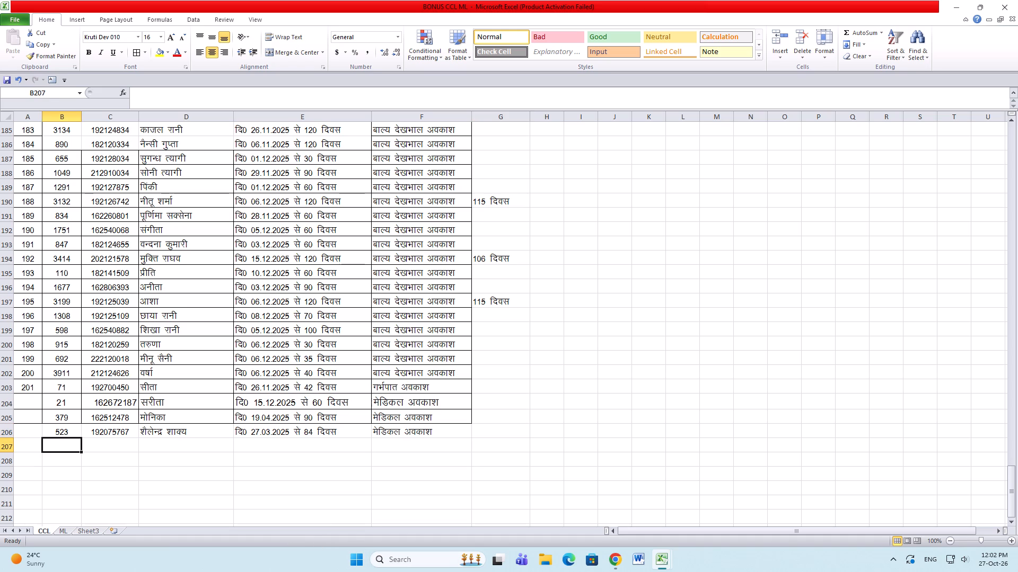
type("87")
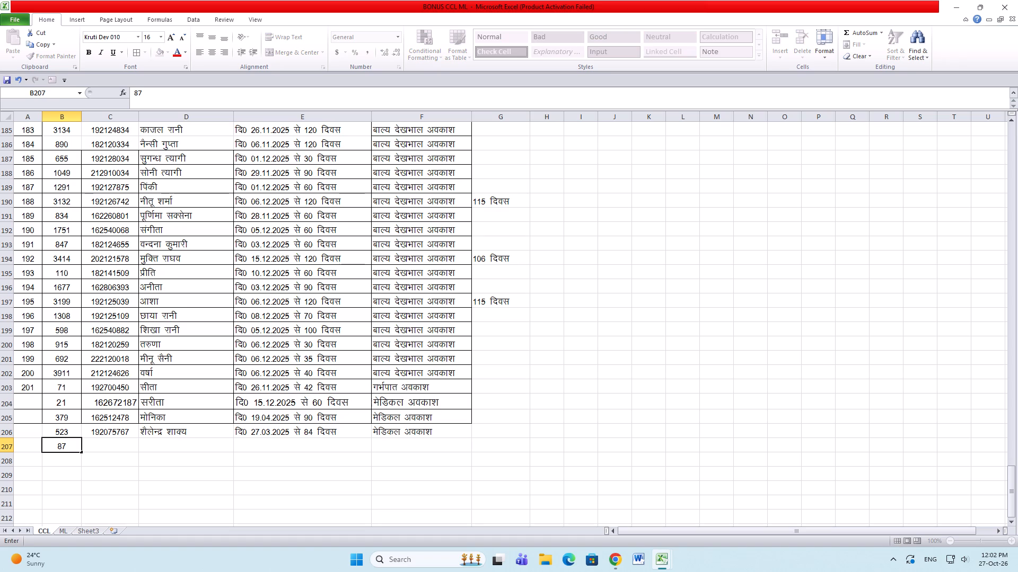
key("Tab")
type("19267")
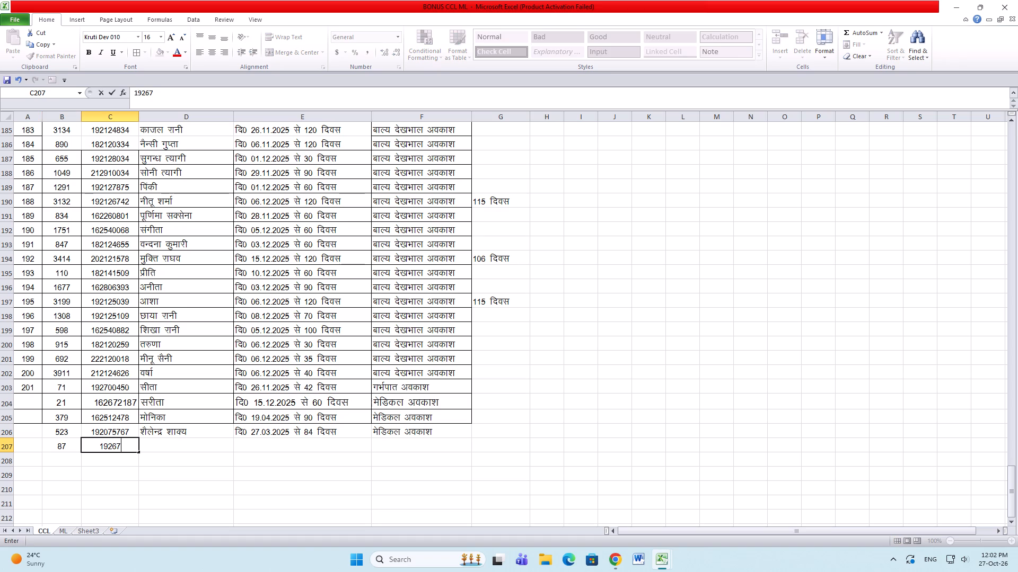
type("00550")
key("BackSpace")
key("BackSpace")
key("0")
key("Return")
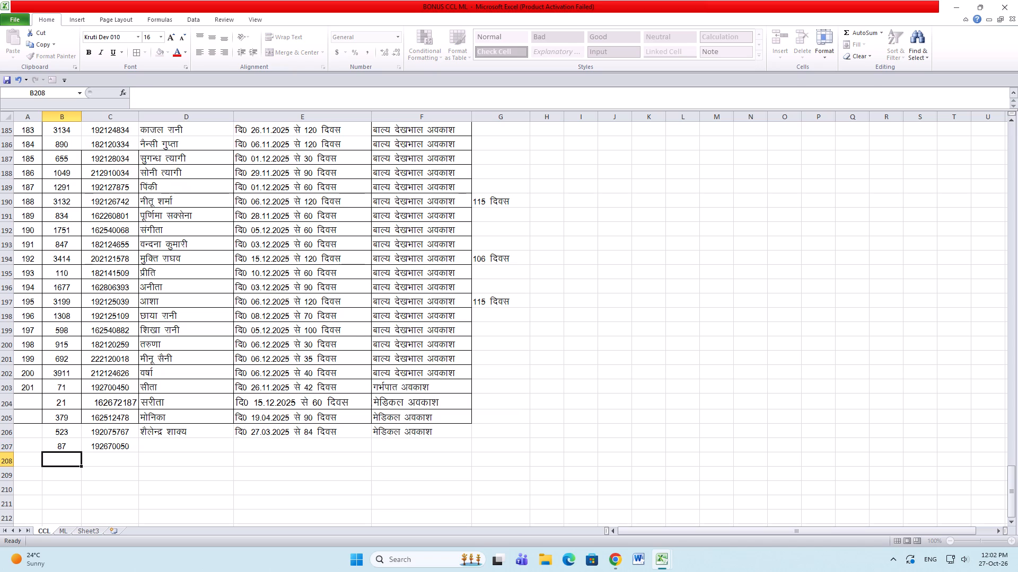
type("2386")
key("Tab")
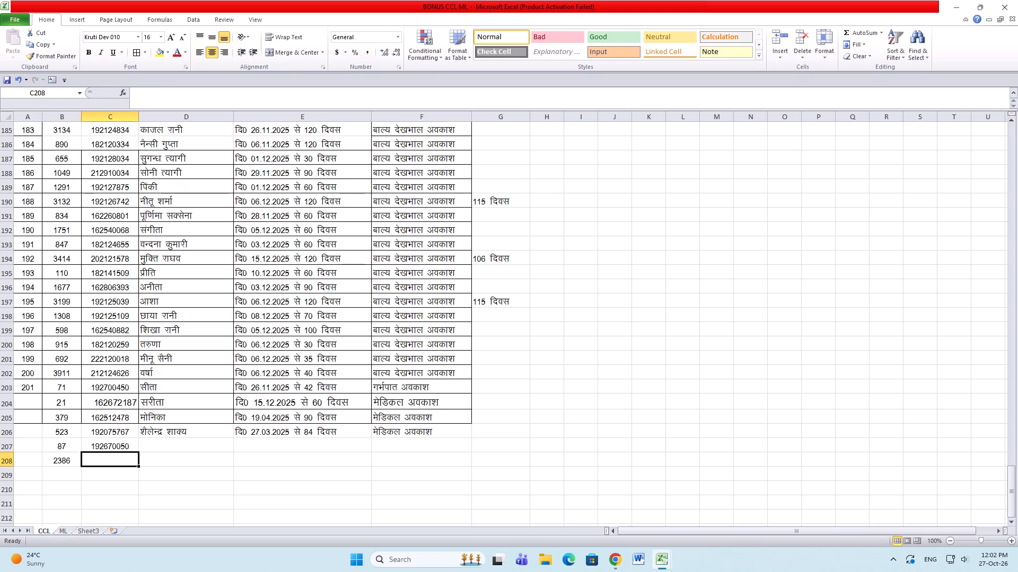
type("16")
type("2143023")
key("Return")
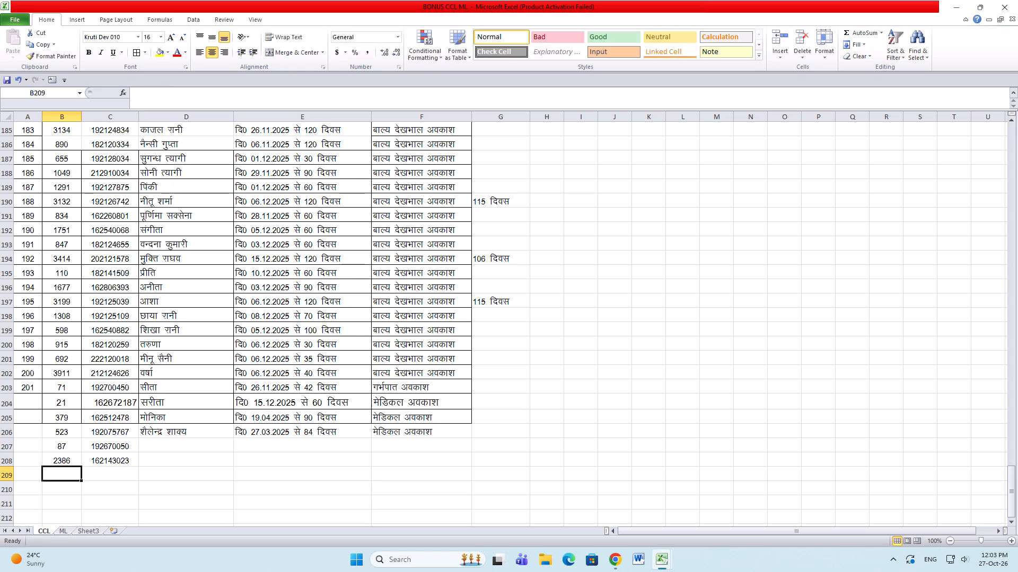
Enter the staff numbers and ID numbers of two more employees in B209:C210.
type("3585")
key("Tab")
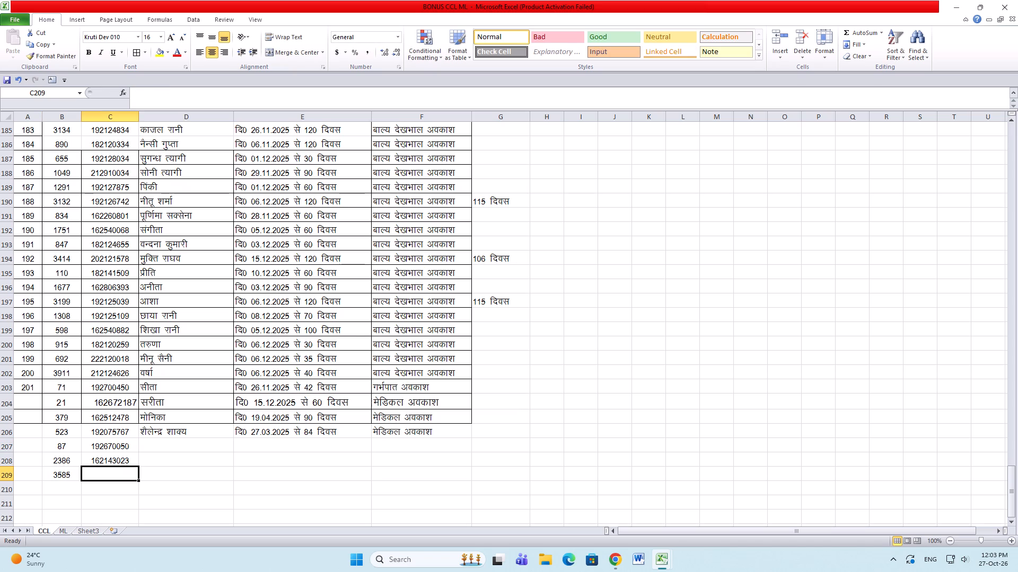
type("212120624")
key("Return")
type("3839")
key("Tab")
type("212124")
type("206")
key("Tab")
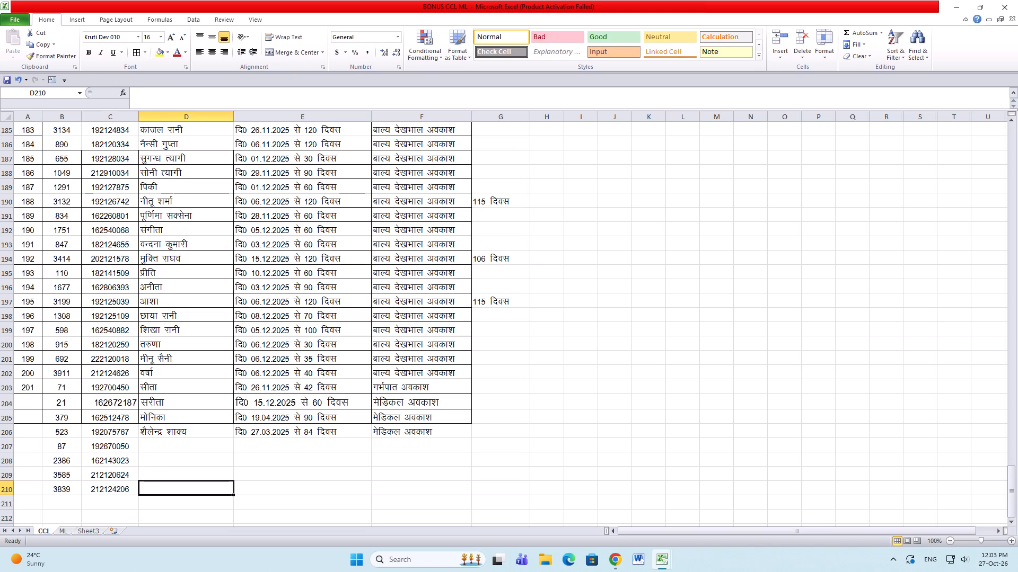
Enter the Hindi names of the employees in rows 207 and 208 in D207:D208.
left_click(158, 445)
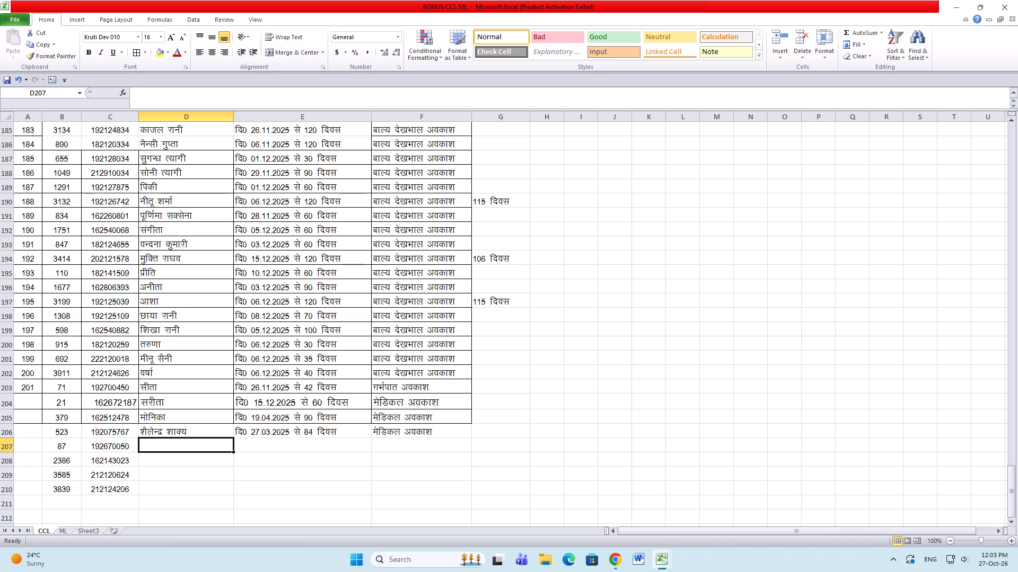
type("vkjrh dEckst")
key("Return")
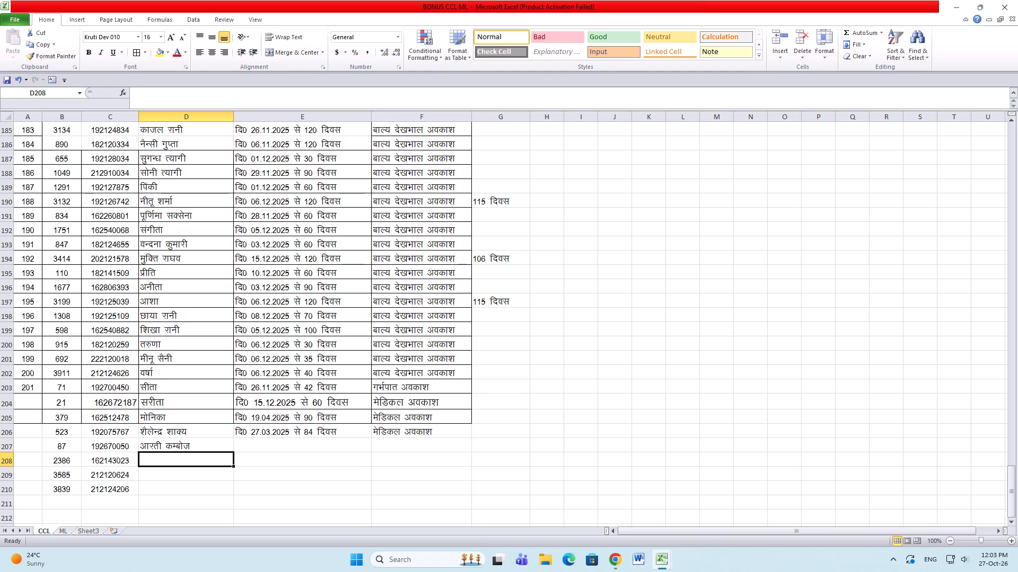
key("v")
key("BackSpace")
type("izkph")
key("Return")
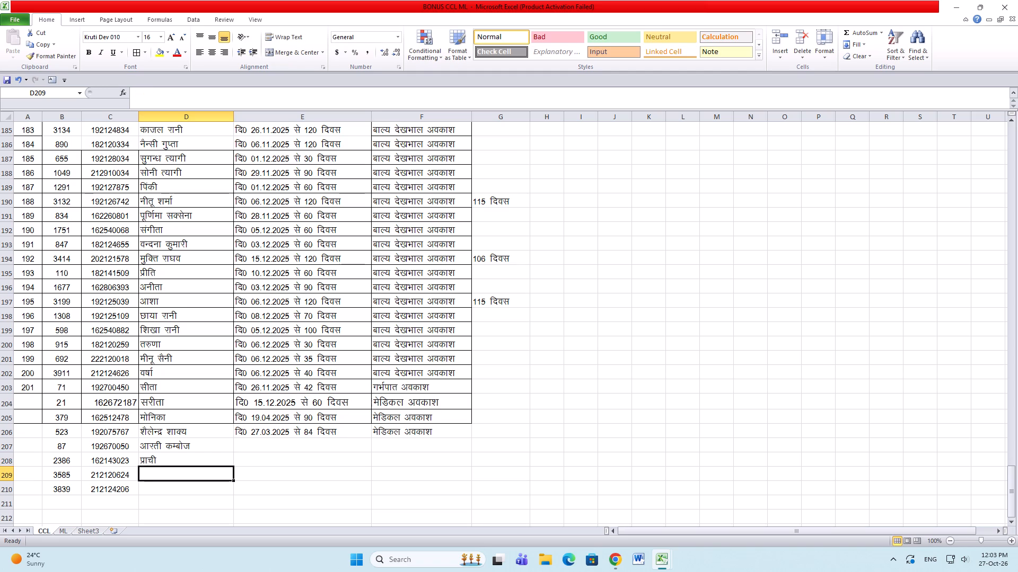
Enter the Hindi names of the employees in rows 209 and 210 in D209:D210.
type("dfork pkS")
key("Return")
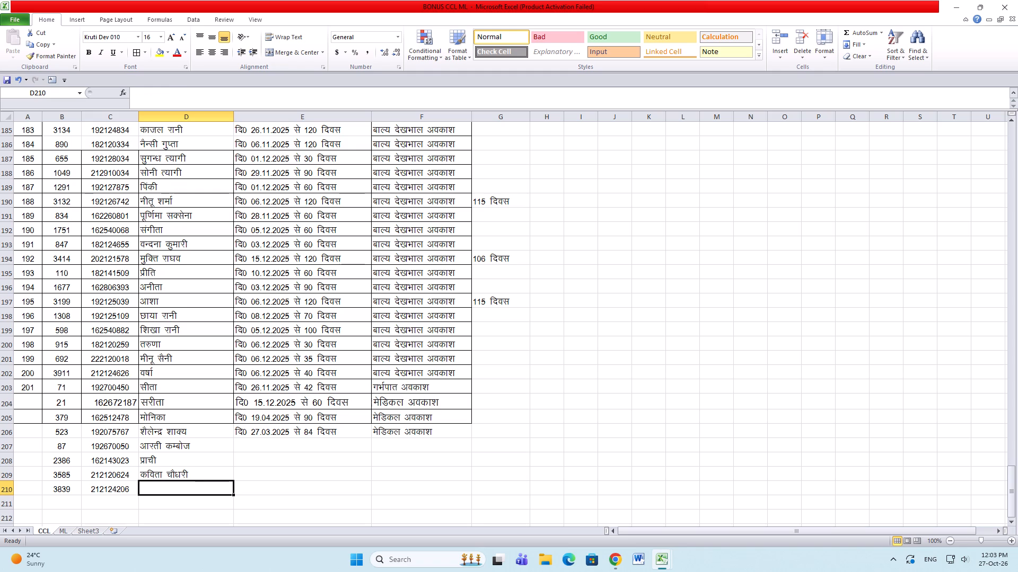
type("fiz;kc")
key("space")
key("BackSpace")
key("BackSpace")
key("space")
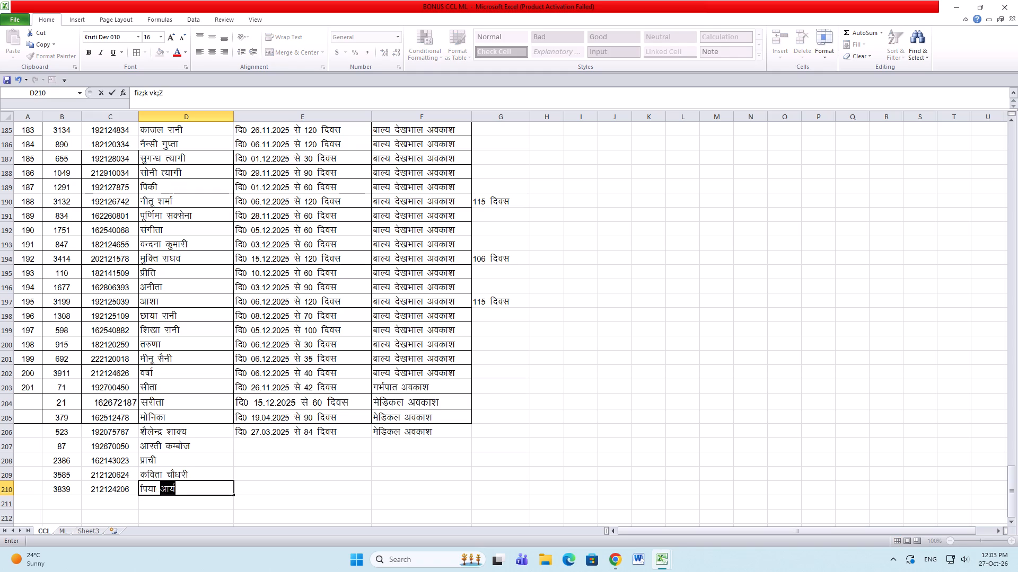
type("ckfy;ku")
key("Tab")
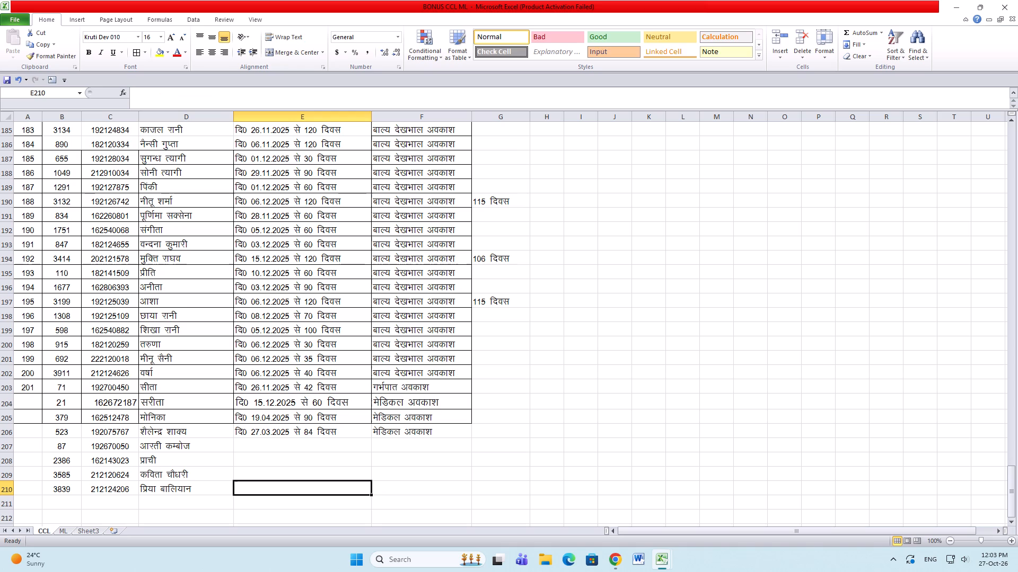
Enter the leave period दि0 16.12.2025 से 120 दिवस in E207.
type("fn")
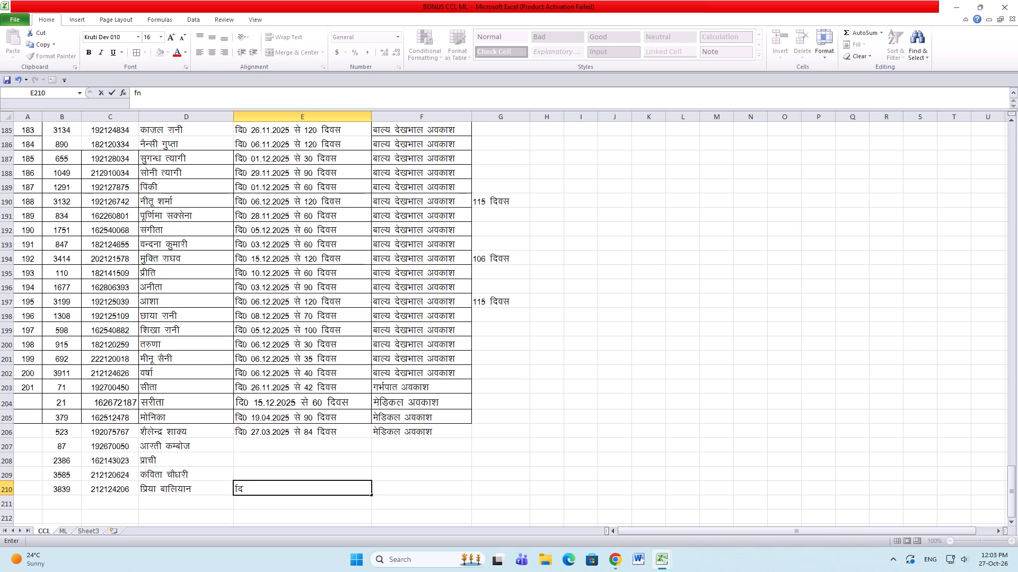
left_click(252, 444)
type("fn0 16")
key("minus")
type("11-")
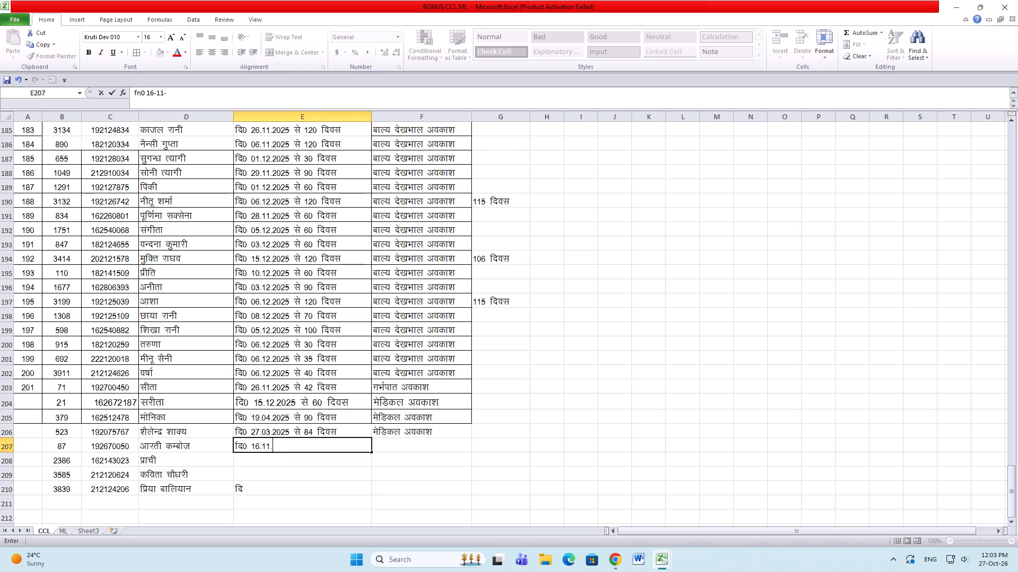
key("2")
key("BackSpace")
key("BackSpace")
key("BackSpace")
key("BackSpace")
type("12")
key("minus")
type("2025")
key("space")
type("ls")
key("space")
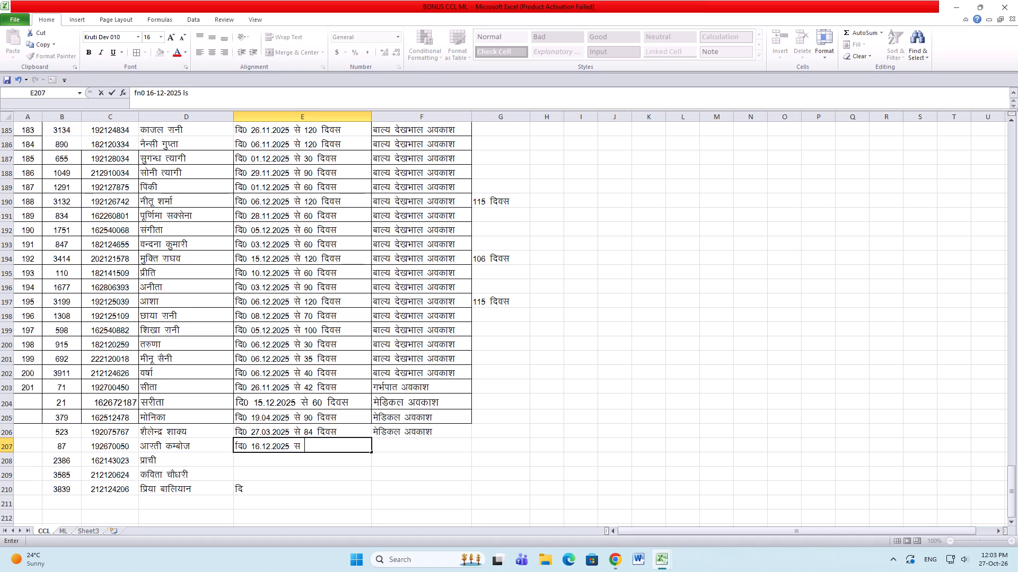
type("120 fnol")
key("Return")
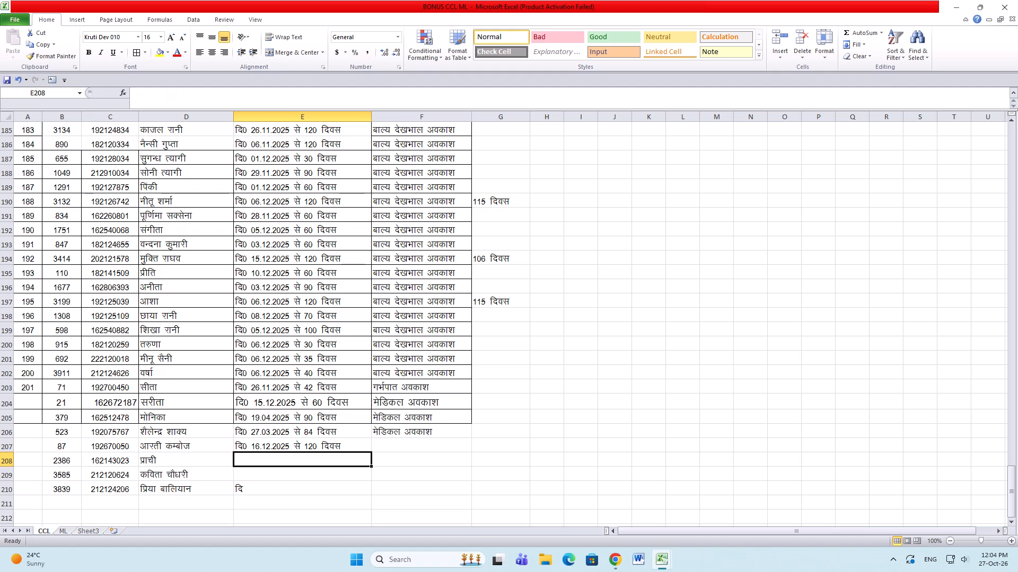
Enter the leave period दि0 17.12.2025 से 90 दिवस in E208.
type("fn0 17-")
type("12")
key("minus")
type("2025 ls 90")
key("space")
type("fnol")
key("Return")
Enter the leave period दि0 21.12.2025 से 120 दिवस in E209.
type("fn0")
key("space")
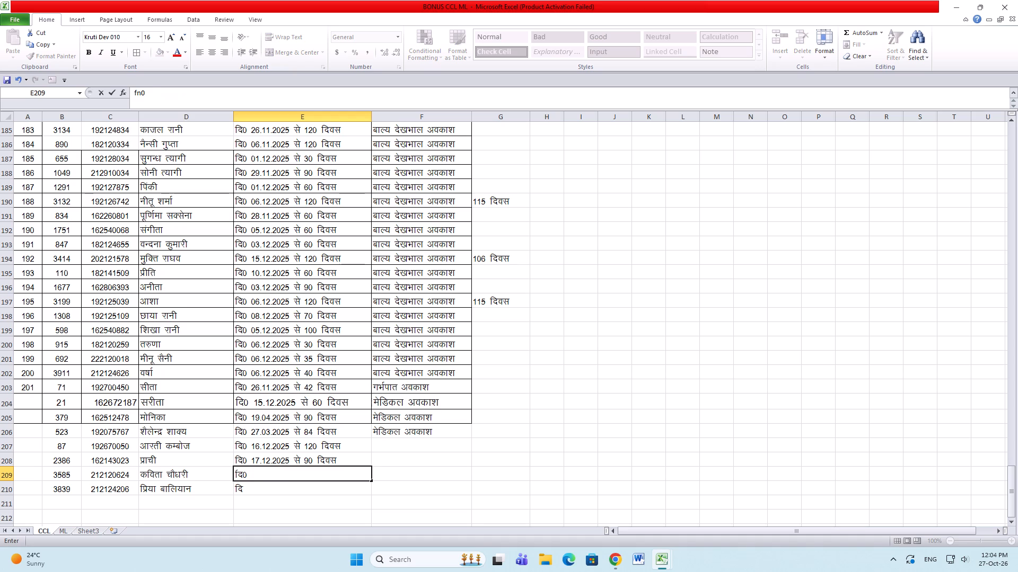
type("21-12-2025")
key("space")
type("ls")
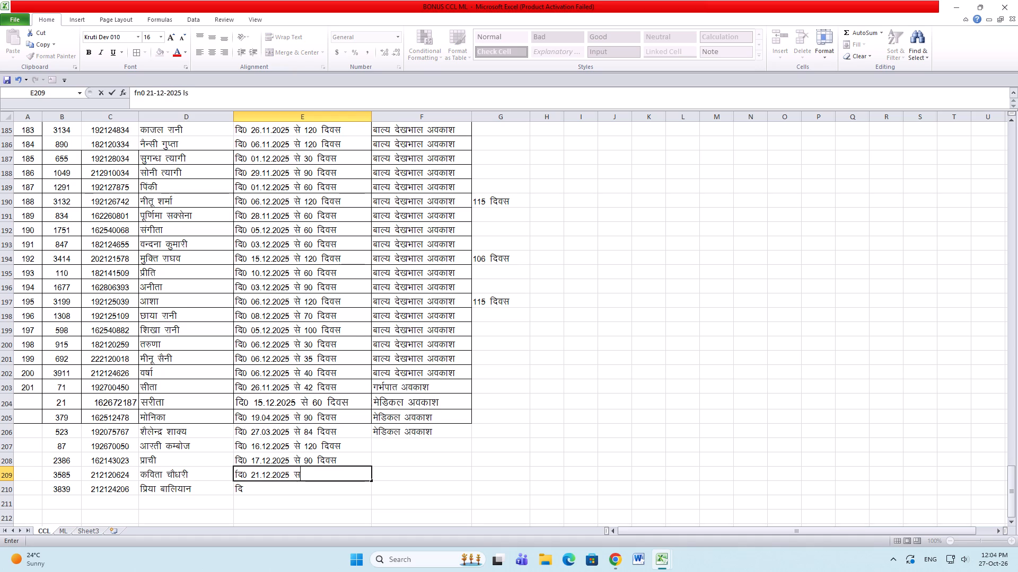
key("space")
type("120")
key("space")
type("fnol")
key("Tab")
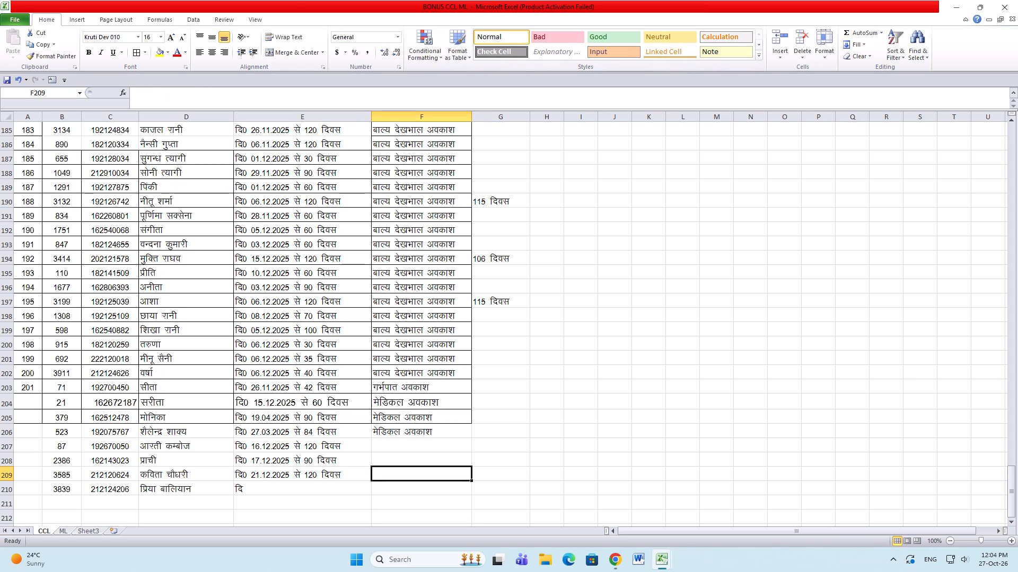
Switch to the date-difference workbook and calculate the period from 21-12-2025 to 31-03-26 by setting the FROM date in A3.
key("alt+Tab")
left_click(108, 202)
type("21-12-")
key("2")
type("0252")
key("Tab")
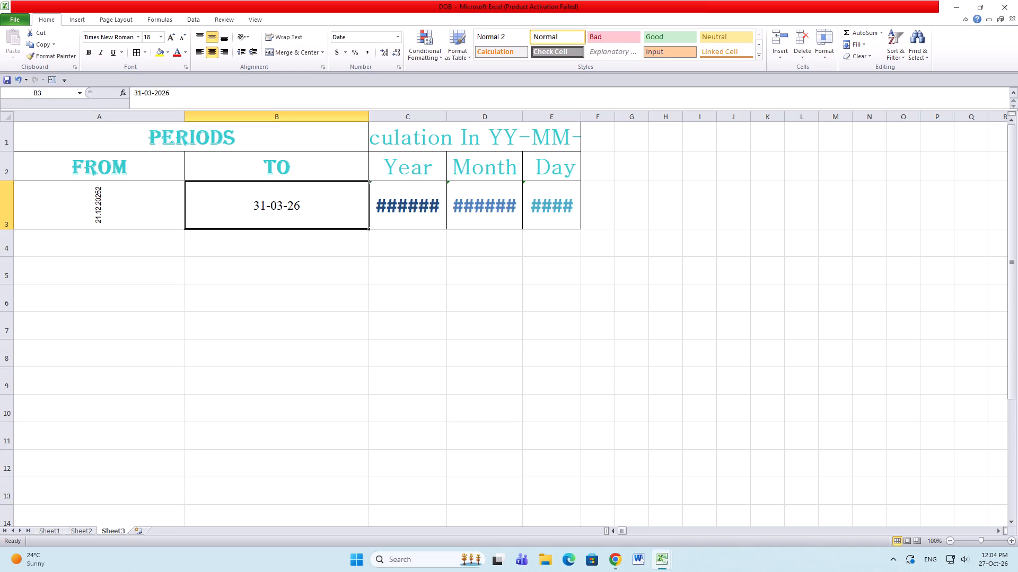
left_click(138, 213)
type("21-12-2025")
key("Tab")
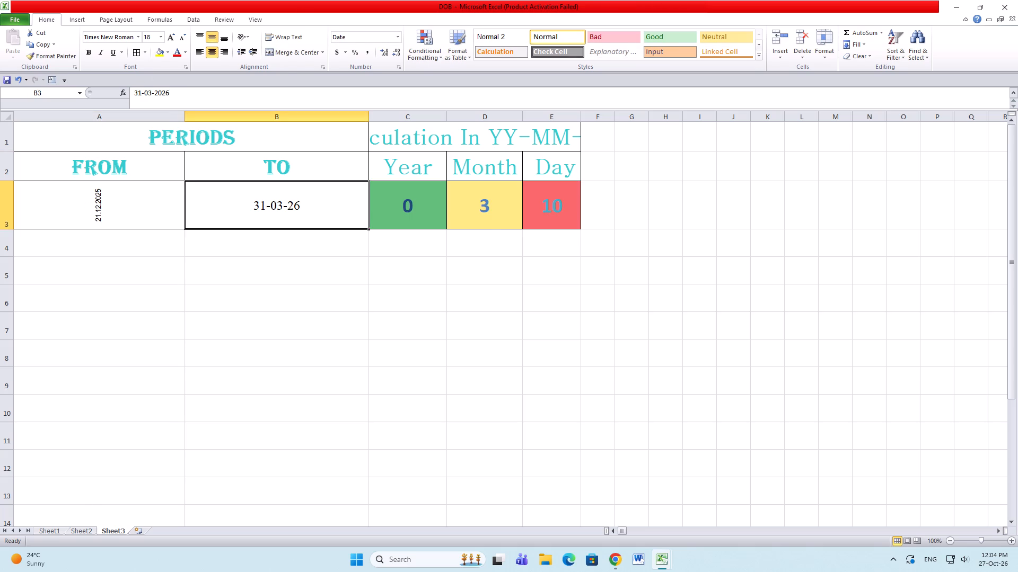
Return to the BONUS CCL ML workbook and enter 110 दिवस in G209.
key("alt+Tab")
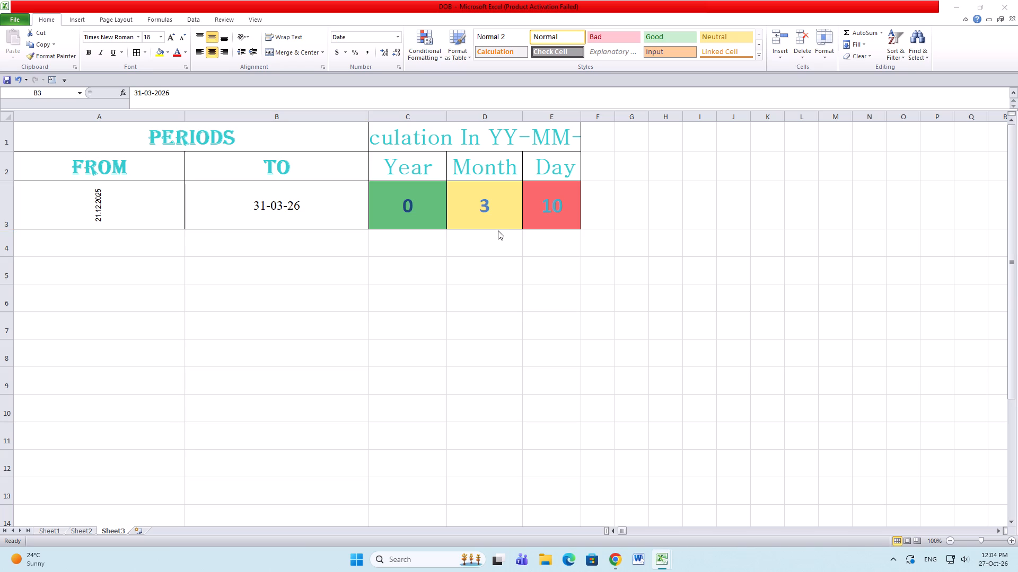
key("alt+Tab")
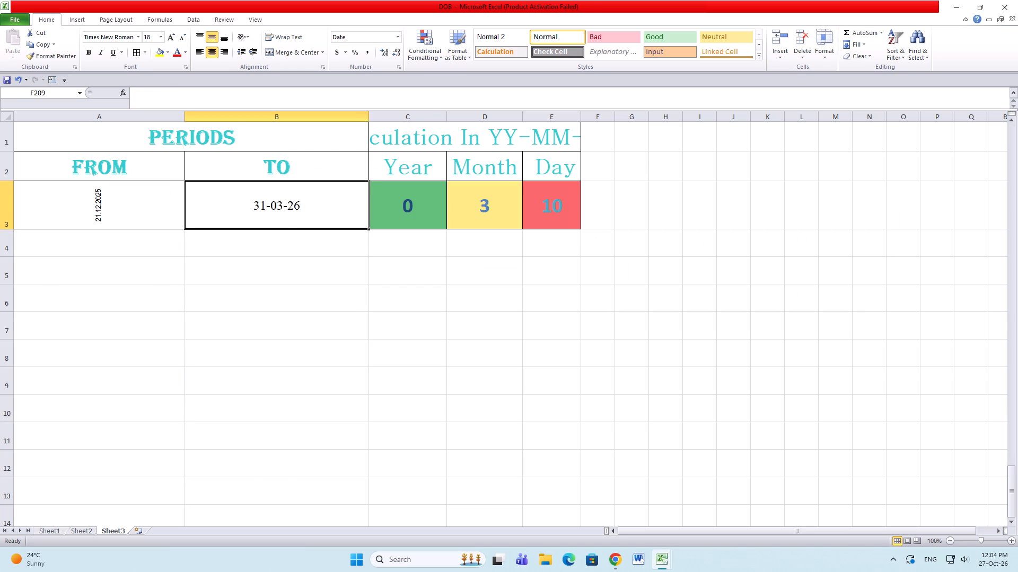
left_click(481, 473)
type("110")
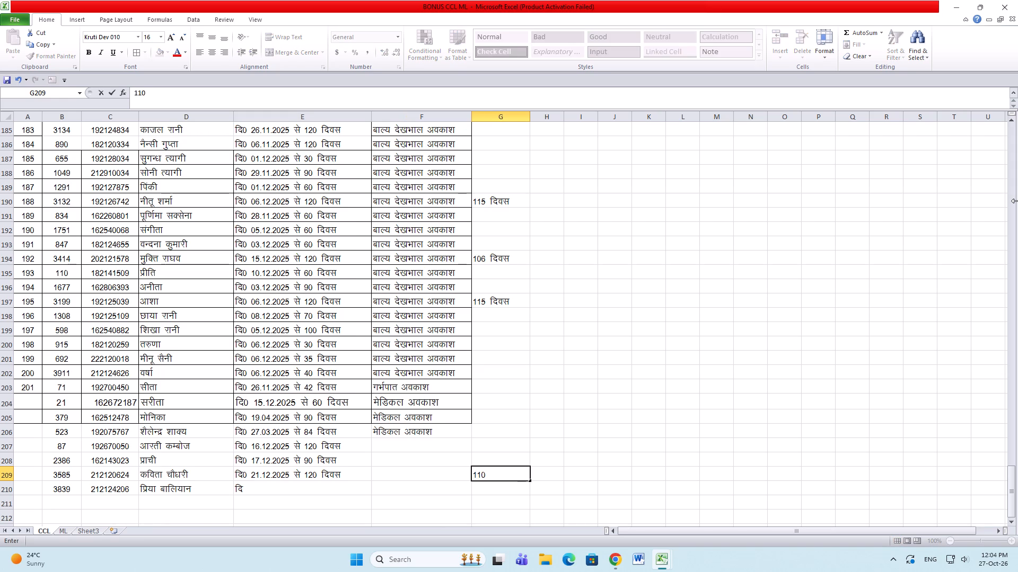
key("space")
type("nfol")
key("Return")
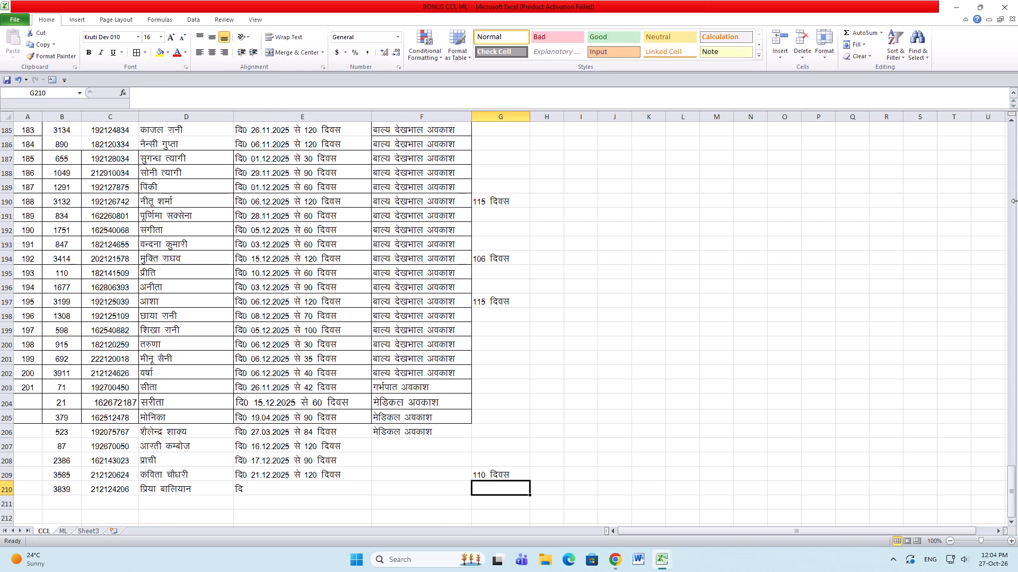
Enter the leave period दि0 16.12.2025 से 75 दिवस in E210 and save the workbook.
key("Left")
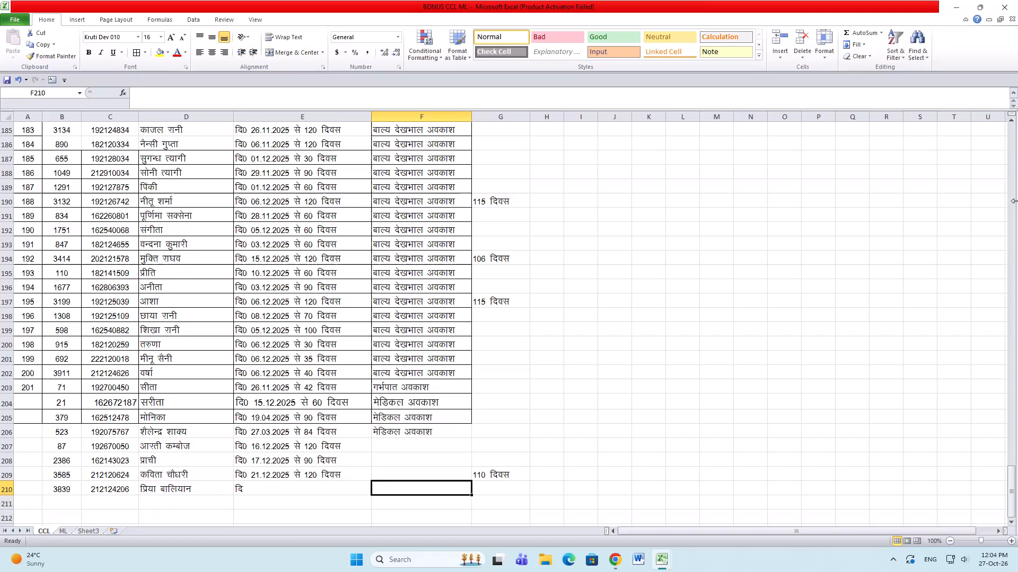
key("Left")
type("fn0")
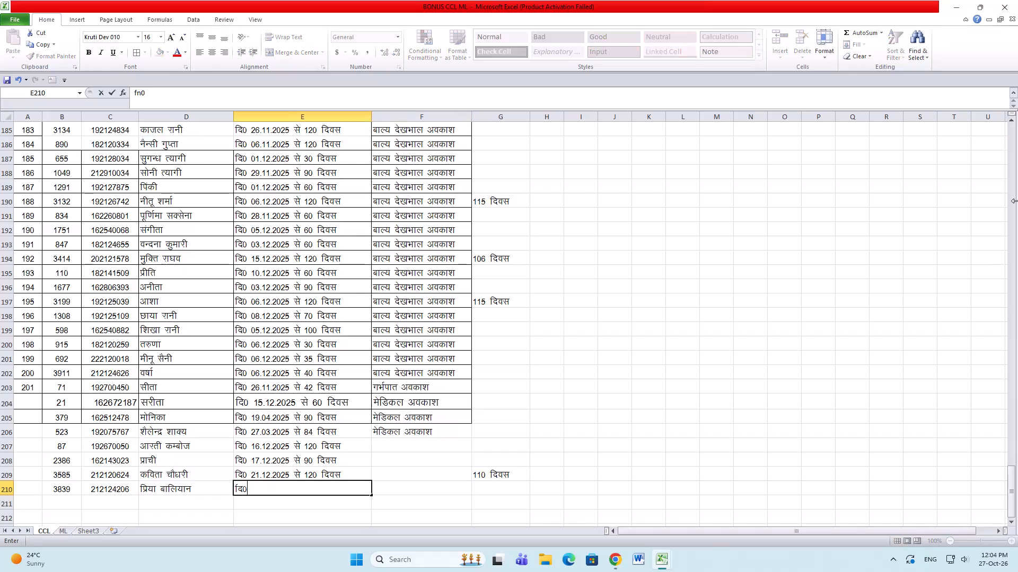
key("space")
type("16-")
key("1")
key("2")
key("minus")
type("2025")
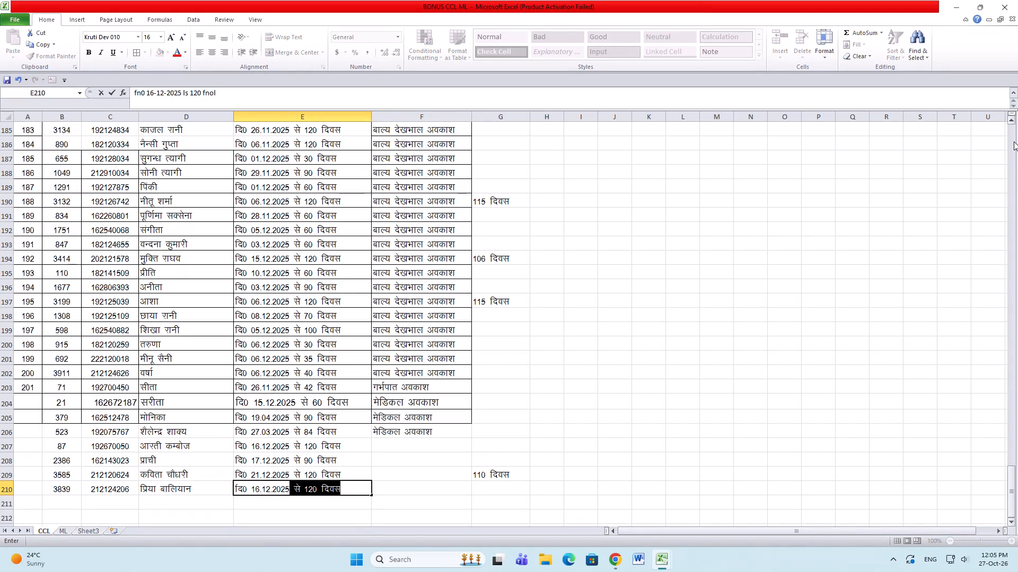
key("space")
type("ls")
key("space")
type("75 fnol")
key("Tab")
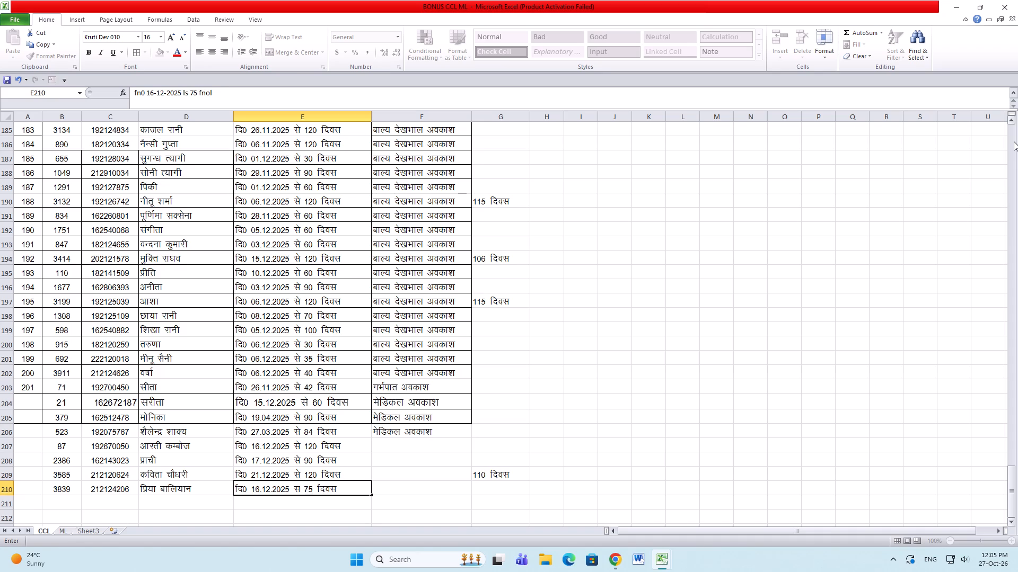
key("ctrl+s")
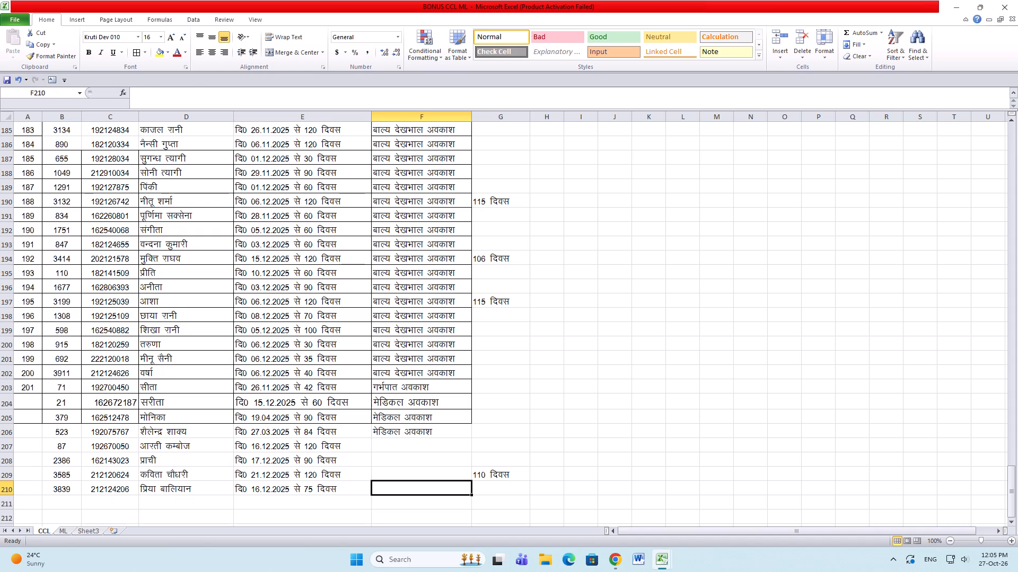
Copy the leave type बाल्य देखभाल अवकाश from F196 into F207:F210.
left_click(402, 281)
key("ctrl+c")
key("ctrl+c")
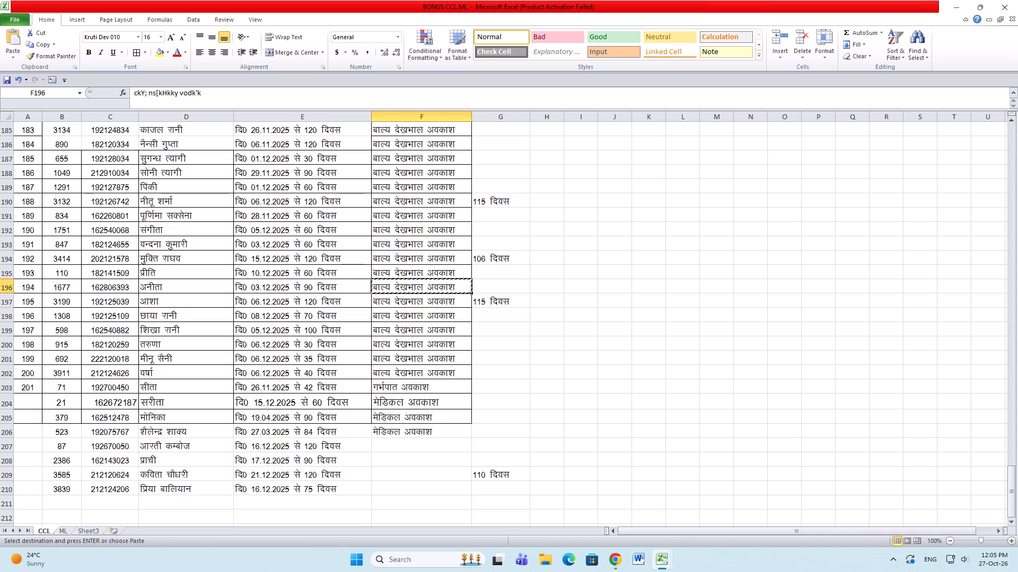
left_click_drag(388, 444, 387, 488)
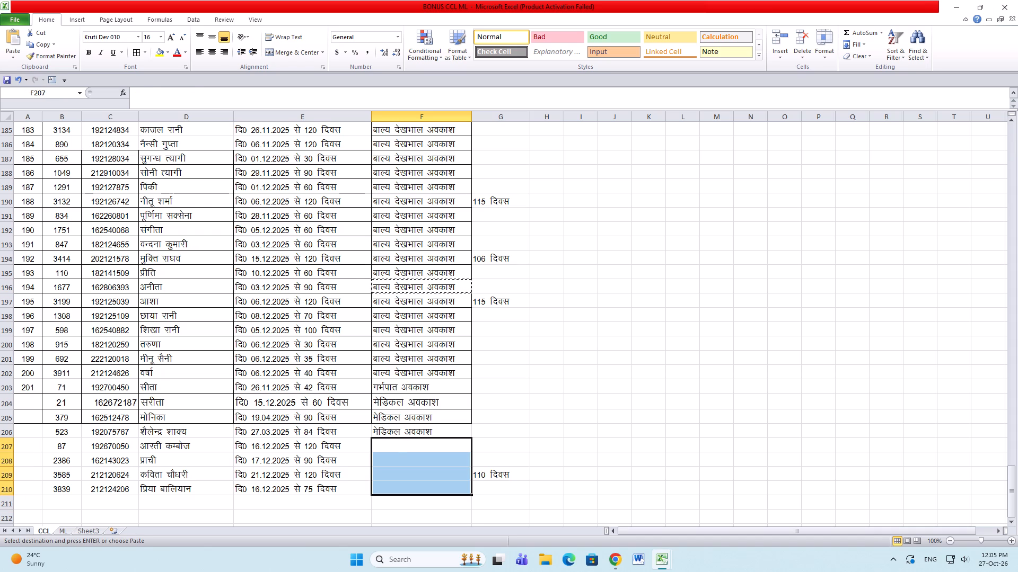
key("ctrl+v")
Apply cell borders to A200:F231, covering the new records and blank rows below, and save the workbook.
left_click_drag(34, 343, 461, 480)
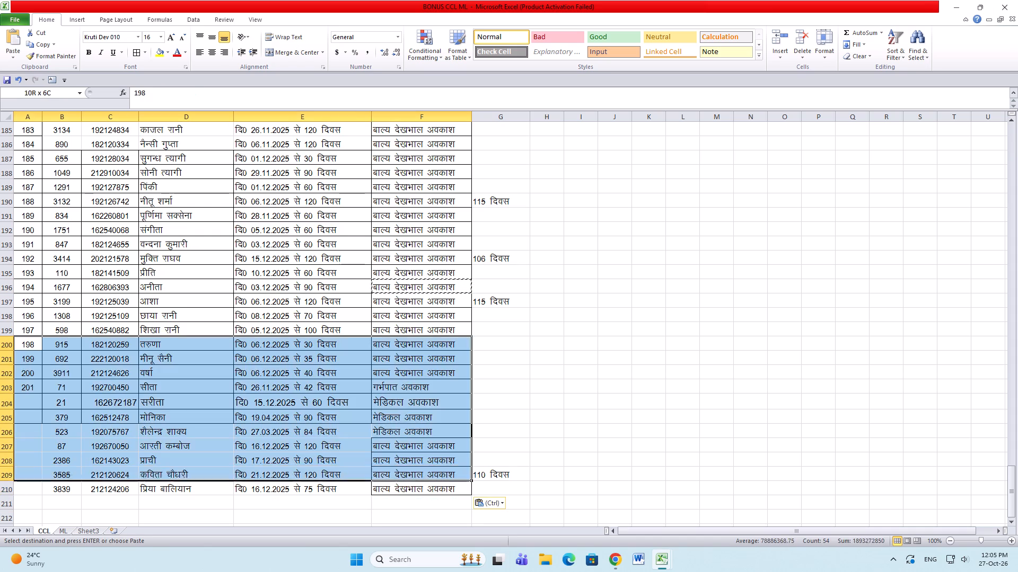
left_click_drag(461, 480, 443, 467)
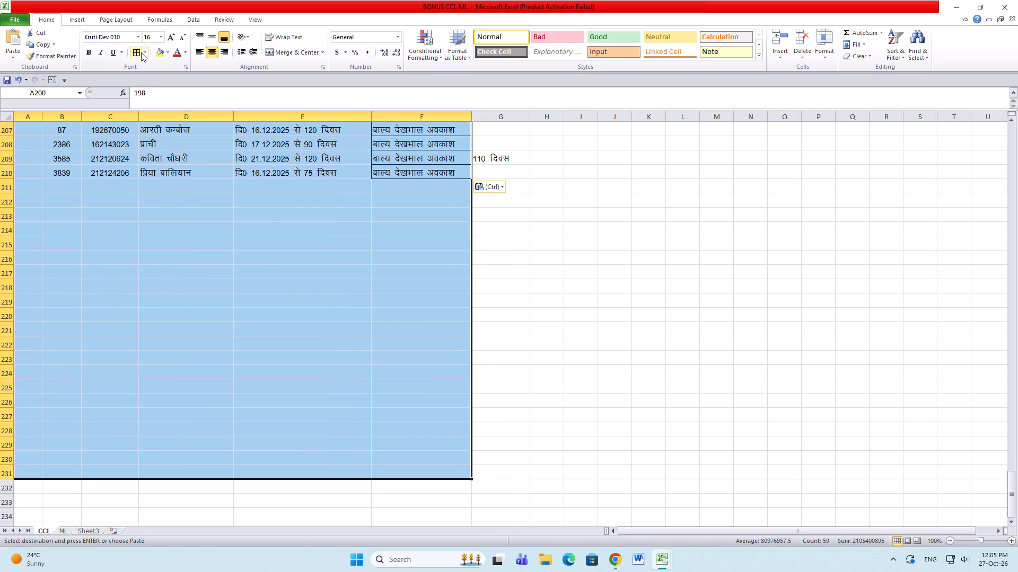
left_click(137, 52)
left_click(232, 309)
key("ctrl+s")
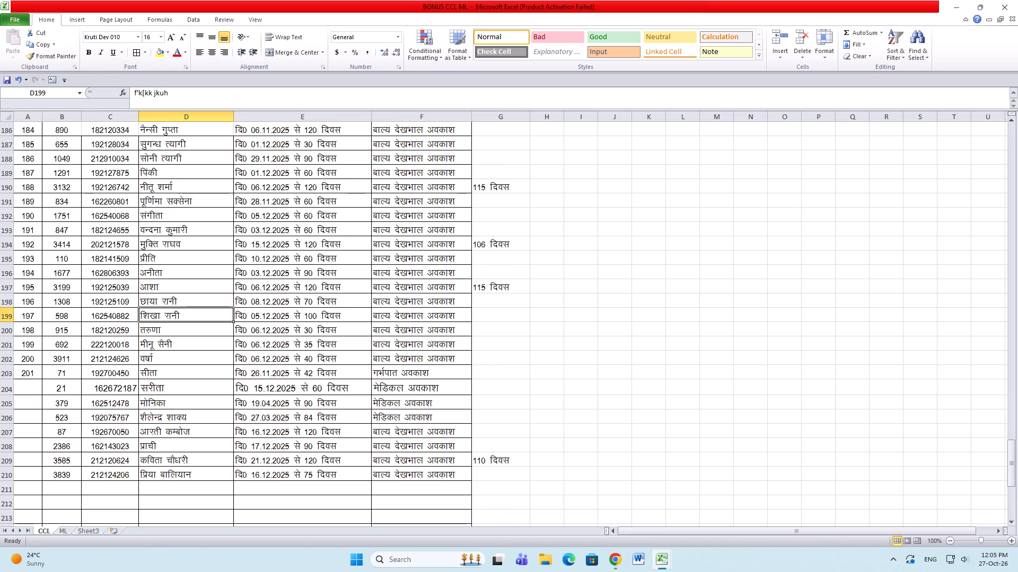
Continue the serial numbers in column A from 202 to 208 across A204:A210 and save the workbook.
left_click_drag(31, 314, 33, 374)
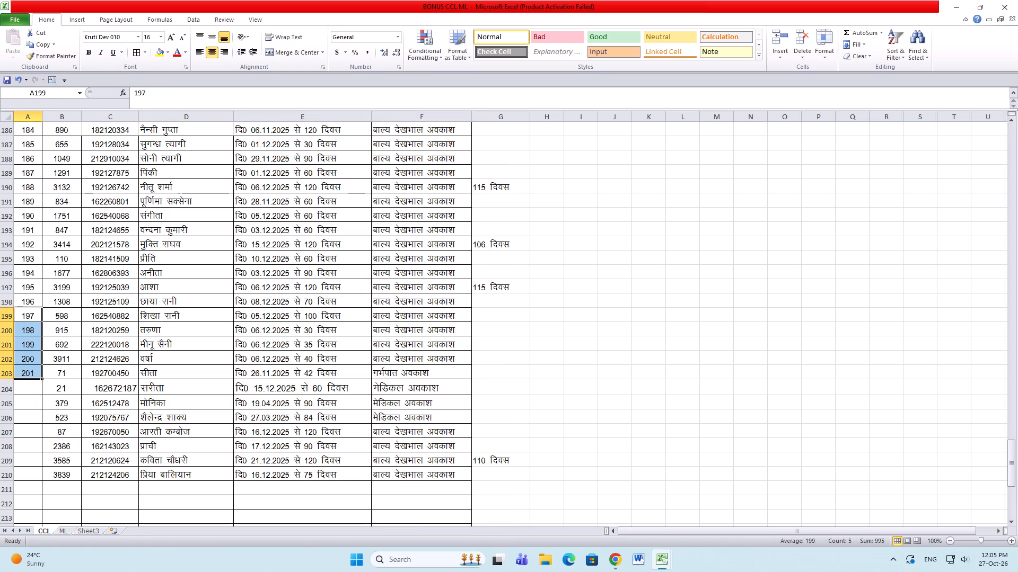
double_click(40, 379)
left_click(72, 397)
key("ctrl+s")
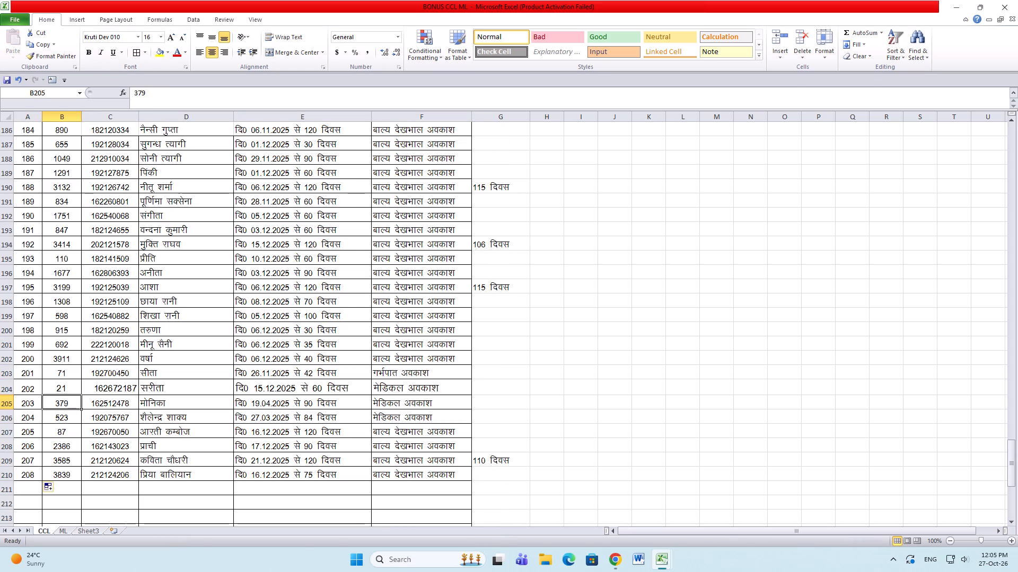
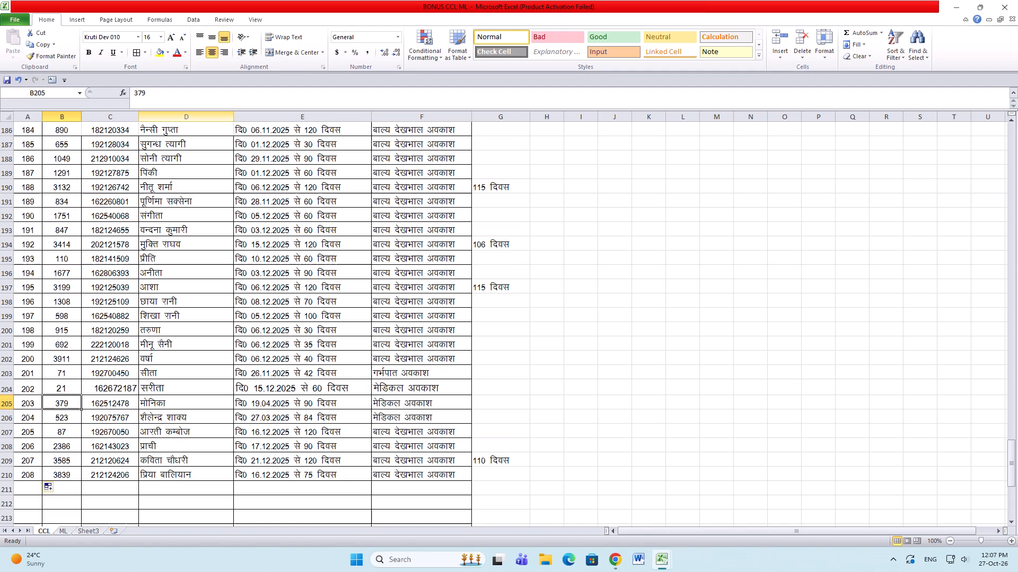
On the ML sheet, enter 646 in column B of the first empty row, row 71.
left_click(65, 533)
left_click(60, 421)
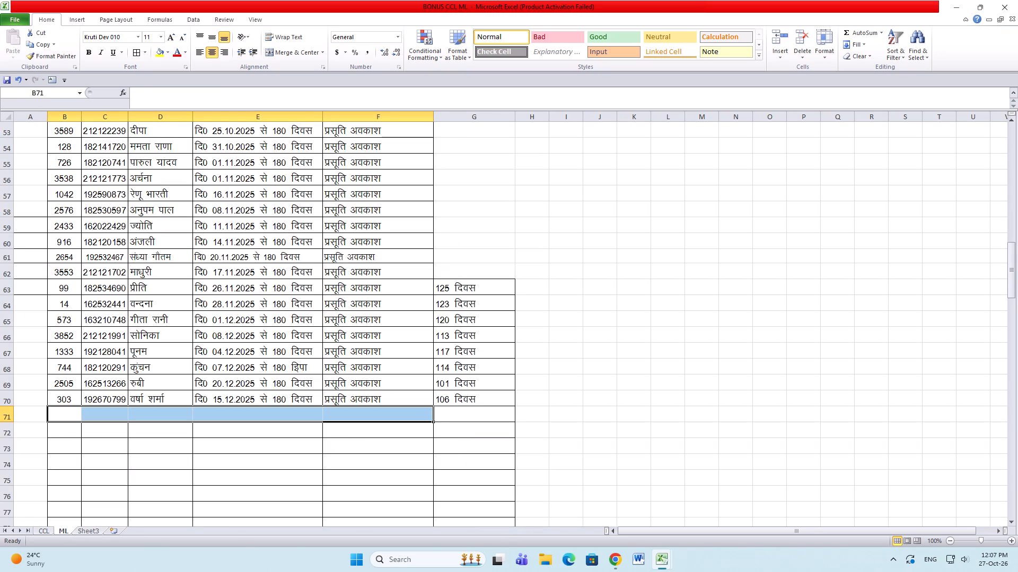
left_click(62, 416)
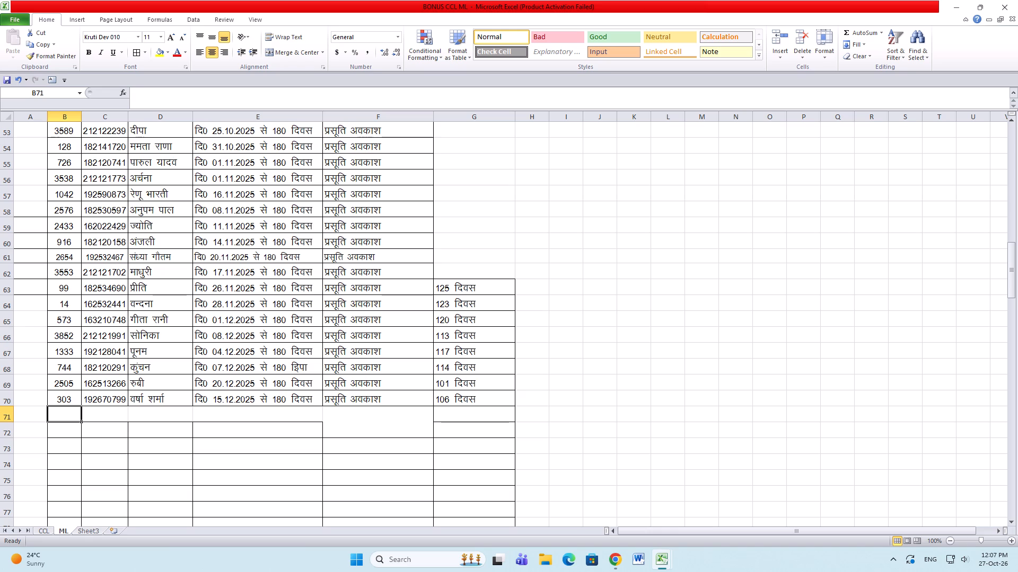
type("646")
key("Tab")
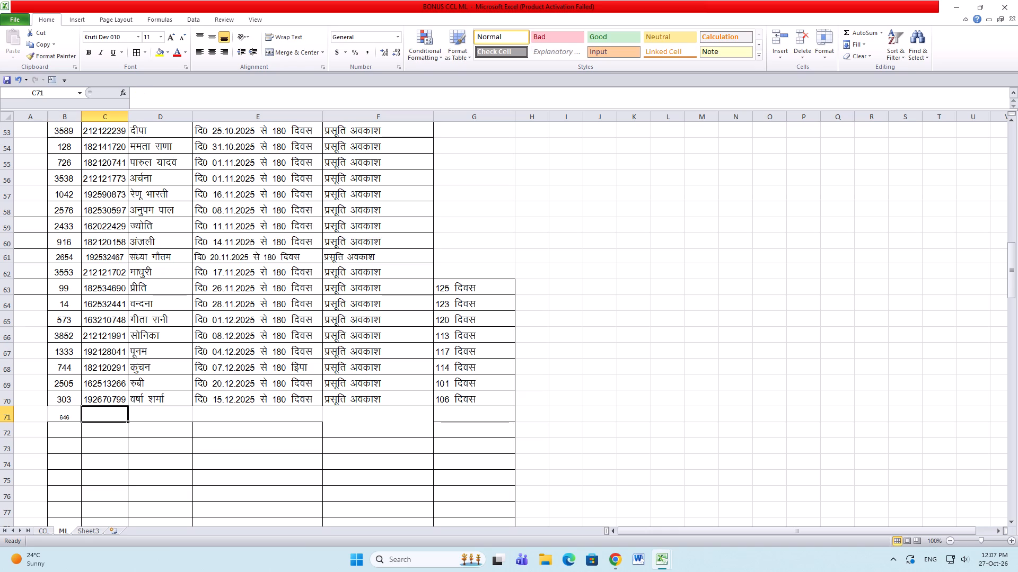
Copy the formatting of cells C56:E65 onto the table rows from row 68 down, columns B to G, and save the workbook.
left_click_drag(84, 184, 209, 321)
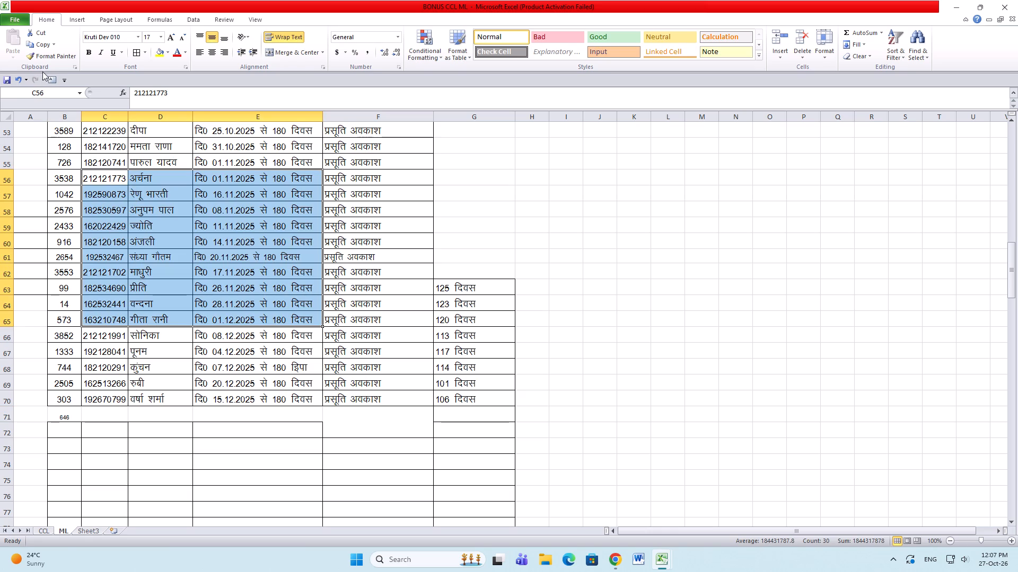
triple_click(48, 56)
double_click(47, 58)
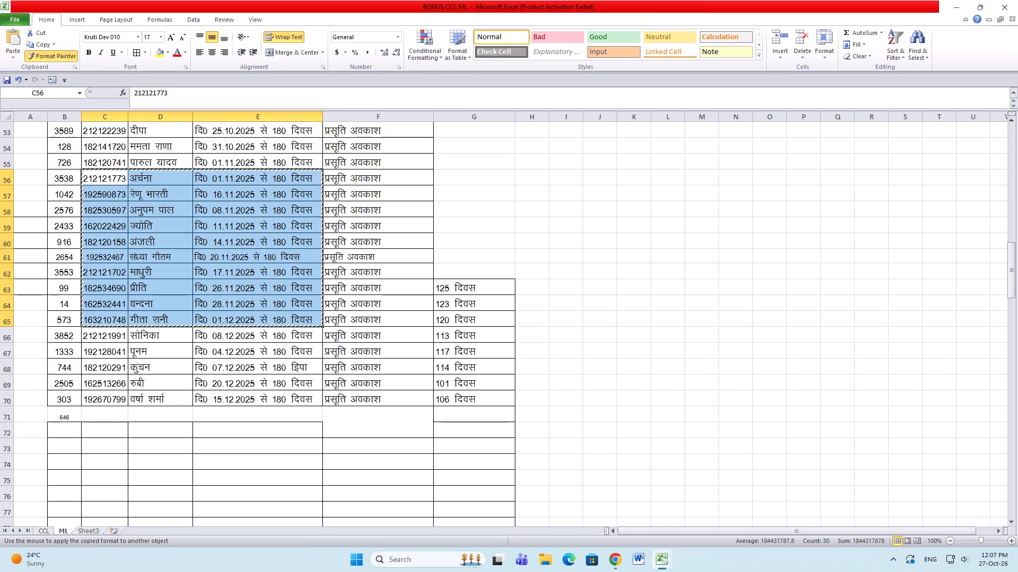
left_click_drag(72, 374, 442, 520)
key("ctrl+s")
key("ctrl+s")
key("ctrl+s")
key("ctrl+s")
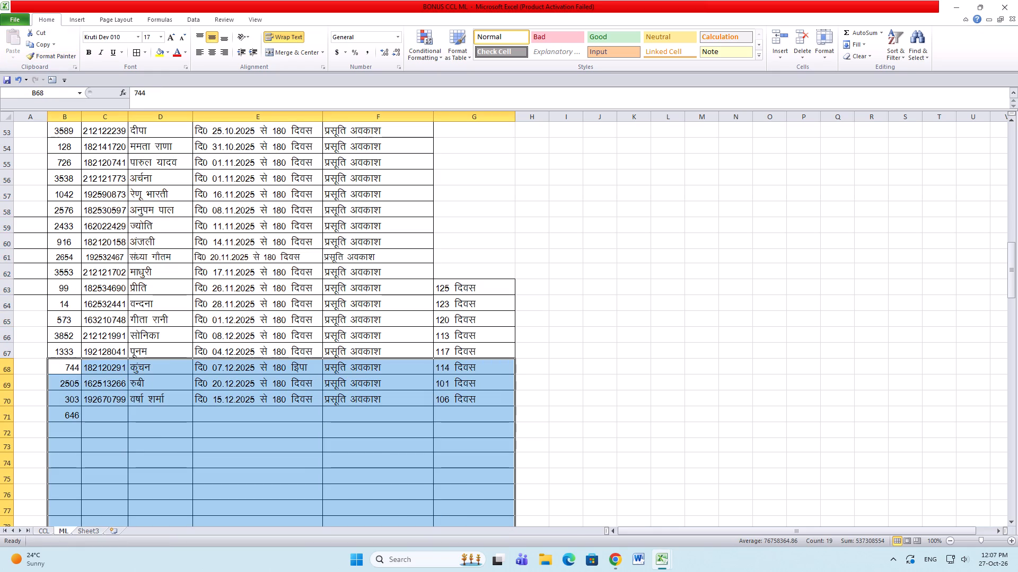
Fill in the employee's nine-digit ID number and name in C71 and D71.
left_click(98, 412)
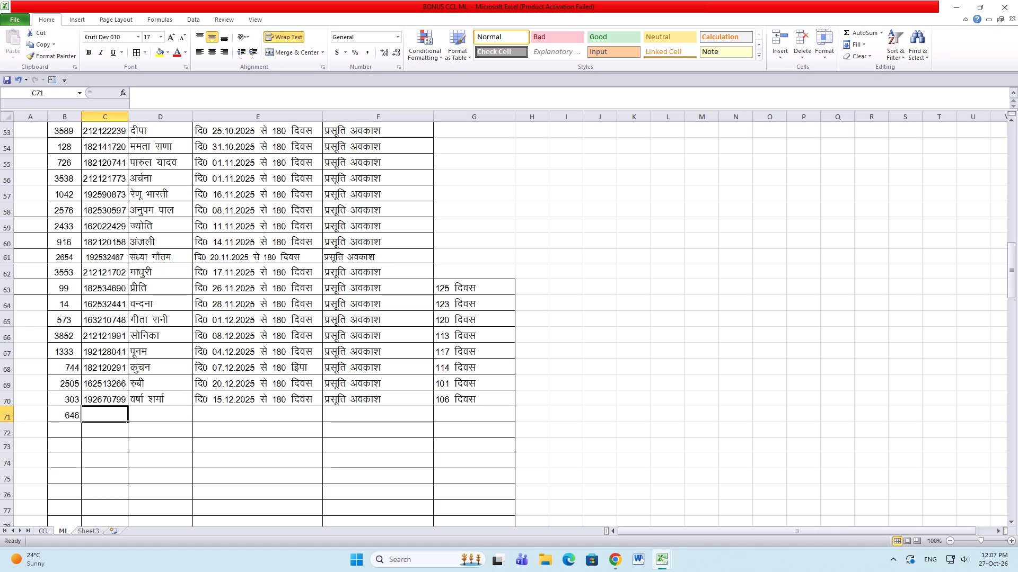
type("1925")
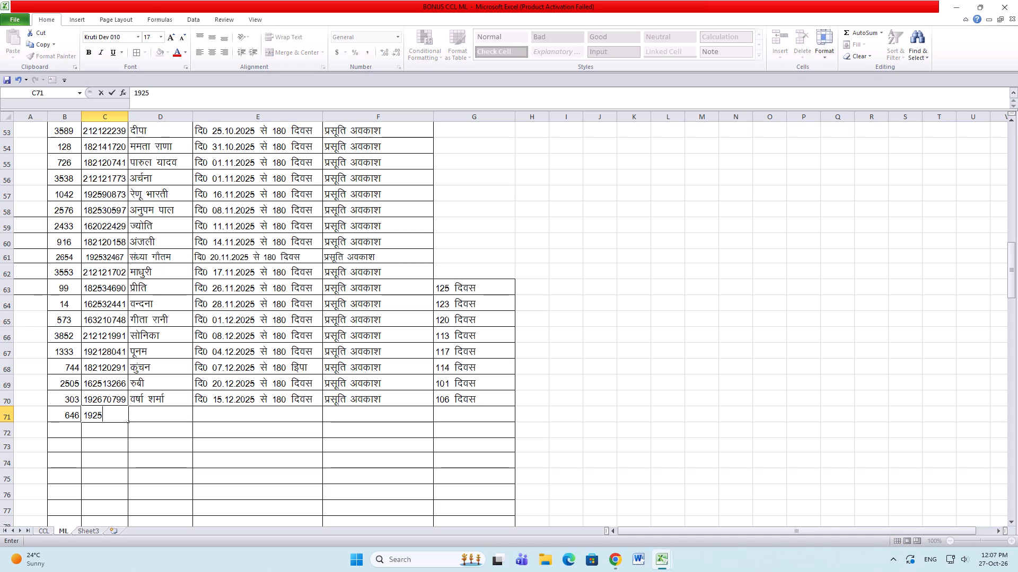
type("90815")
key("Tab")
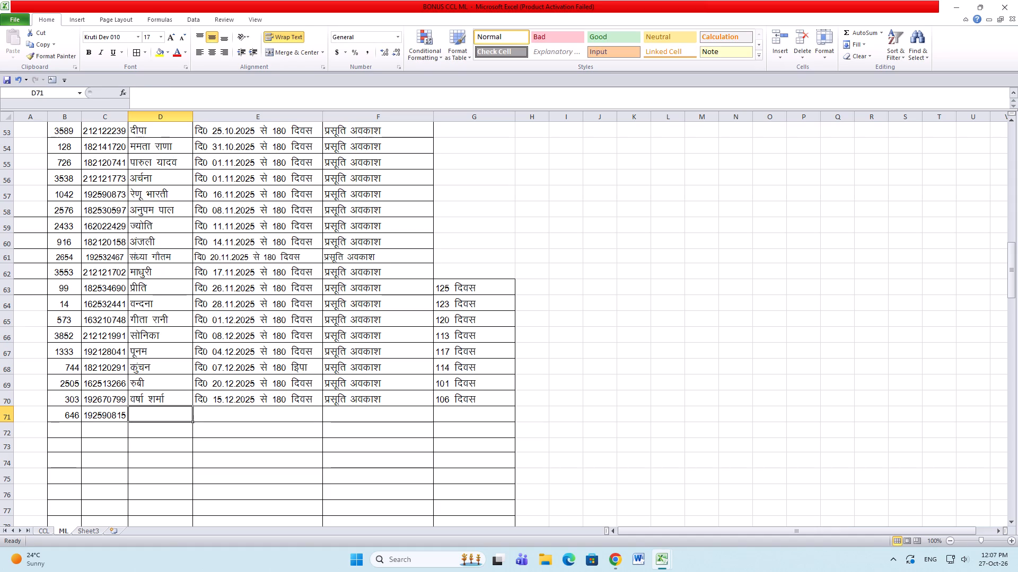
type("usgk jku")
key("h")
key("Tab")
Enter the leave period in E71 as दि0 16.12.2025 से 180, followed by the word for days.
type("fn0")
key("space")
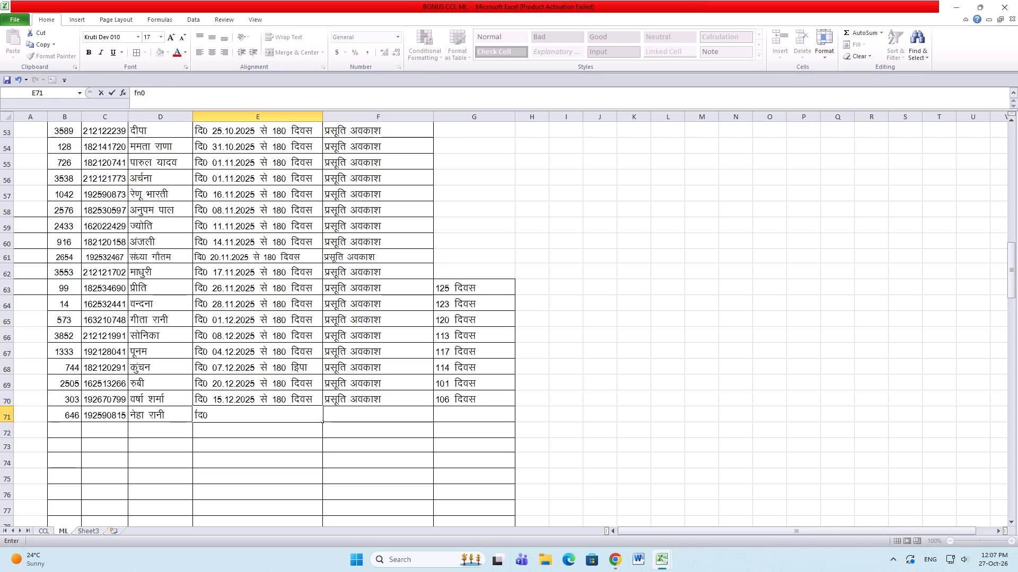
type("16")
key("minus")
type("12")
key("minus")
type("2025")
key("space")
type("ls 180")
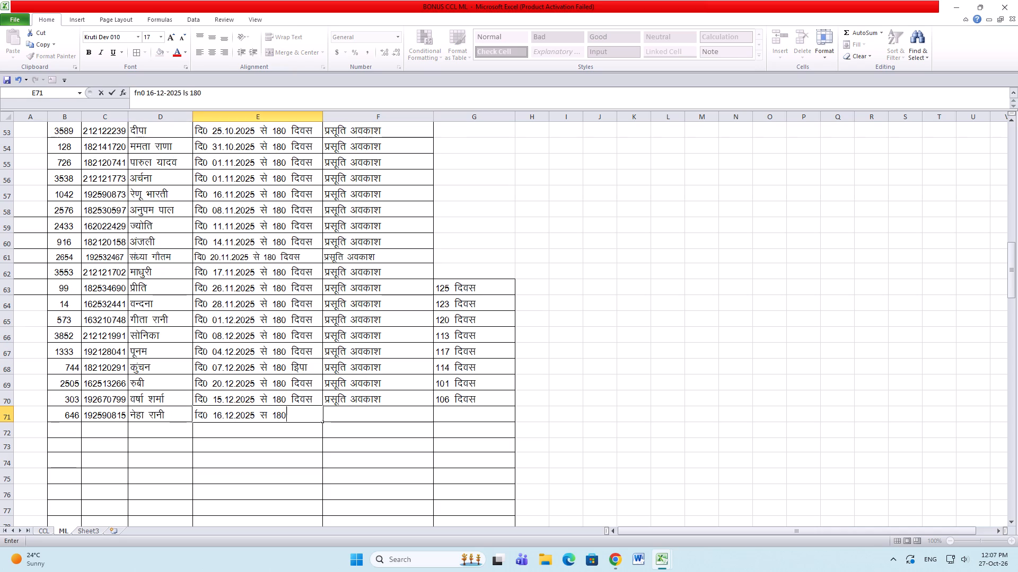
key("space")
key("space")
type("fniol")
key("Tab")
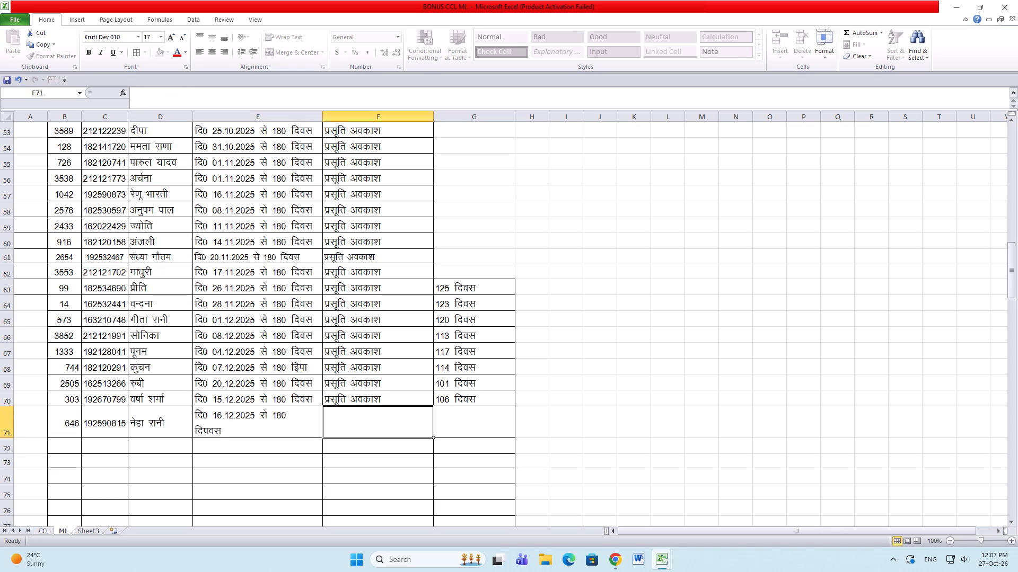
Correct the last word of the leave period in E71 to दिवस.
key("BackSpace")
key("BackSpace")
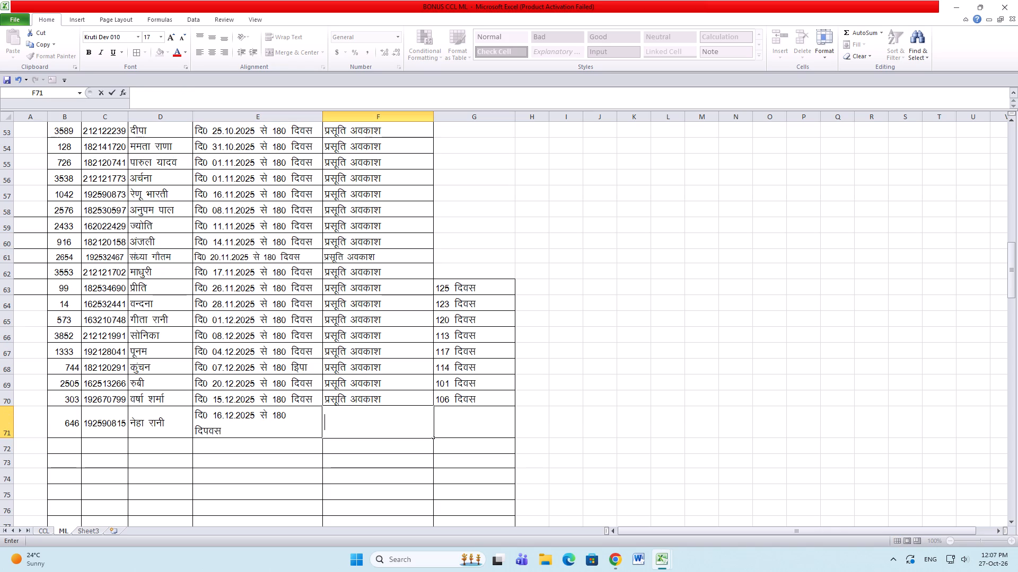
double_click(225, 427)
key("BackSpace")
key("BackSpace")
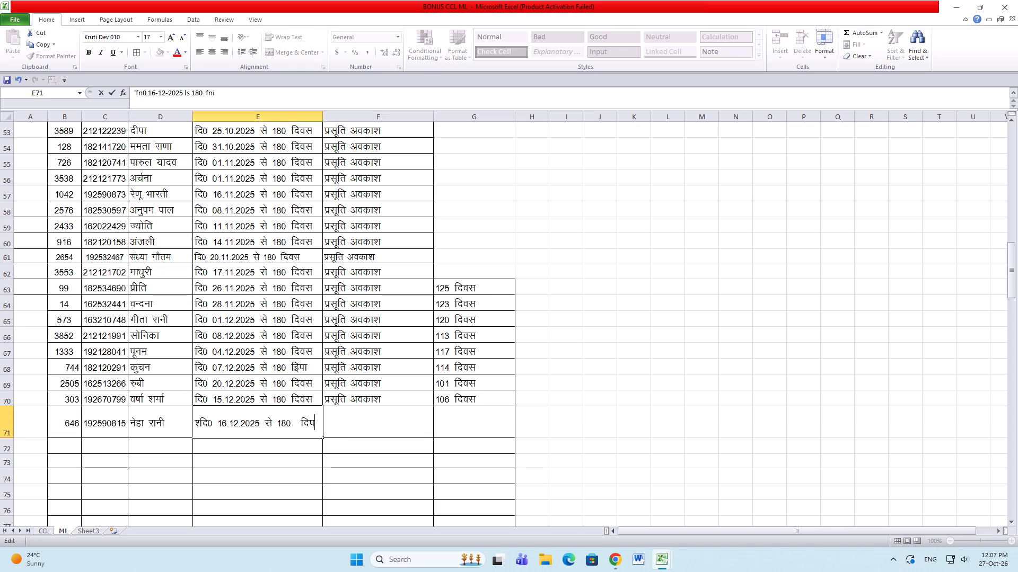
key("BackSpace")
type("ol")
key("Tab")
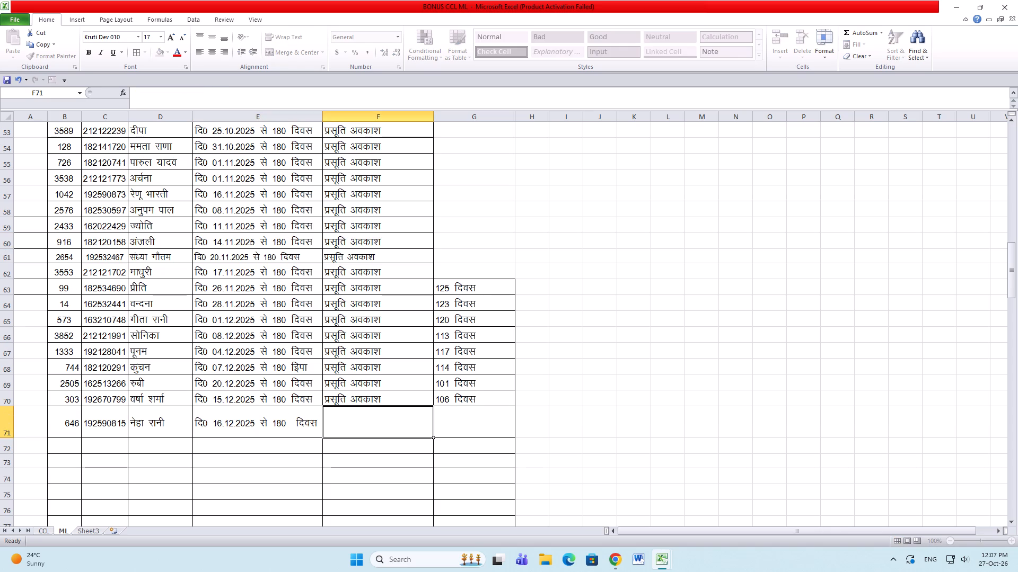
Enter प्रसूति अवकाश as the leave type in F71.
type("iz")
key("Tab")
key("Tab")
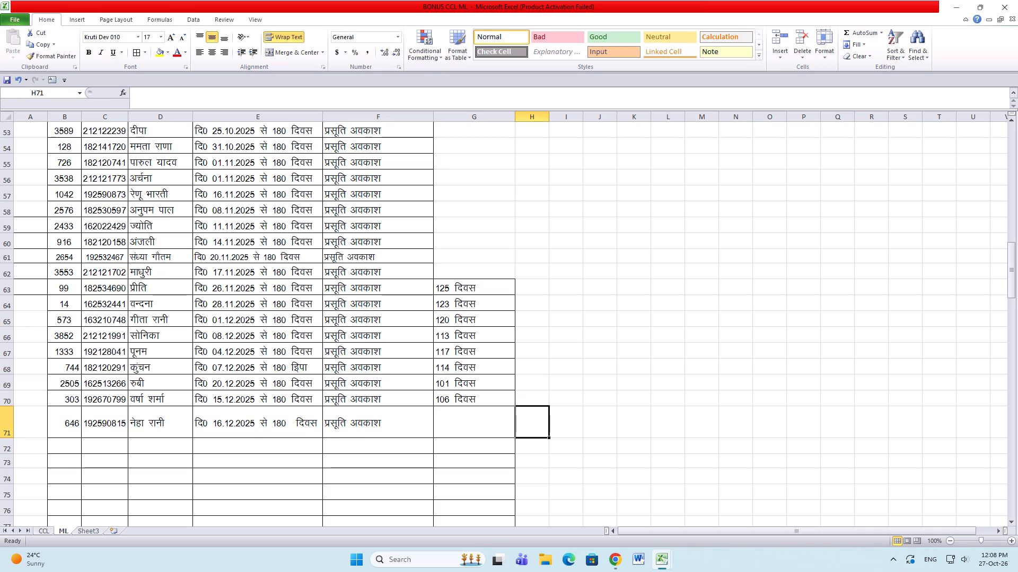
Reduce the height of row 71 to match the rows above it and save the workbook.
double_click(7, 437)
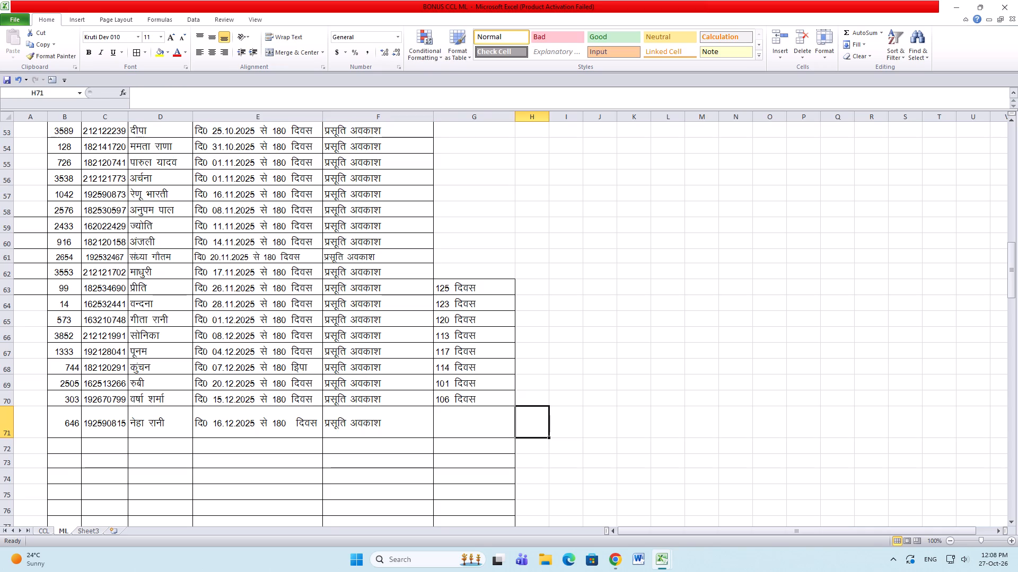
left_click_drag(8, 439, 17, 429)
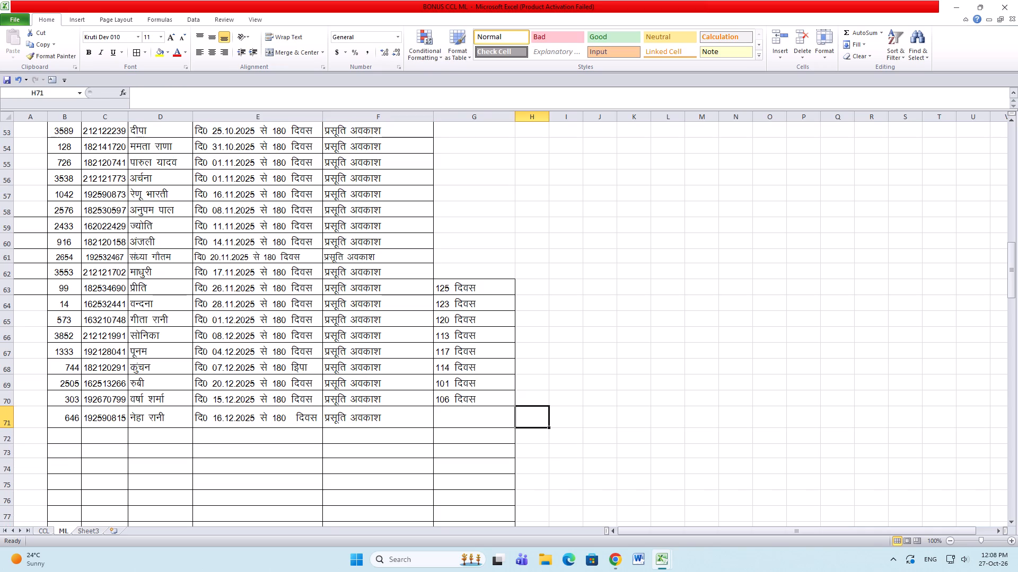
left_click_drag(8, 429, 22, 424)
key("ctrl+s")
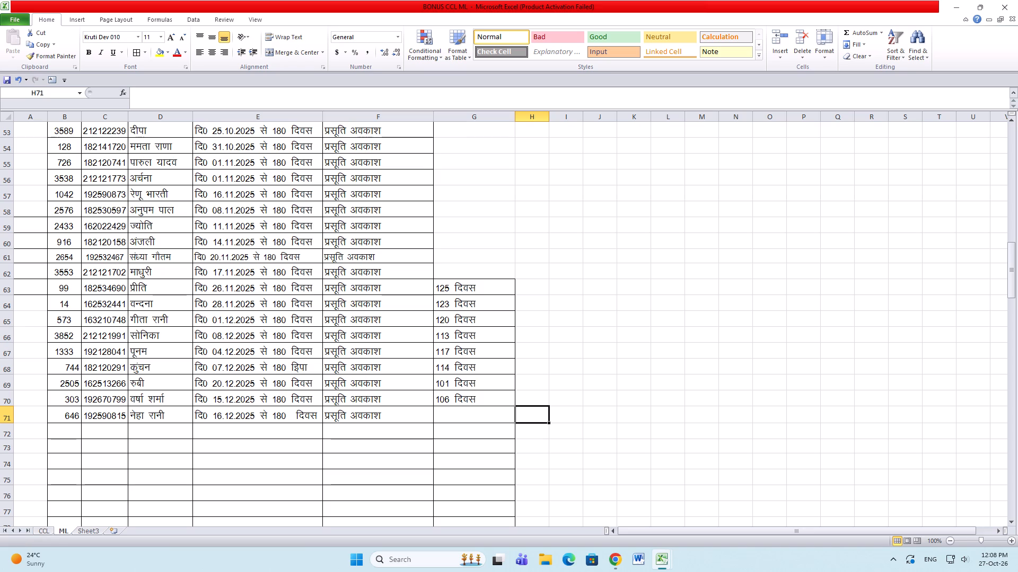
Switch to the DOB workbook and set the FROM date of the period calculation to 16-12-2025.
key("alt+Tab")
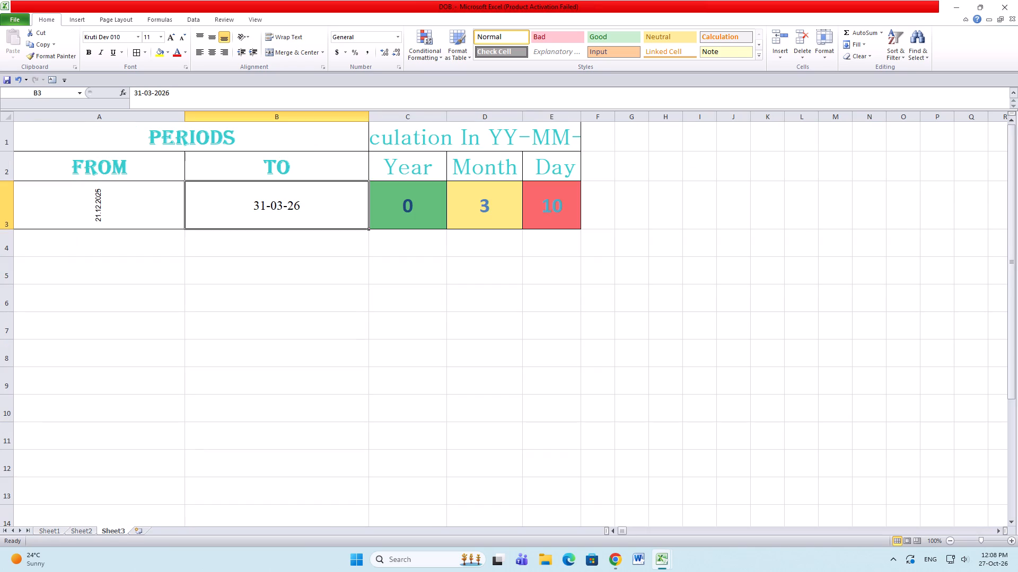
left_click(98, 201)
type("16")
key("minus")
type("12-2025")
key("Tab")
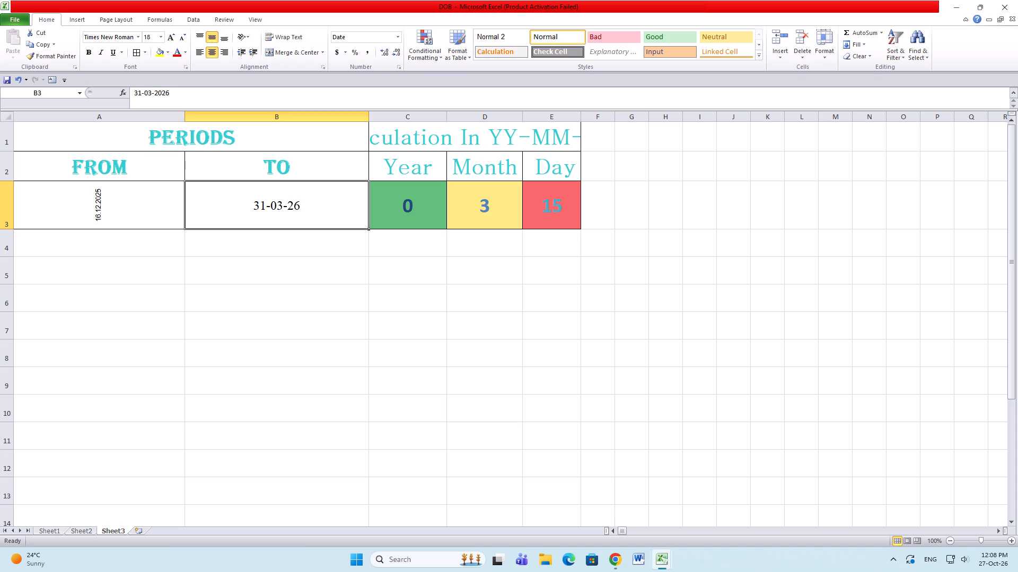
left_click(487, 218)
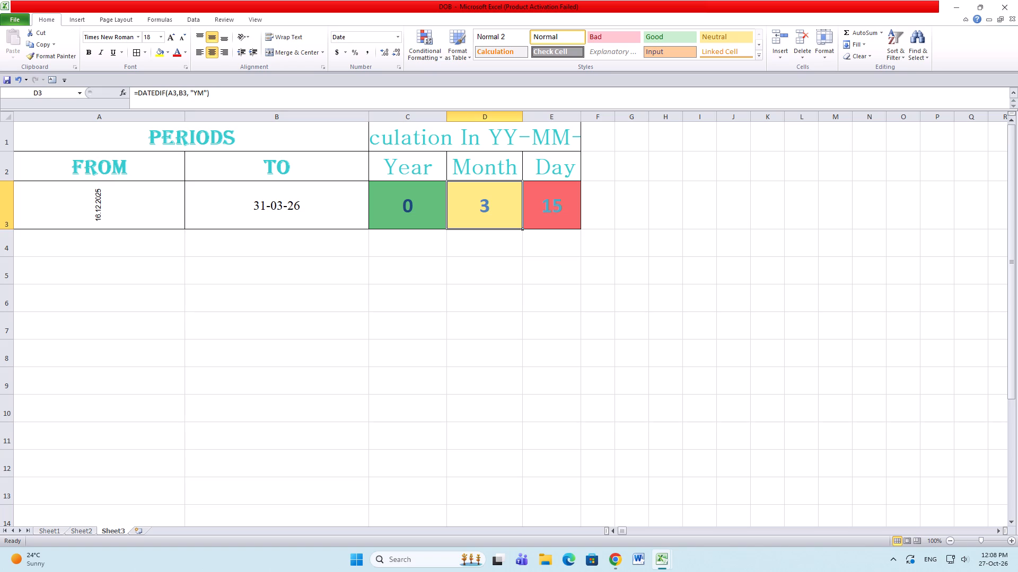
Return to the BONUS CCL ML workbook, enter 105 दिवस in G71, and save.
key("alt+Tab")
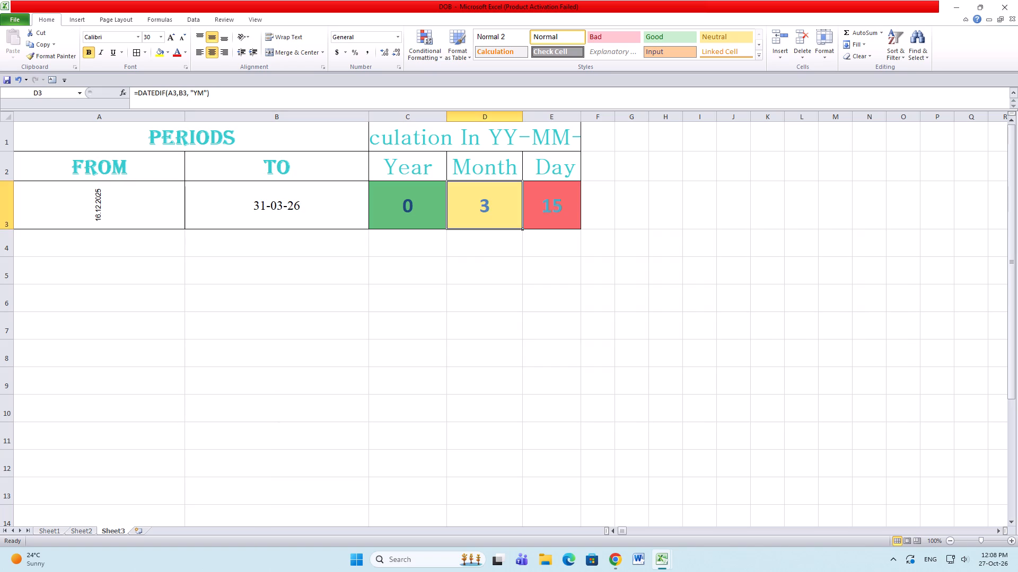
key("alt+Tab")
key("alt+Tab")
left_click(454, 410)
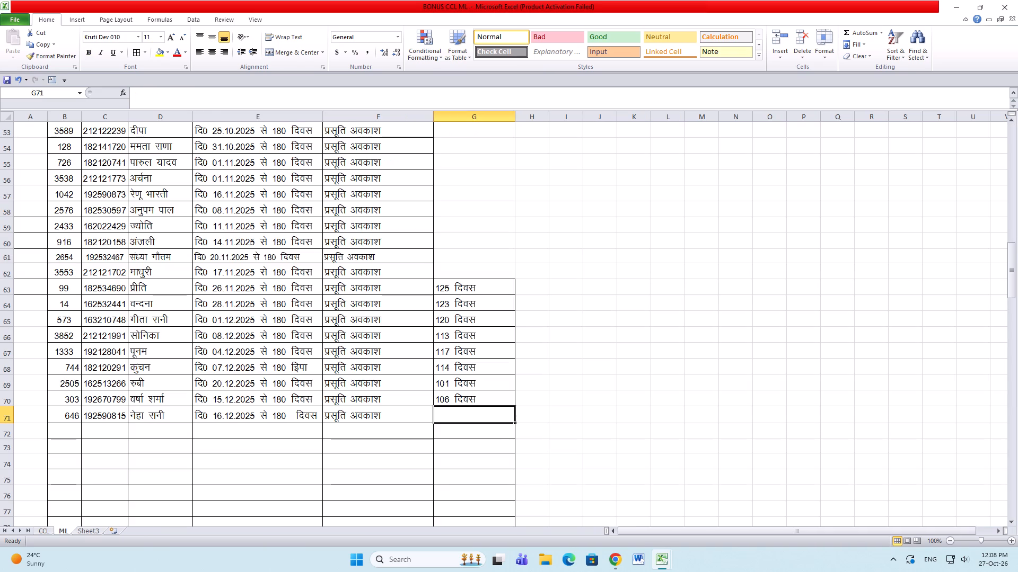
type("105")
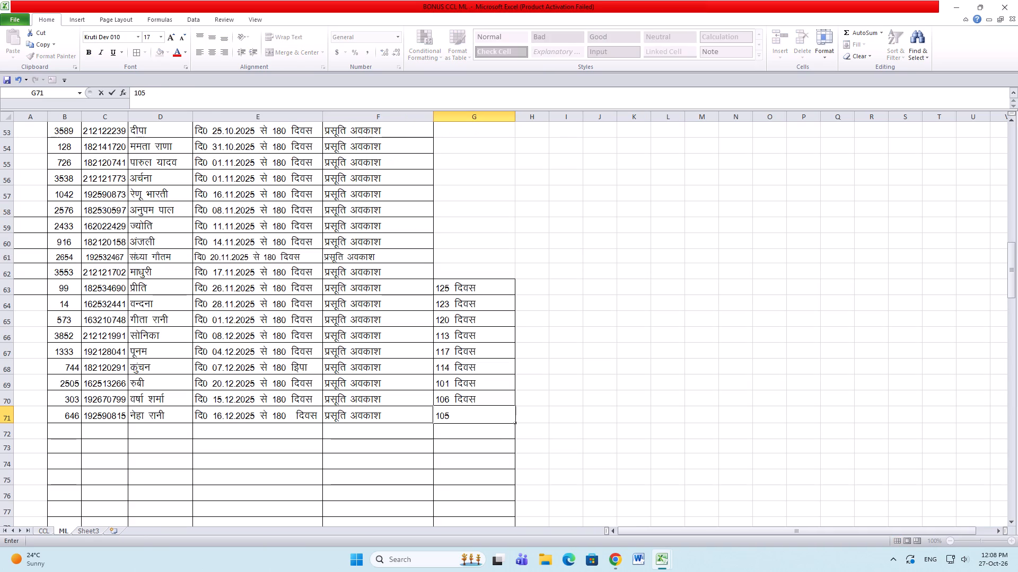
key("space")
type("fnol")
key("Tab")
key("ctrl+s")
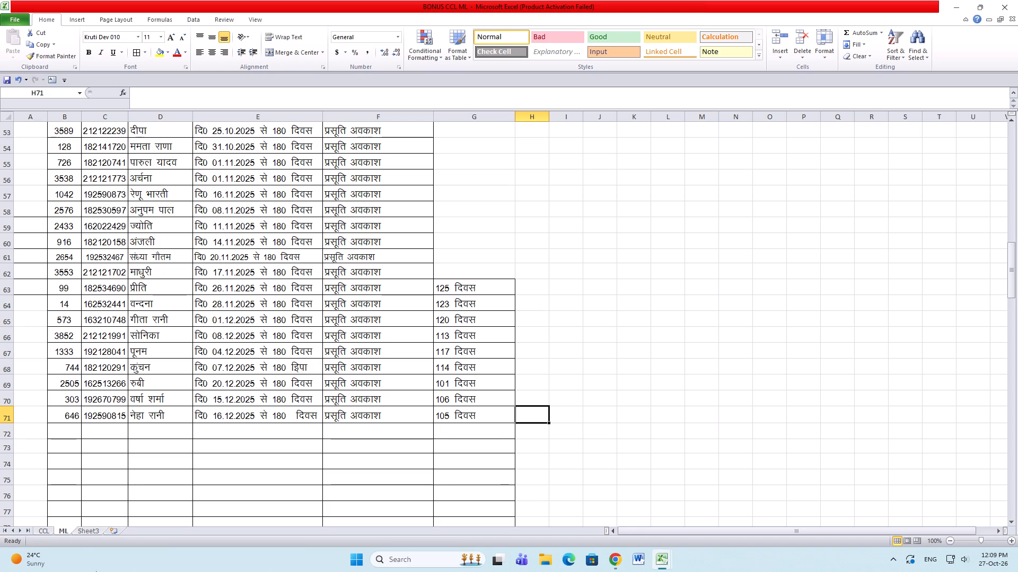
On the CCL sheet, add a record in row 211 with 936, the employee's nine-digit ID number and the employee's name.
left_click(43, 534)
left_click(59, 485)
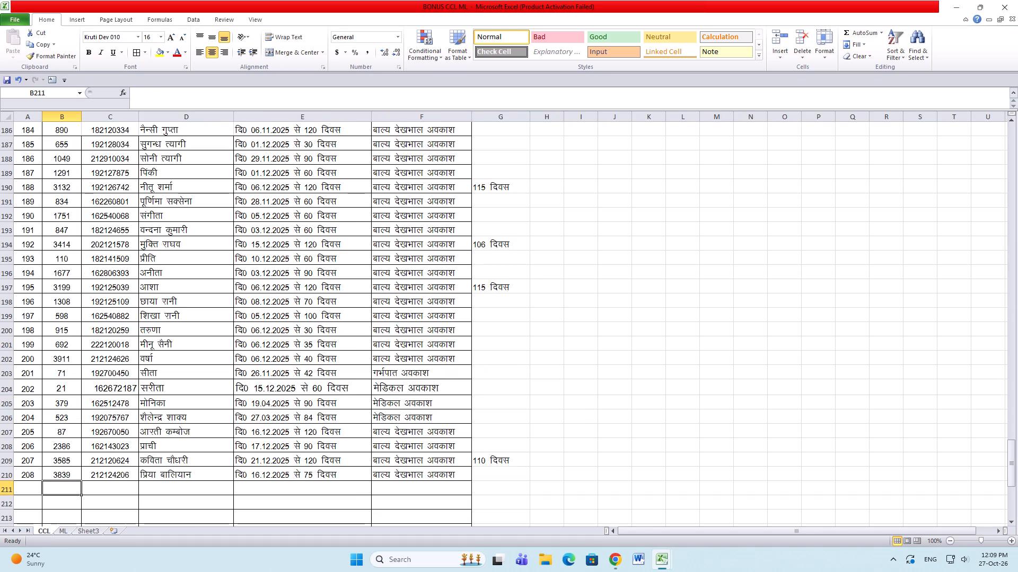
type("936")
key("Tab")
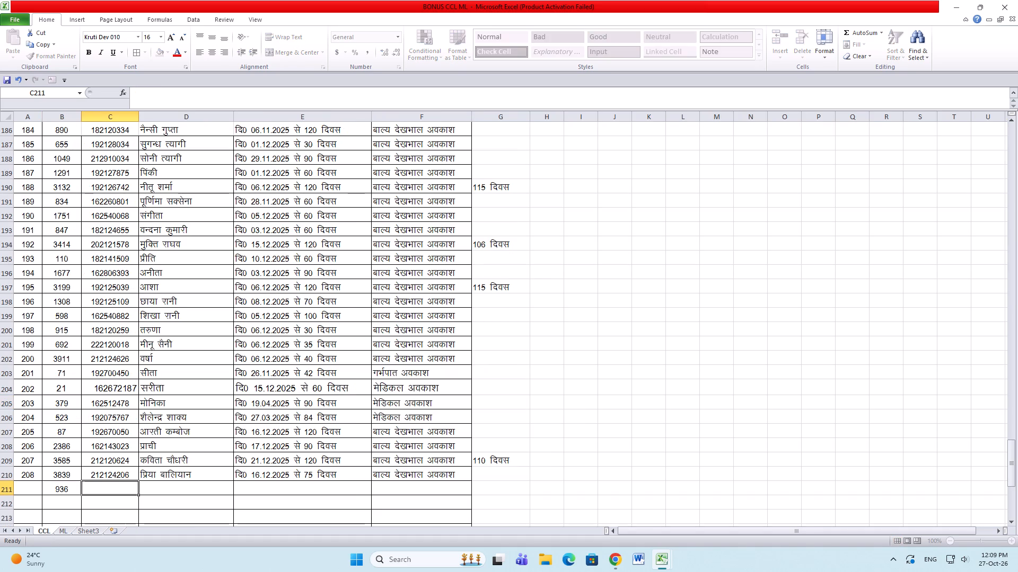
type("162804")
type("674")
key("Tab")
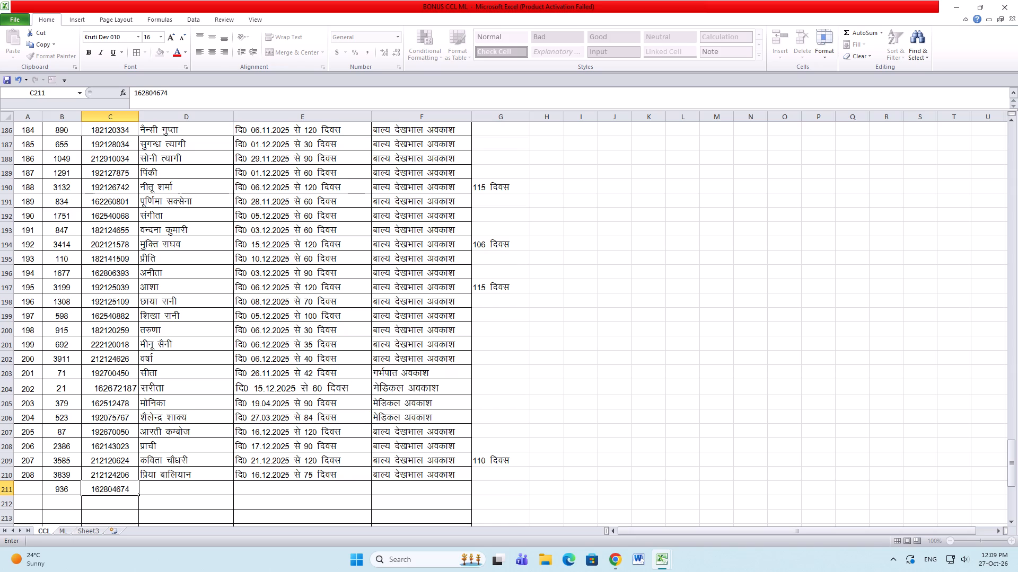
left_click(148, 487)
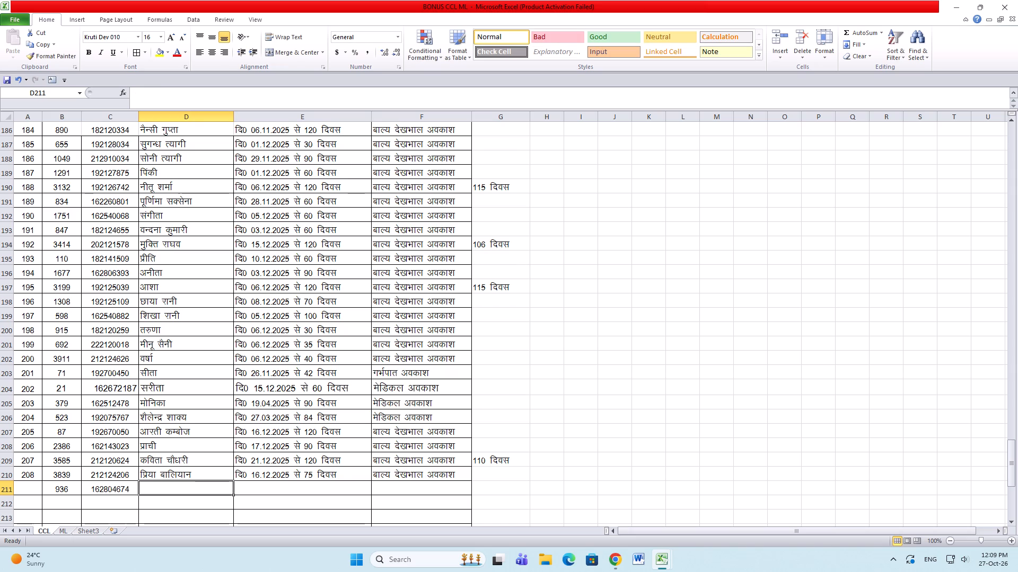
left_click(148, 487)
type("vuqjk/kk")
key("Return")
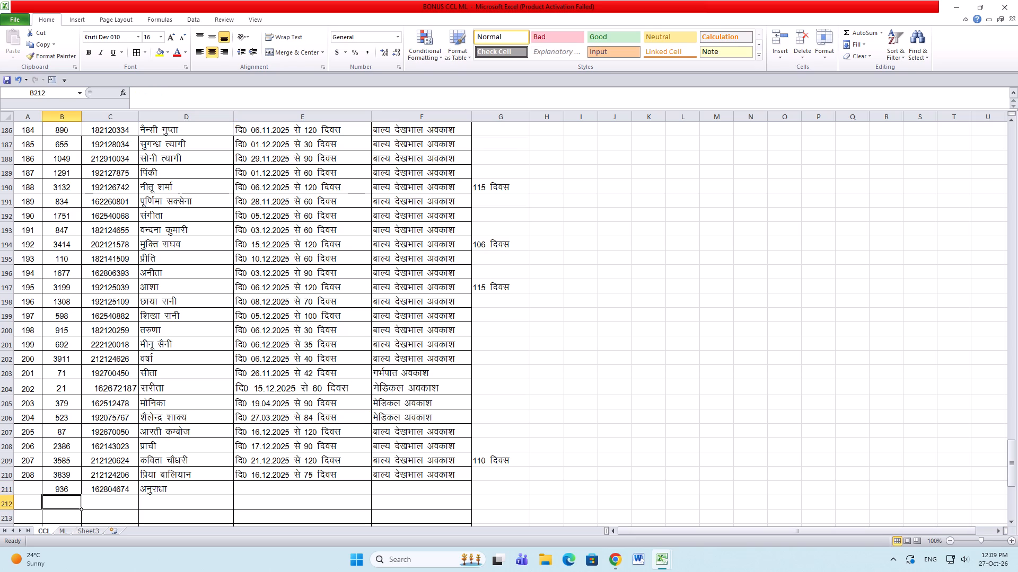
Add a record in row 212 of the CCL sheet with 3838, the employee's nine-digit ID number and the employee's name.
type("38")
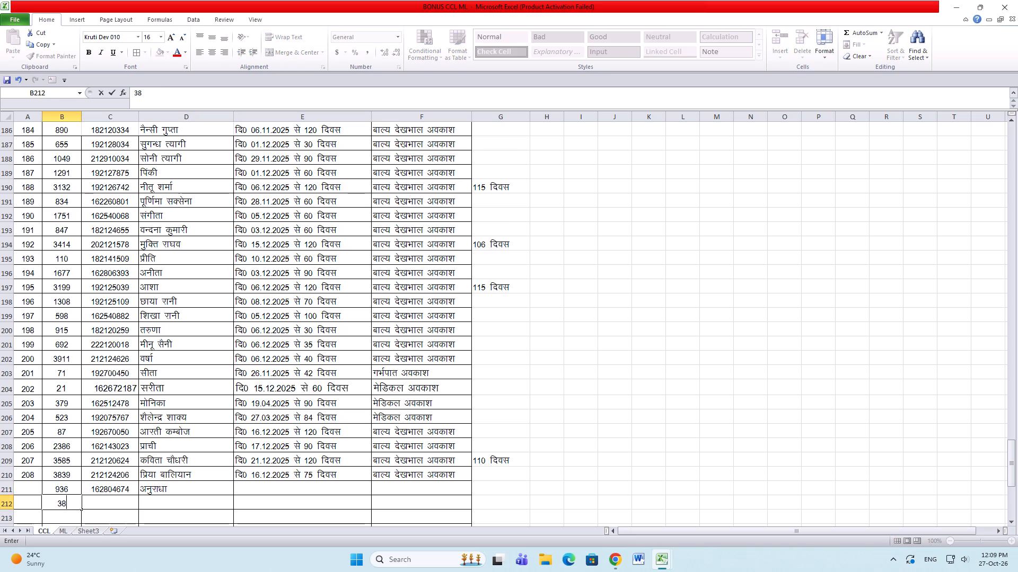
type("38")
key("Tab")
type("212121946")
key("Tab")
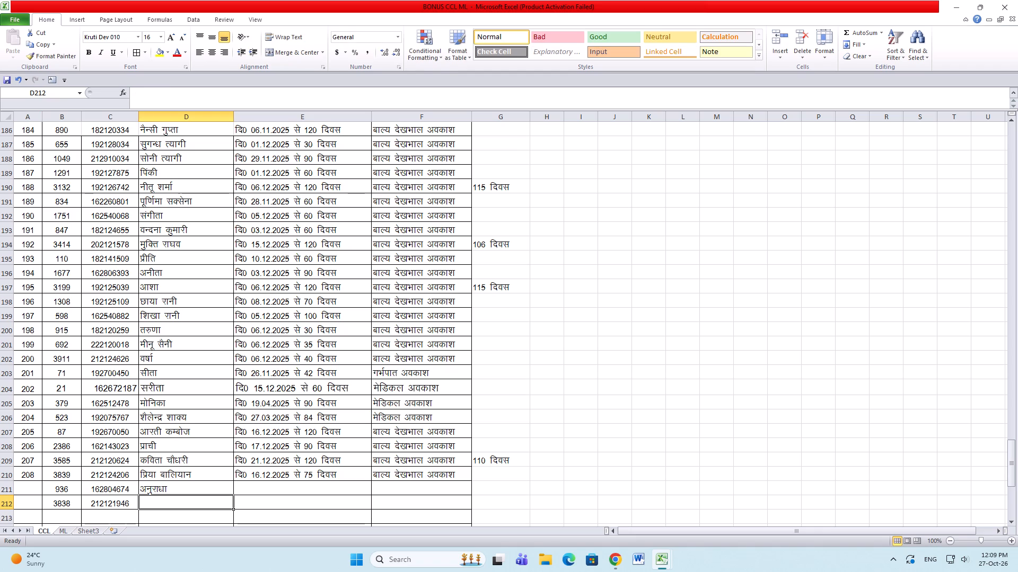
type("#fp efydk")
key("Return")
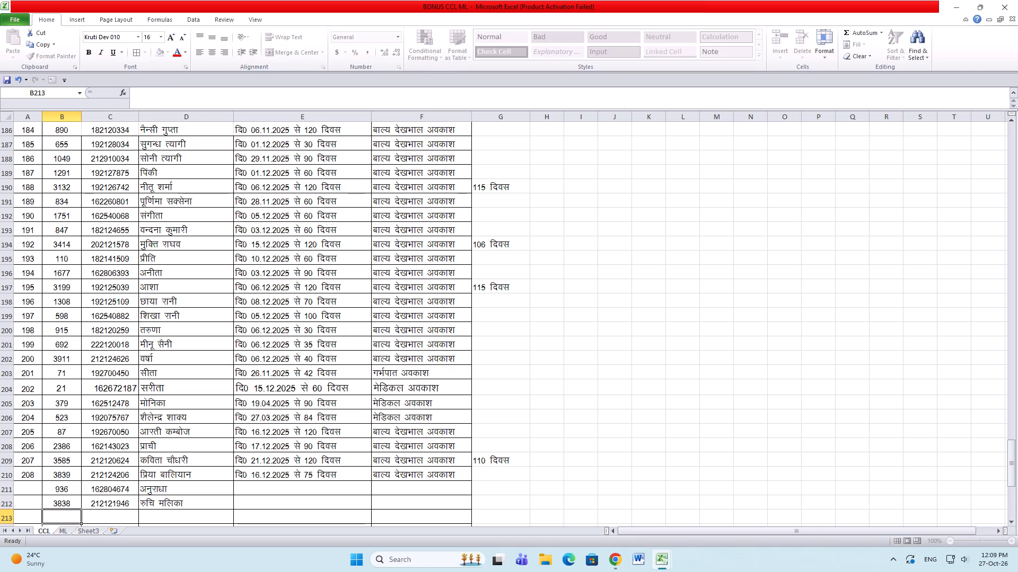
double_click(205, 507)
key("BackSpace")
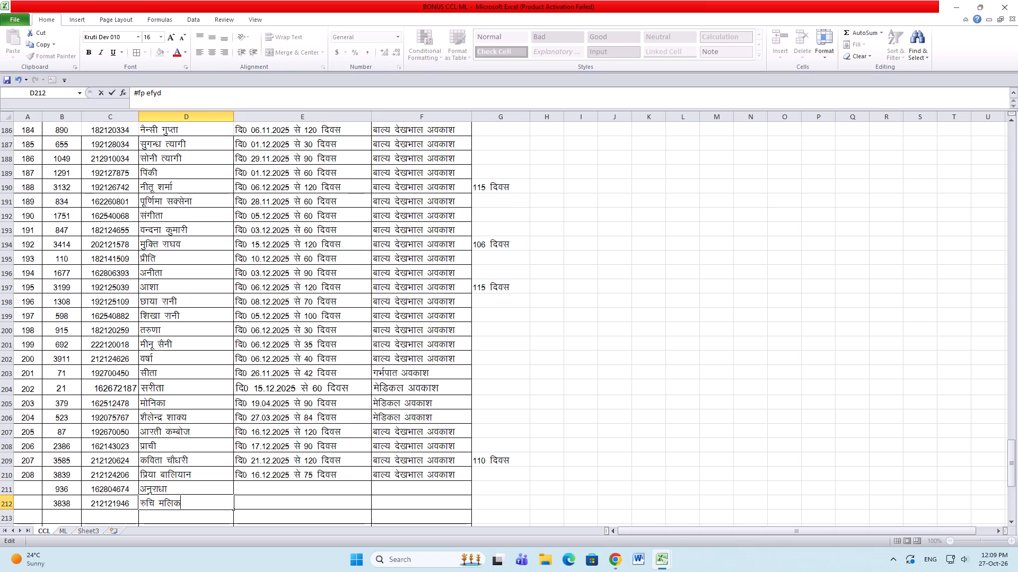
key("Return")
Add a record in row 213 with 1005, the employee's nine-digit ID number and the employee's name.
key("Left")
key("Left")
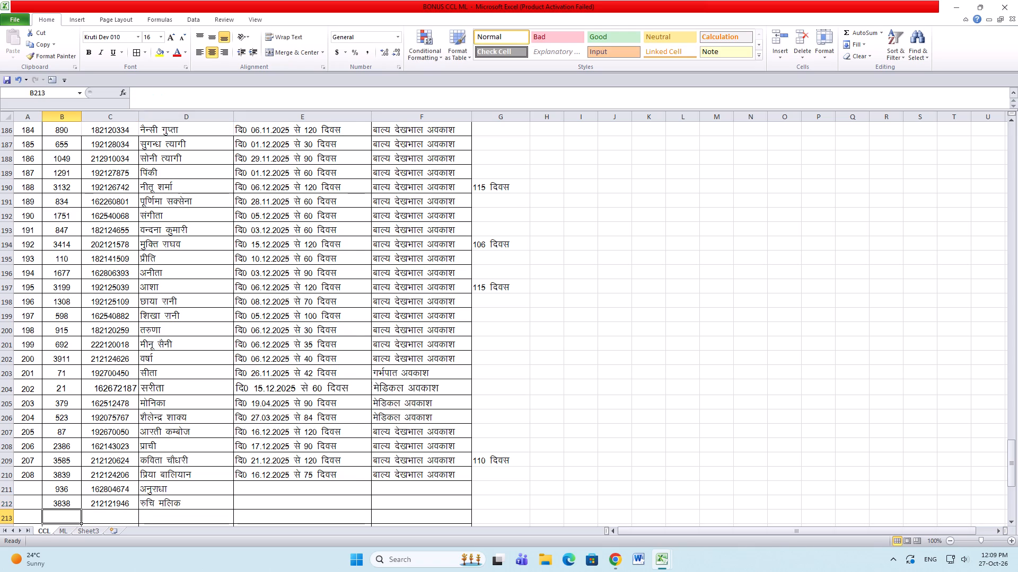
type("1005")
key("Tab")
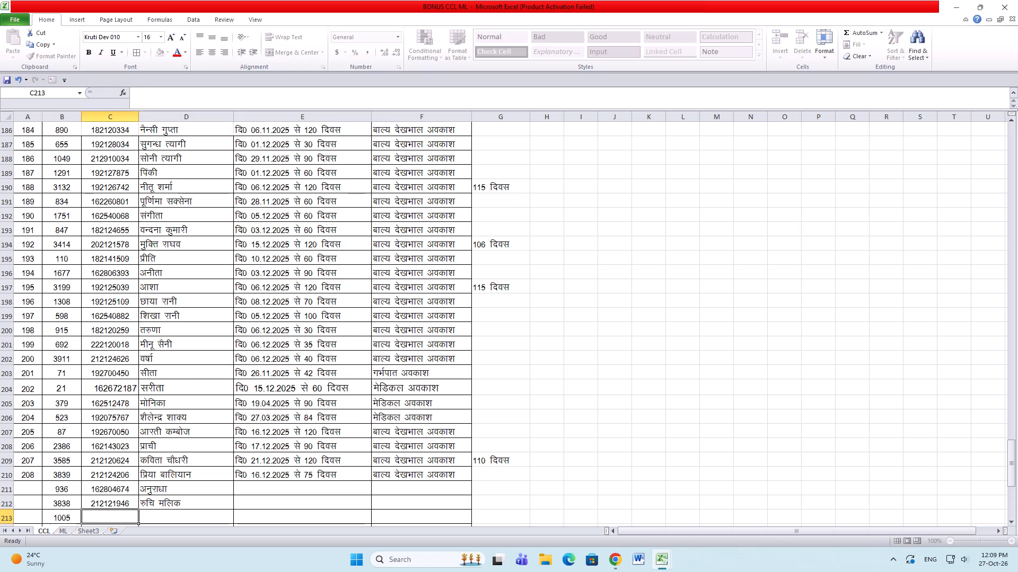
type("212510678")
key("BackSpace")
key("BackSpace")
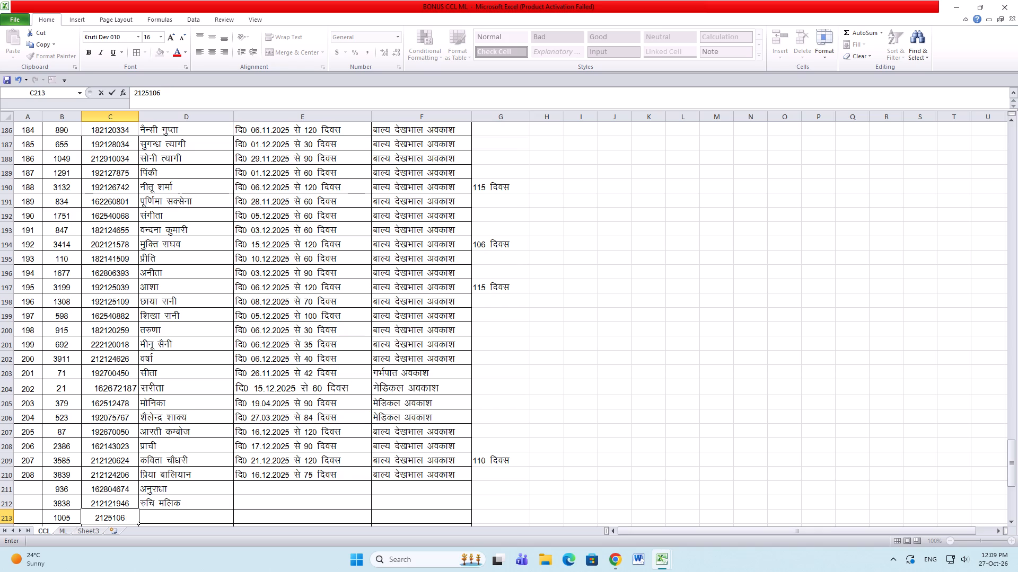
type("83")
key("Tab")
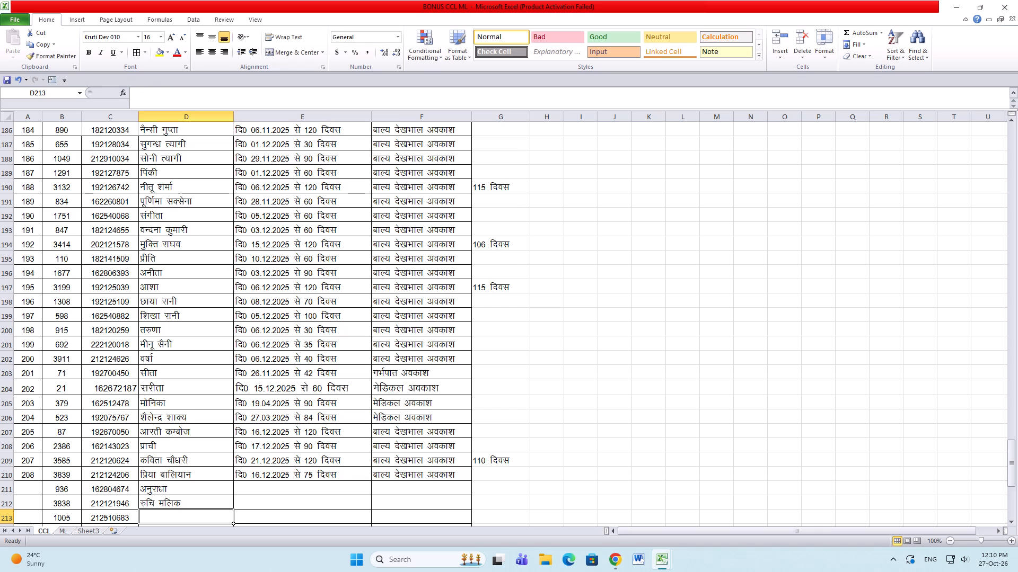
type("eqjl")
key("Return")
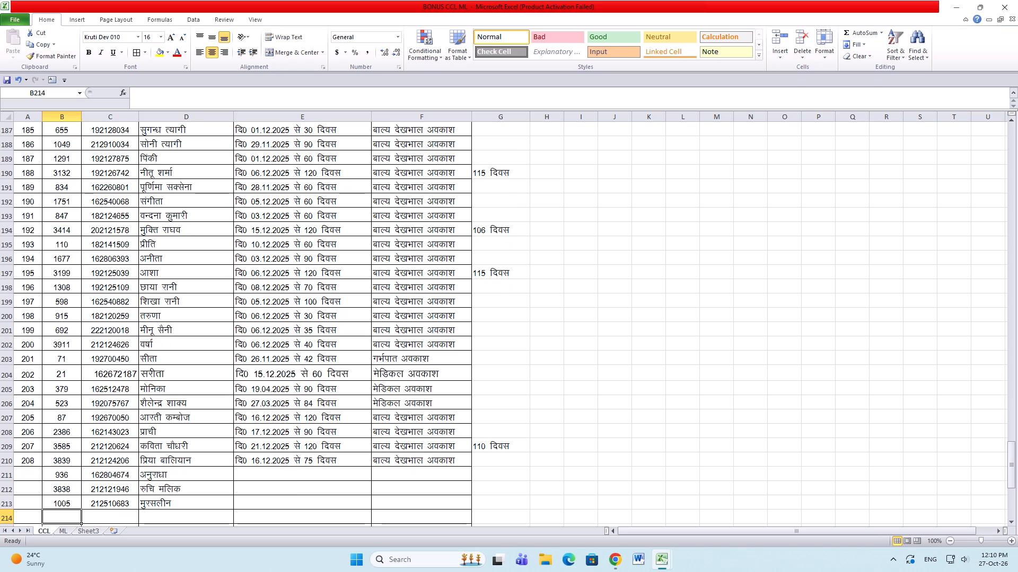
Add a record in row 214 with 2712, the employee's nine-digit ID number and the employee's name.
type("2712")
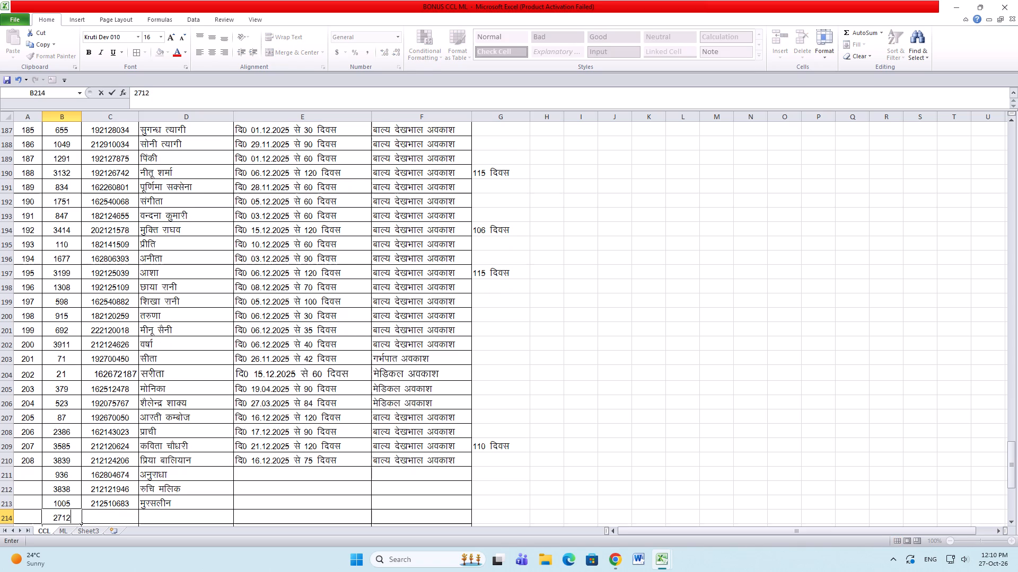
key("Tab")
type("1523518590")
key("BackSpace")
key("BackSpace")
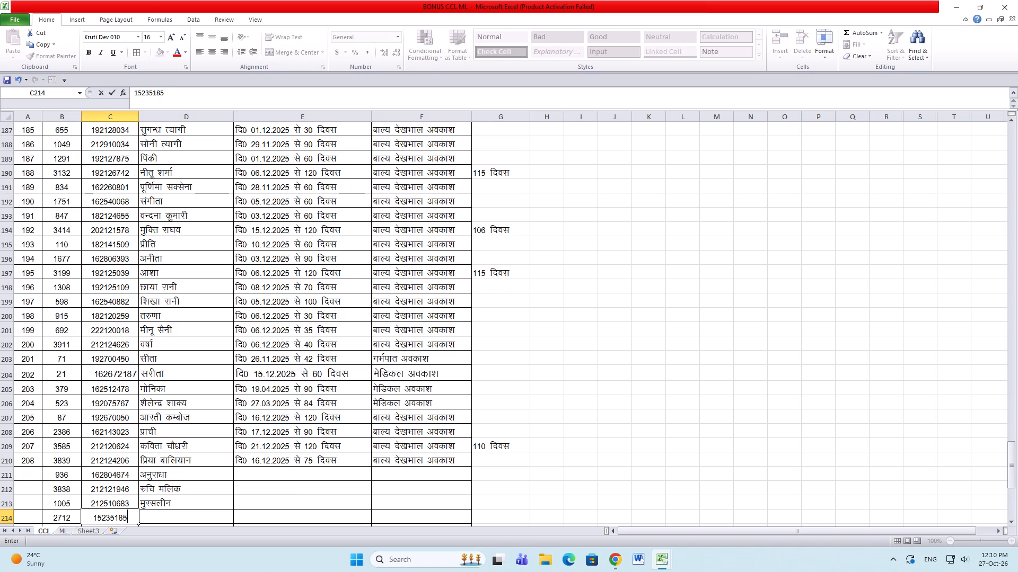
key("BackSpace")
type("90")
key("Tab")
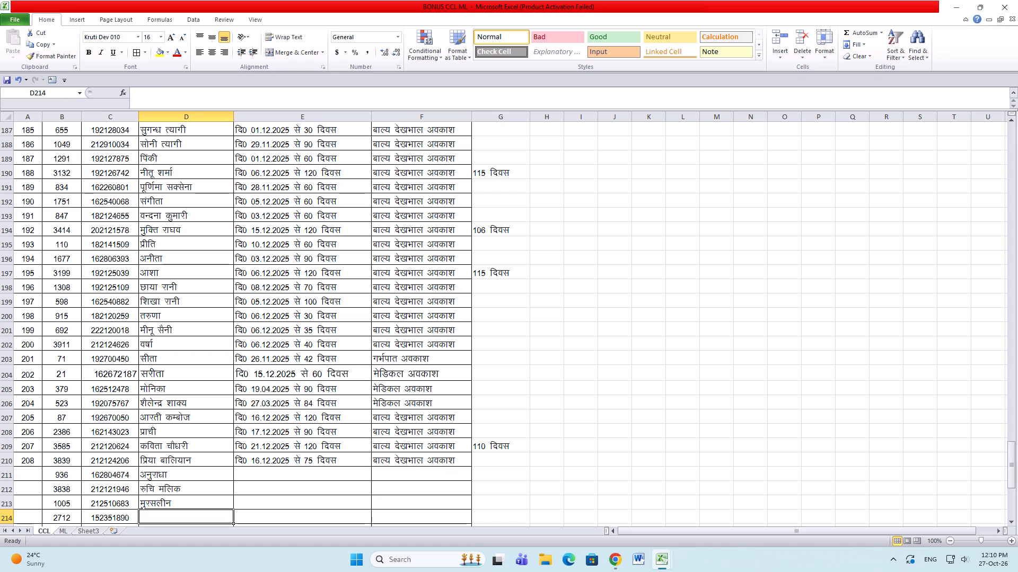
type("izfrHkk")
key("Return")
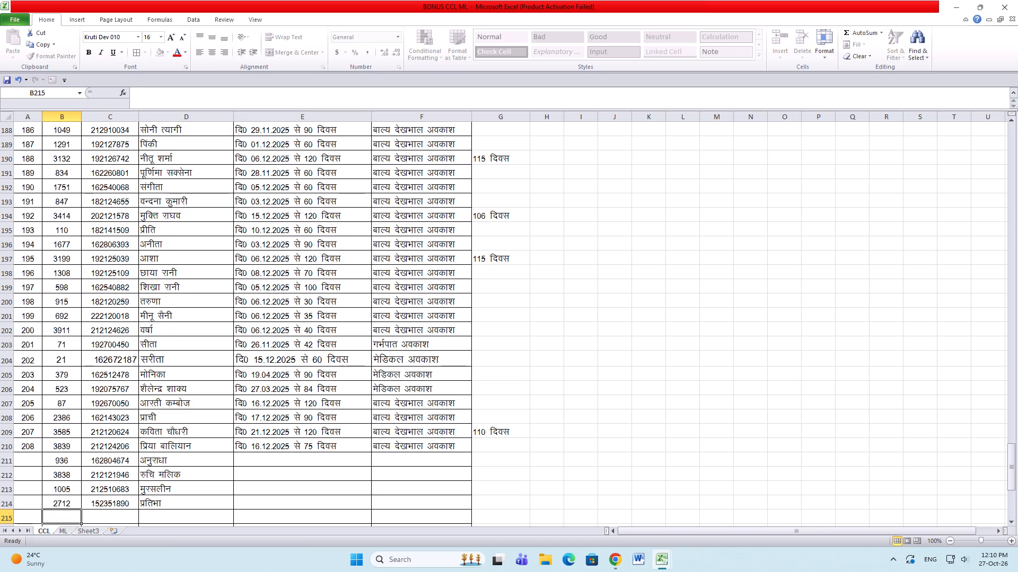
On the ML sheet, start a record in row 72 with 372, the employee's nine-digit ID number and the employee's name.
left_click(63, 535)
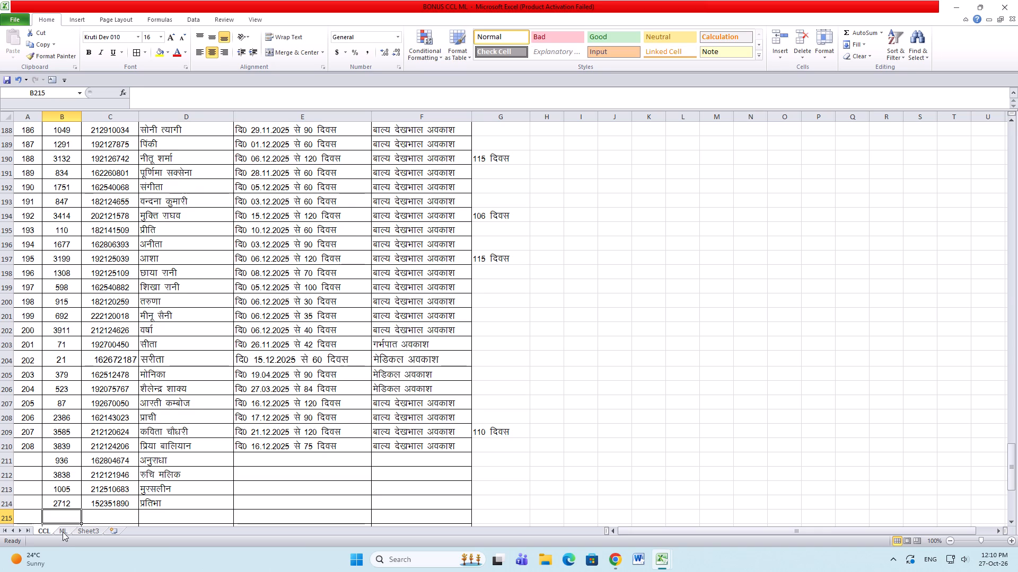
left_click(63, 532)
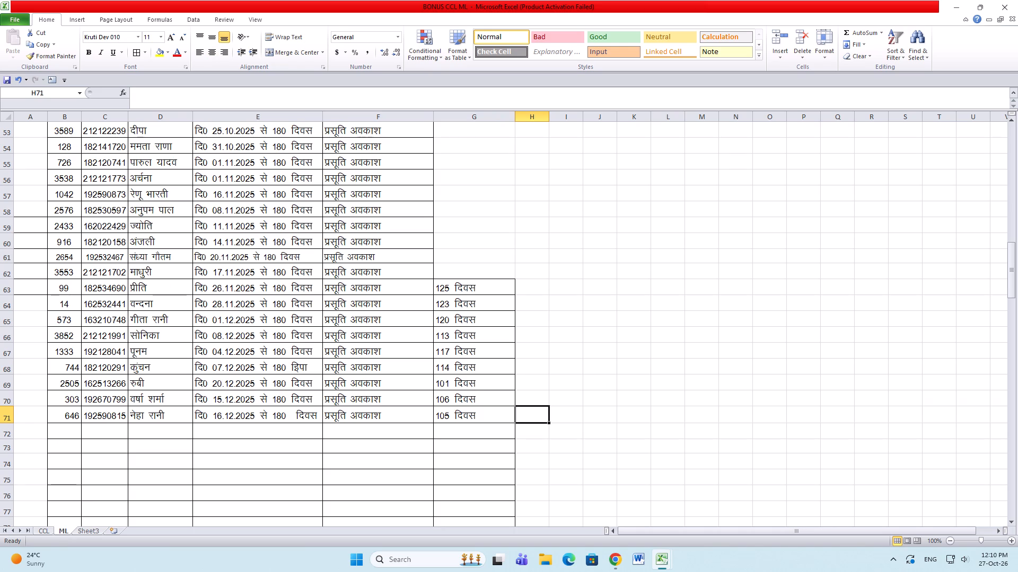
left_click(73, 428)
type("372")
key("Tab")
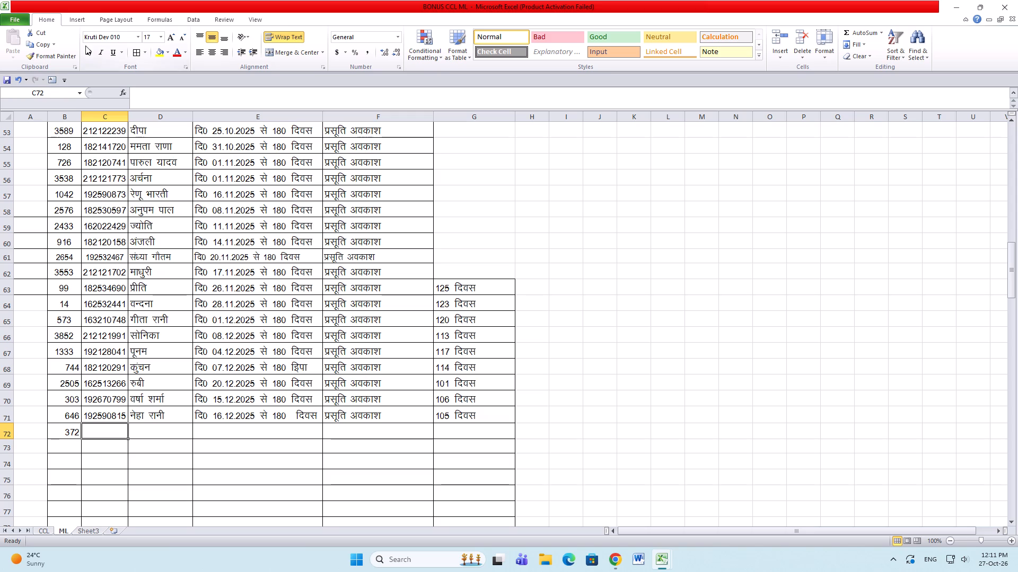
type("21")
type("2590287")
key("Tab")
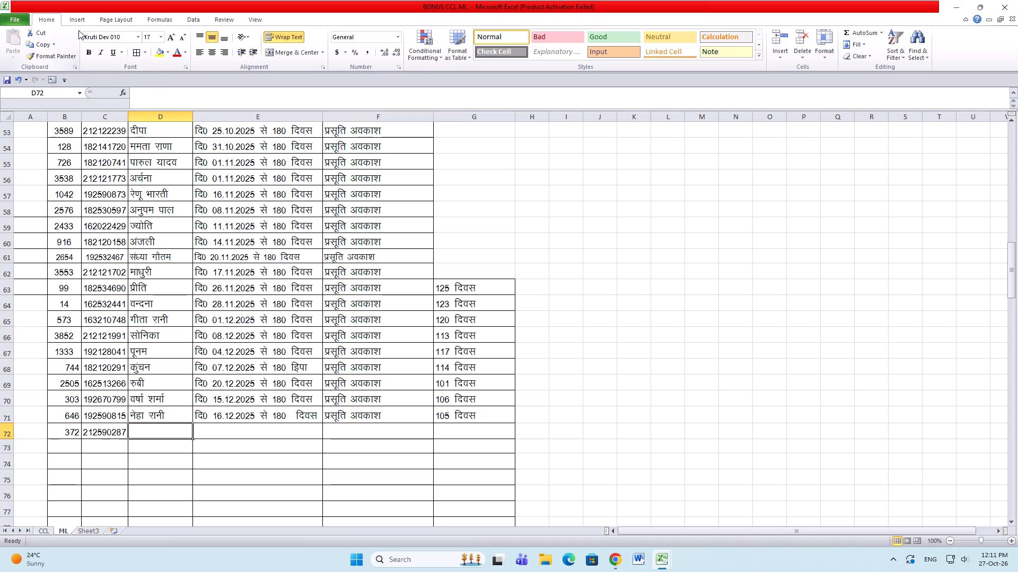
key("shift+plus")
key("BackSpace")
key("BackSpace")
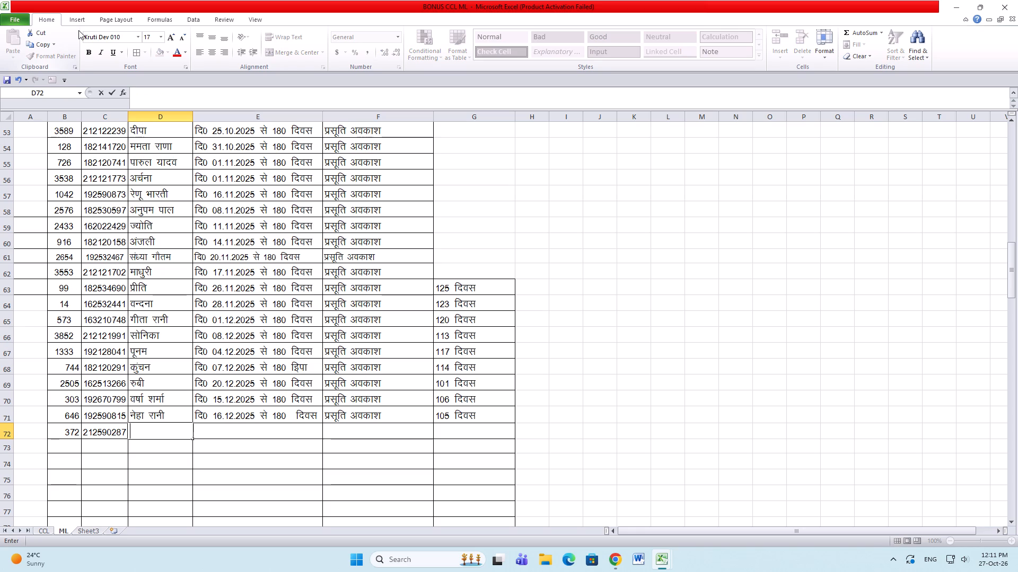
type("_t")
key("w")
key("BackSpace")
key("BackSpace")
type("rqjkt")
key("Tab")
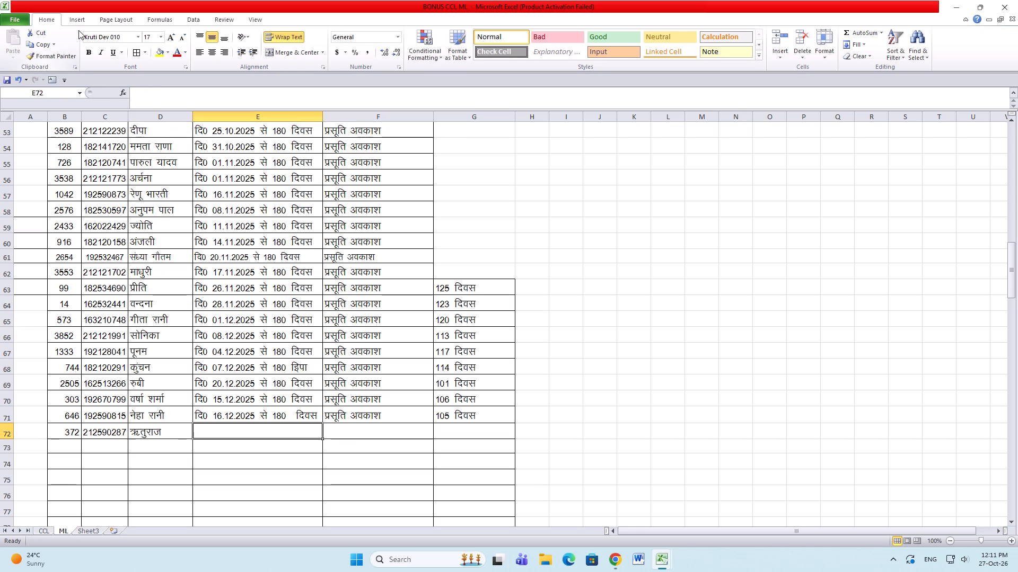
Enter the leave period दि0 20.12.2025 से 180 दिवस and the leave type प्रसूति अवकाश in row 72.
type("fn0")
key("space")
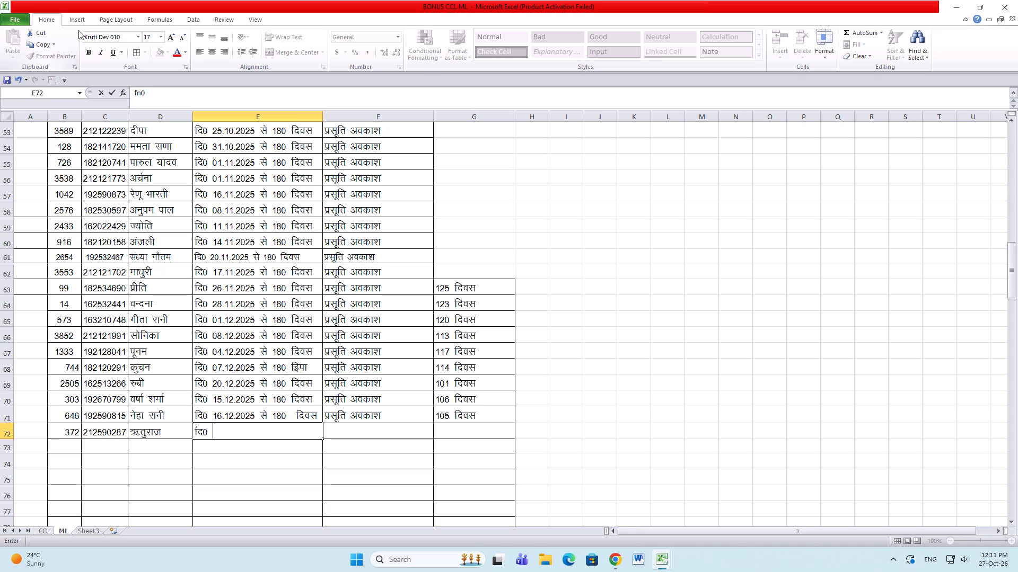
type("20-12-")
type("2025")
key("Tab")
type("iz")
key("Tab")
Switch to the DOB workbook and set the FROM date of the period calculation to 20-12-2025.
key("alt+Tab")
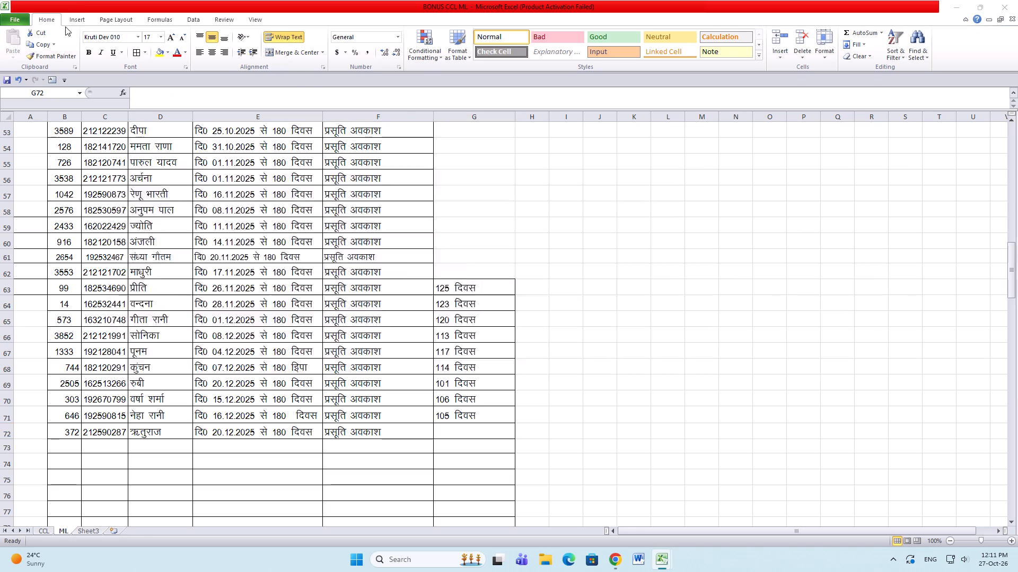
left_click(116, 197)
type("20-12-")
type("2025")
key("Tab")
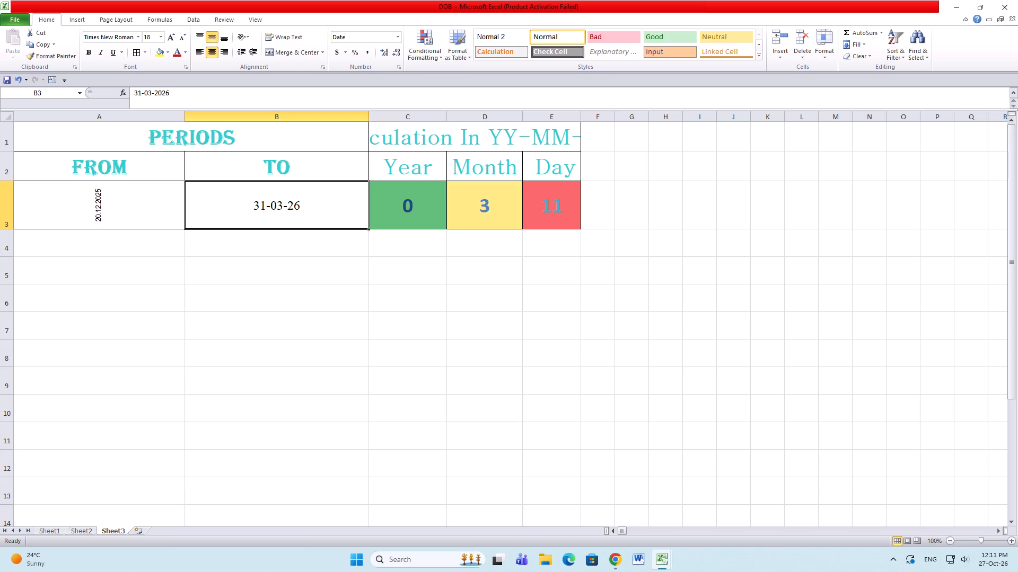
Return to the BONUS CCL ML workbook and enter 101 दिवस in G72.
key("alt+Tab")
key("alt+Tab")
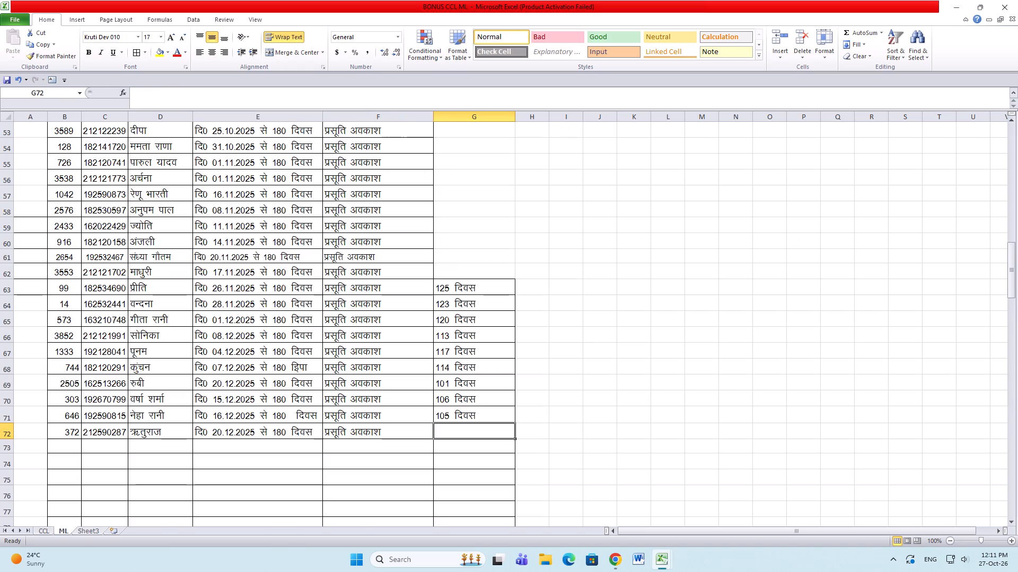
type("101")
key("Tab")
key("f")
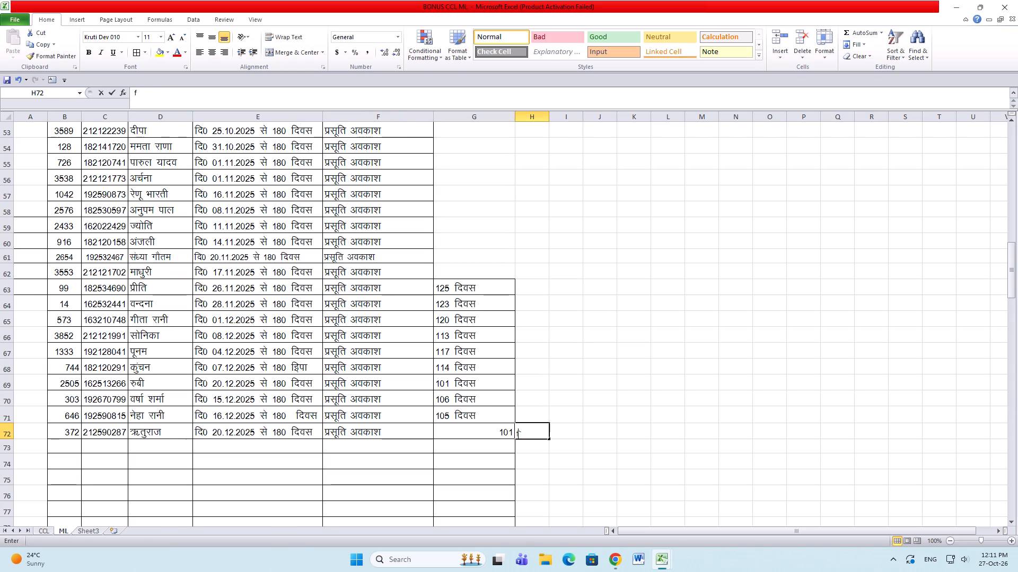
left_click(466, 432)
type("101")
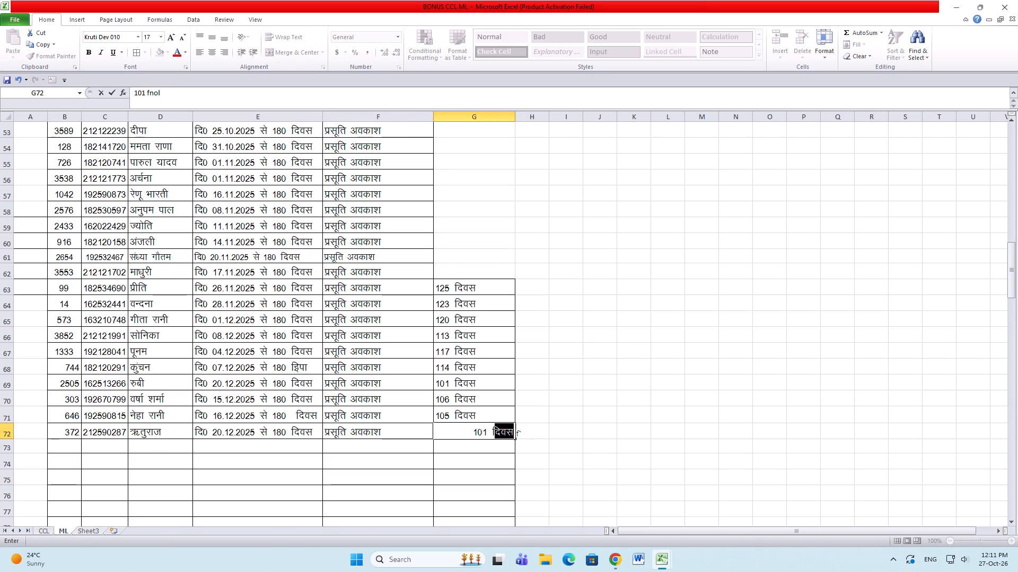
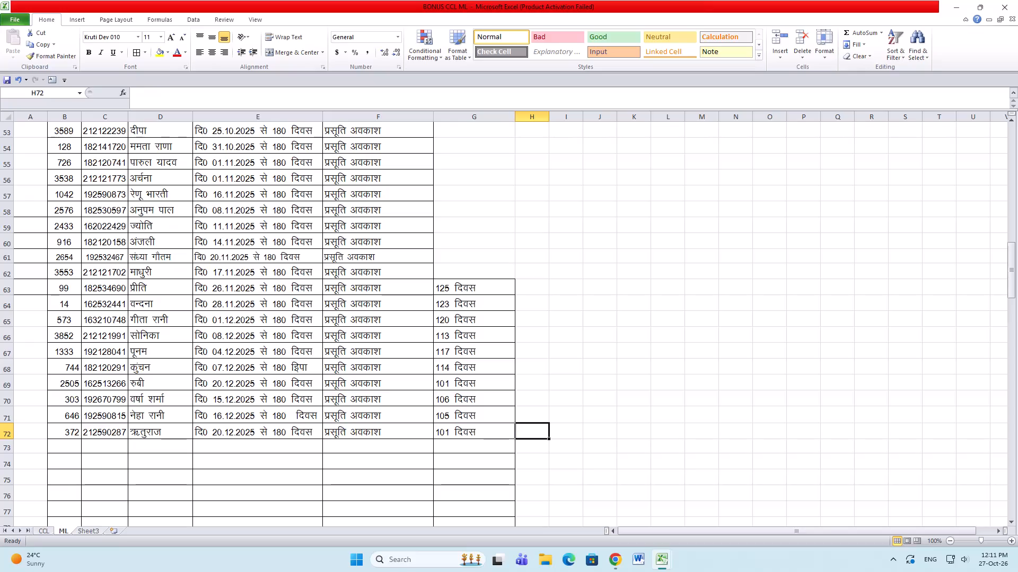
Save the bonus workbook with the completed row 72 record.
key("ctrl+s")
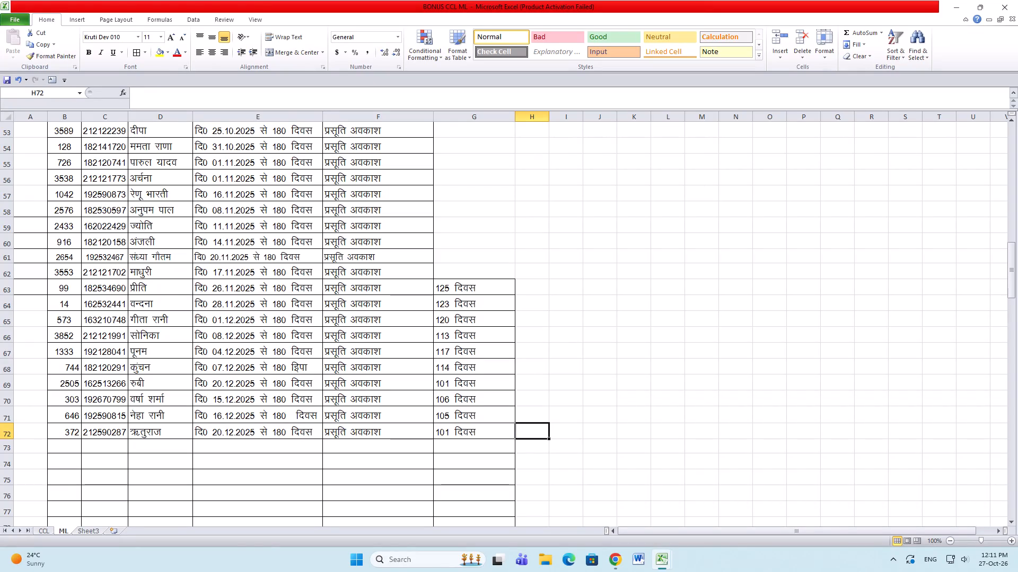
triple_click(5, 84)
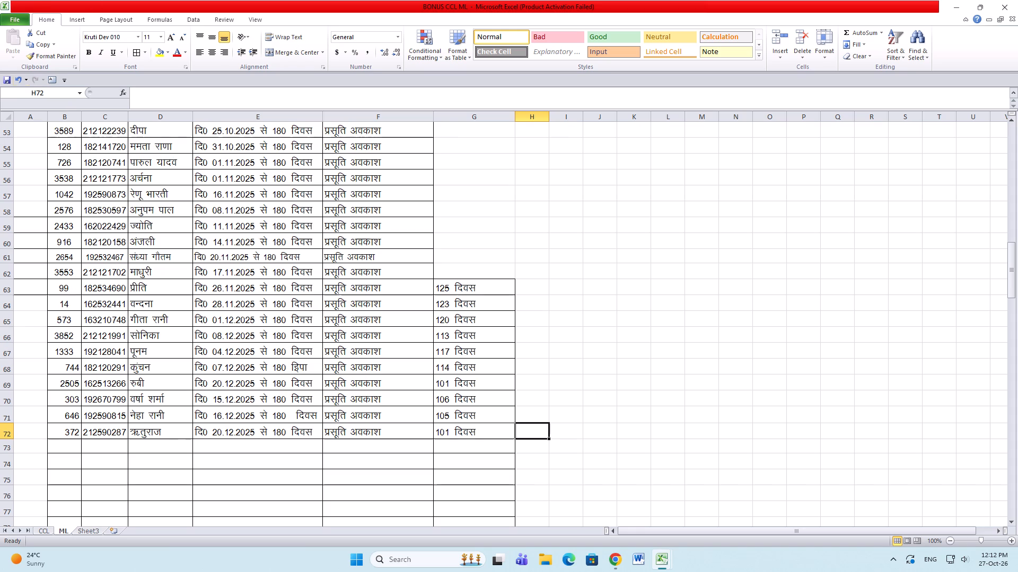
Narrow column G on the ML sheet to fit closely around the day counts, and save the workbook.
left_click_drag(516, 116, 492, 117)
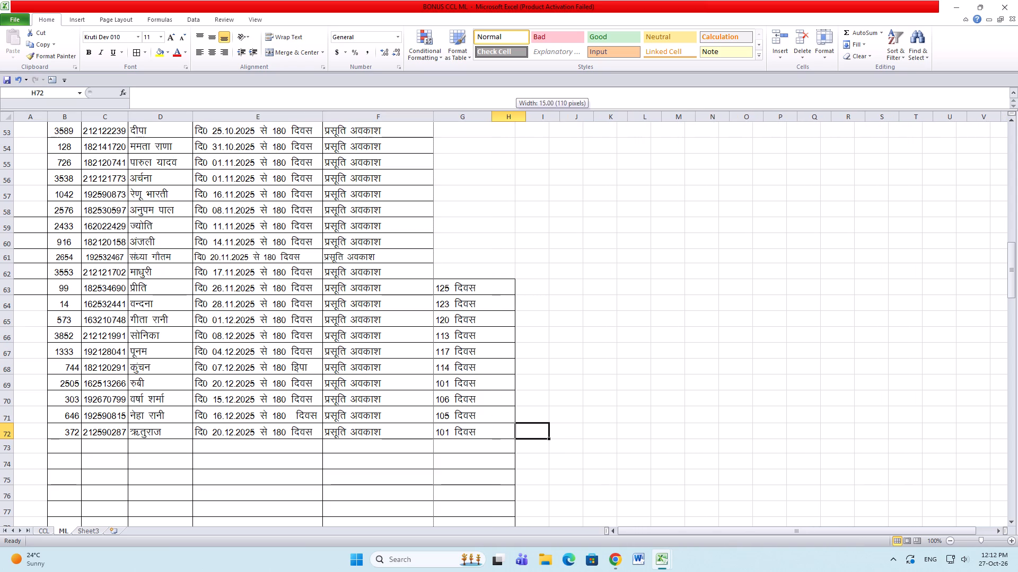
left_click_drag(492, 117, 487, 117)
left_click(546, 251)
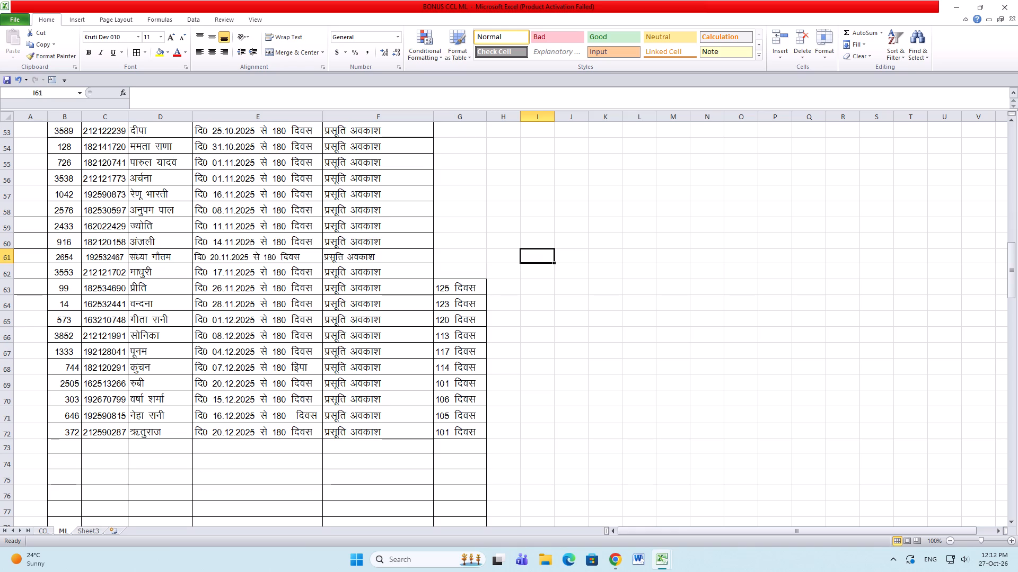
key("ctrl+s")
key("ctrl+s")
key("ctrl+s")
key("ctrl+s")
Switch to the CCL sheet and go to the empty leave period cell E211.
left_click(45, 532)
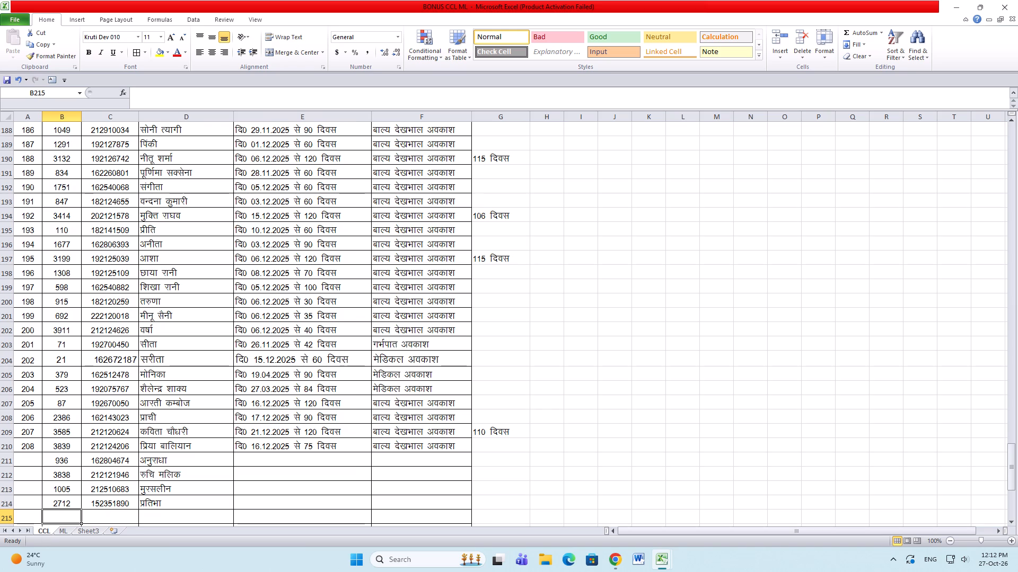
left_click(254, 458)
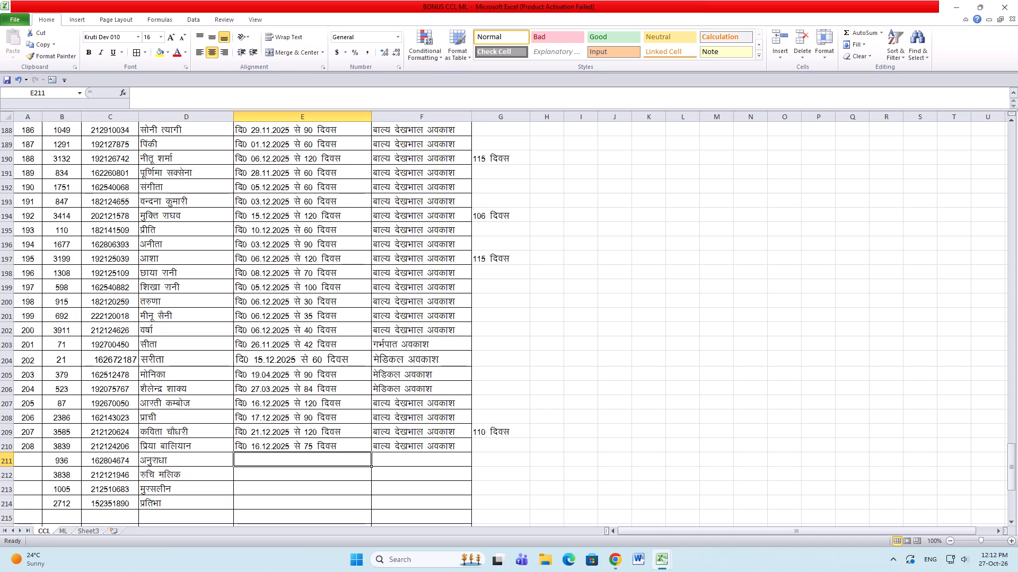
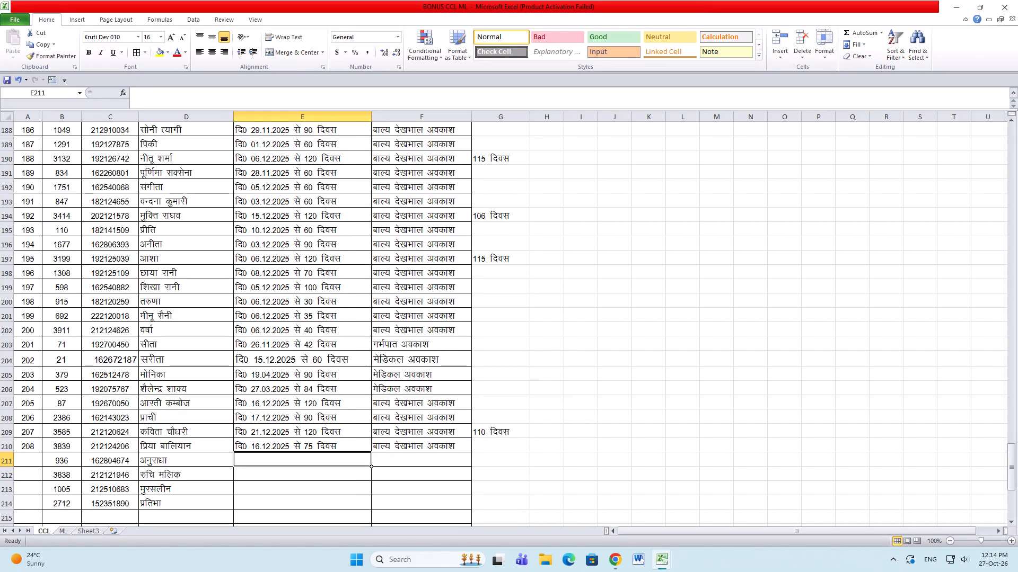
Start a new record in row 215 of the CCL sheet with the employee's number, ID number and name.
scroll(47, 478, "down", 1)
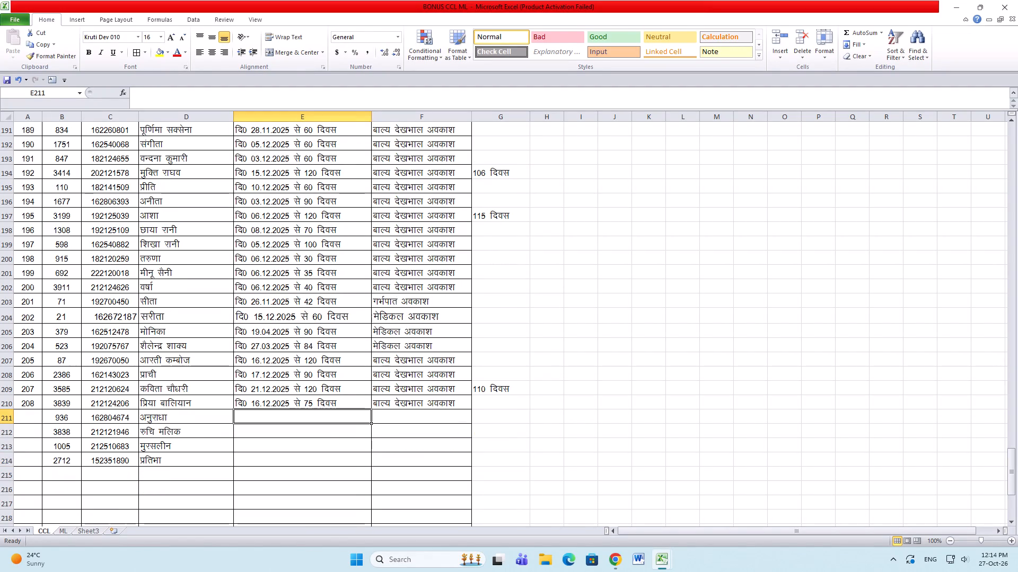
left_click(55, 473)
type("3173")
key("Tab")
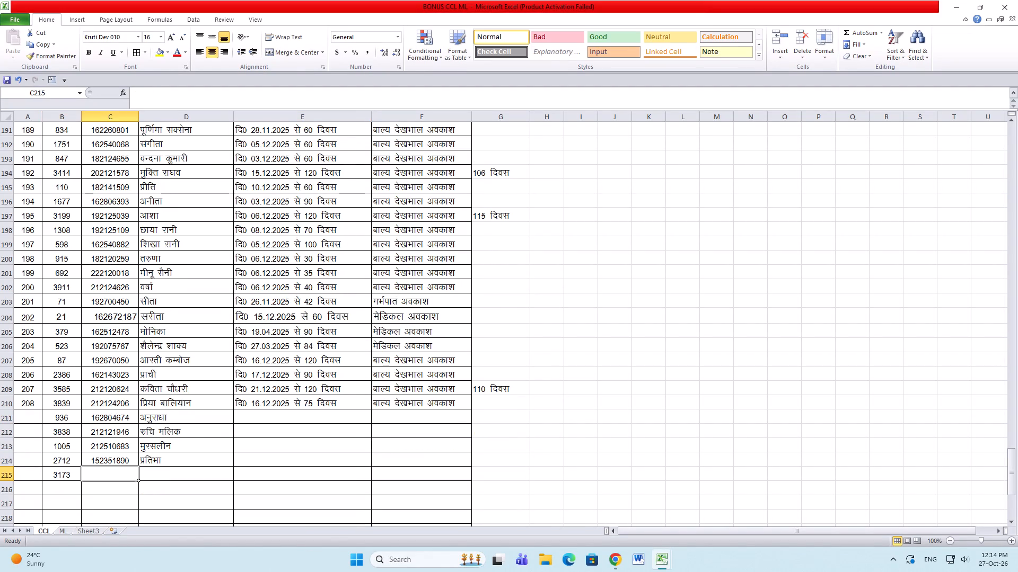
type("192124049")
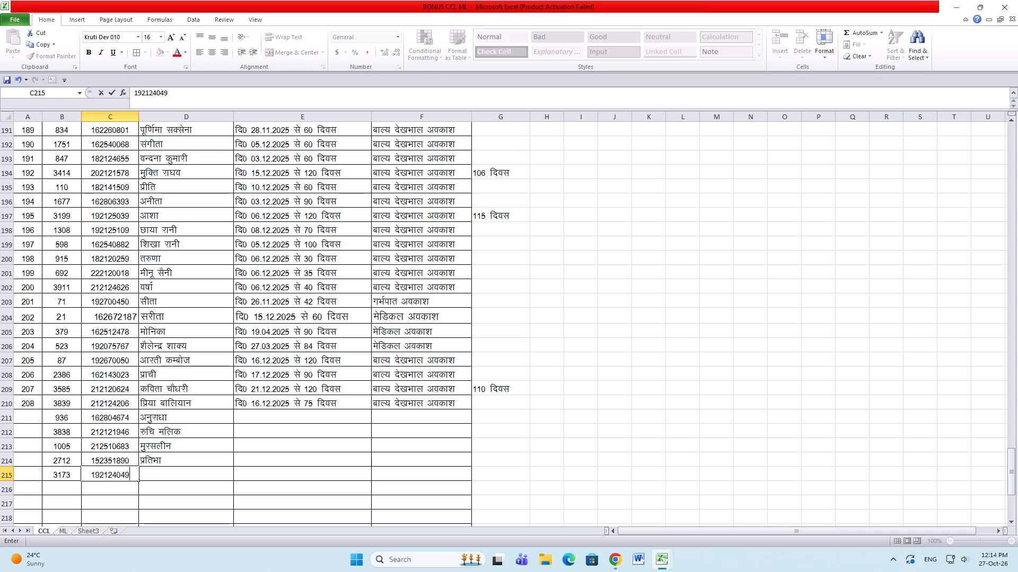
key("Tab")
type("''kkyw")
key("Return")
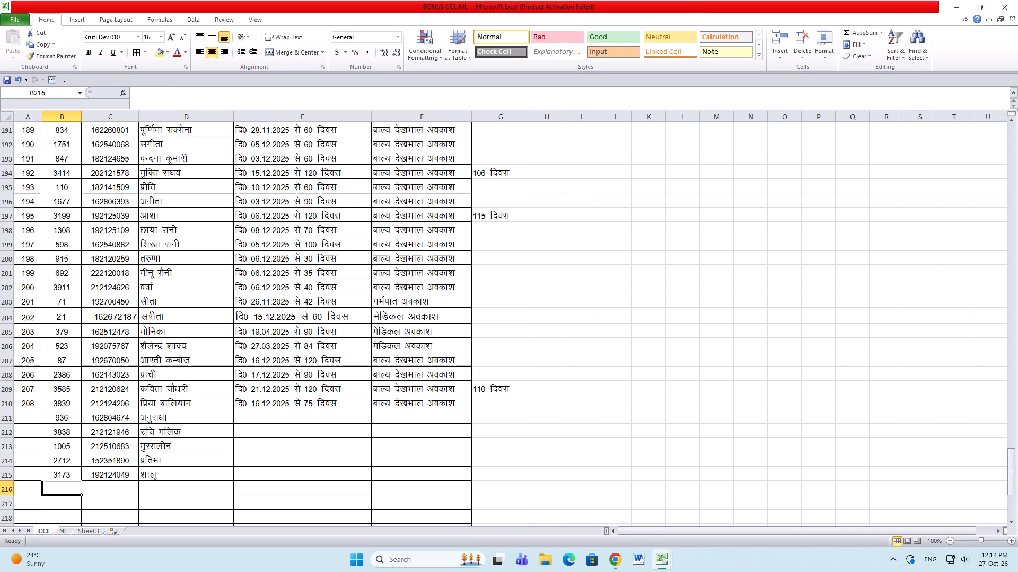
Start another record in row 216 with the employee's number, ID number and name.
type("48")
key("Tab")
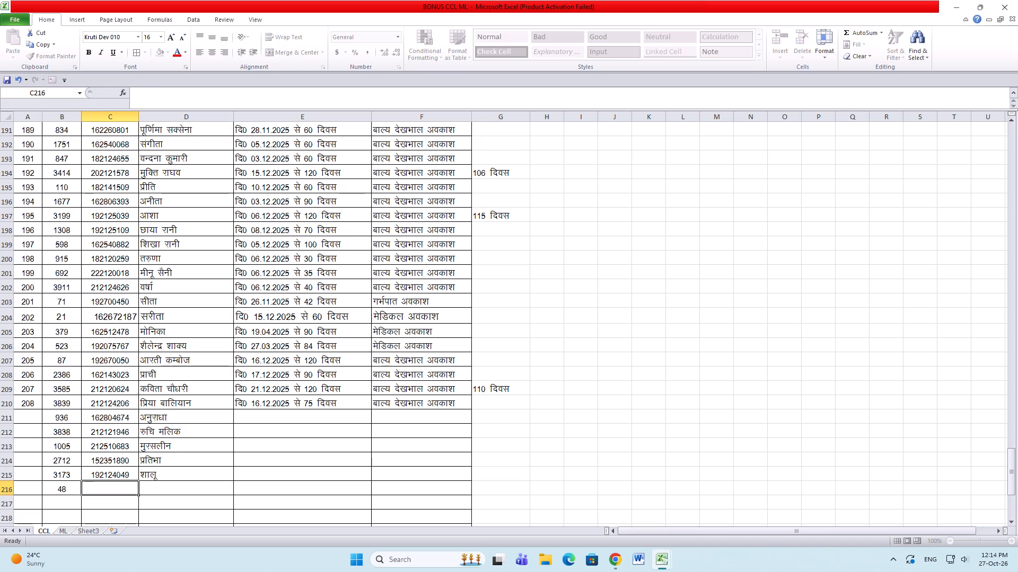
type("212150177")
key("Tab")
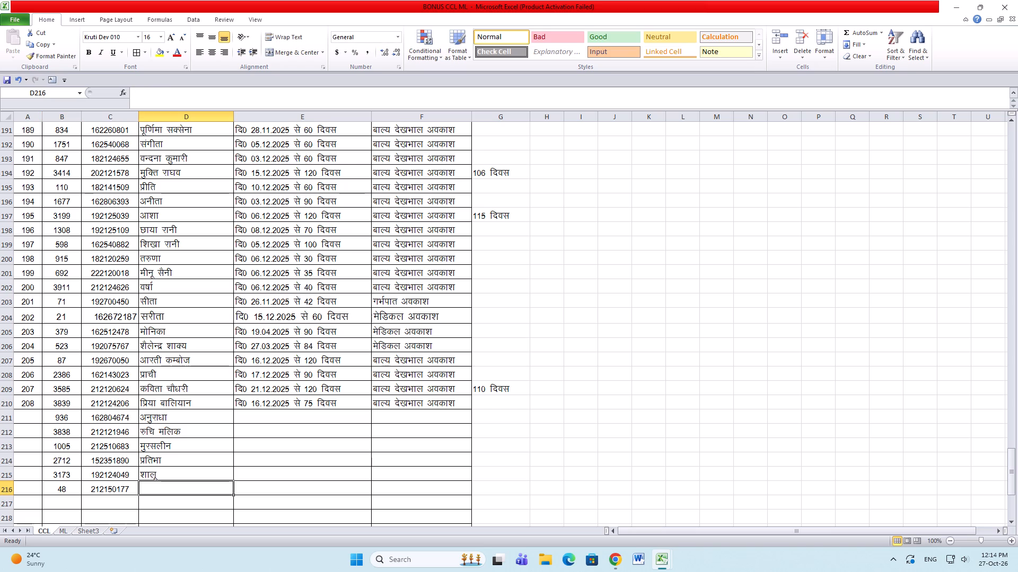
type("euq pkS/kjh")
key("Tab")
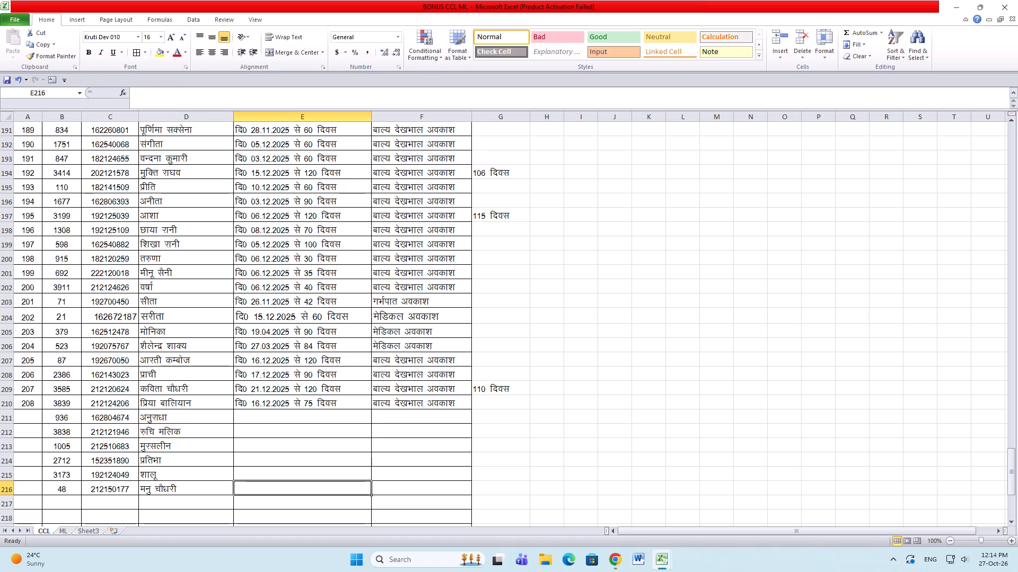
Enter the leave period दि0 26.12.2025 से 30 दिवस in cell E211.
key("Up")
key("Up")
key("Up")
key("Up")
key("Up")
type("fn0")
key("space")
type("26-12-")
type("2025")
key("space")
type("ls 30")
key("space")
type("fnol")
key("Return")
Enter the leave period दि0 20.12.2025 से 120 दिवस in cell E212.
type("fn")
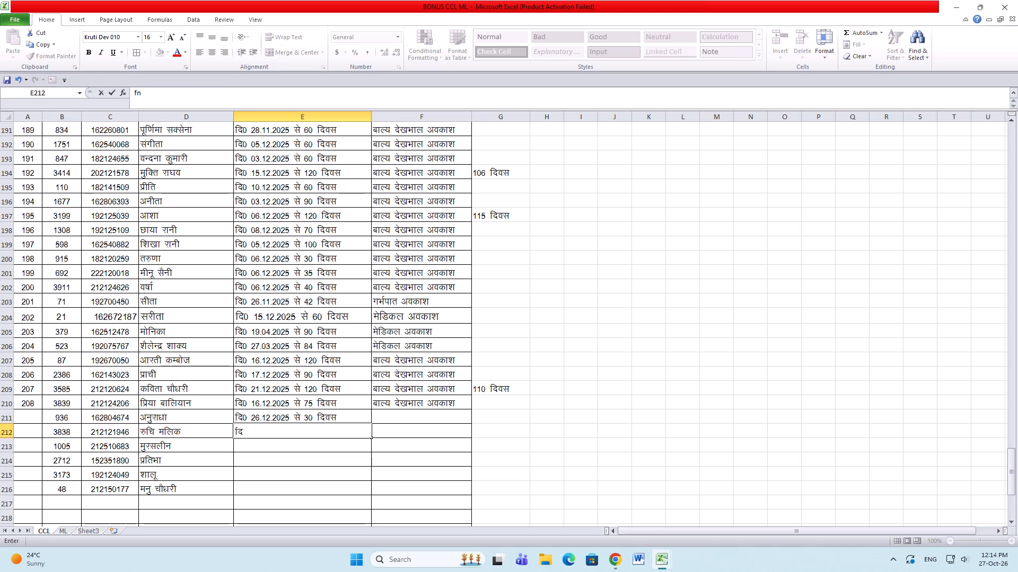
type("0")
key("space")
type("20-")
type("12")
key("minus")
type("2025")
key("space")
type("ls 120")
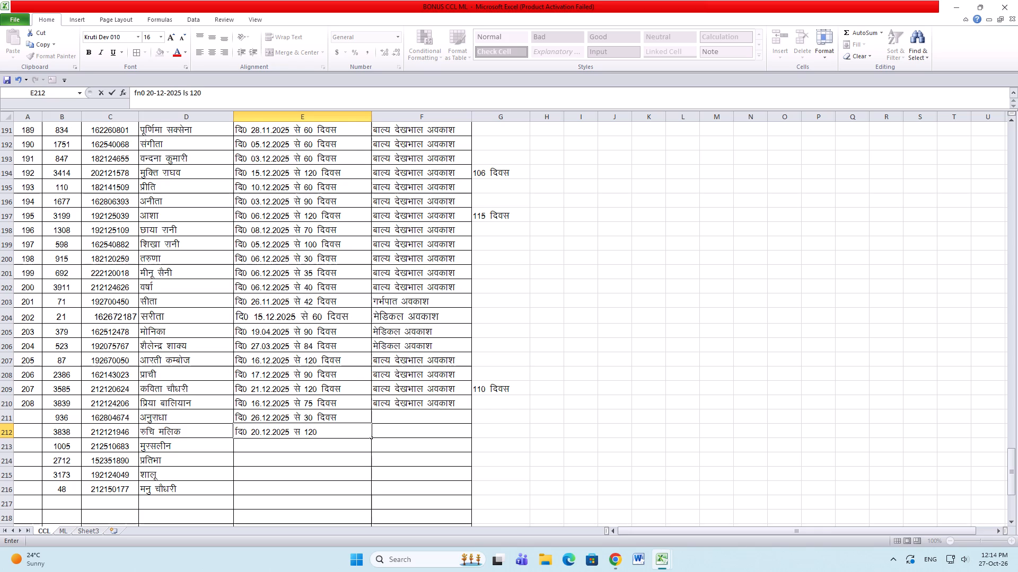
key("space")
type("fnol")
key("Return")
Enter the leave period दि0 26.12.2025 से 90 दिवस in cell E213.
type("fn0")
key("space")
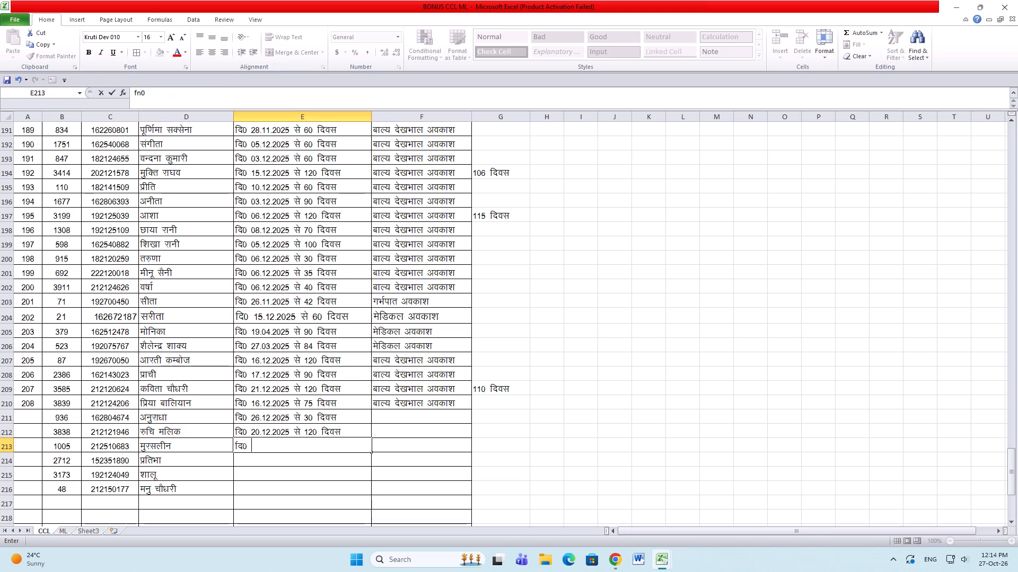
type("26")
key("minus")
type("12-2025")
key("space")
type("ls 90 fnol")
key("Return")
Enter the leave period दि0 25.12.2025 से 60 दिवस in cell E214.
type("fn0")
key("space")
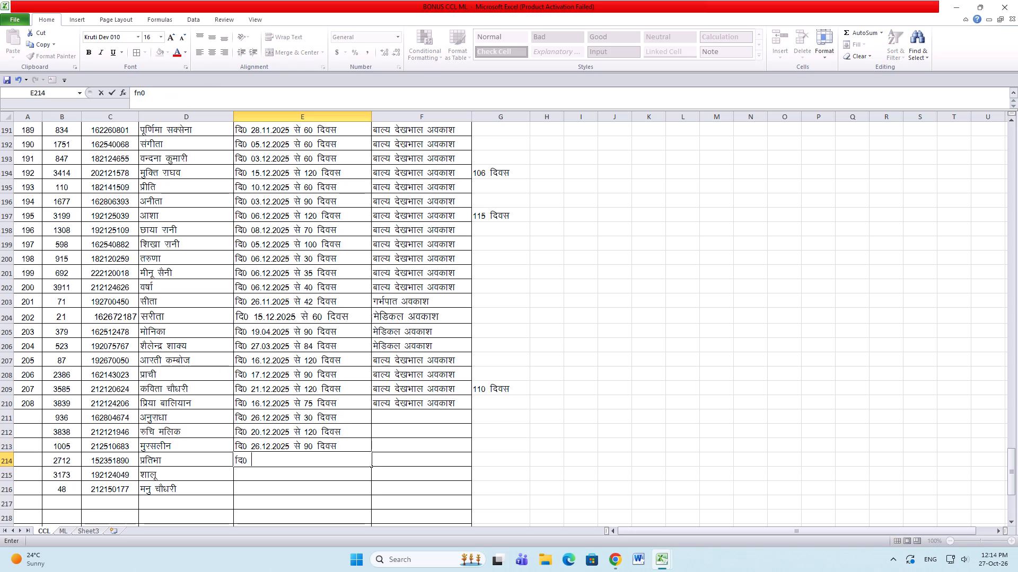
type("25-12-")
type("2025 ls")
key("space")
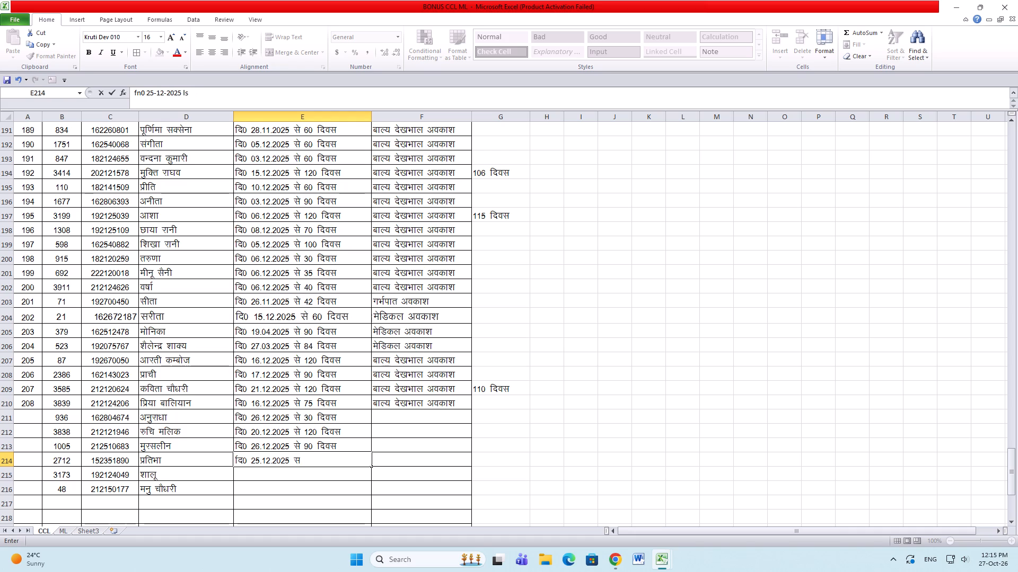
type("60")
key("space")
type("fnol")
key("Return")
Enter the leave period दि0 25.12.2025 से 60 दिवस in cell E215.
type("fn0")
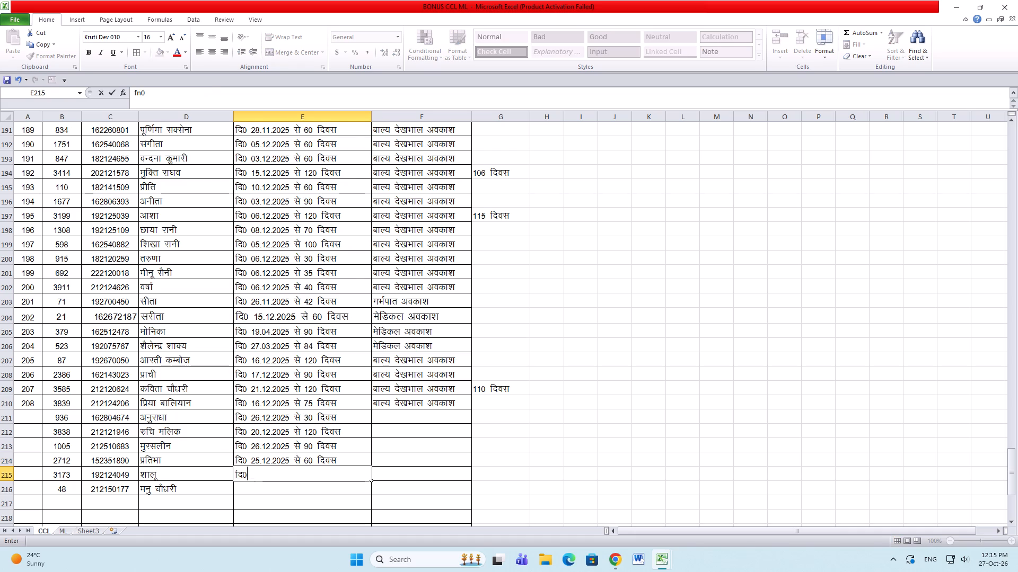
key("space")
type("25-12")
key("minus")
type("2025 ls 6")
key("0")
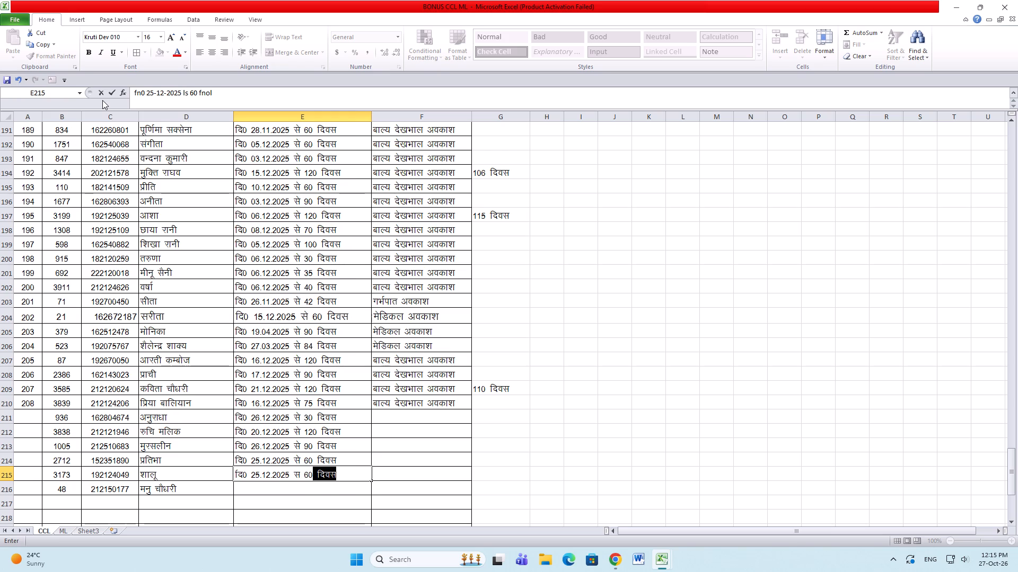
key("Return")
Enter the leave period दि0 20.12.2025 से 90 दिवस in cell E216 and save the workbook.
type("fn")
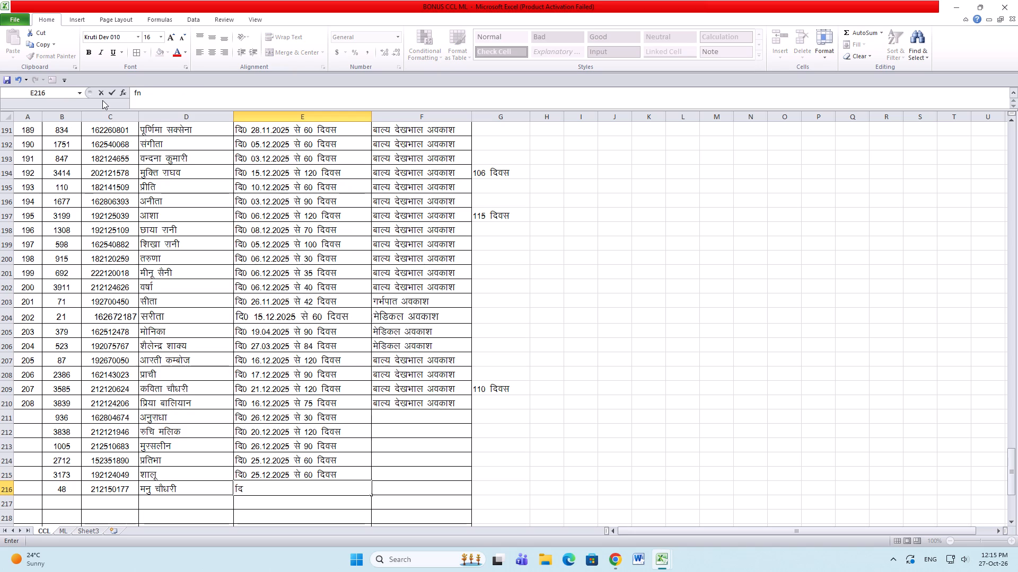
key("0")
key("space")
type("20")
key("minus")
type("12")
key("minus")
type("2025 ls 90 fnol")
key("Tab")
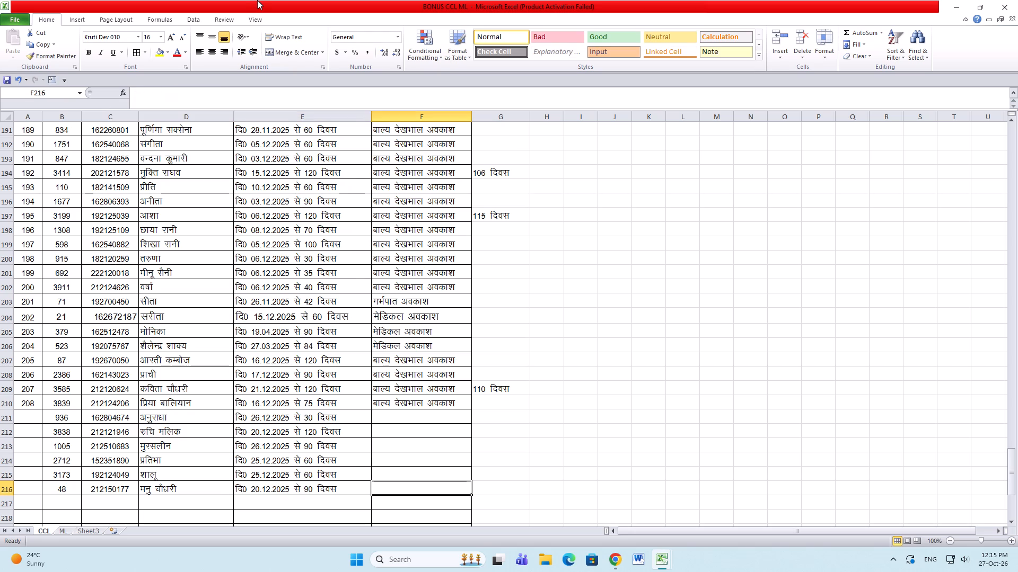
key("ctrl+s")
Copy the leave type बाल्य देखभाल अवकाश from F210 into F211 to F216 and save the workbook.
left_click(414, 400)
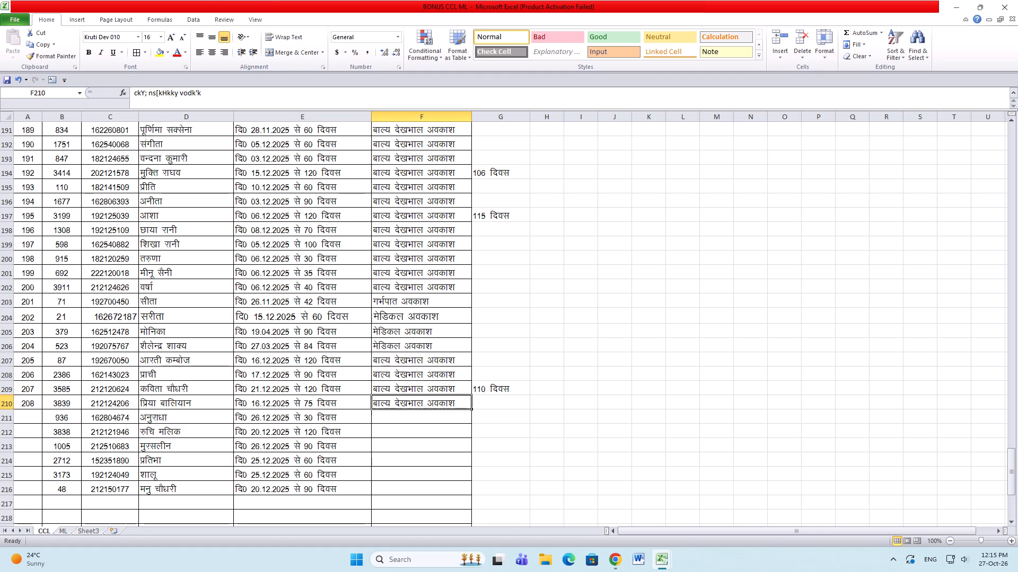
key("ctrl+c")
left_click_drag(409, 413, 412, 476)
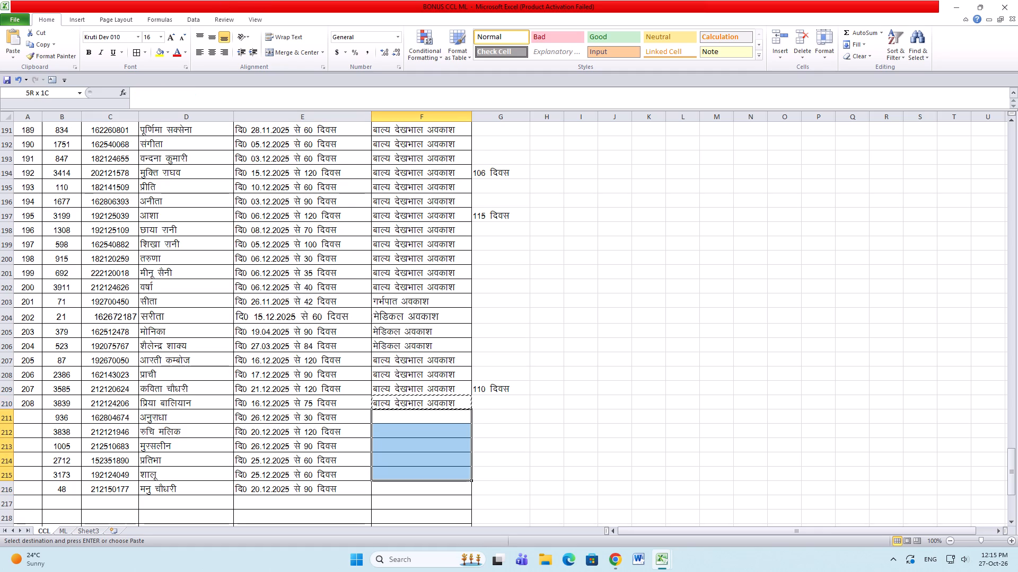
left_click_drag(412, 476, 413, 493)
key("ctrl+v")
left_click(420, 503)
key("ctrl+s")
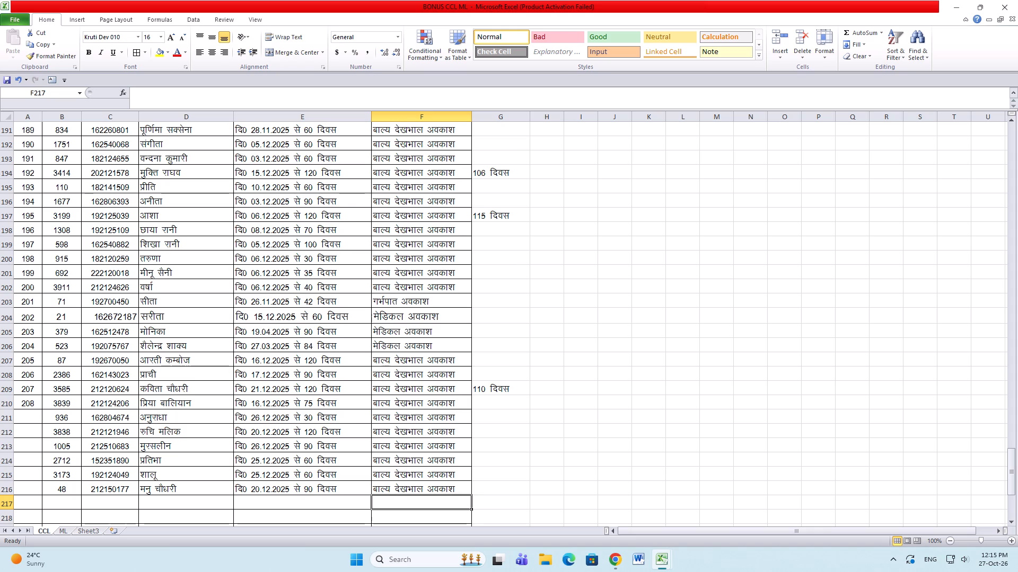
key("ctrl+s")
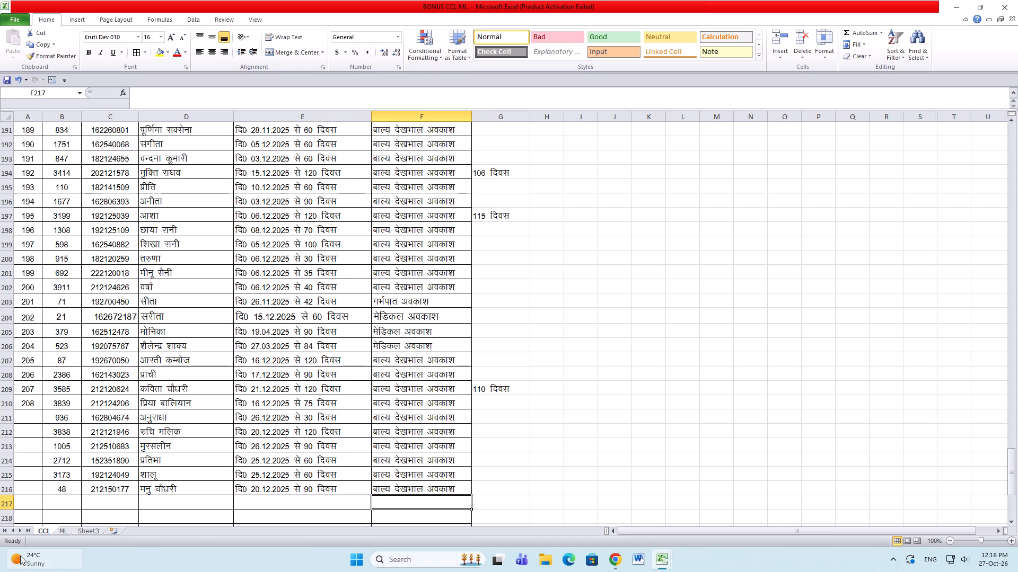
Start a new record in row 73 of the ML sheet with the employee's number, ID number and name.
left_click(61, 534)
left_click(62, 445)
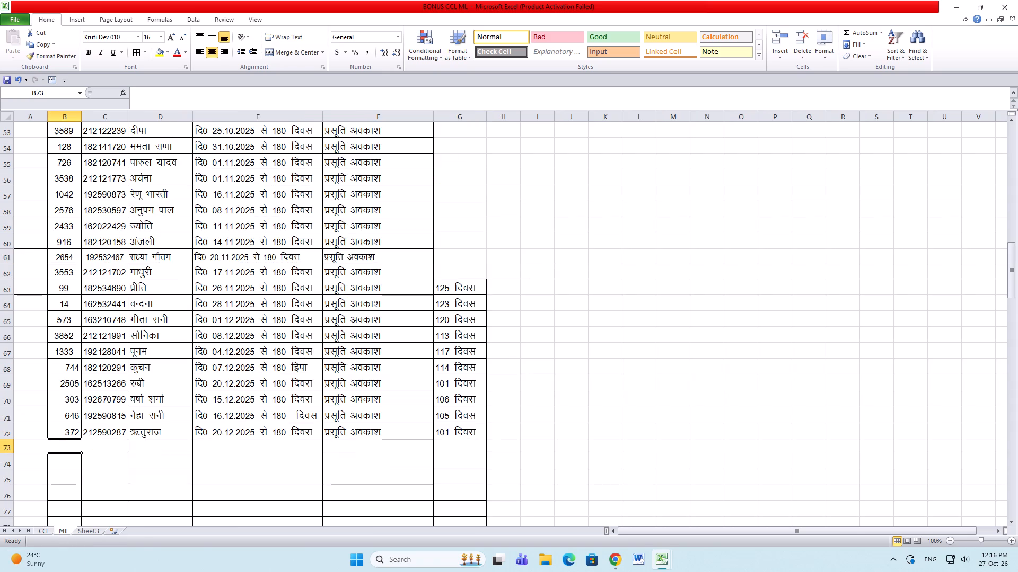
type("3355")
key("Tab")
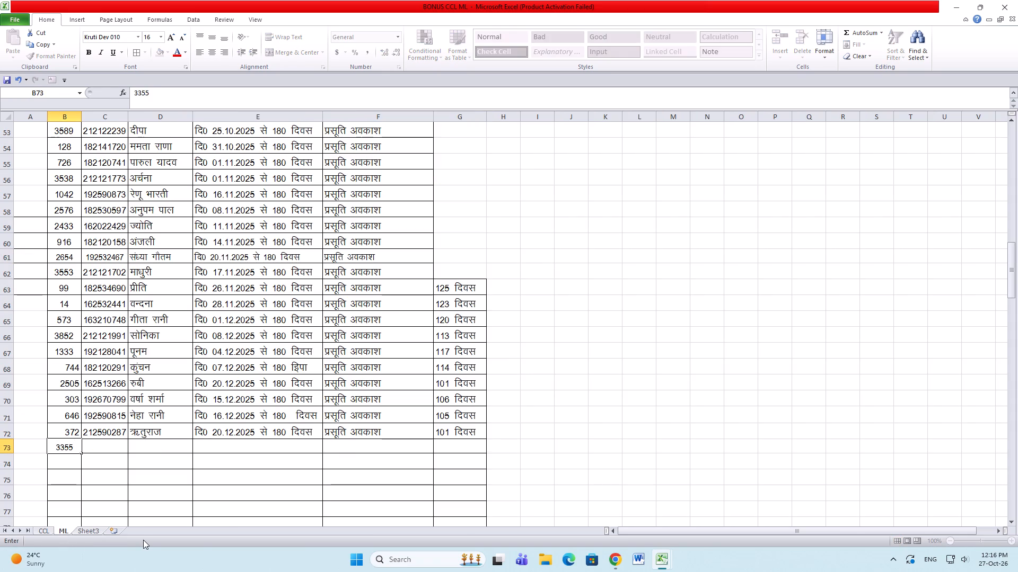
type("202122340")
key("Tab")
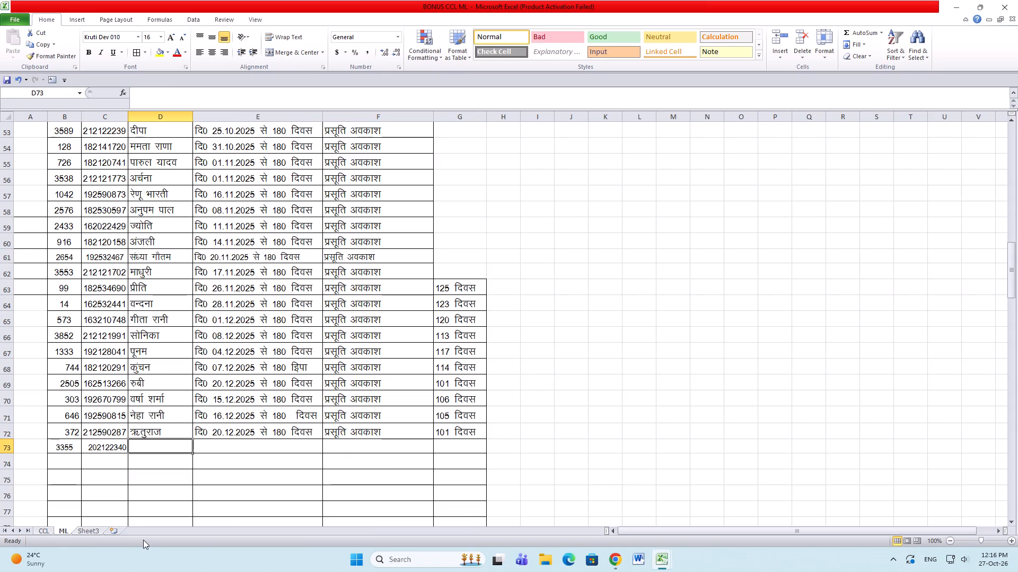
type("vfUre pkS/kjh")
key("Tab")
Complete row 73's leave period as दि0 25.12.2025 से 180 दिवस and its leave type as प्रसूति अवकाश.
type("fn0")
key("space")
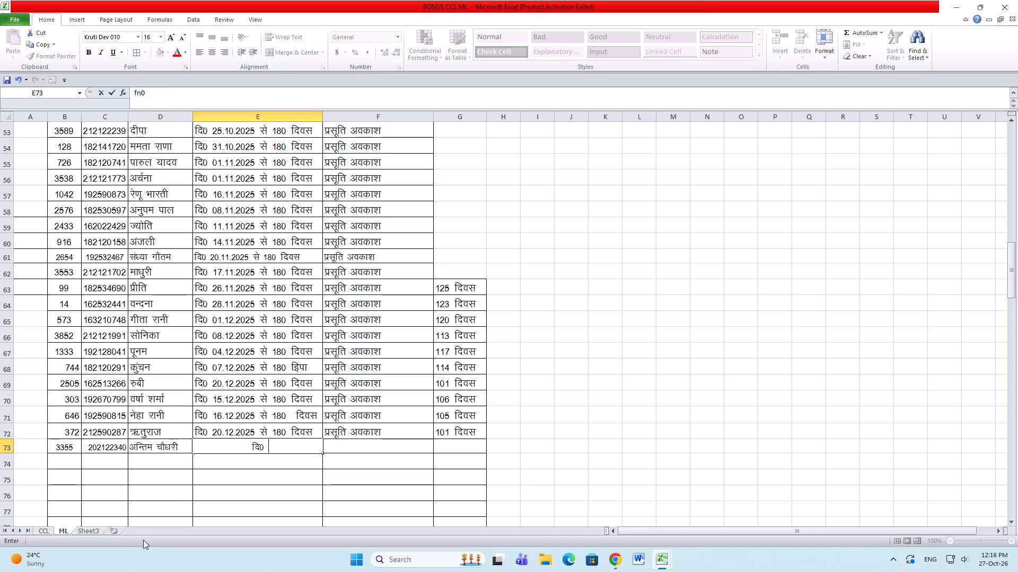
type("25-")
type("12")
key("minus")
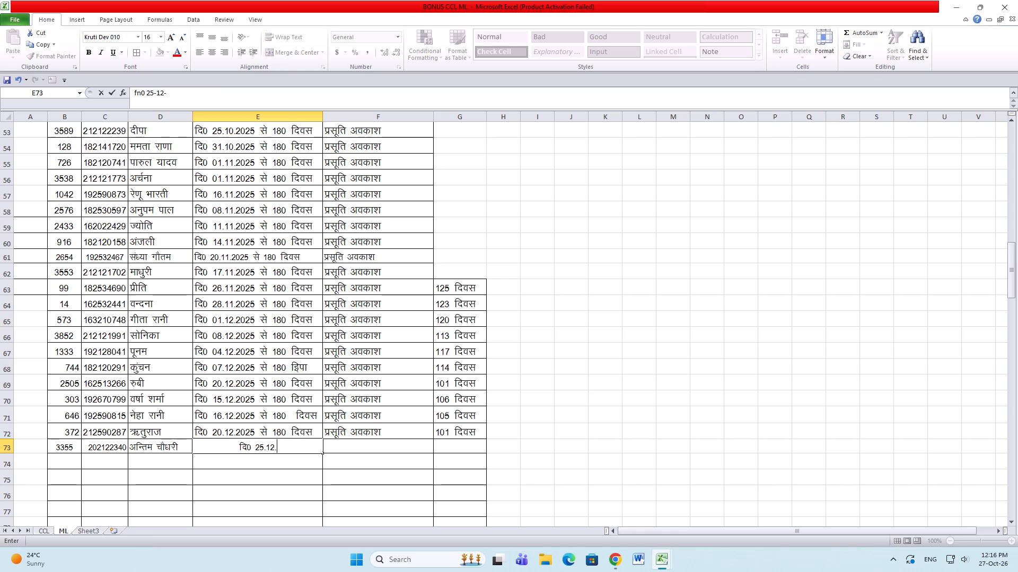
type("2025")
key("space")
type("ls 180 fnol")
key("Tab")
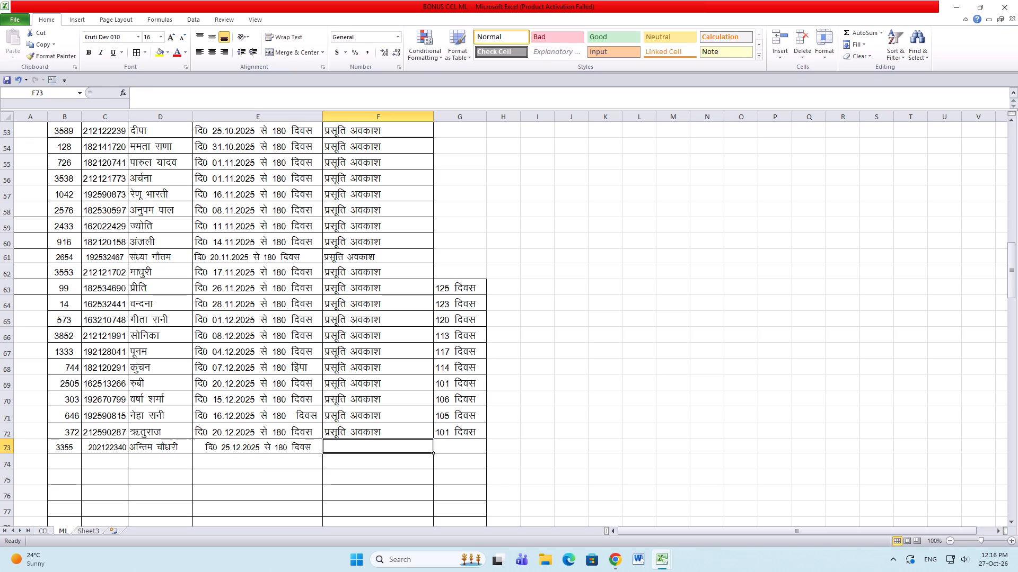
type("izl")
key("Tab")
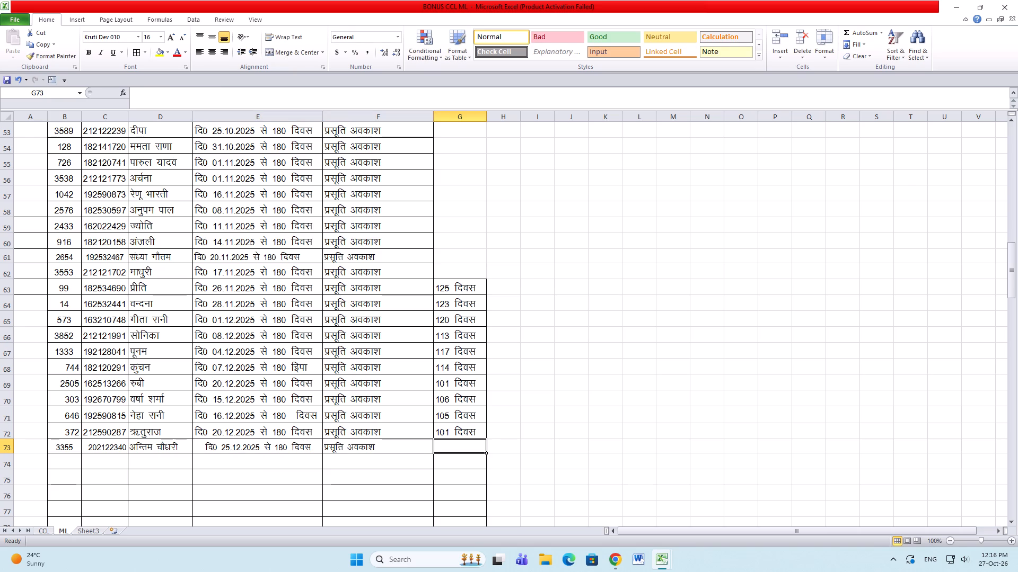
Switch to the DOB workbook and set the FROM date of the period calculator to 25.12.2025.
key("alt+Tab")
left_click(89, 217)
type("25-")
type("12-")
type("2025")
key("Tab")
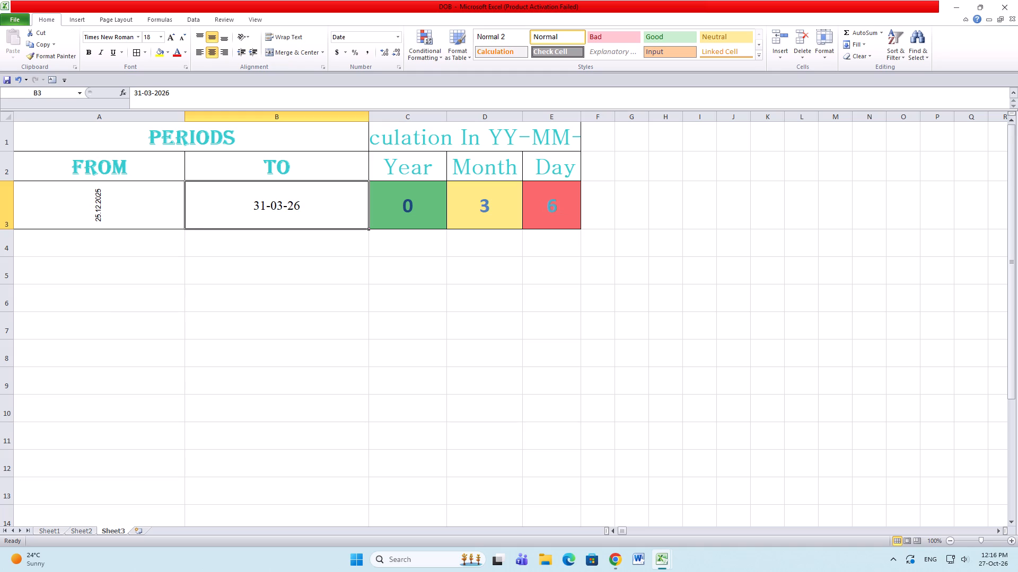
Return to the BONUS CCL ML workbook, enter 96 दिवस as row 73's day count on the ML sheet and save.
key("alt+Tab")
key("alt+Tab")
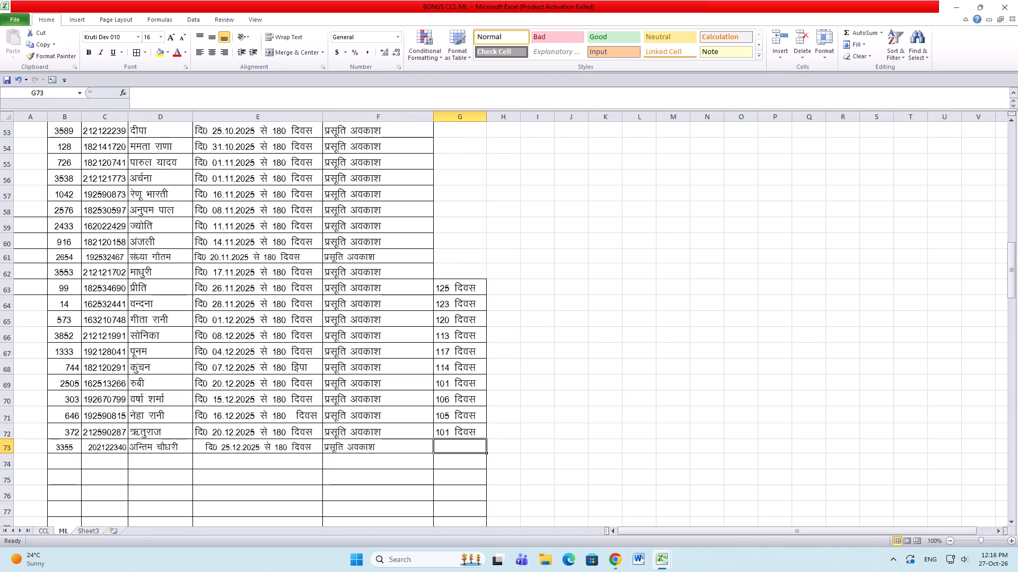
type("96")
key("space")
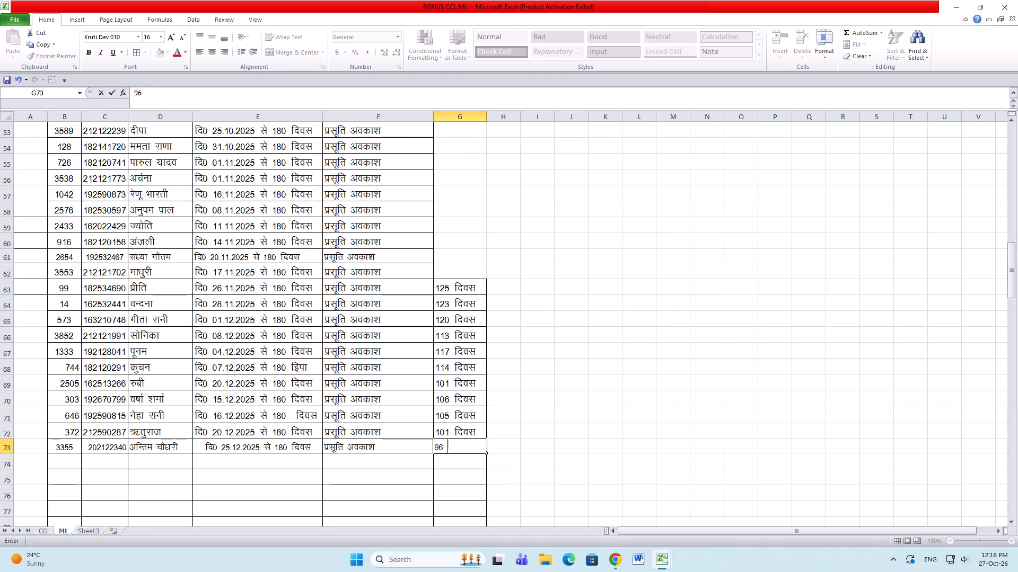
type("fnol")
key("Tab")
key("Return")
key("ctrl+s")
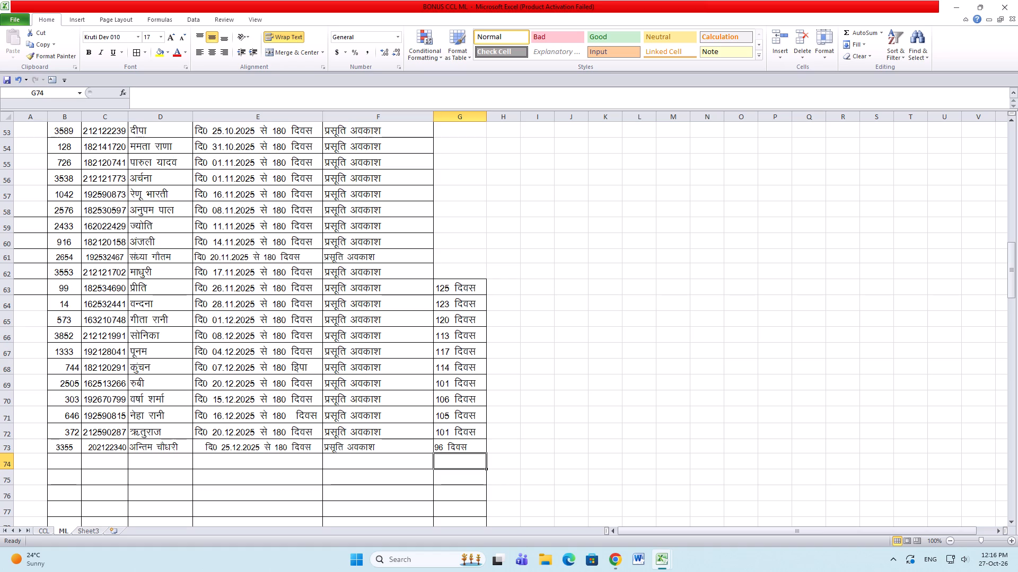
Start two new records in rows 217 and 218 of the CCL sheet with the employees' numbers and ID numbers.
left_click(46, 534)
left_click(65, 498)
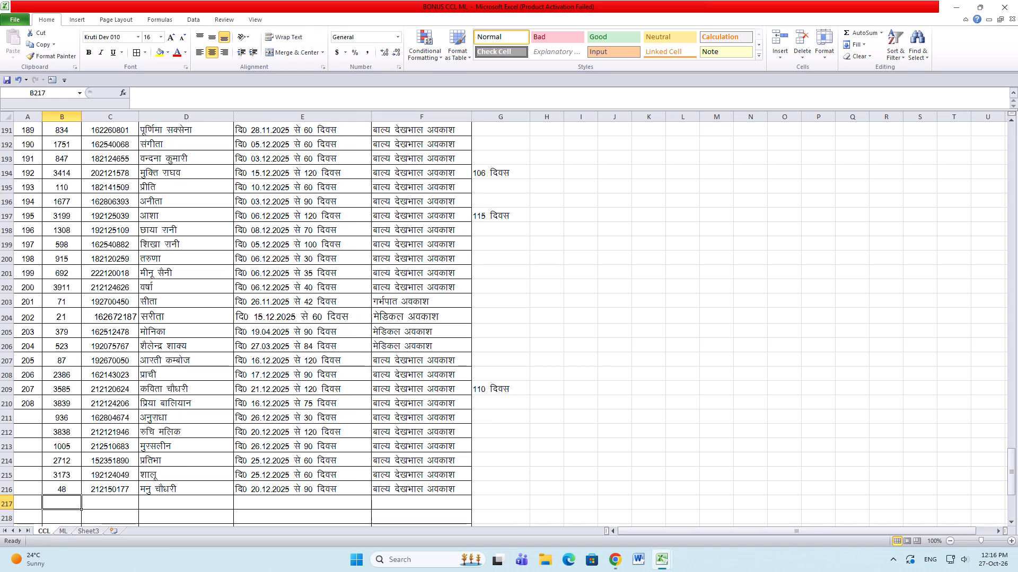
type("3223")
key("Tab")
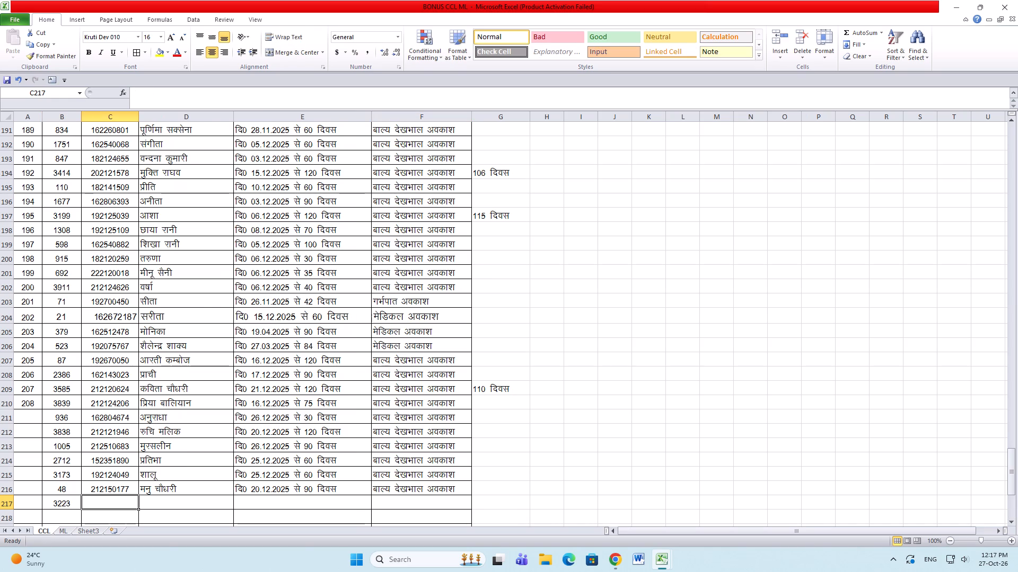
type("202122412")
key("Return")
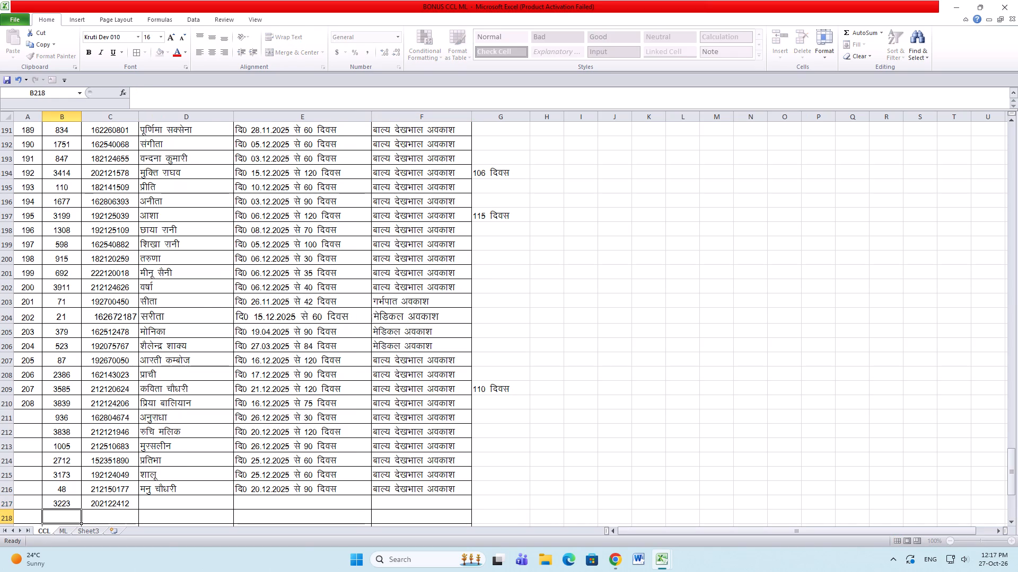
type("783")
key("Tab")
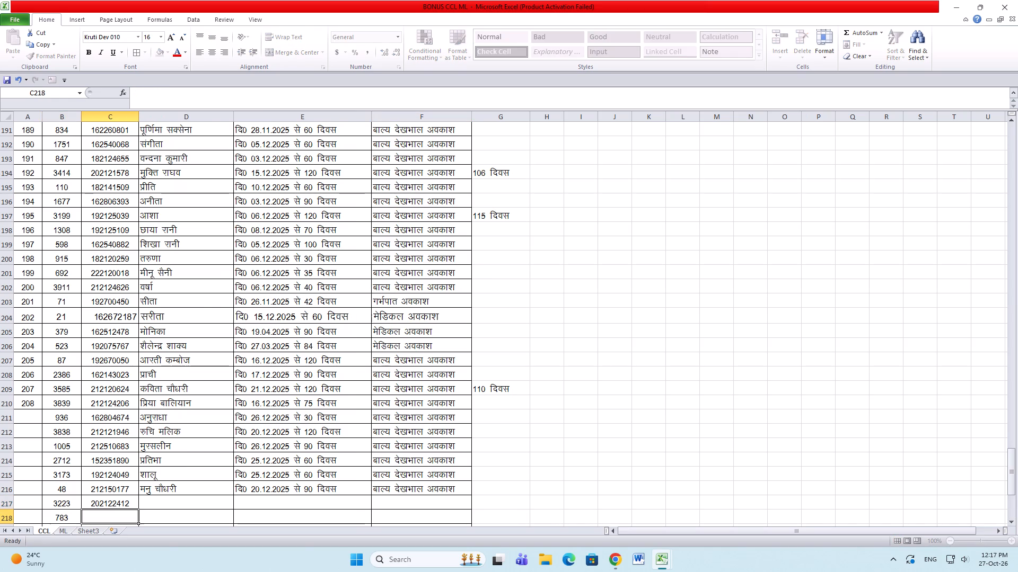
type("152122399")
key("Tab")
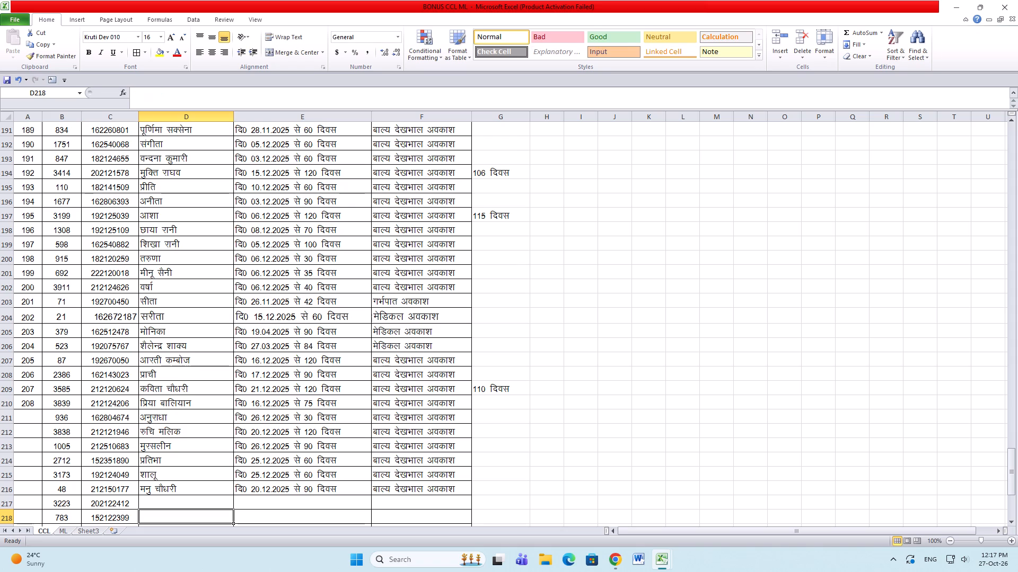
Enter the two employees' names in Hindi in D217 and D218 of the CCL sheet.
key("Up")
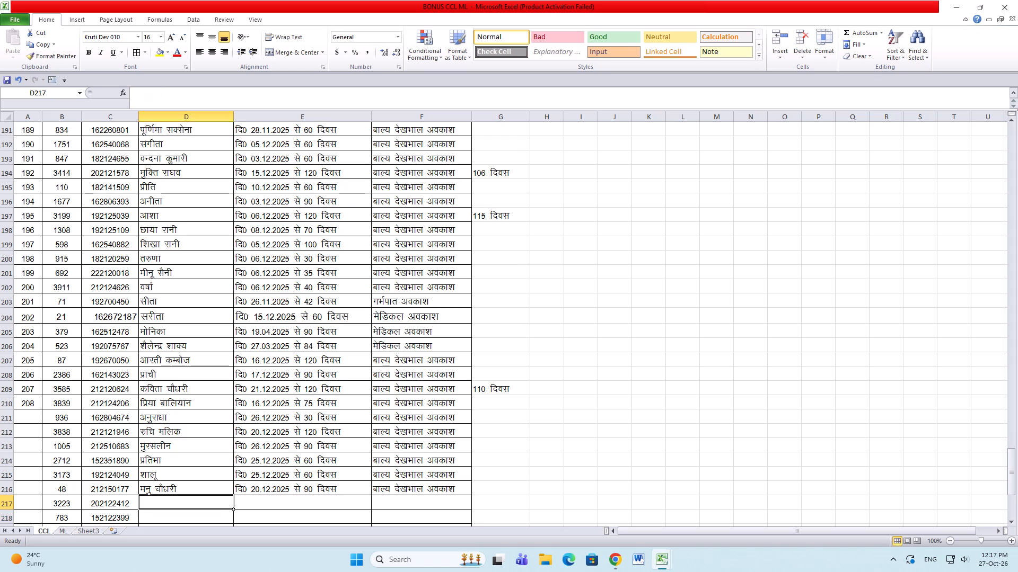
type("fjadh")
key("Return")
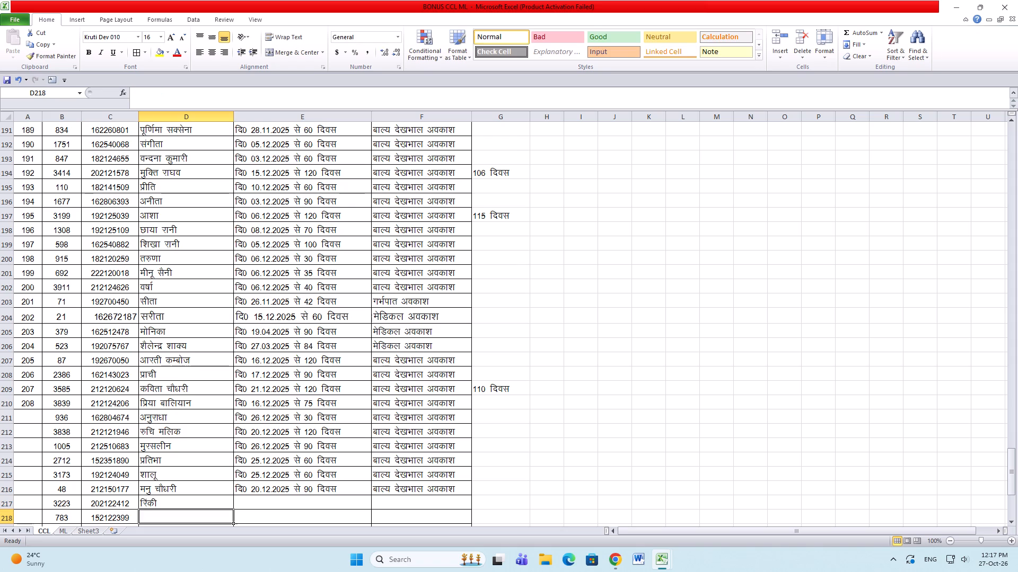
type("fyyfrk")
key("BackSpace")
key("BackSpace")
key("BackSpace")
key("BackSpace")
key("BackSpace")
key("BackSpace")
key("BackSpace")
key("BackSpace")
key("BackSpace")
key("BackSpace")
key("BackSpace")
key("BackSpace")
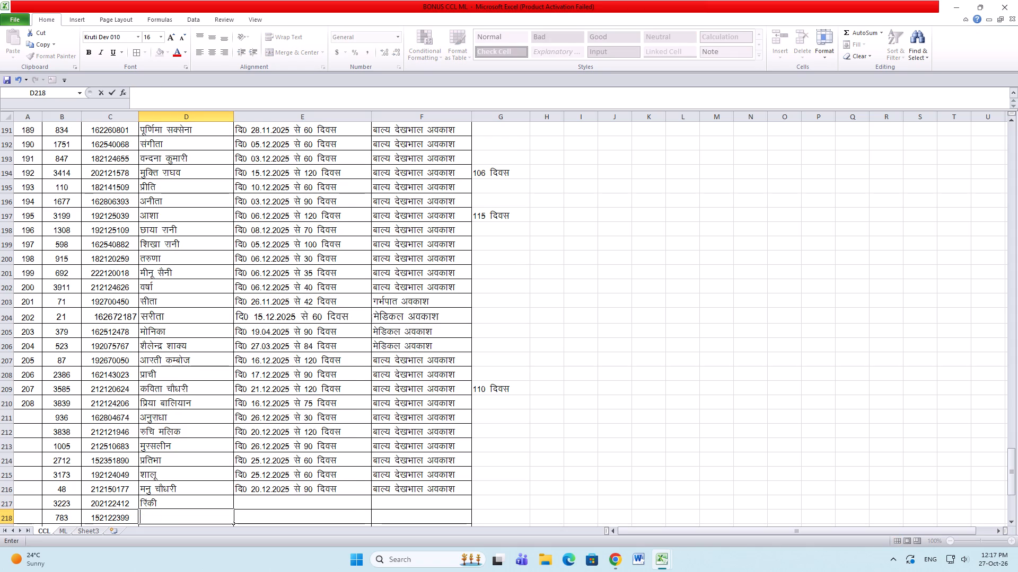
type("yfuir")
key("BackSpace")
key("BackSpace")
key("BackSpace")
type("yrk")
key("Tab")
Enter row 217's leave period as दि0 25.12.2025 से 60 दिवस.
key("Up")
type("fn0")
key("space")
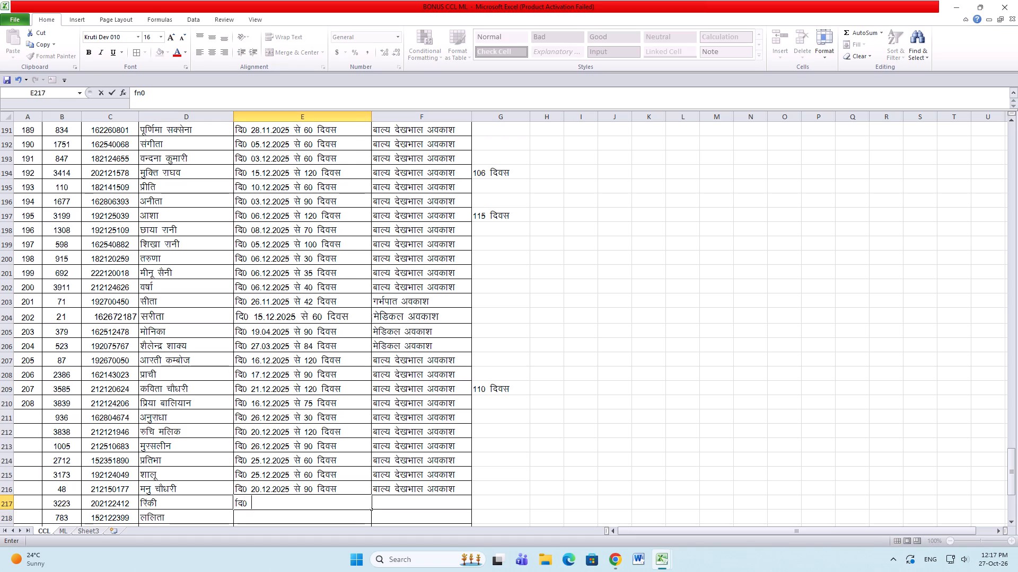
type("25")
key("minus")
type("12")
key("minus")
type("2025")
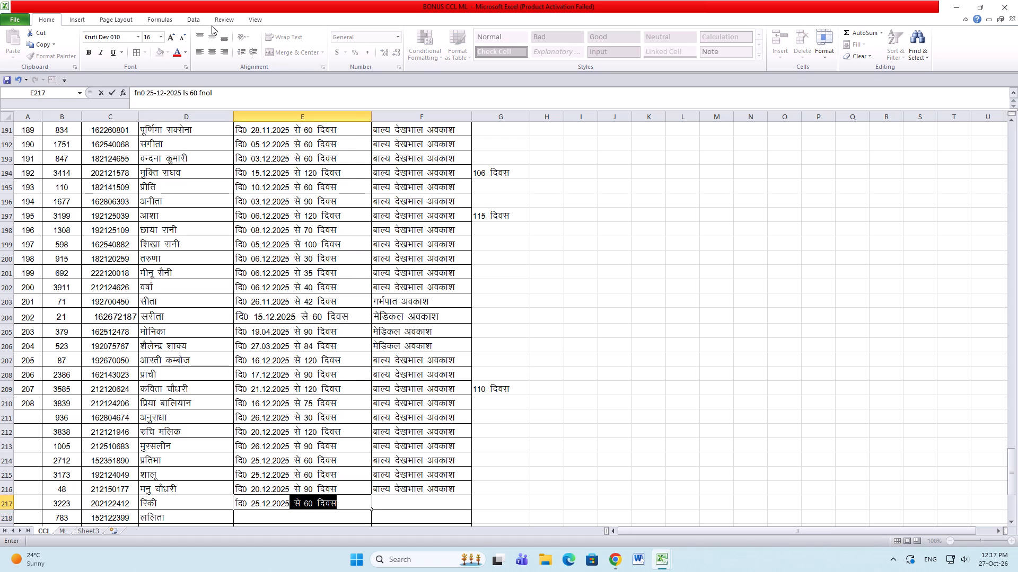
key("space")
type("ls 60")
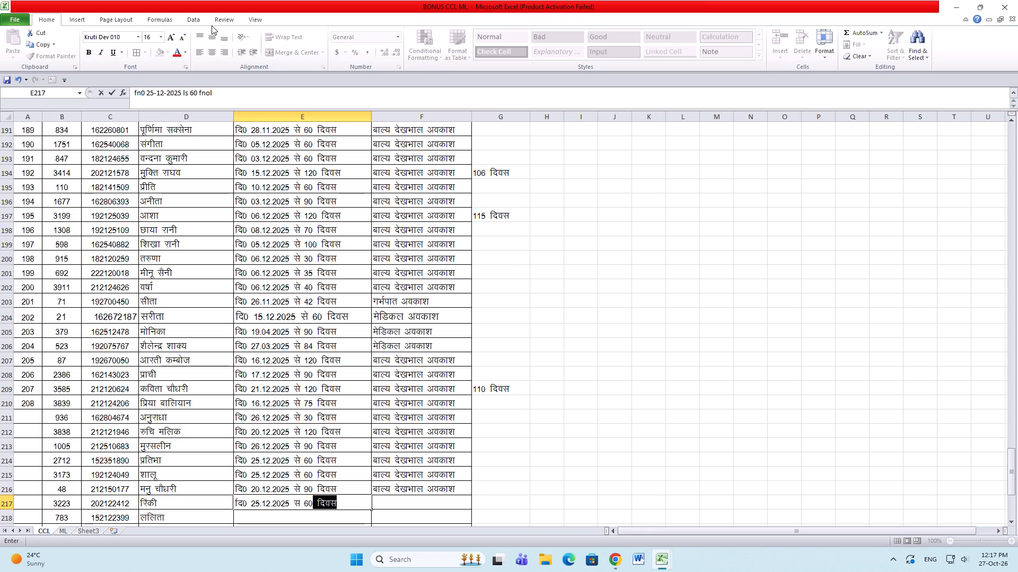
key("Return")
Enter row 218's leave period as दि0 30.12.2025 से 90 दिवस and save the workbook.
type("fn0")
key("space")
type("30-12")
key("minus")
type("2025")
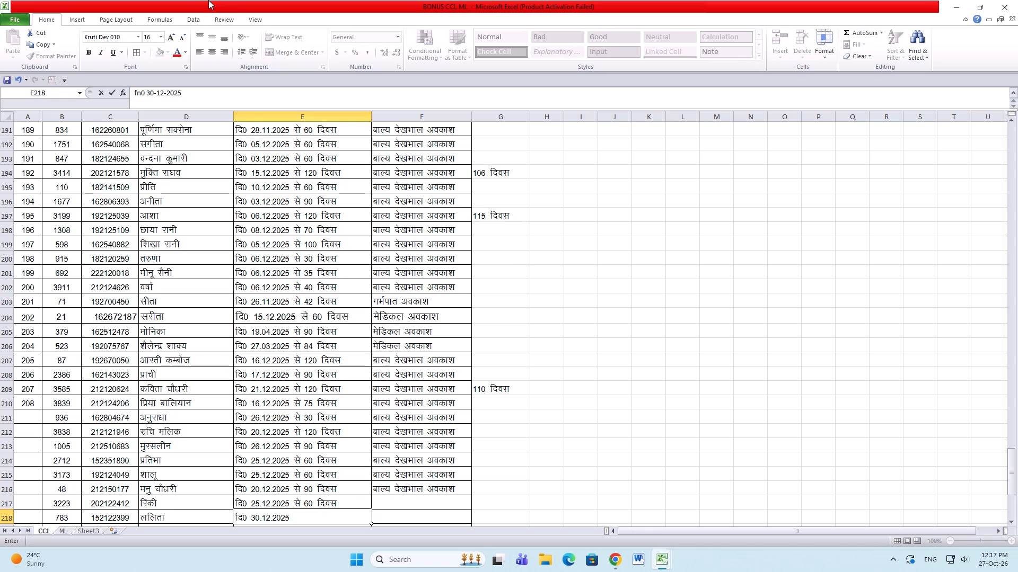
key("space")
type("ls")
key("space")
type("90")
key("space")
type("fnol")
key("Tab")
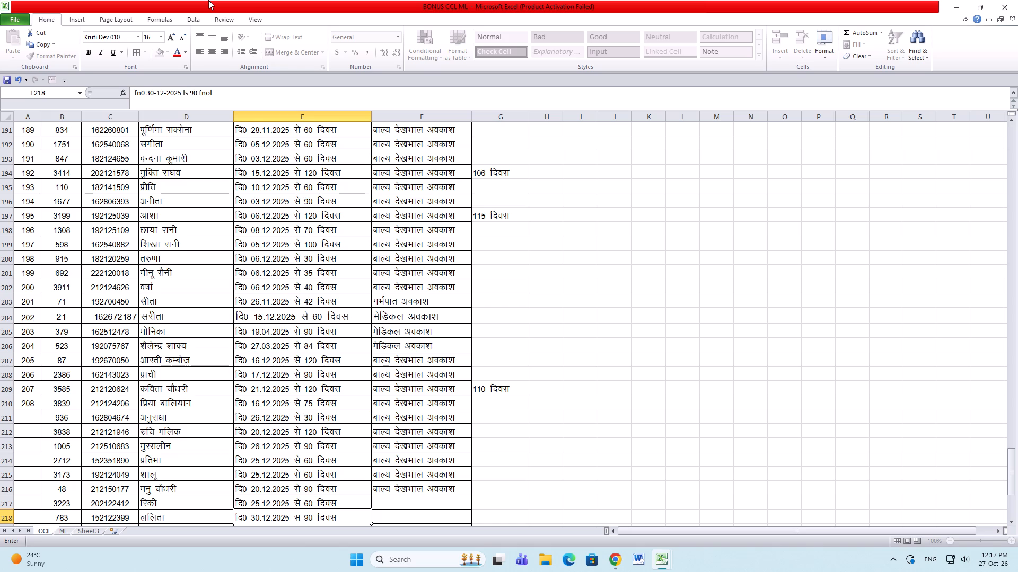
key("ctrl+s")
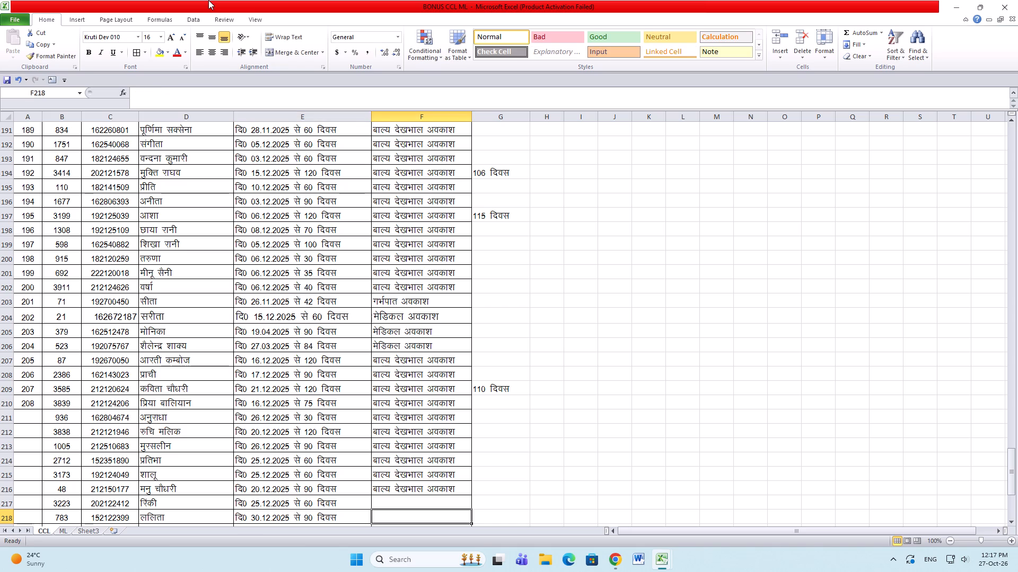
Switch to the DOB workbook and set the FROM date of the period calculator to 30.12.2025.
scroll(142, 262, "down", 2)
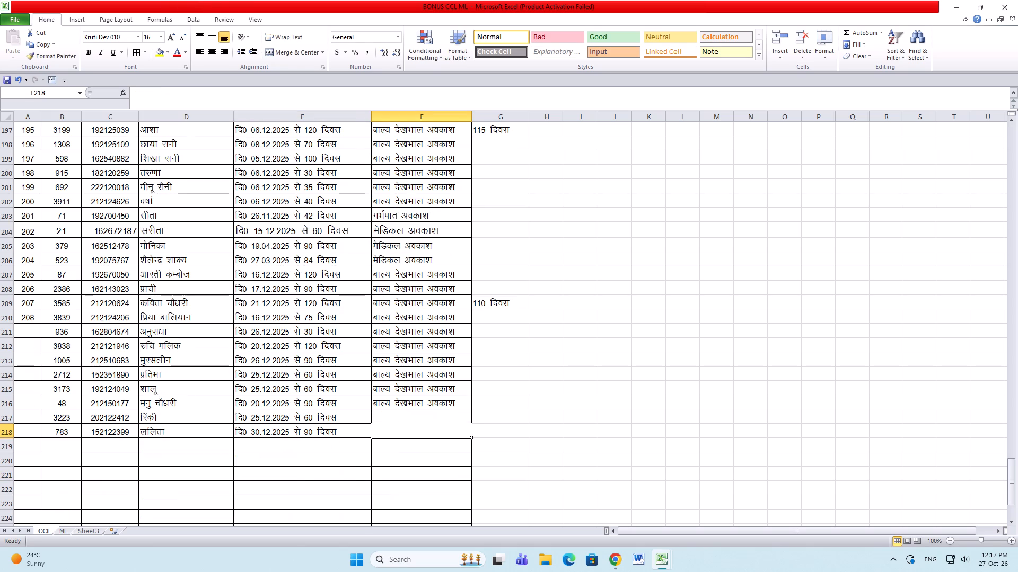
left_click(55, 441)
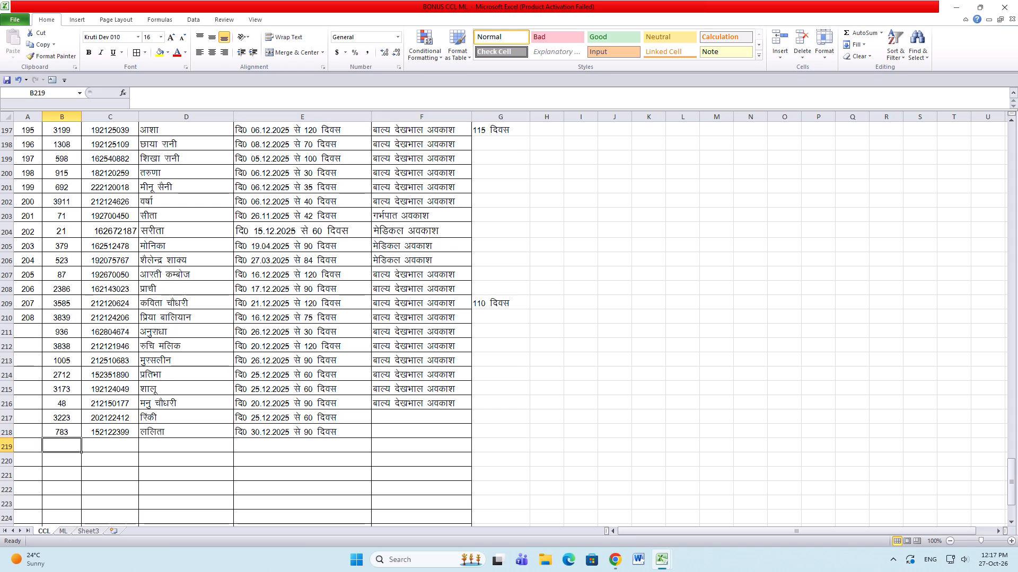
key("alt+Tab")
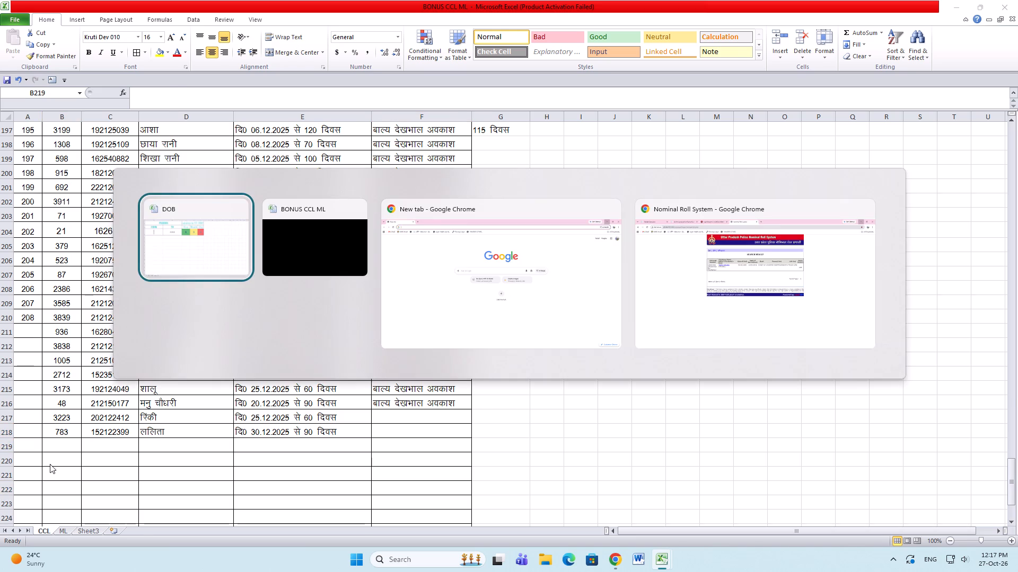
left_click(113, 204)
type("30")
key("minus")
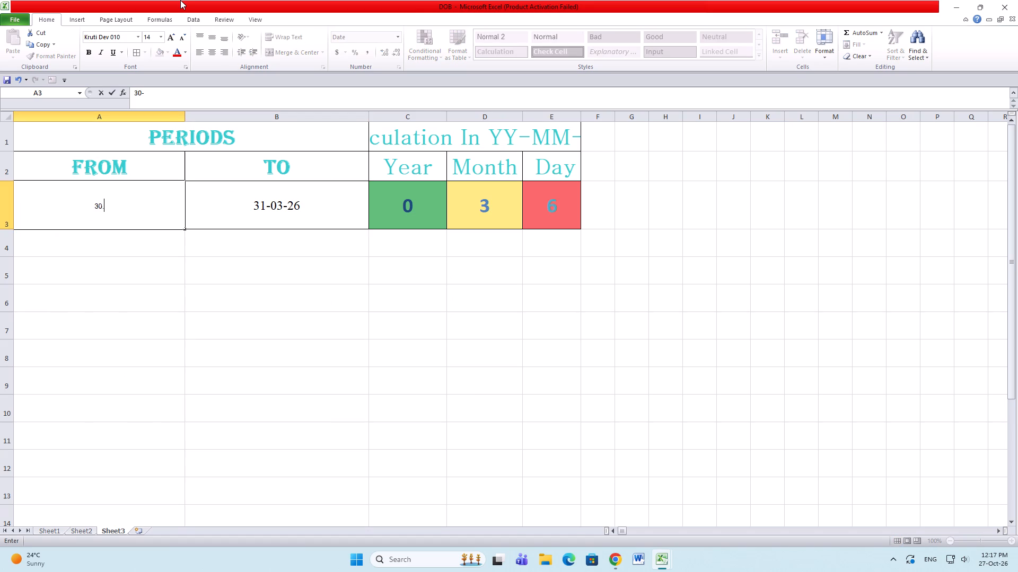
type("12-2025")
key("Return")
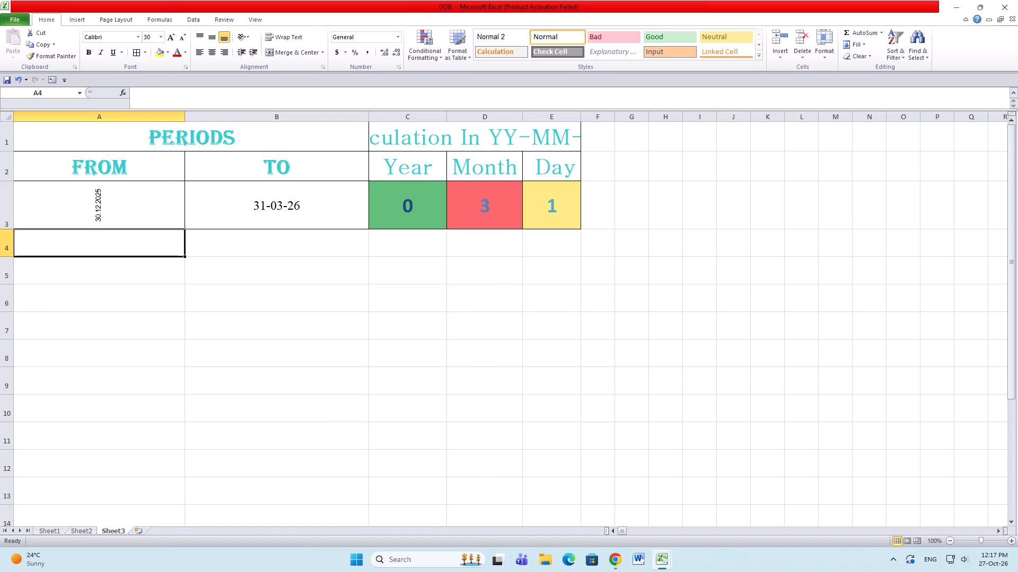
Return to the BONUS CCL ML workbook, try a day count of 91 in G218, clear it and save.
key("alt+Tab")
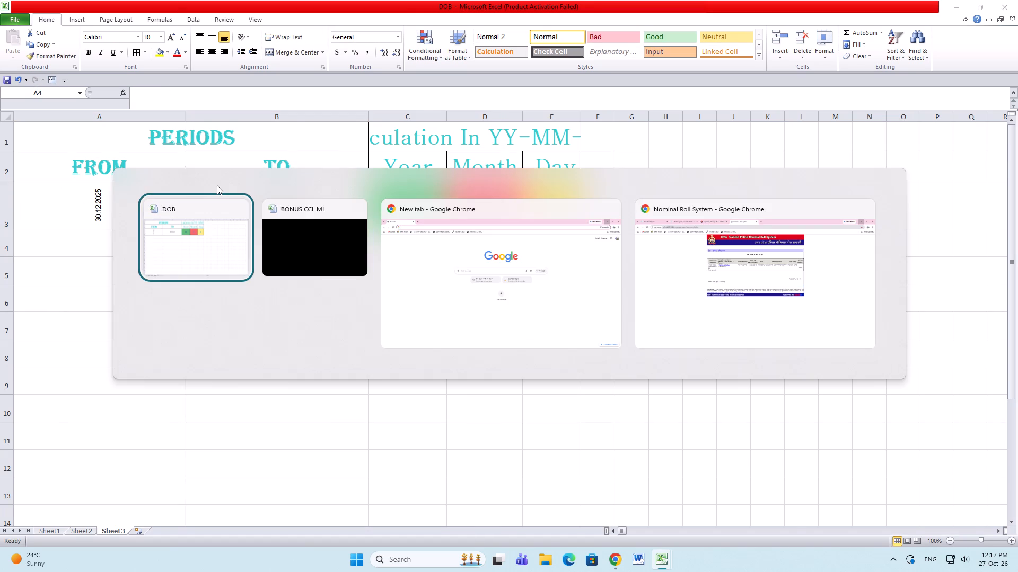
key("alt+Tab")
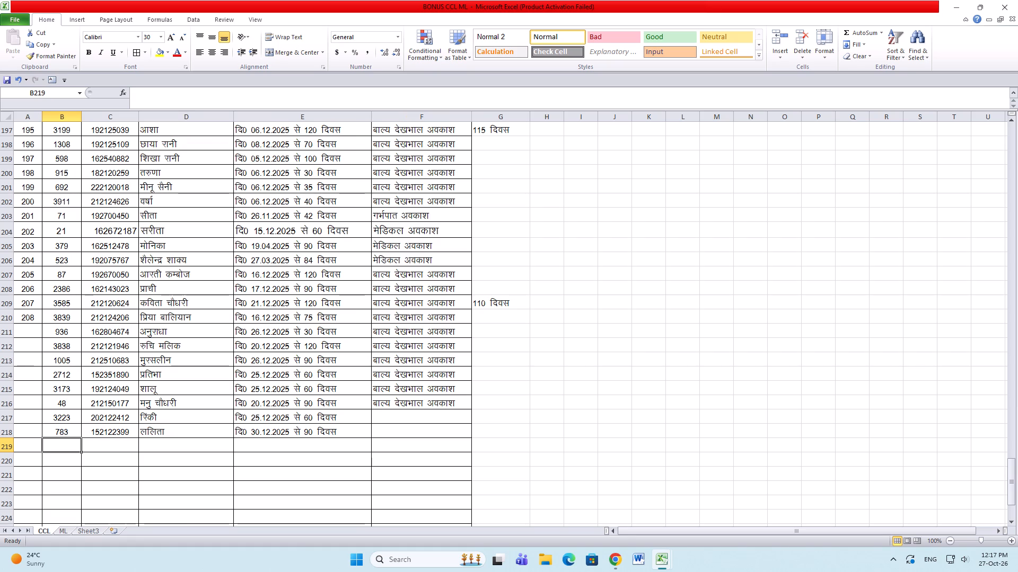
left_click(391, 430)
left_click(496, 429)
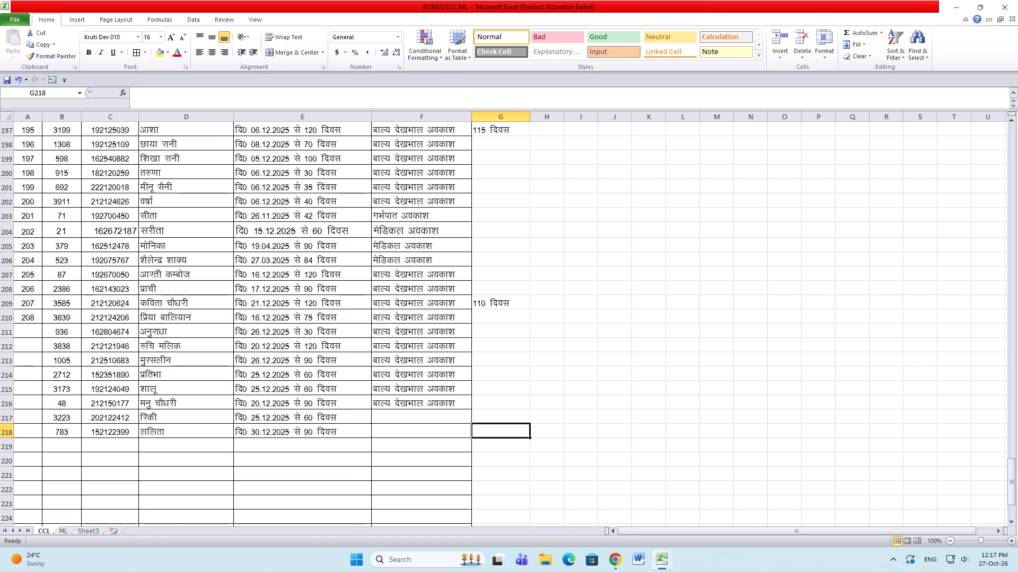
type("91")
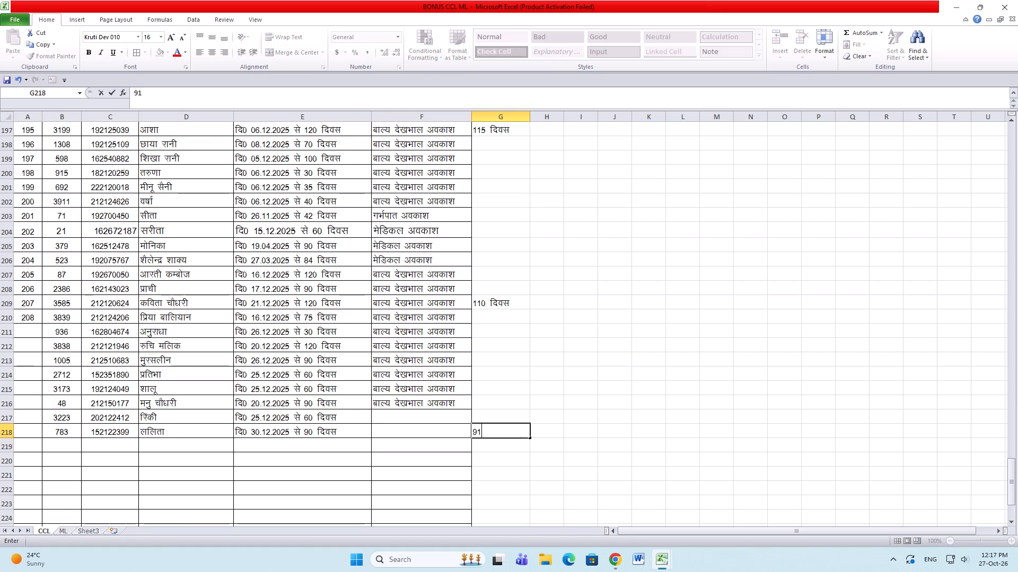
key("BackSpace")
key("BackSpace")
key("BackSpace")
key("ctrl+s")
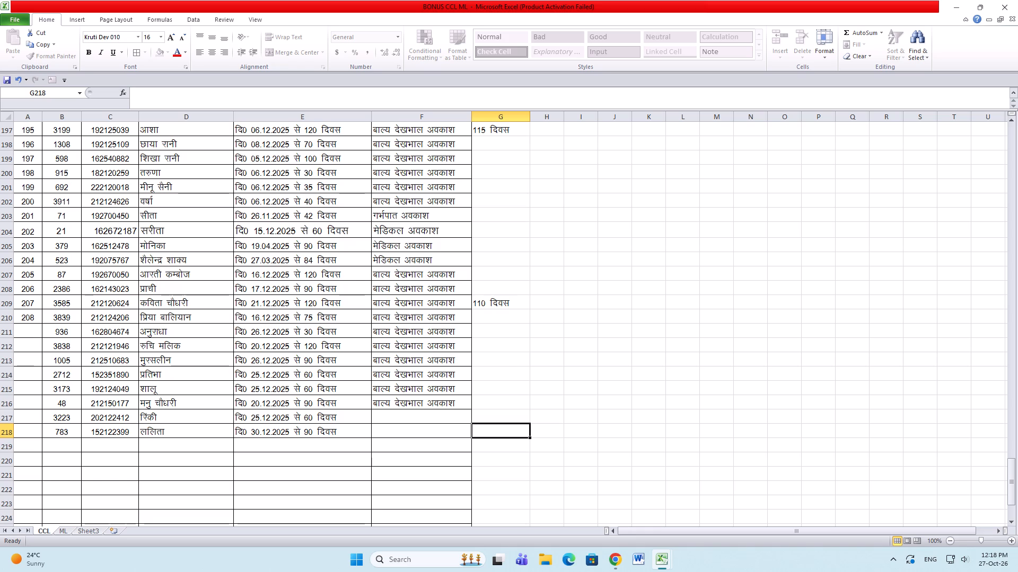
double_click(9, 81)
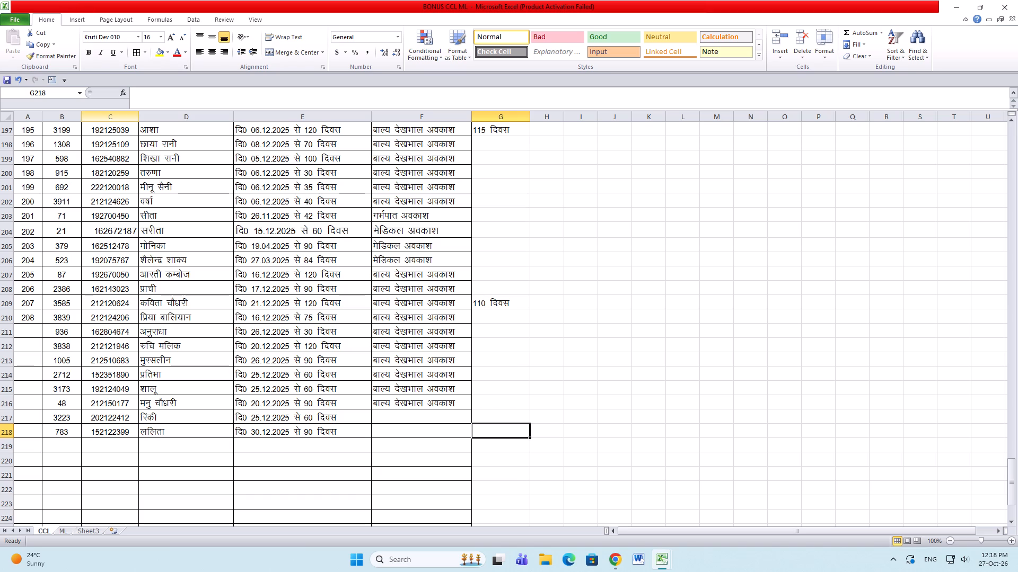
Copy the leave type बाल्य देखभाल अवकाश from F216 into F217 and F218 and save the workbook.
left_click(381, 410)
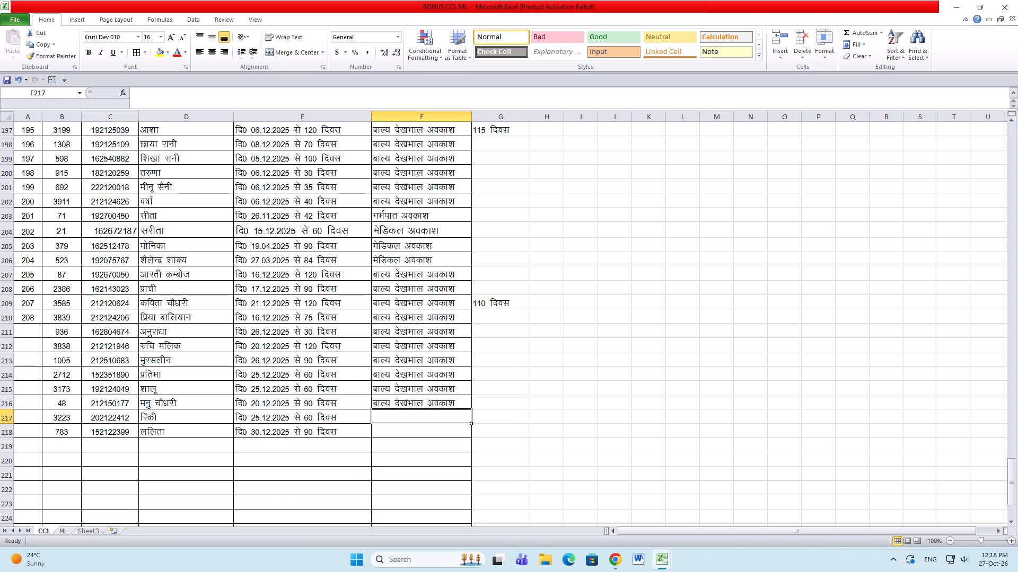
key("ctrl+d")
left_click(394, 430)
key("ctrl+d")
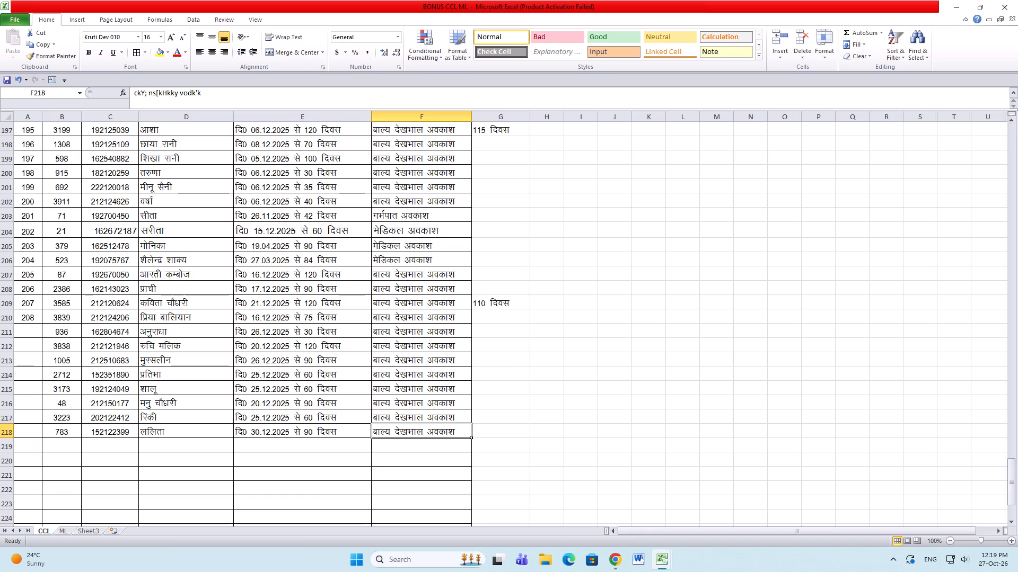
key("ctrl+s")
key("ctrl+s")
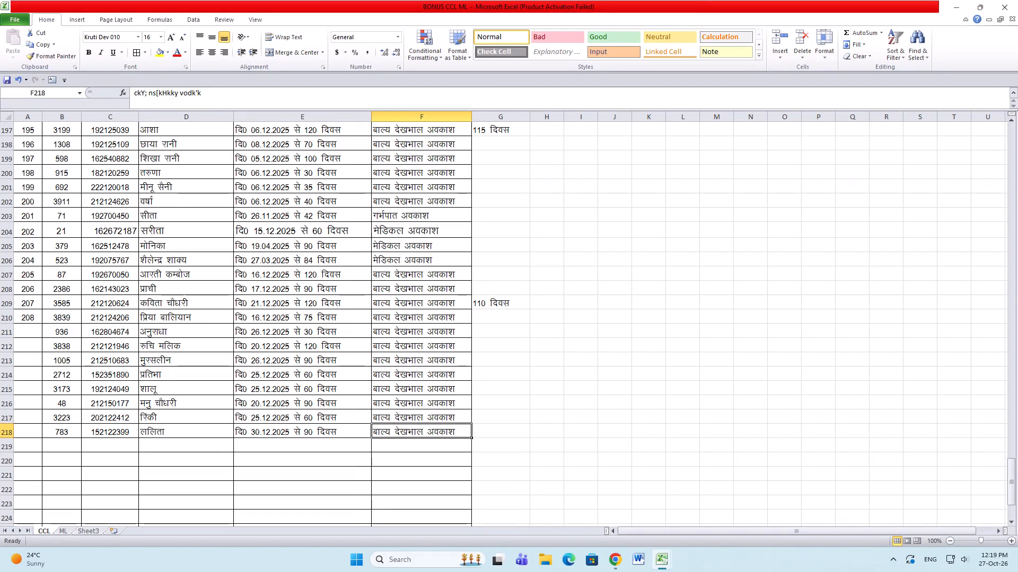
Start the record in row 219 by entering the employee's number in column B and nine-digit ID in column C.
left_click(66, 442)
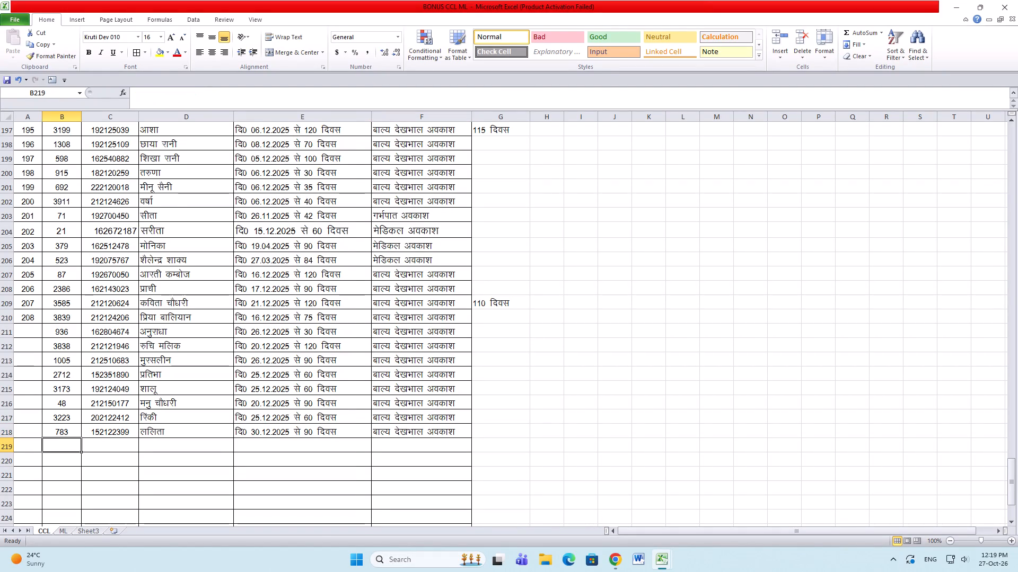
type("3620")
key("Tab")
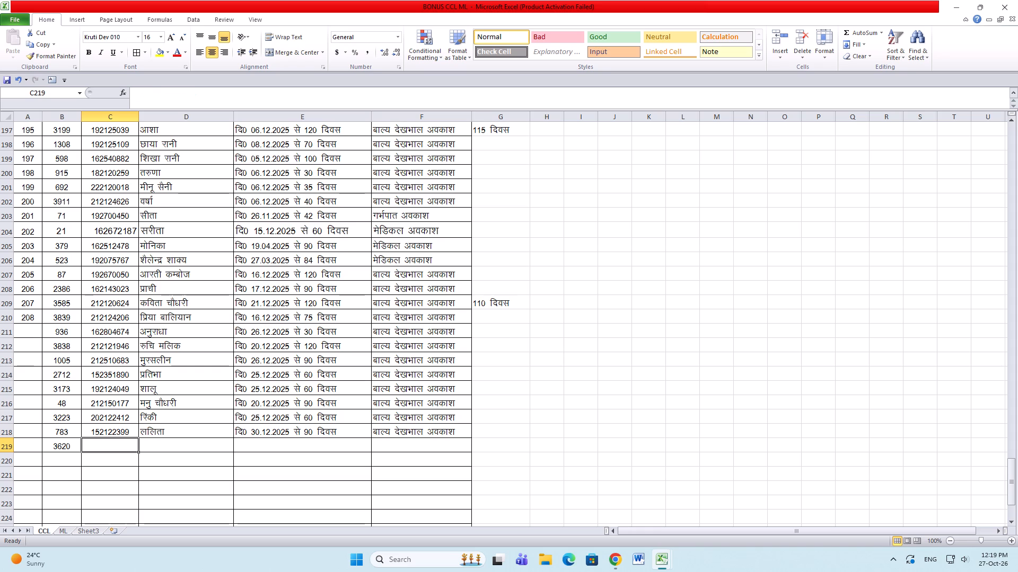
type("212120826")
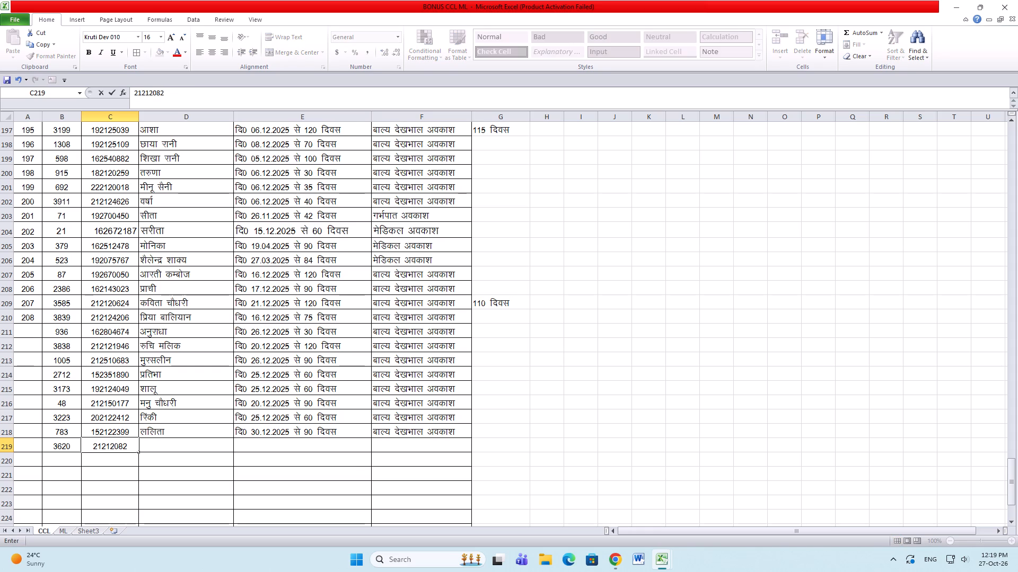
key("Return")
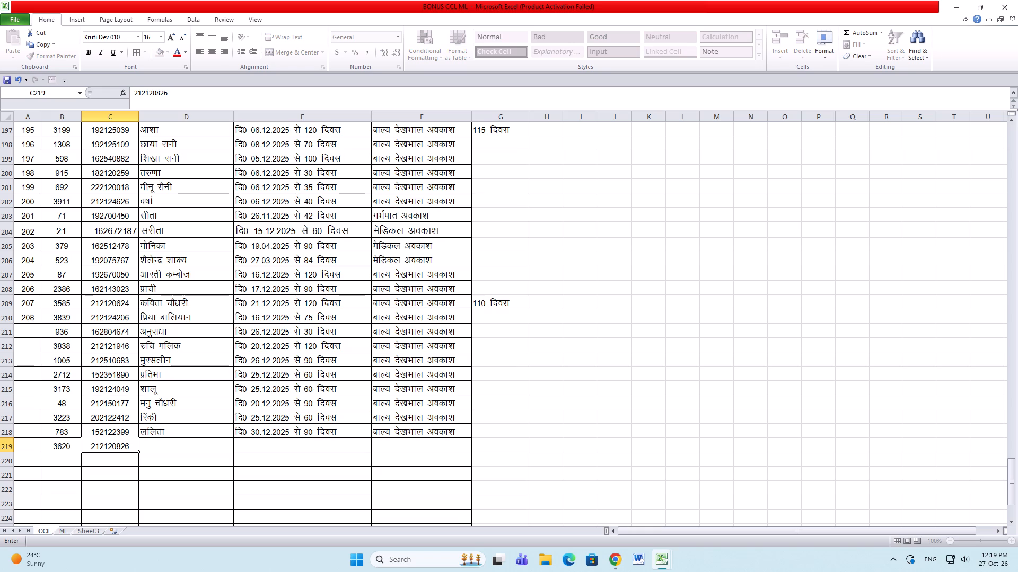
Fill row 220 with the next employee's number, nine-digit ID and name in columns B to D.
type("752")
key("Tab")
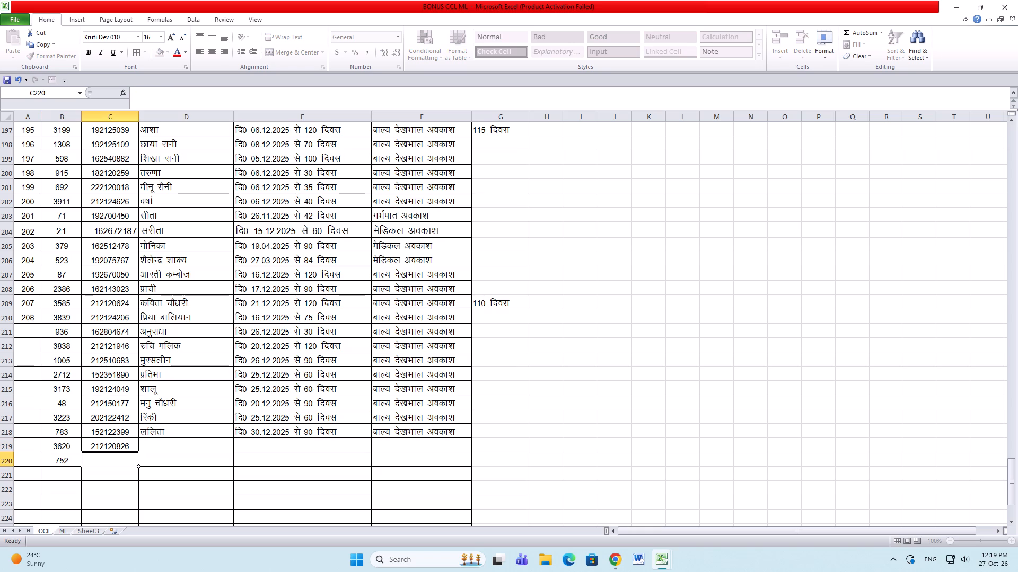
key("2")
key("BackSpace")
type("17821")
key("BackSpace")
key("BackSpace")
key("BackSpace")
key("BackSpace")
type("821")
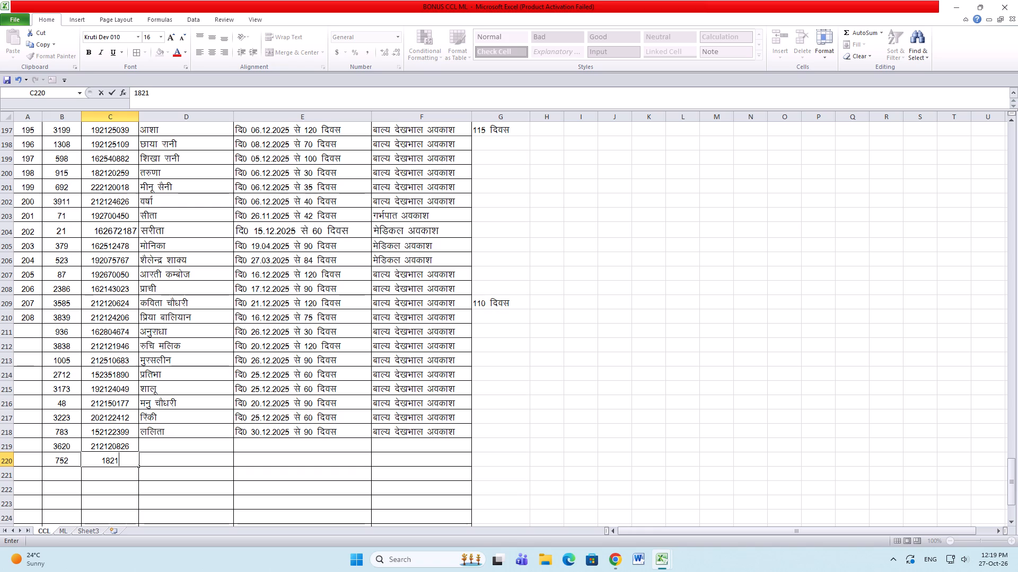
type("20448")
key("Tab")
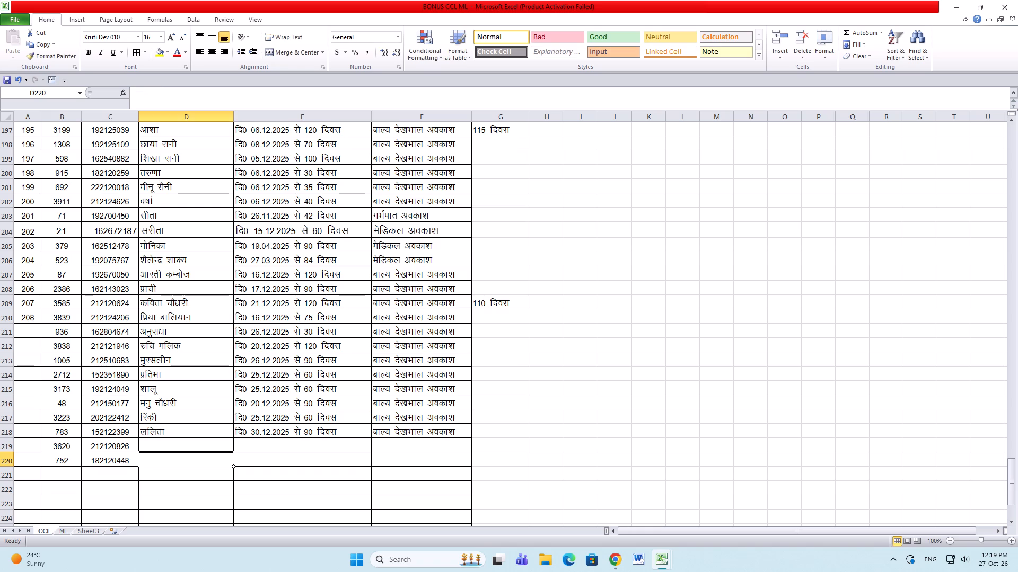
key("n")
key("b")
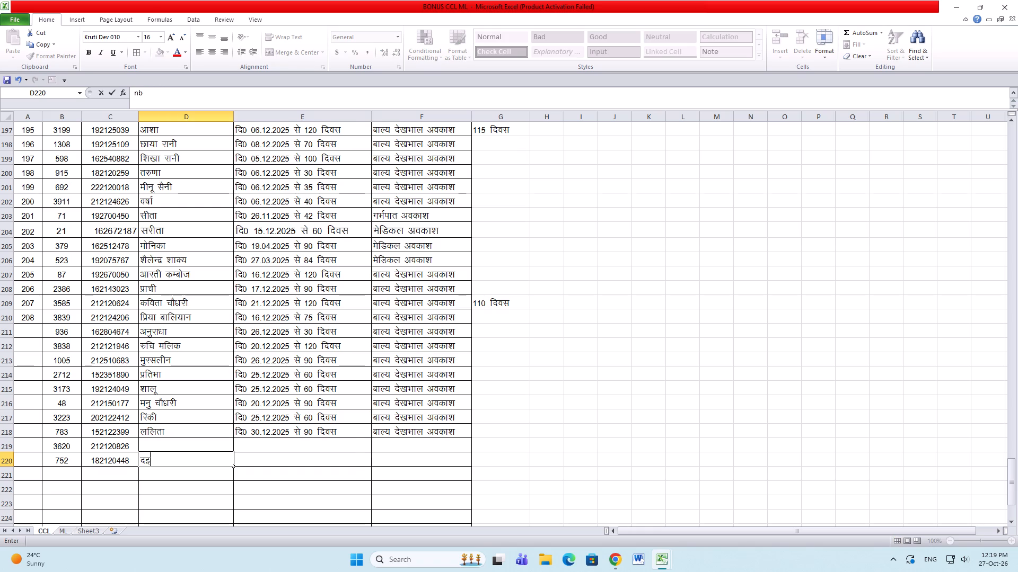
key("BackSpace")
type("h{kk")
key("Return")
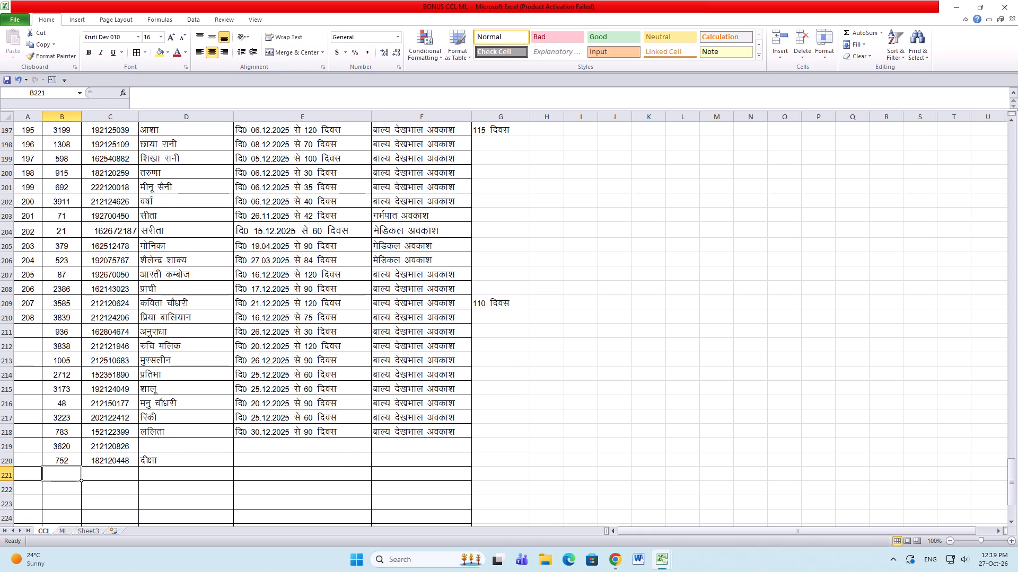
Enter the employee's name in Kruti Dev Hindi text in D219.
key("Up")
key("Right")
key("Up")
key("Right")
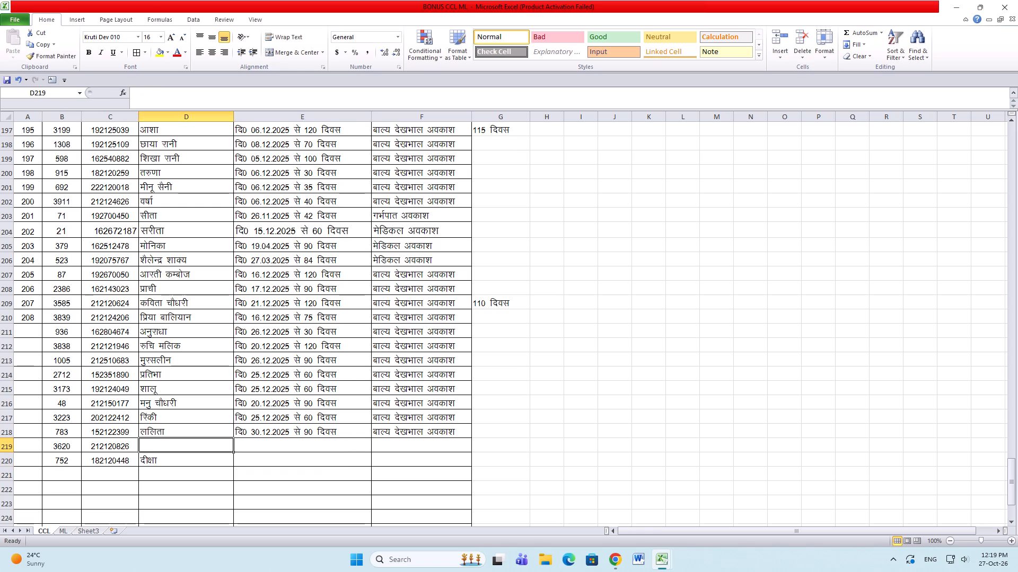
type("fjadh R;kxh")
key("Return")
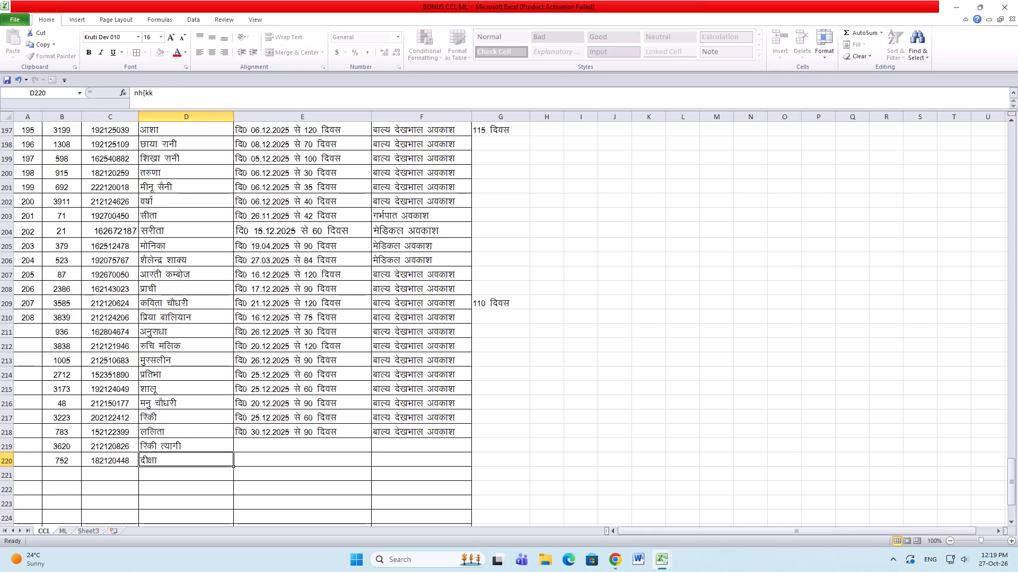
Fill row 221 with the next employee's number, nine-digit ID and name in columns B to D.
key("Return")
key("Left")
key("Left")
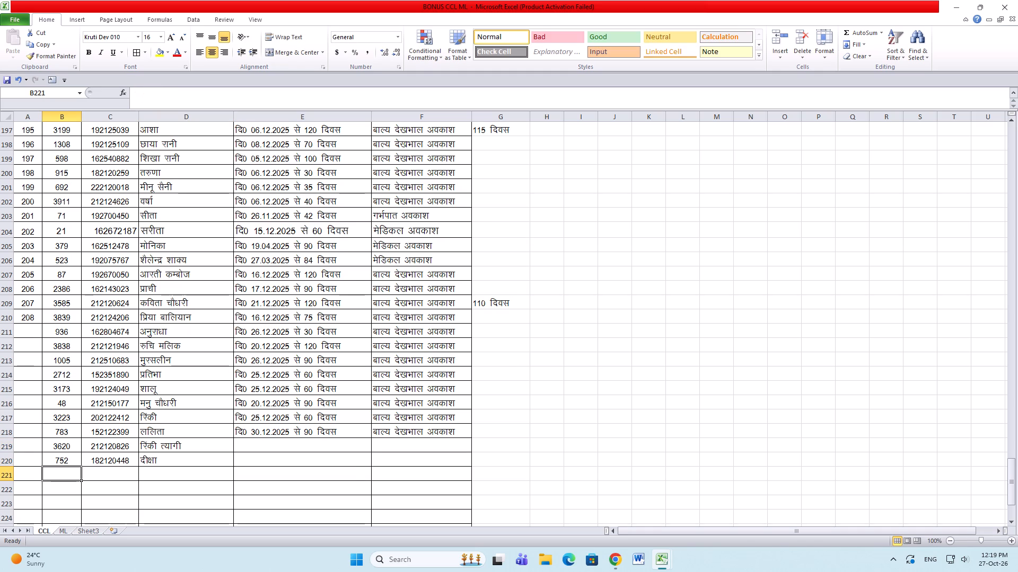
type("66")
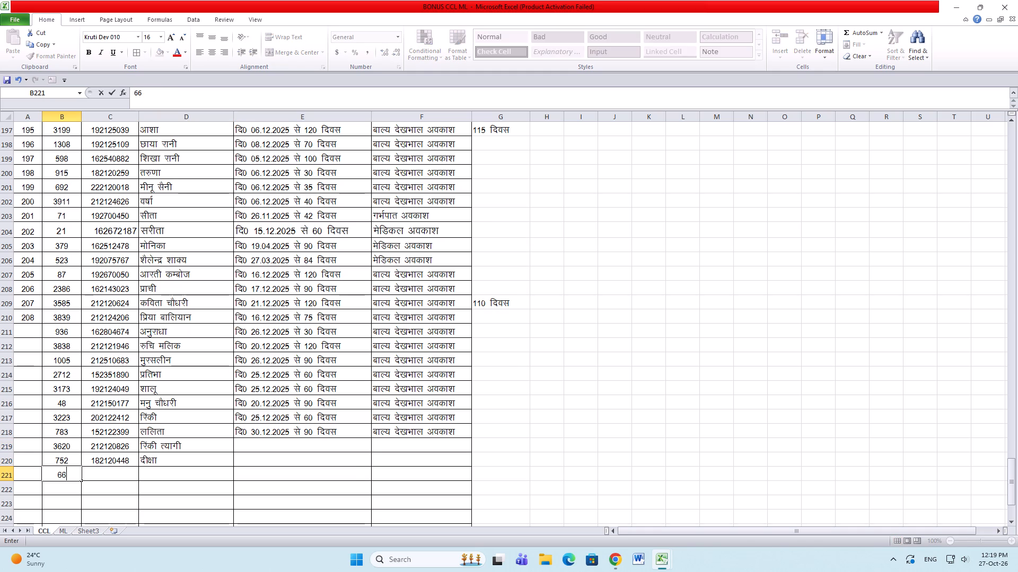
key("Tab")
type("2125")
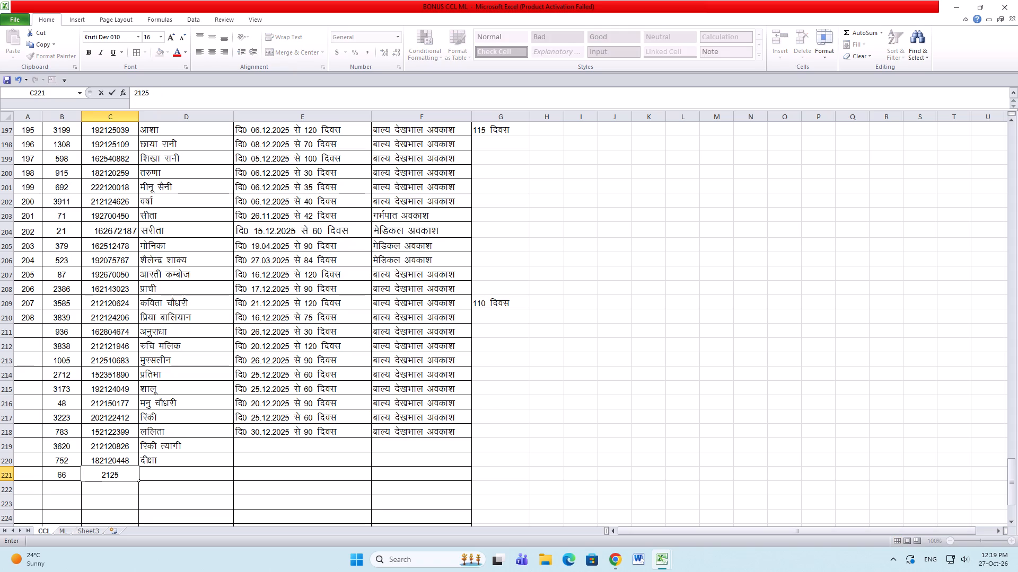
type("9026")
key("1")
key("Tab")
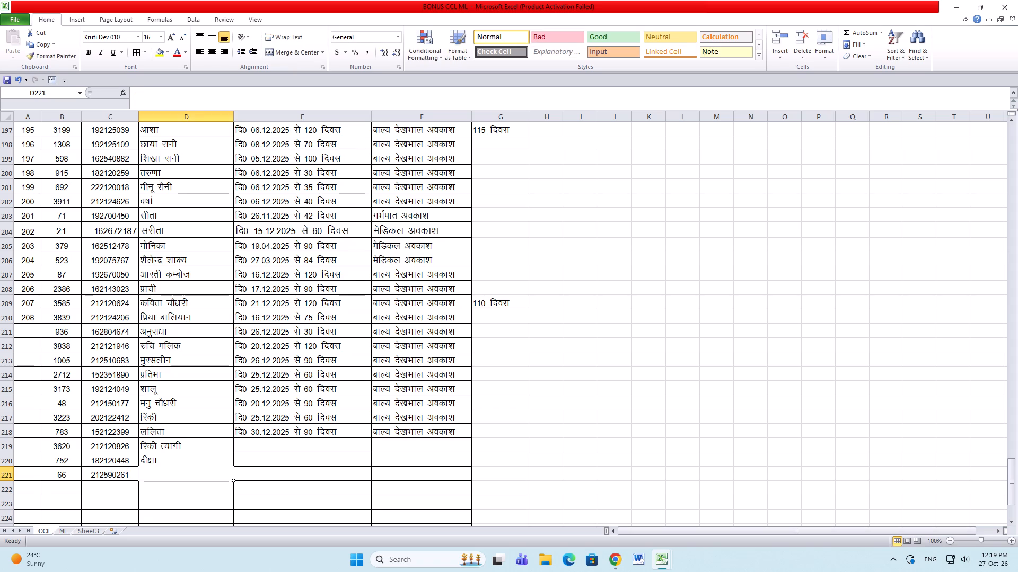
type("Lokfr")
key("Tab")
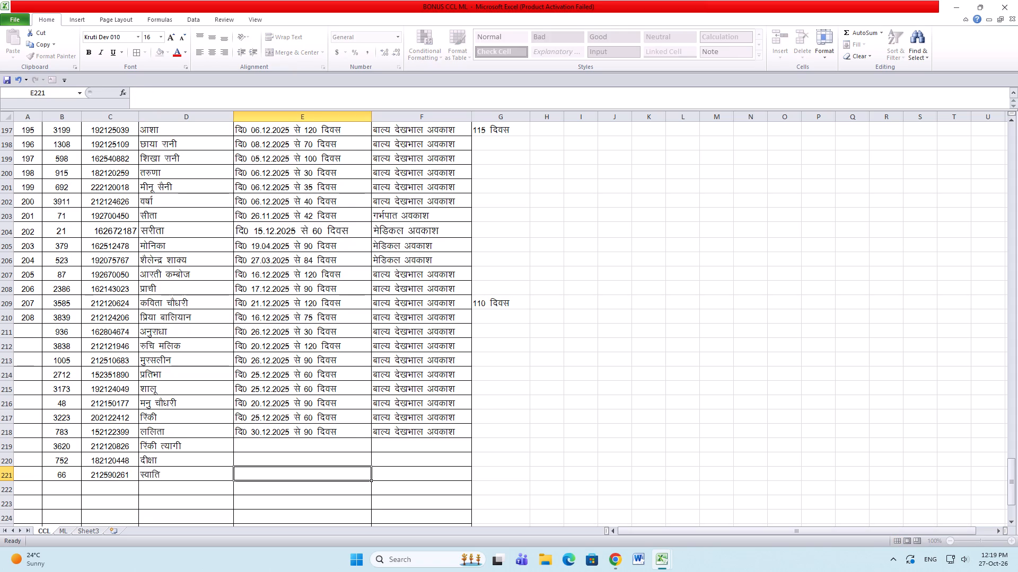
Enter row 219's leave period as दि0 06.01.2026 से 120 दिवस.
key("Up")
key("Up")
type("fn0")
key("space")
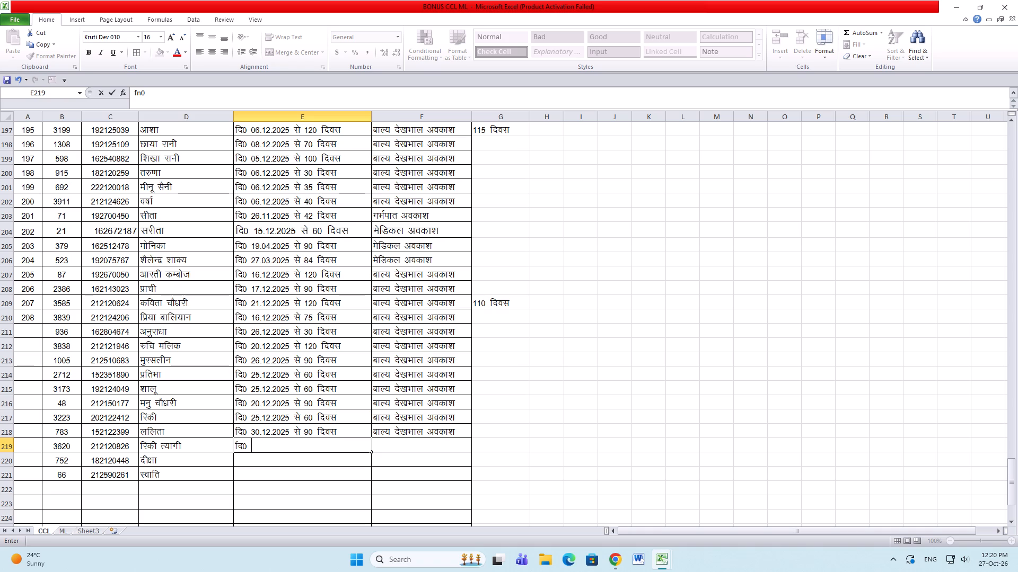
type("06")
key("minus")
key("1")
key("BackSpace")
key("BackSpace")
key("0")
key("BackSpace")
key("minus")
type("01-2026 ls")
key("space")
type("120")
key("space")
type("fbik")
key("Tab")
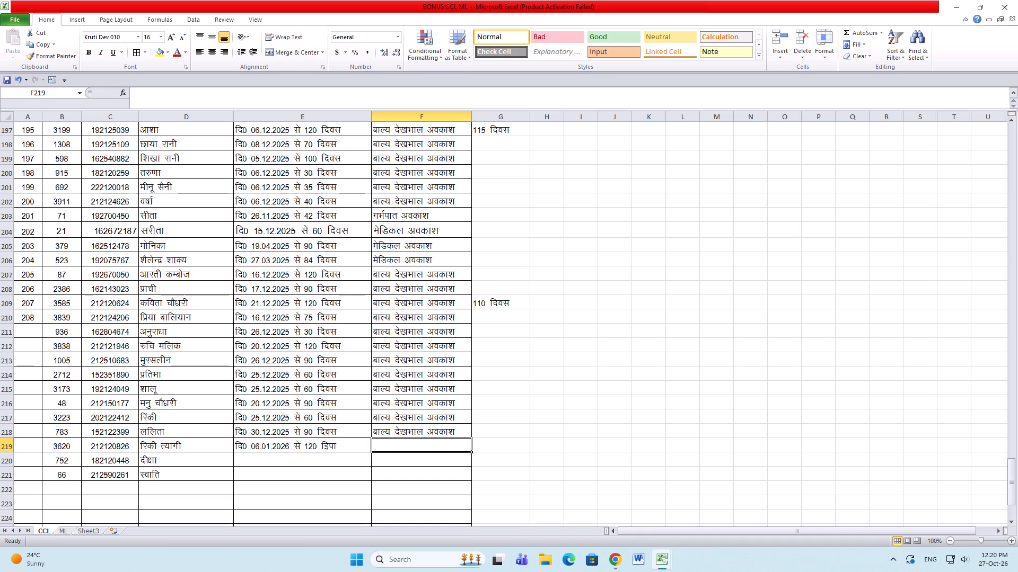
double_click(324, 444)
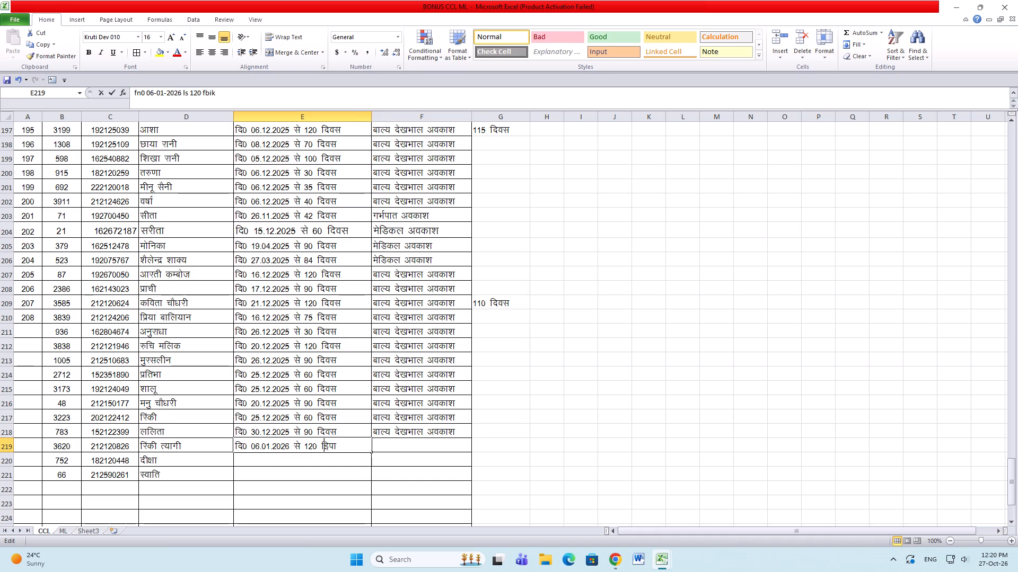
left_click_drag(324, 444, 343, 444)
key("BackSpace")
key("BackSpace")
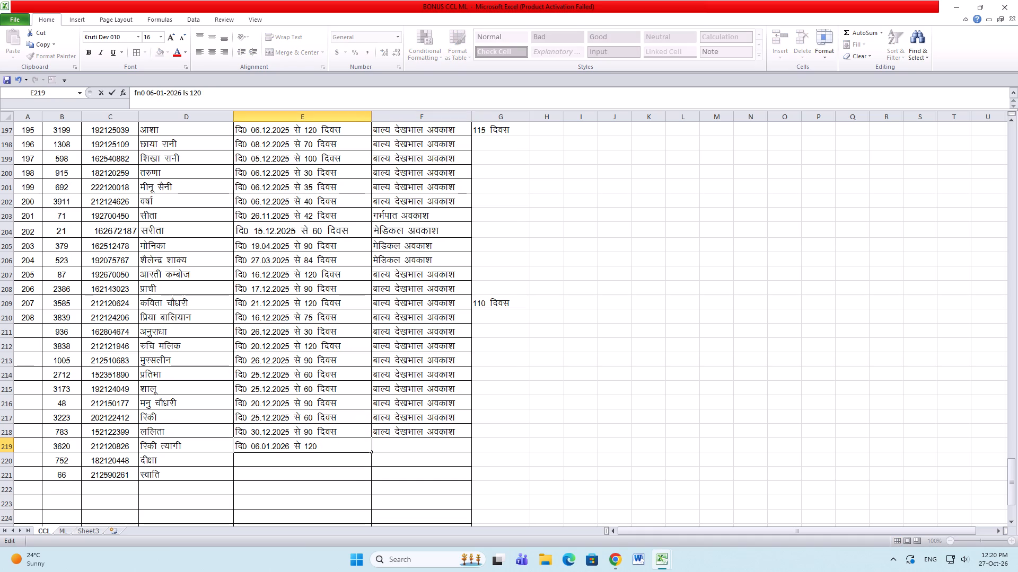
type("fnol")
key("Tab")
Enter बाल्य देखभाल अवकाश as the leave type in F219.
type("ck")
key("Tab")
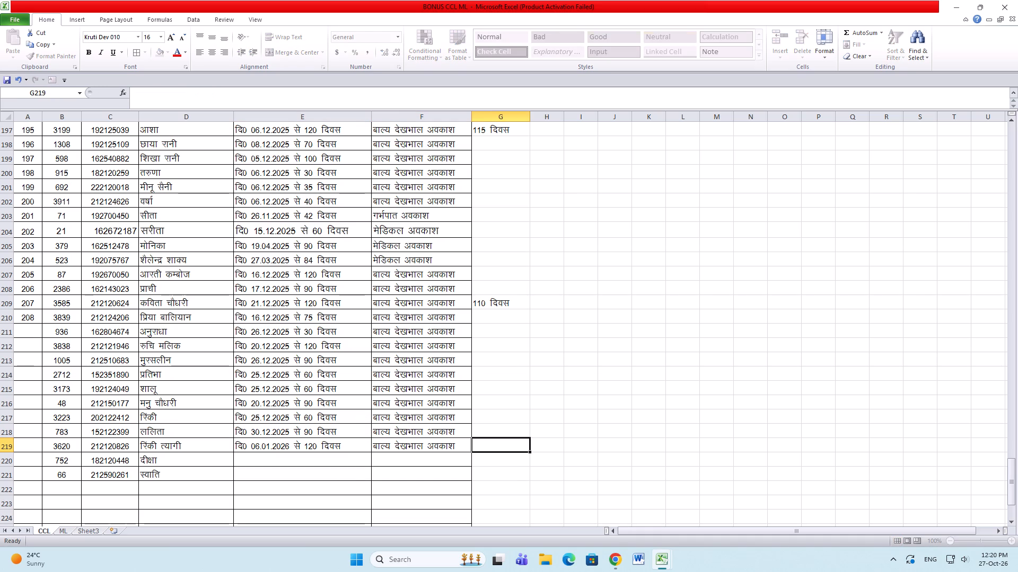
Switch to the DOB workbook and set the FROM date of the period calculator to 06.01.2026.
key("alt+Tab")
left_click(100, 205)
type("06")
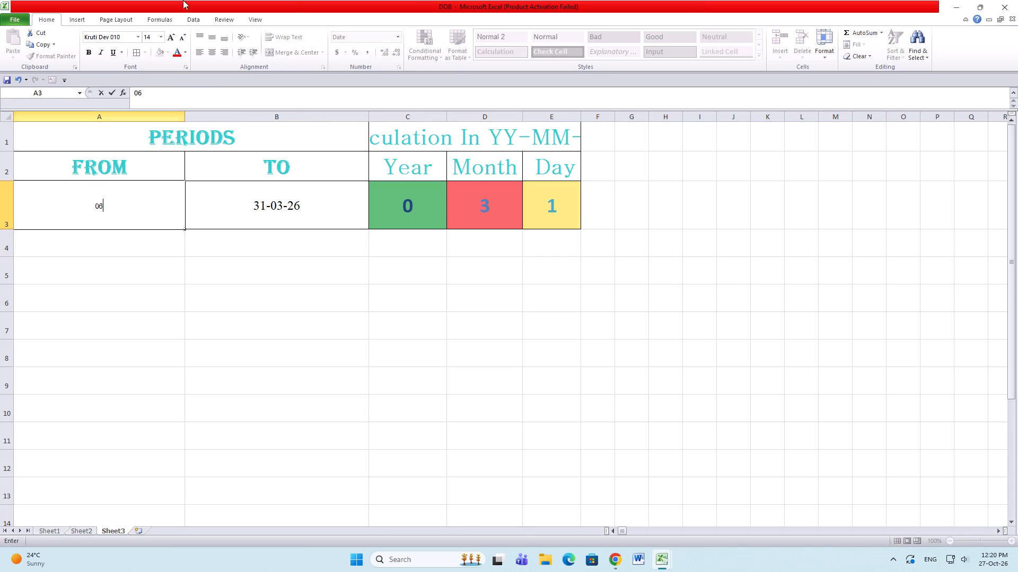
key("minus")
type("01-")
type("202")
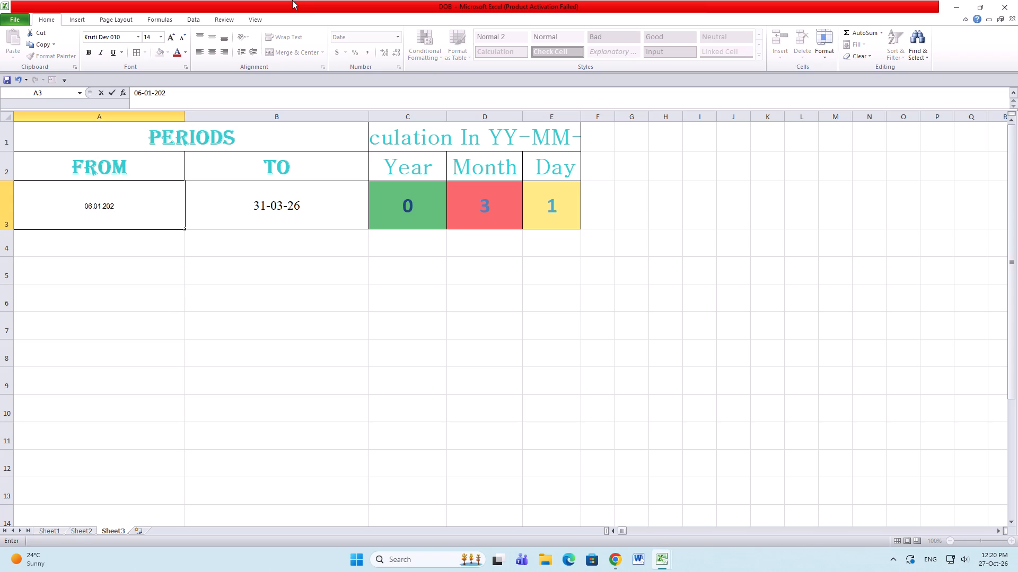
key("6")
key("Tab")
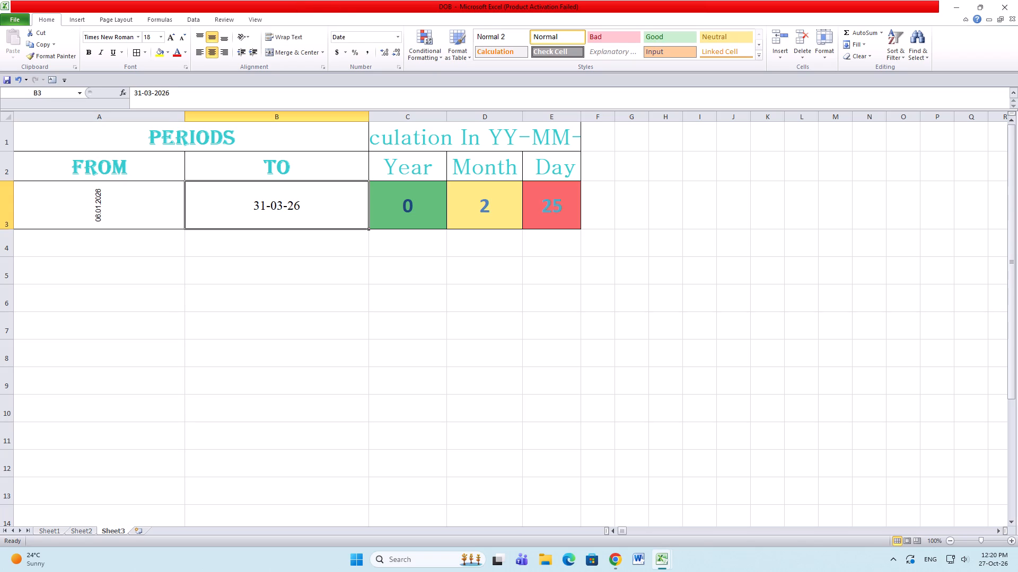
Return to the BONUS CCL ML workbook, enter the day count 85 दिवस in G219 and save.
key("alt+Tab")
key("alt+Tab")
left_click(478, 444)
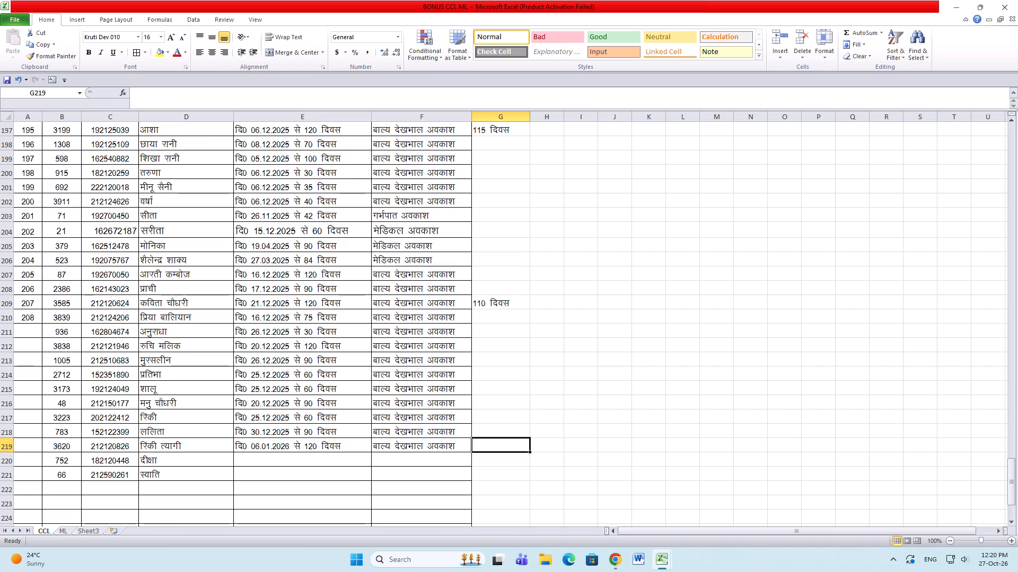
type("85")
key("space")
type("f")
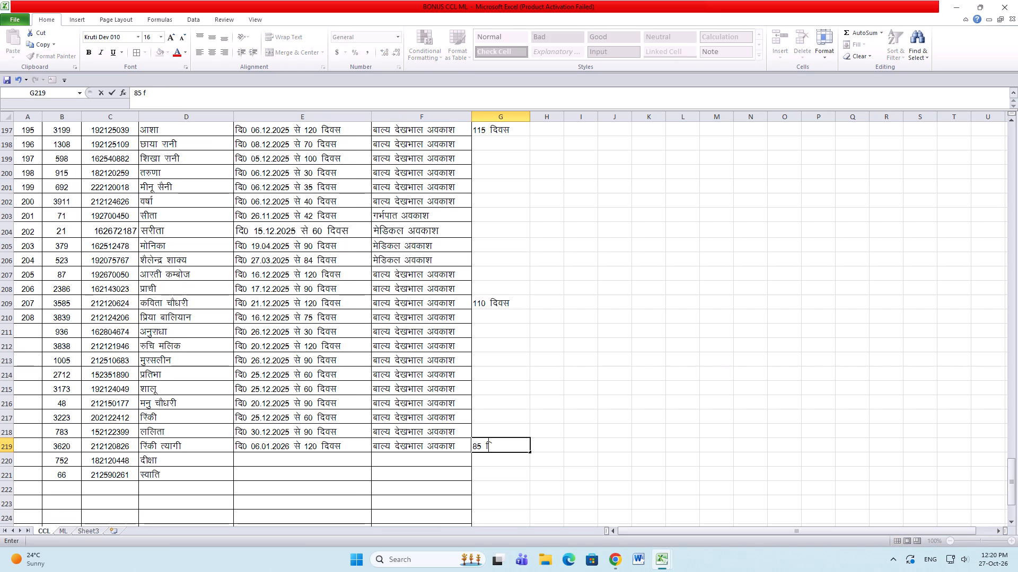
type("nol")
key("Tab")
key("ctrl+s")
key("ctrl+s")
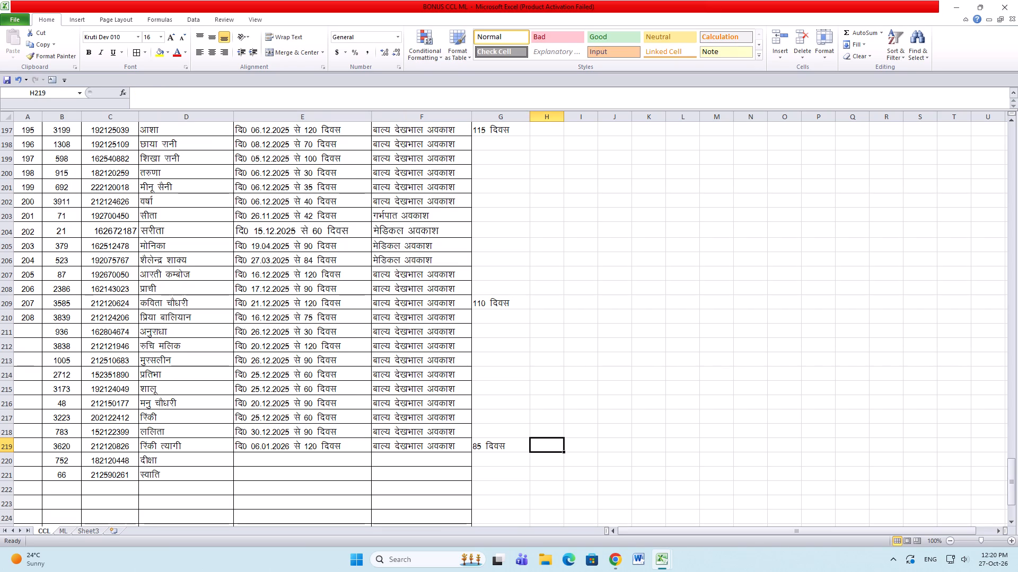
Enter row 220's leave period as दि0 25.12.2025 से 120 दिवस.
left_click(250, 460)
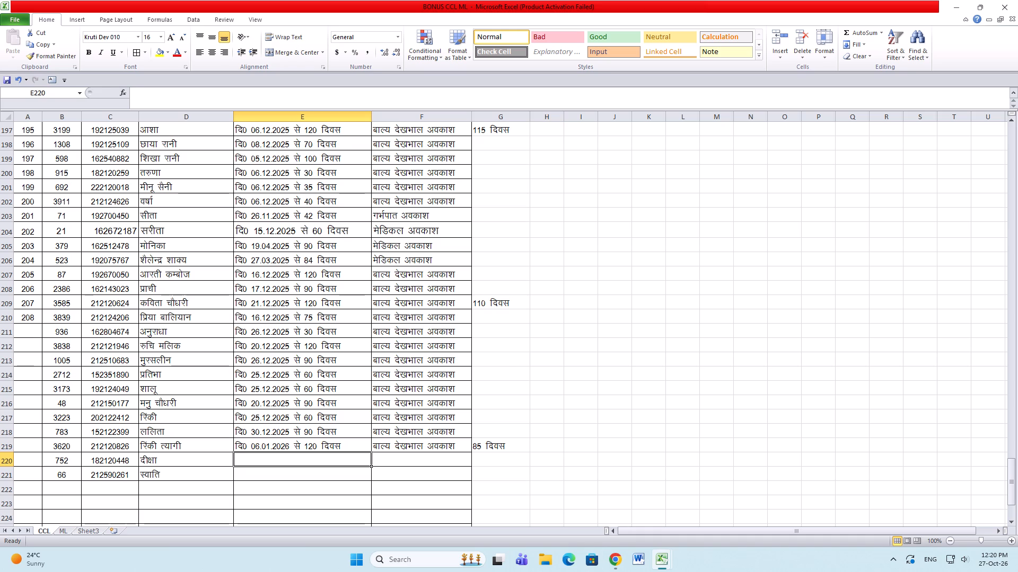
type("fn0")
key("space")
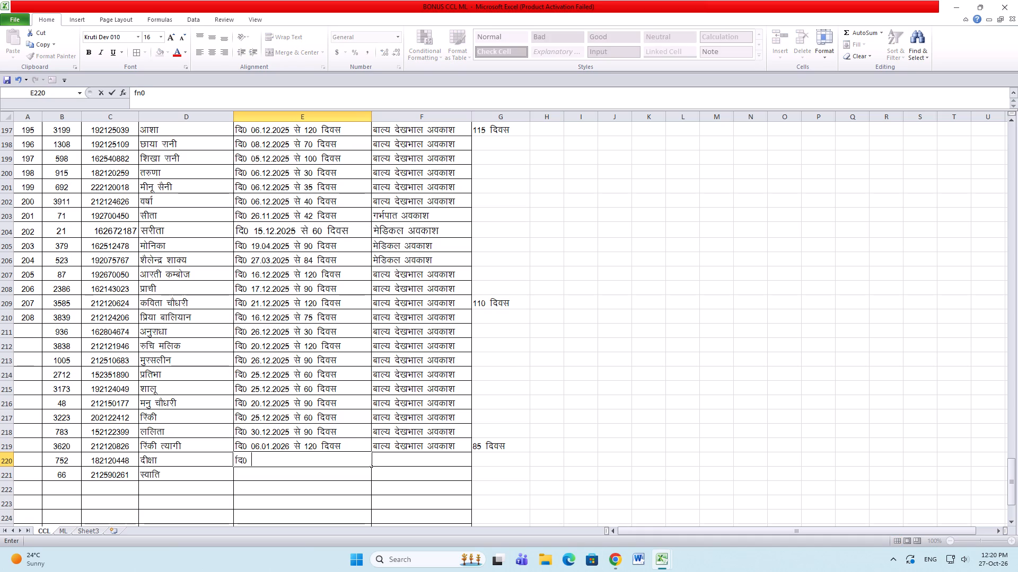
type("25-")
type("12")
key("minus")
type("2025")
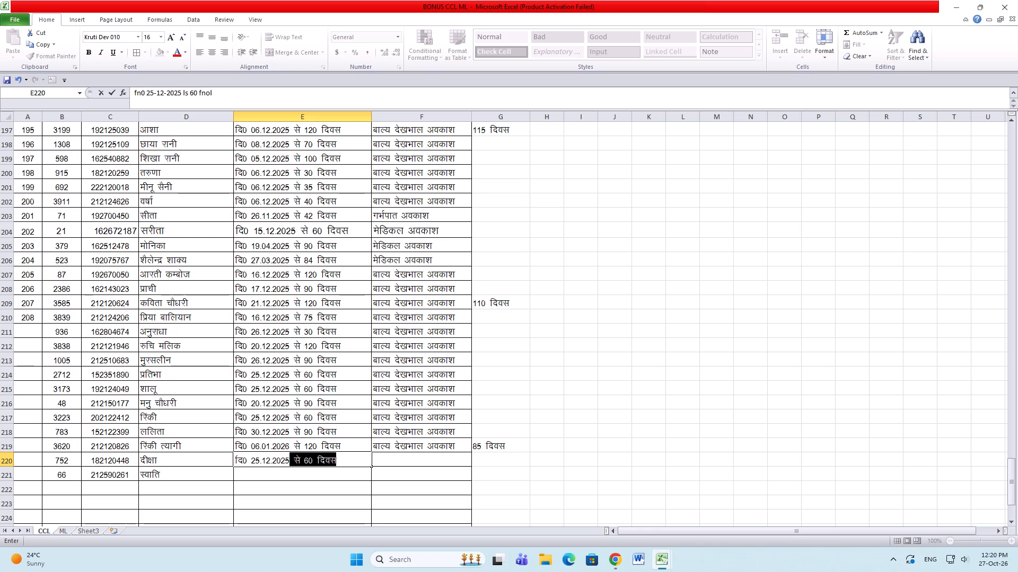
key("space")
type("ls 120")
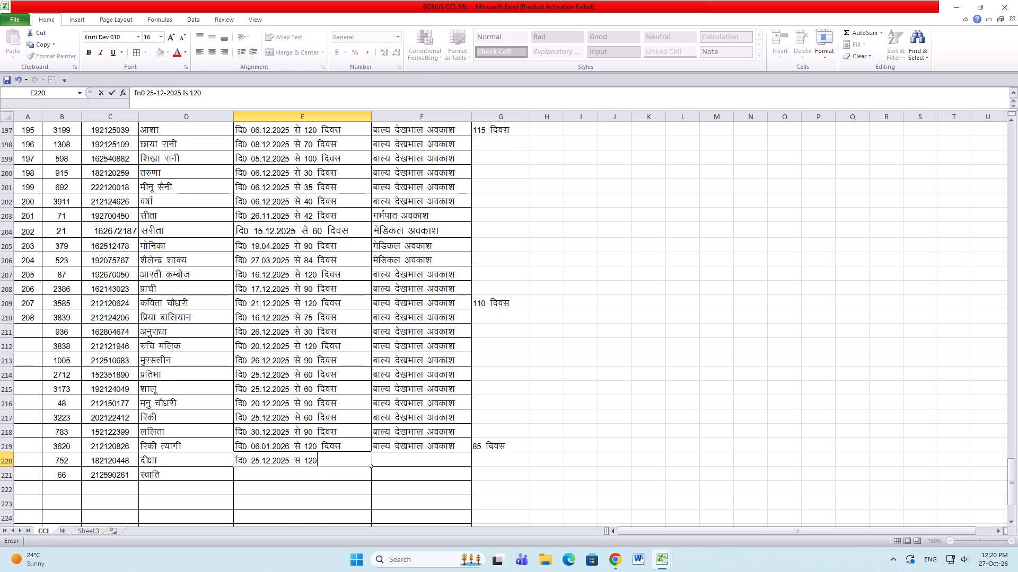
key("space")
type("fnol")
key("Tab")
Enter बाल्य देखभाल अवकाश as the leave type in F220.
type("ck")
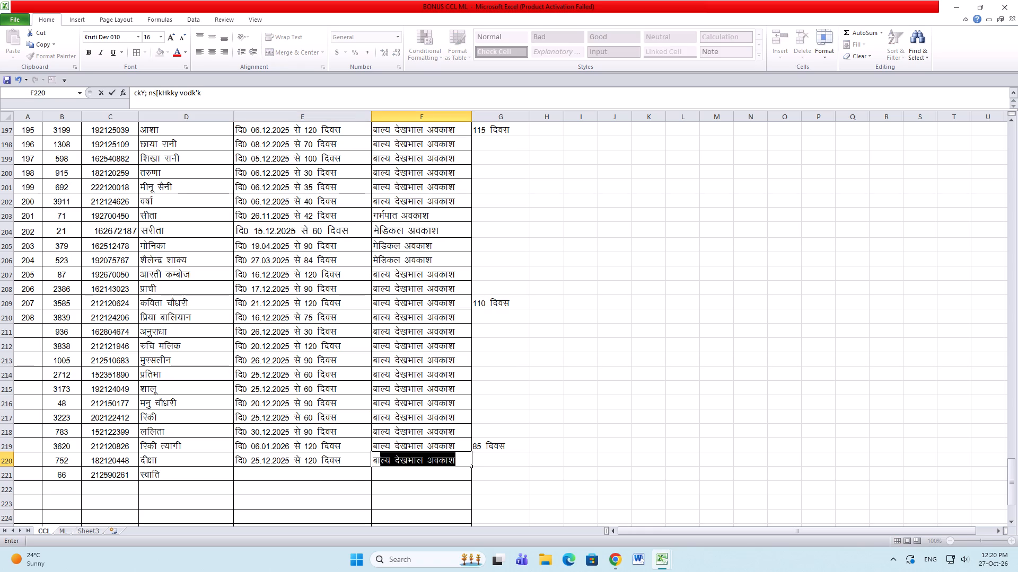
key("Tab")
Switch to the DOB workbook and set the FROM date of the period calculator to 25.12.2025.
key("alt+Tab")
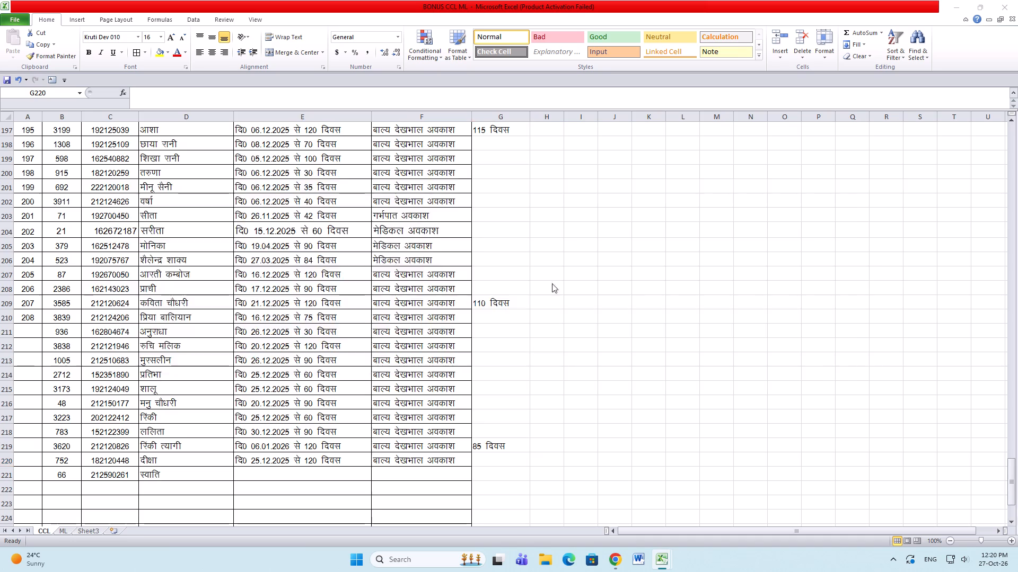
left_click_drag(95, 219, 95, 213)
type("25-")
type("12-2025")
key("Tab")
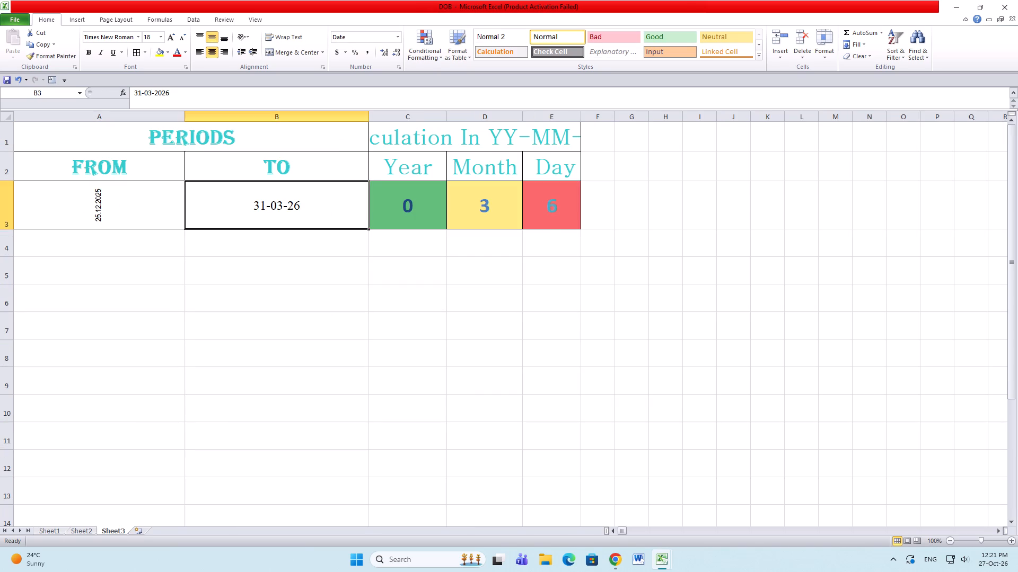
Return to the BONUS CCL ML workbook, enter the day count 96 दिवस in G220 and save.
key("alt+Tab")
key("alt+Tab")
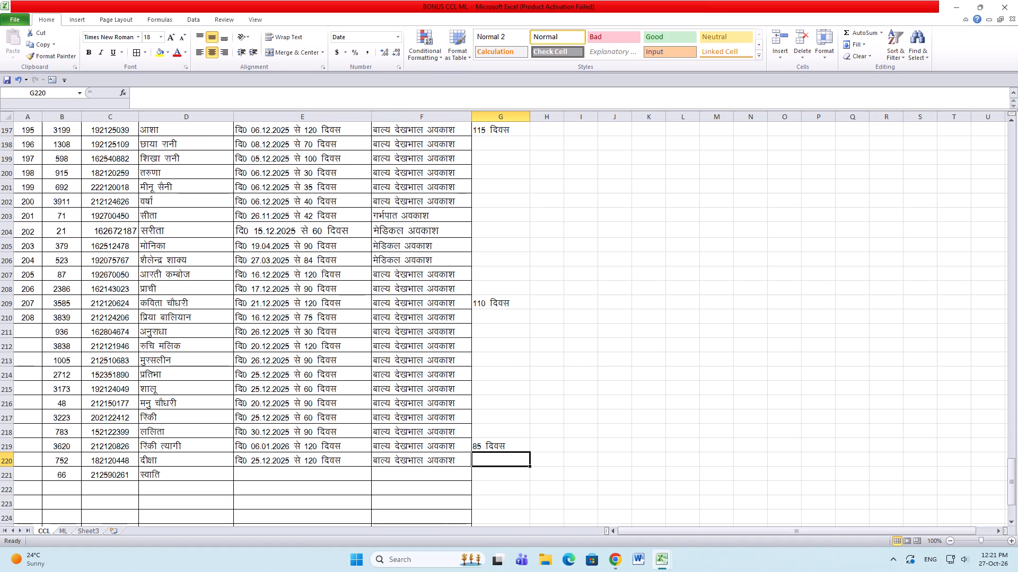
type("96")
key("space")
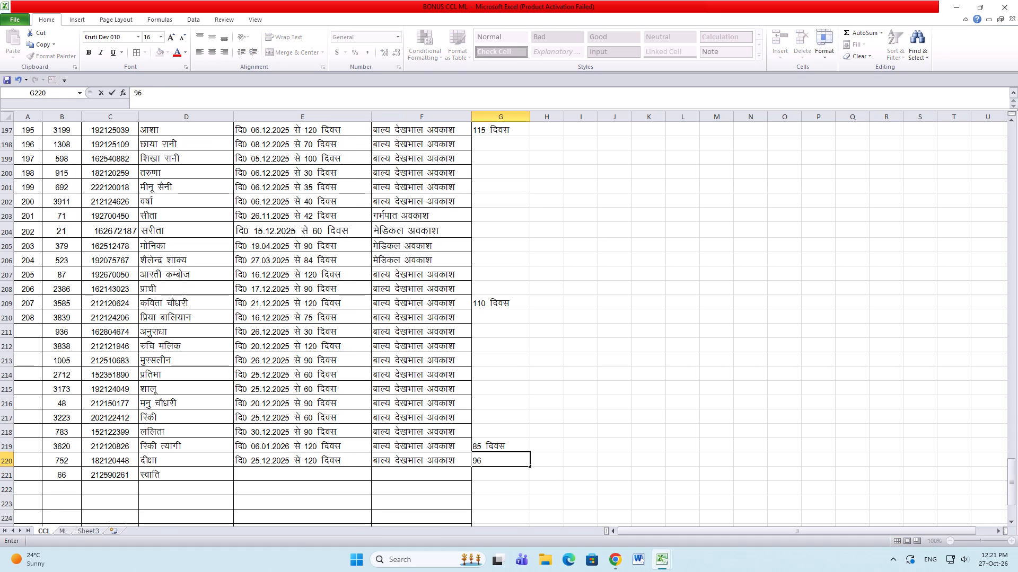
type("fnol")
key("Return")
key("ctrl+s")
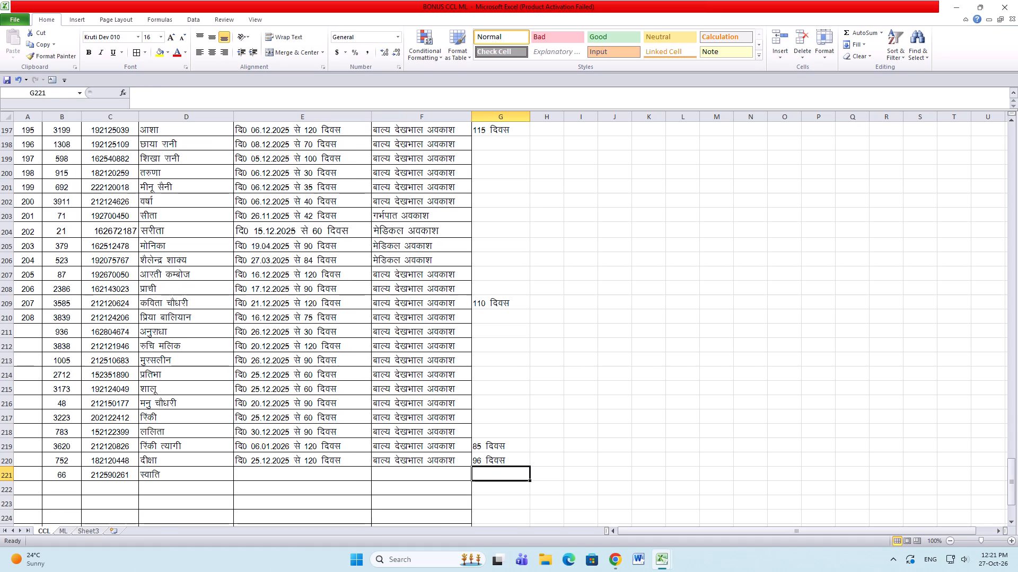
Enter row 221's leave period as दि0 25.12.2025 से 90 दिवस.
left_click(257, 476)
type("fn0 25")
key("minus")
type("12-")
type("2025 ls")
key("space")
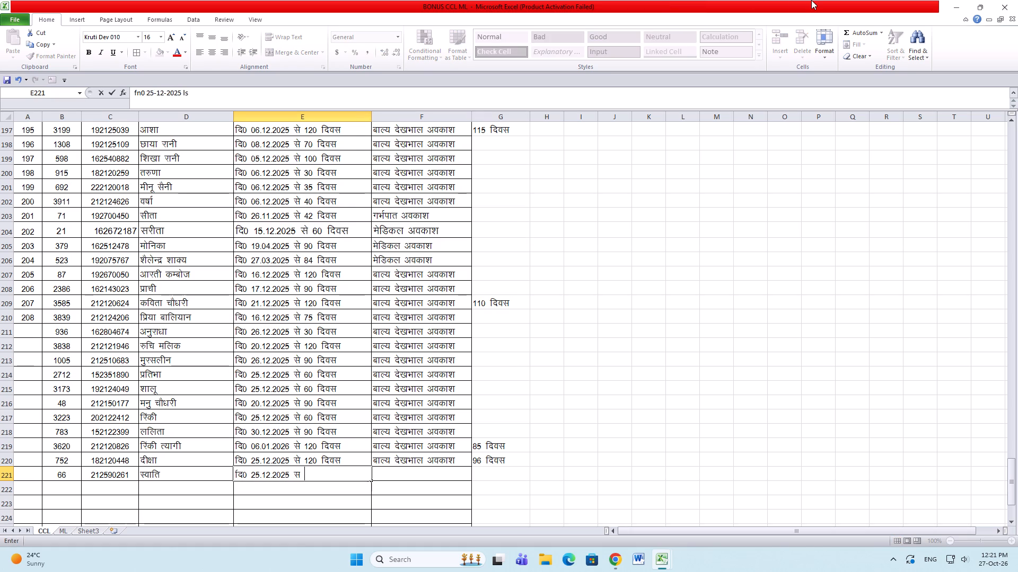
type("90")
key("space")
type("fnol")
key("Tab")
Enter बाल्य देखभाल अवकाश as the leave type in F221 and save the workbook.
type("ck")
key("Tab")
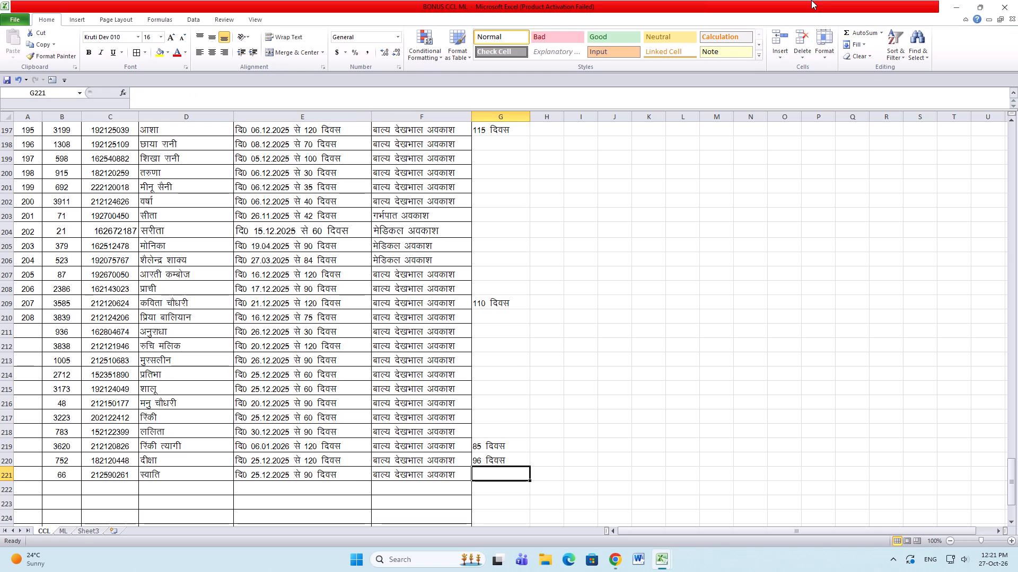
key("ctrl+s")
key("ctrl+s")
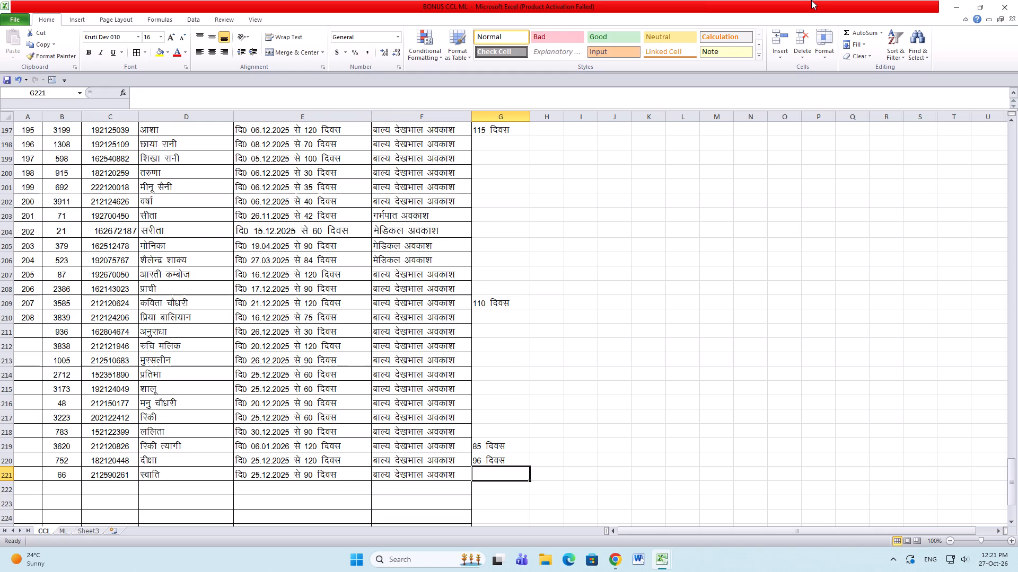
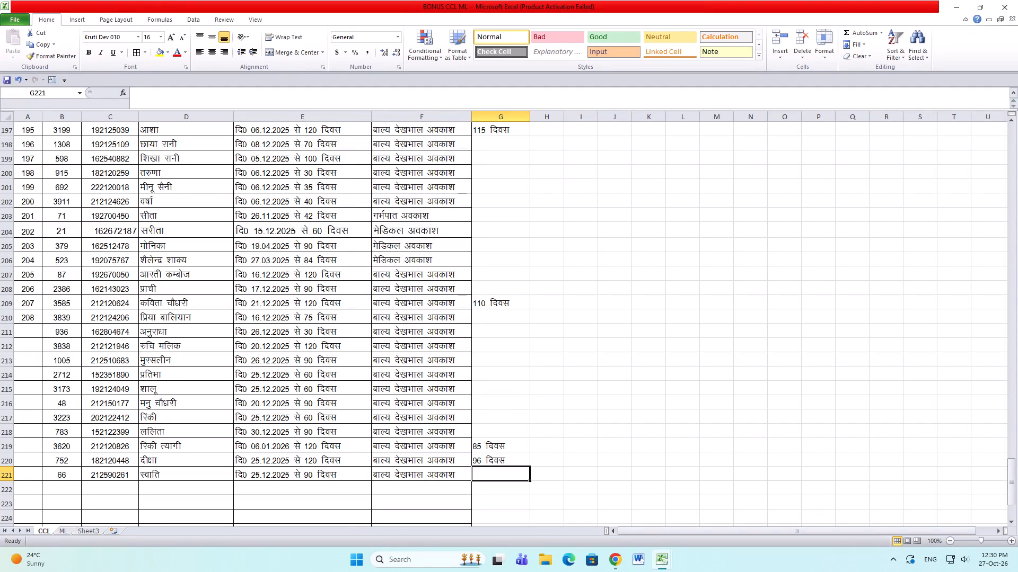
Select cell B222 in the next empty row of the CCL sheet and save the workbook.
left_click(54, 488)
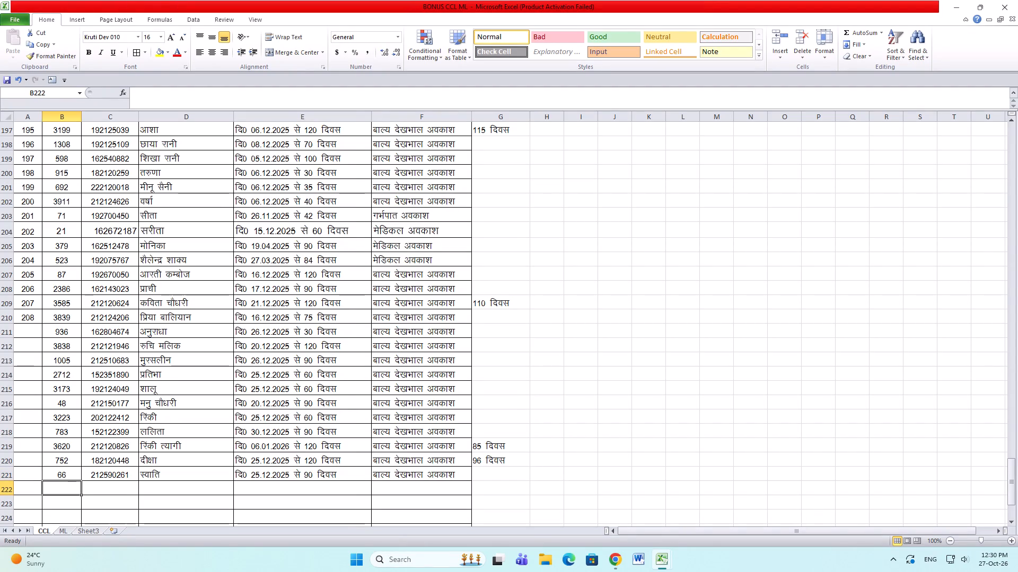
key("ctrl+s")
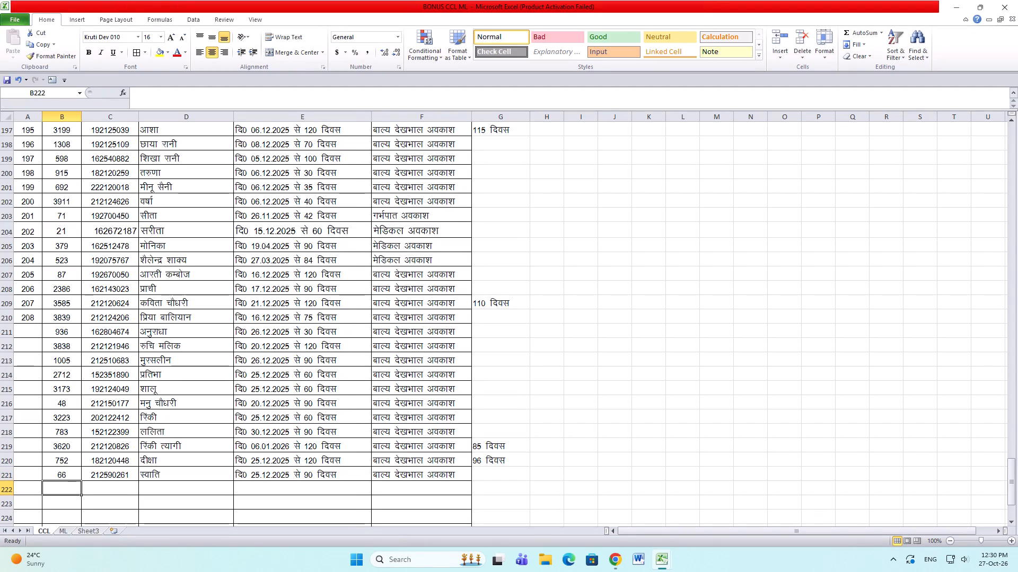
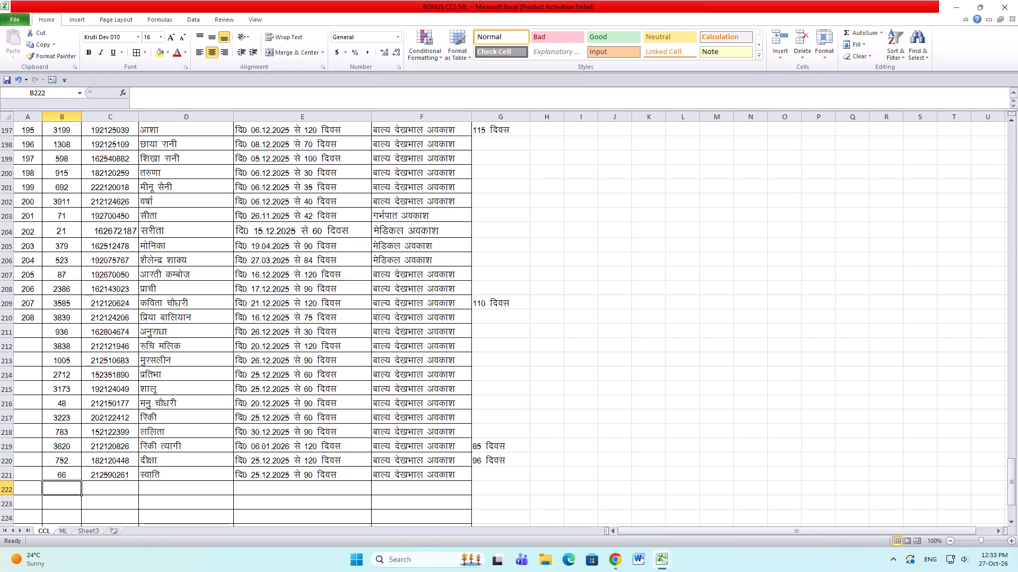
Save the BONUS CCL ML workbook and minimize it to reveal the desktop.
key("ctrl+s")
left_click(955, 7)
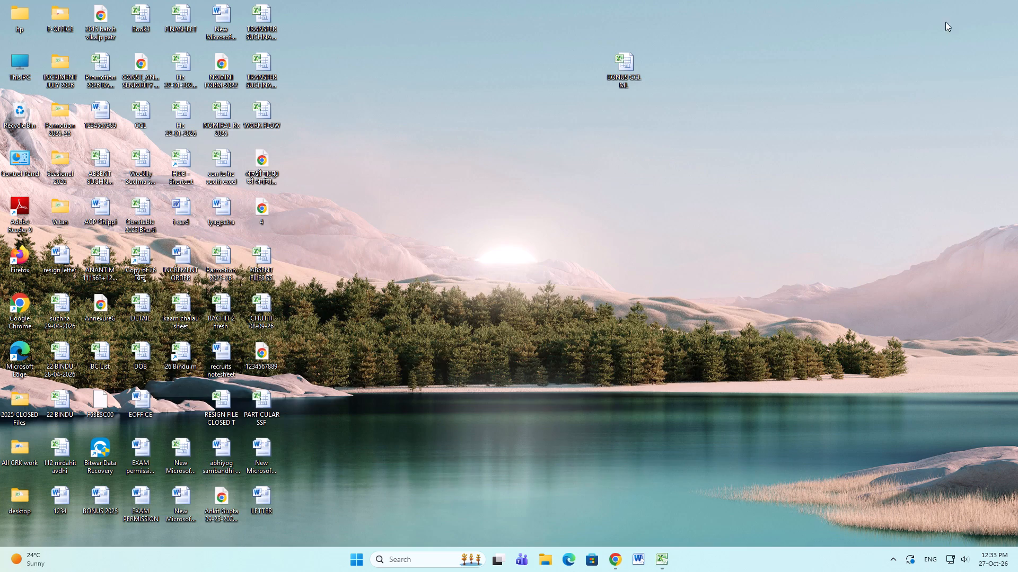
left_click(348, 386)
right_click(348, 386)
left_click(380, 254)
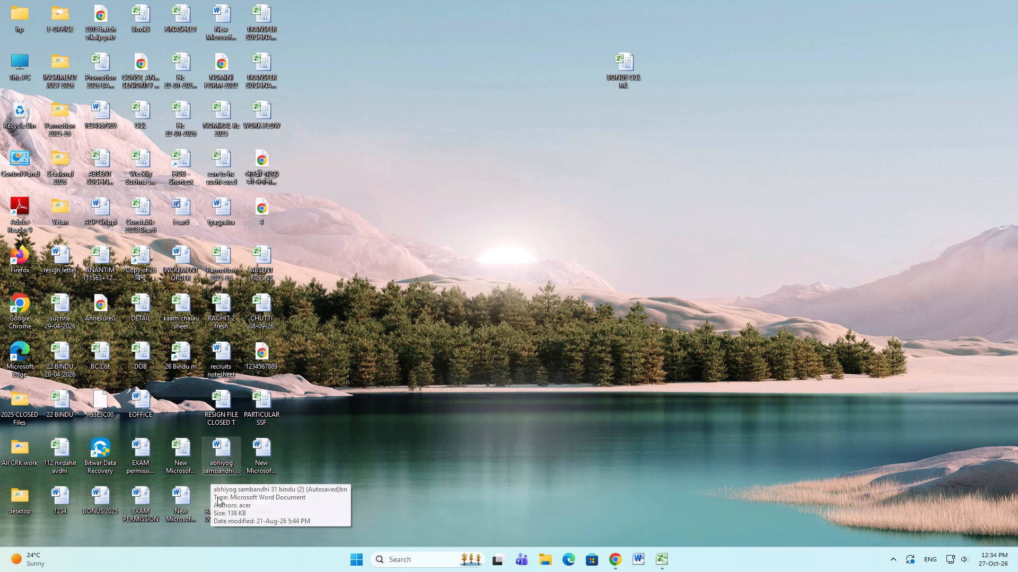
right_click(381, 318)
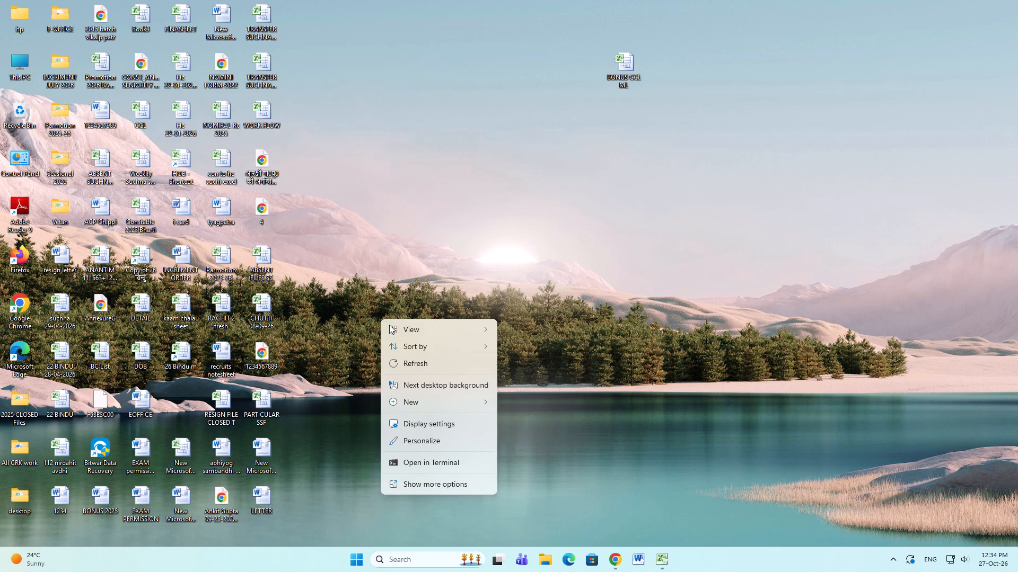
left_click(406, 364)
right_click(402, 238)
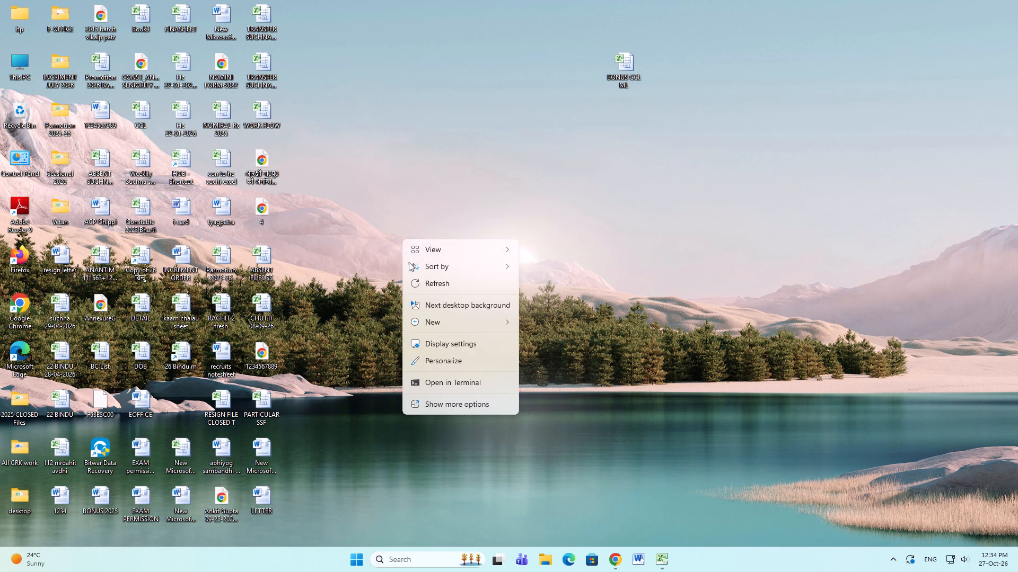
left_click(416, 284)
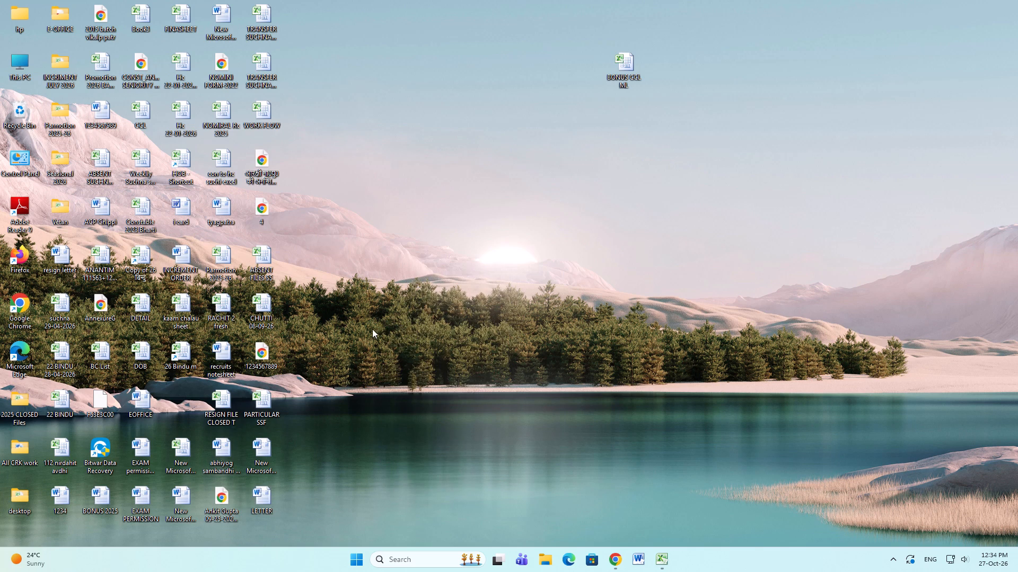